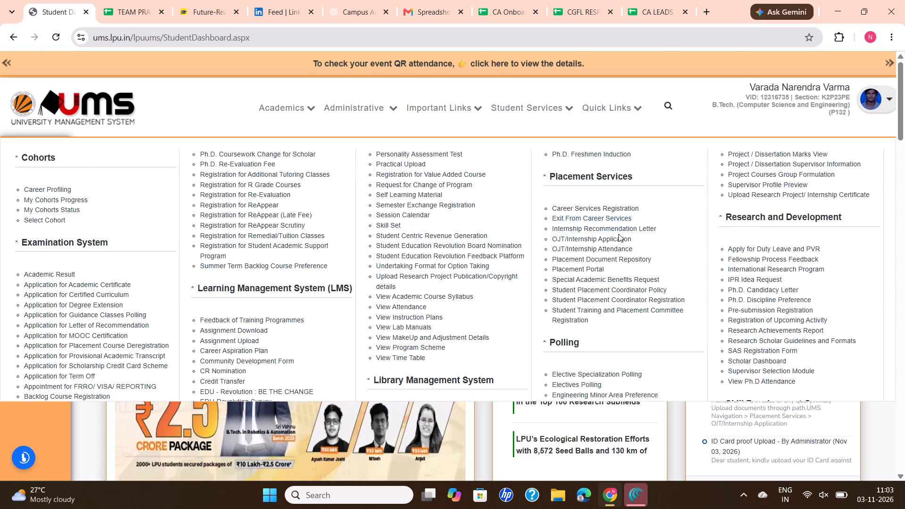
Open OJT/Internship Attendance and mark the attendance for 03-11-2026 as PRESENT with time in 11:03 AM.
{"action": "left_click", "coordinate": [612, 245]}
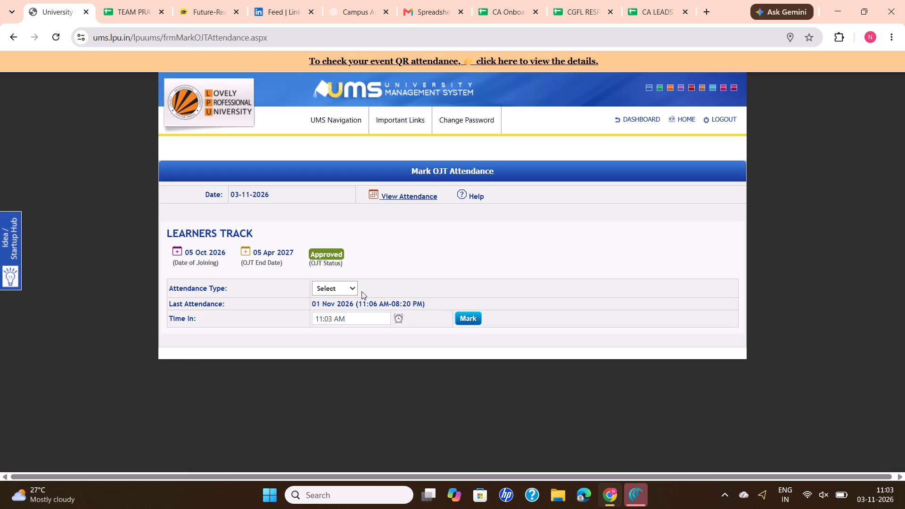
{"action": "left_click", "coordinate": [352, 288]}
{"action": "left_click", "coordinate": [342, 318]}
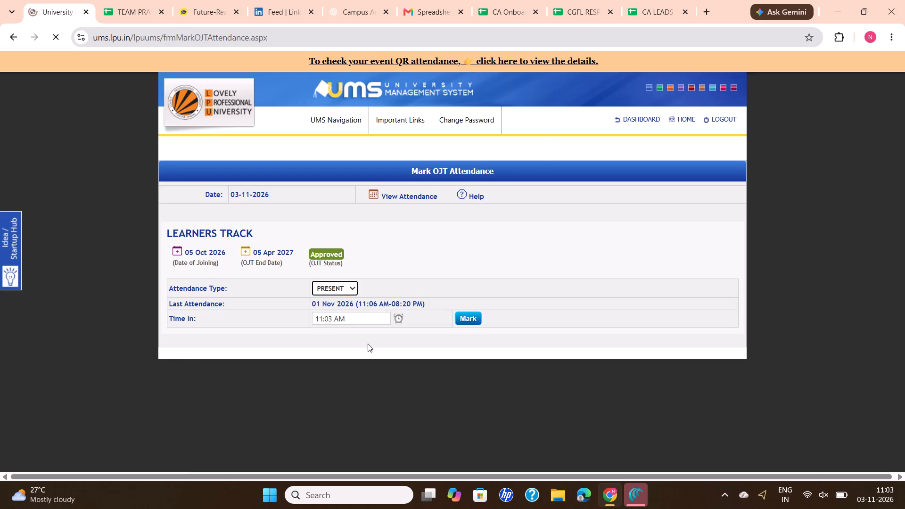
{"action": "left_click", "coordinate": [470, 319]}
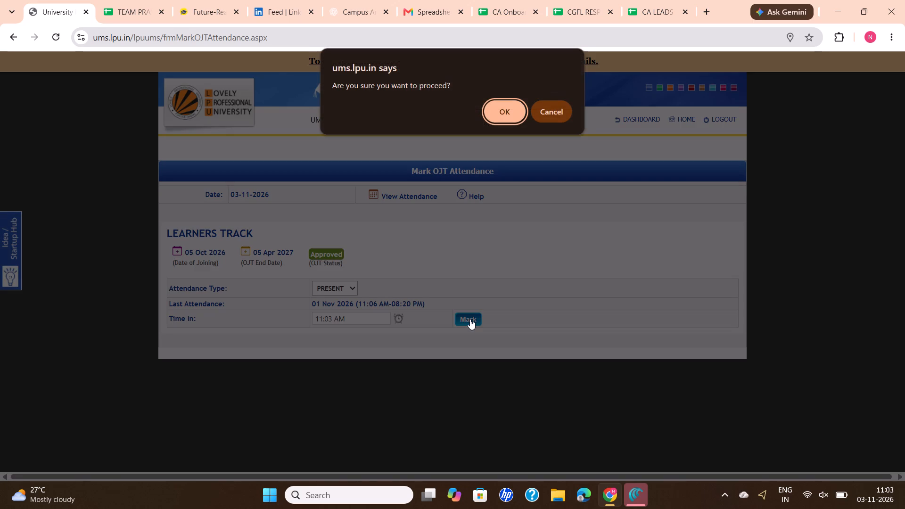
{"action": "left_click", "coordinate": [502, 105]}
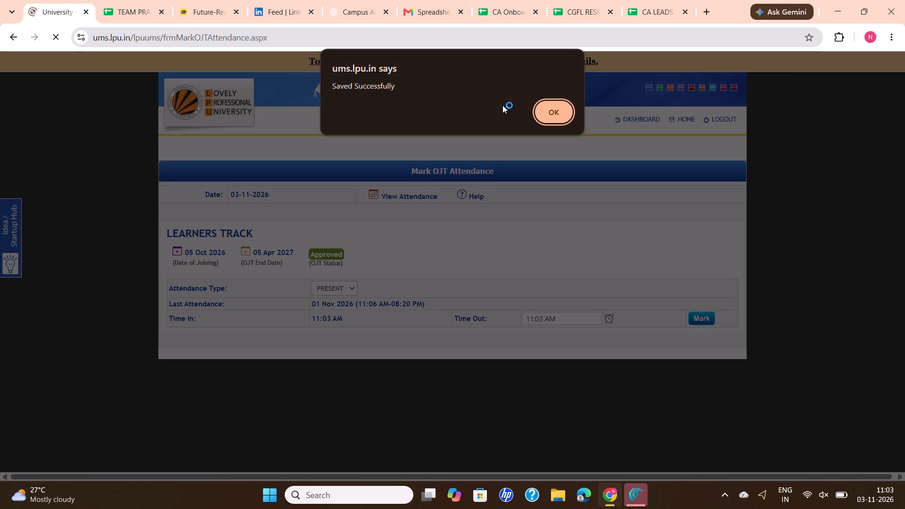
{"action": "left_click", "coordinate": [557, 101]}
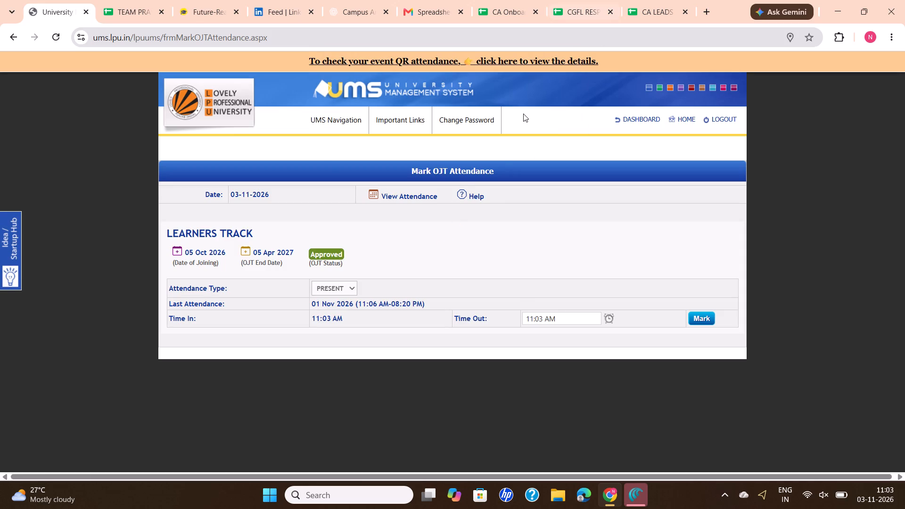
Return to the student dashboard and read the message about uploading OJT salary and stipend credit proofs.
{"action": "left_click", "coordinate": [630, 116]}
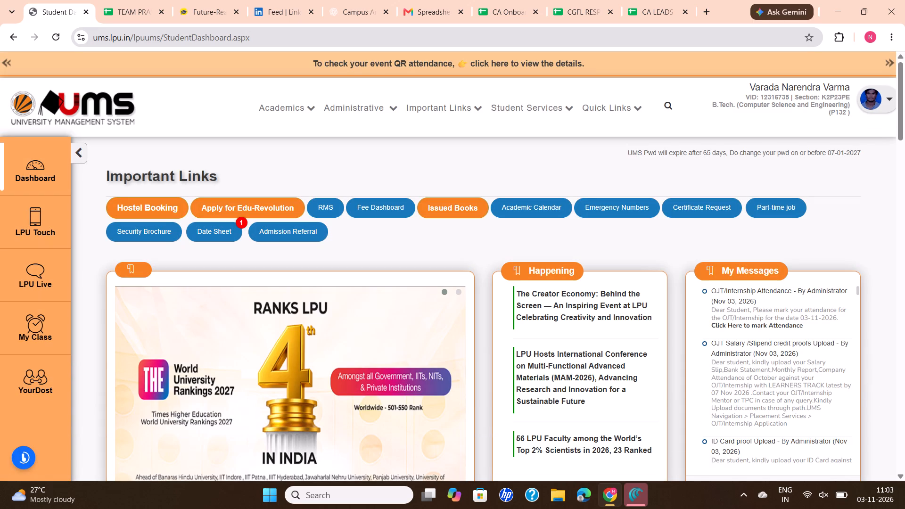
{"action": "scroll", "coordinate": [746, 375], "scroll_direction": "left", "scroll_amount": 2}
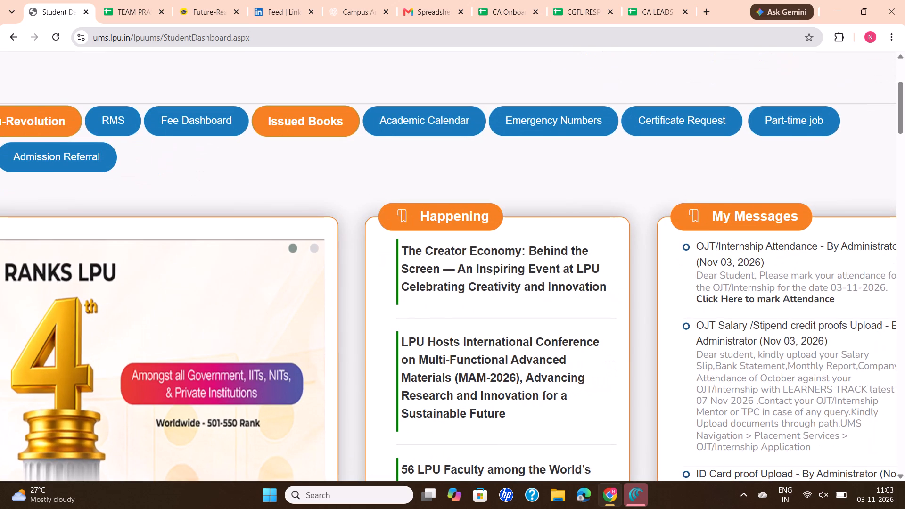
{"action": "scroll", "coordinate": [741, 377], "scroll_direction": "left", "scroll_amount": 2}
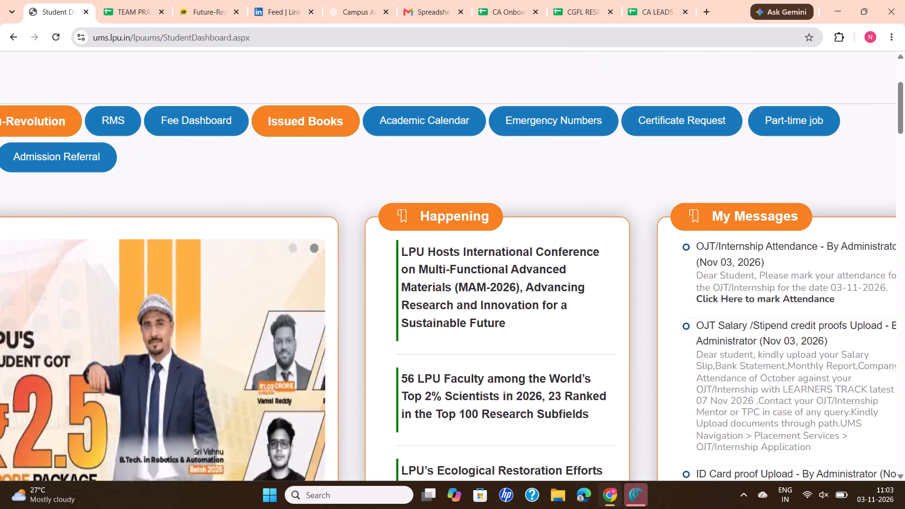
{"action": "scroll", "coordinate": [751, 399], "scroll_direction": "up", "scroll_amount": 1}
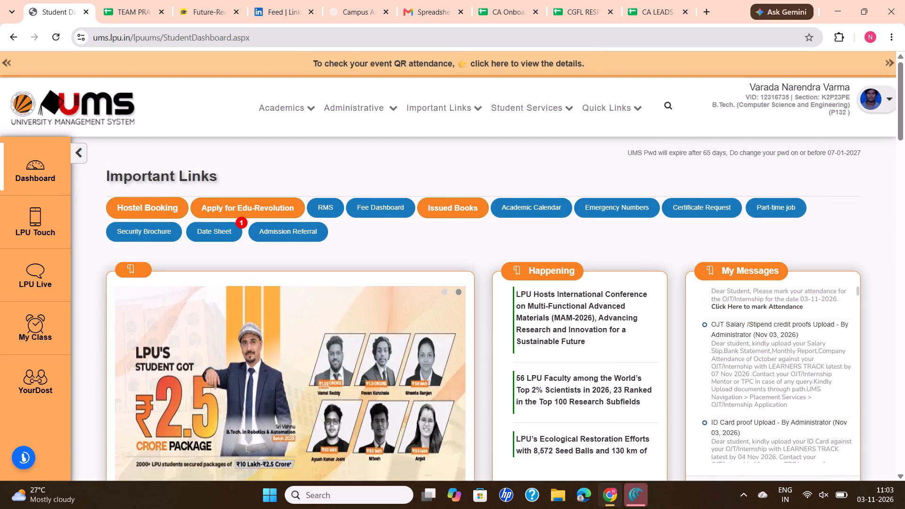
{"action": "left_click_drag", "start_coordinate": [795, 345], "coordinate": [813, 346]}
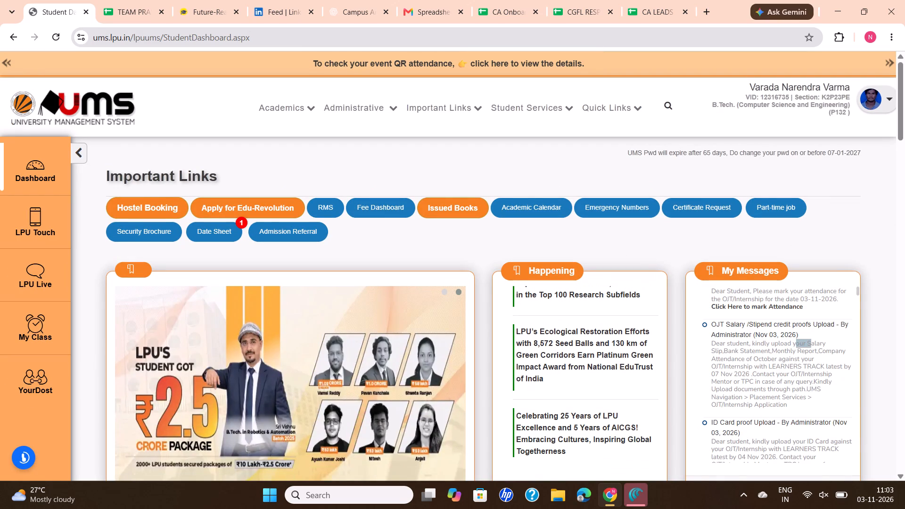
{"action": "left_click_drag", "start_coordinate": [813, 346], "coordinate": [831, 362]}
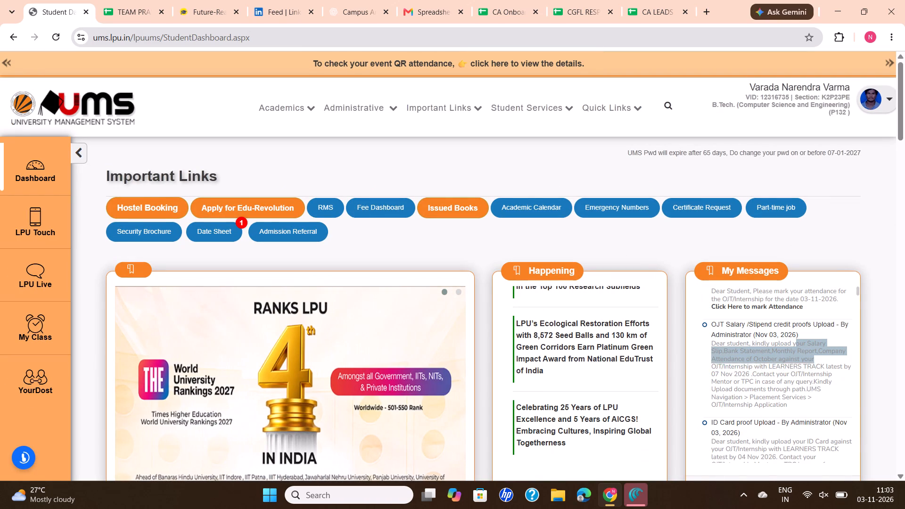
{"action": "left_click_drag", "start_coordinate": [831, 362], "coordinate": [840, 385]}
{"action": "left_click", "coordinate": [840, 385]}
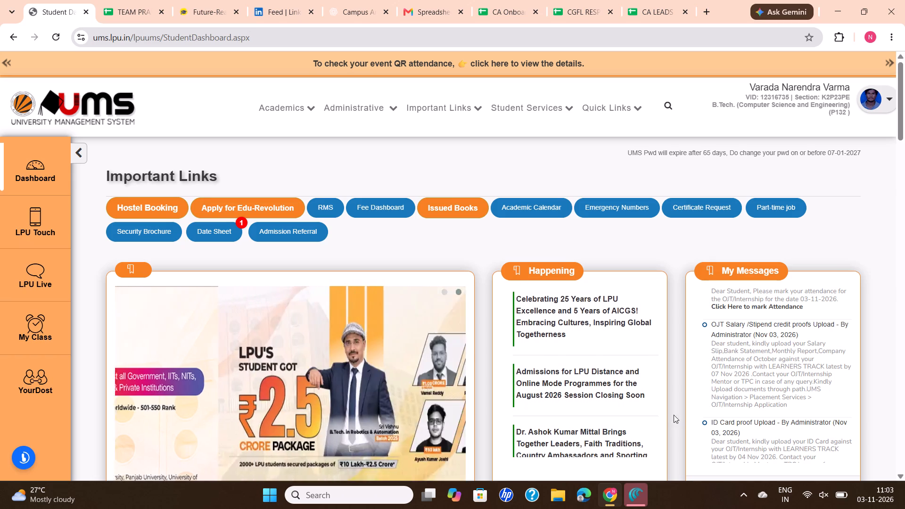
{"action": "scroll", "coordinate": [676, 415], "scroll_direction": "down", "scroll_amount": 2}
{"action": "scroll", "coordinate": [676, 415], "scroll_direction": "up", "scroll_amount": 1}
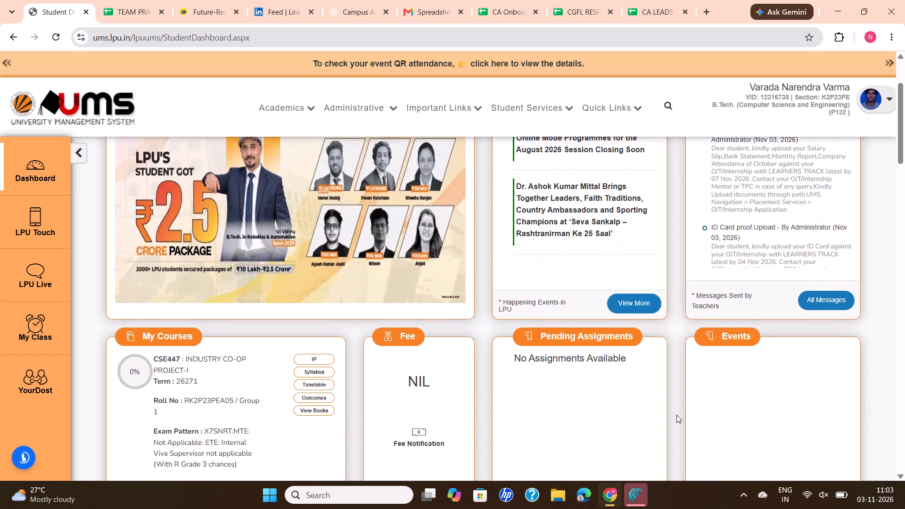
{"action": "scroll", "coordinate": [676, 415], "scroll_direction": "up", "scroll_amount": 2}
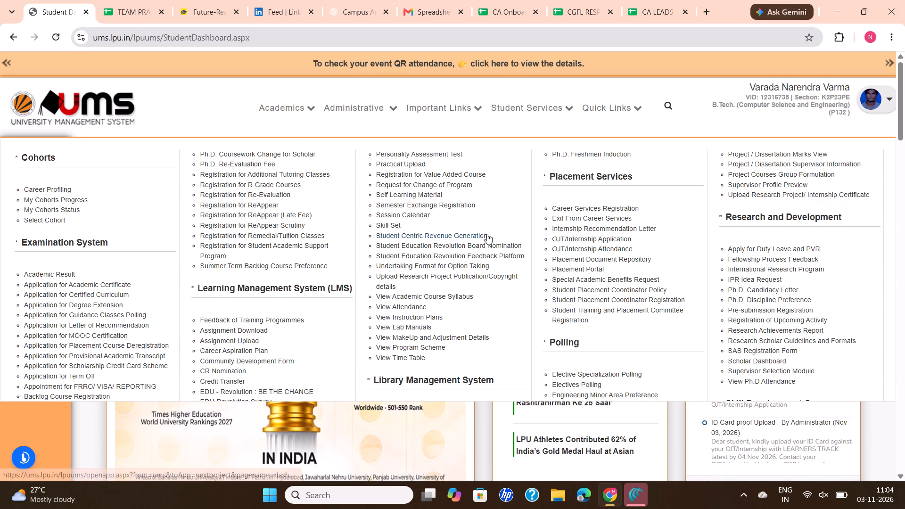
Open the Special Academic Benefits Request and examine the Internship/Placement offer and its course benefit statuses.
{"action": "left_click", "coordinate": [605, 278]}
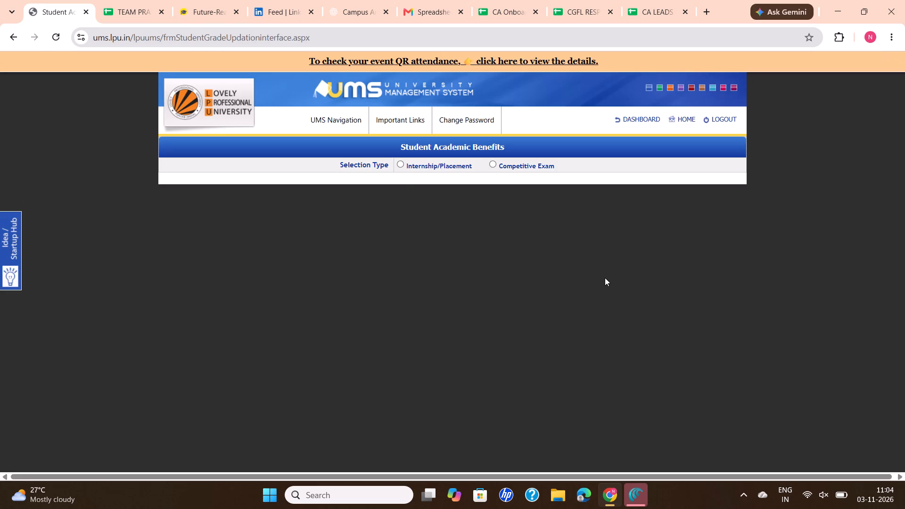
{"action": "left_click", "coordinate": [399, 164]}
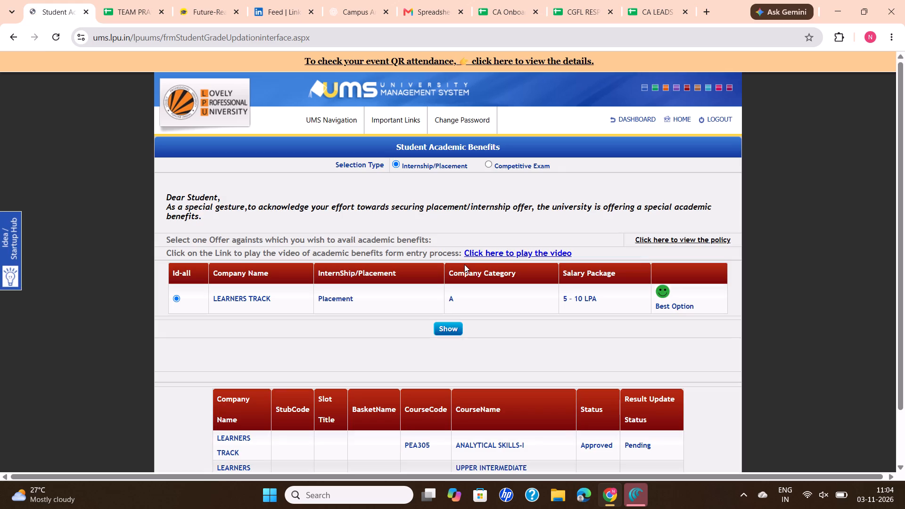
{"action": "scroll", "coordinate": [541, 356], "scroll_direction": "down", "scroll_amount": 2}
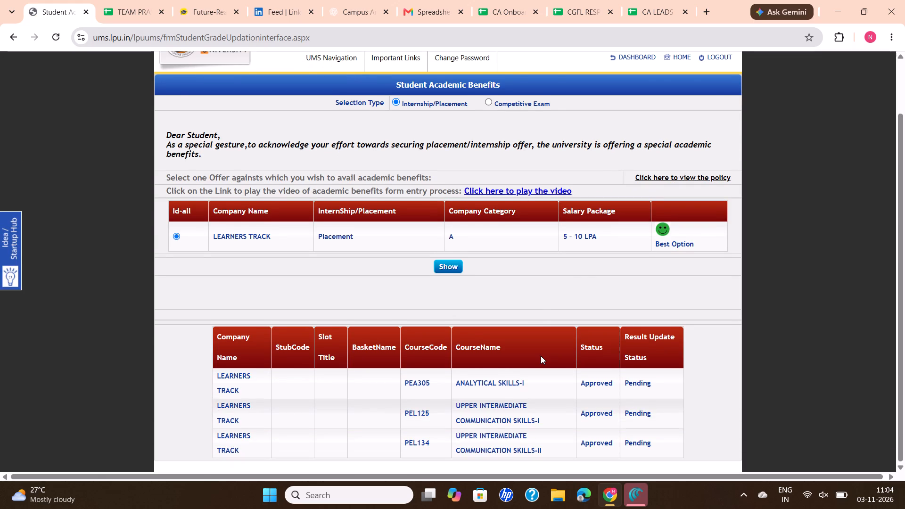
{"action": "scroll", "coordinate": [541, 356], "scroll_direction": "up", "scroll_amount": 3}
{"action": "scroll", "coordinate": [541, 356], "scroll_direction": "down", "scroll_amount": 2}
{"action": "scroll", "coordinate": [541, 356], "scroll_direction": "up", "scroll_amount": 3}
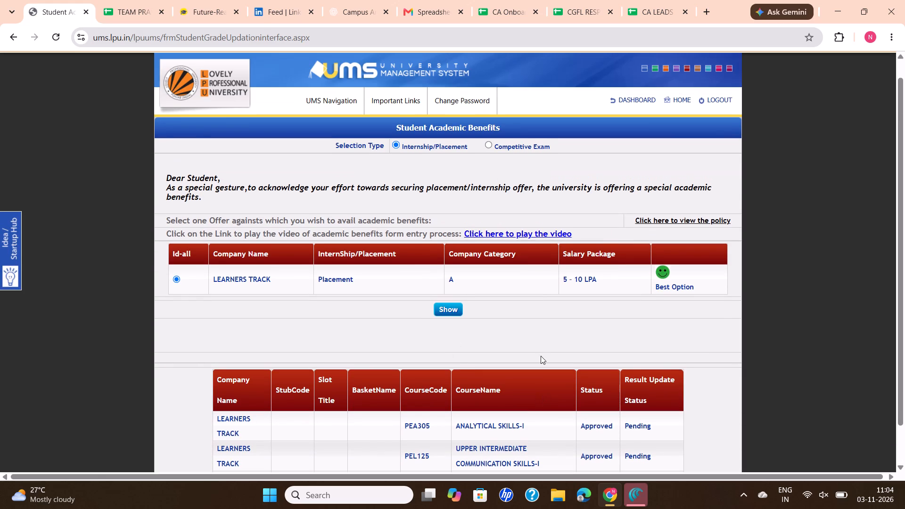
{"action": "scroll", "coordinate": [598, 320], "scroll_direction": "right", "scroll_amount": 6}
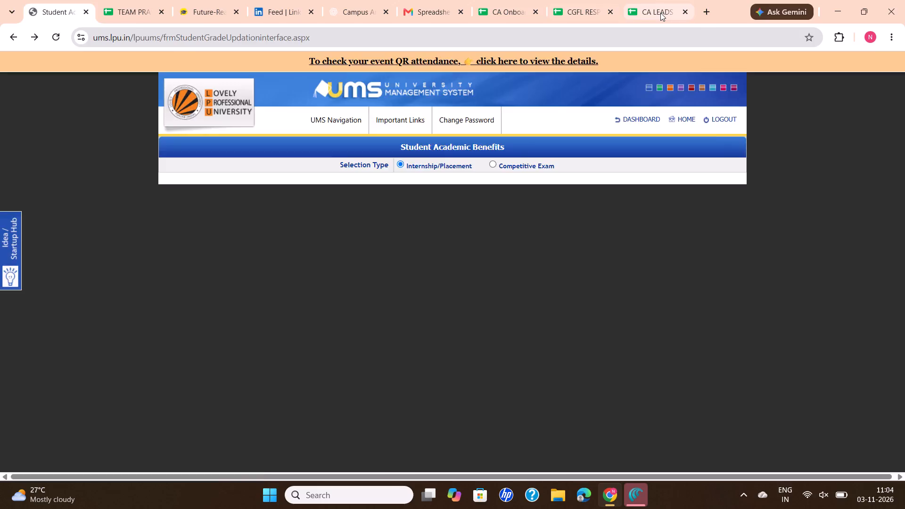
Glance at the CA LEADS spreadsheet, return to the student dashboard, and look through its placement details and announcements.
{"action": "left_click", "coordinate": [660, 13]}
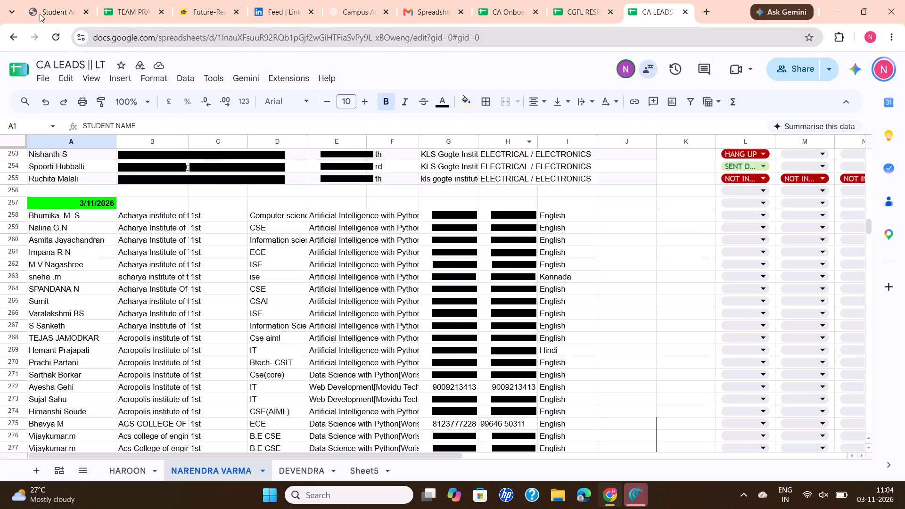
{"action": "left_click", "coordinate": [50, 15]}
{"action": "left_click", "coordinate": [639, 119]}
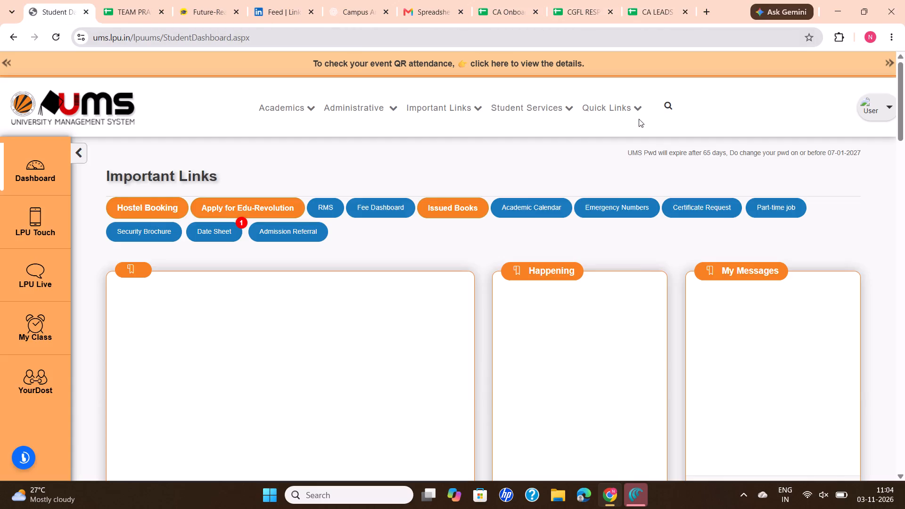
{"action": "scroll", "coordinate": [479, 434], "scroll_direction": "down", "scroll_amount": 1}
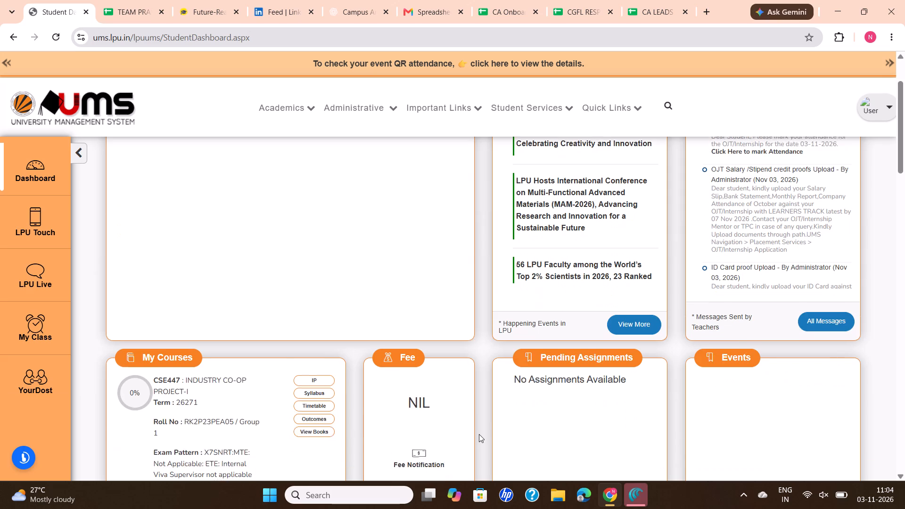
{"action": "scroll", "coordinate": [479, 434], "scroll_direction": "down", "scroll_amount": 2}
{"action": "scroll", "coordinate": [413, 414], "scroll_direction": "down", "scroll_amount": 2}
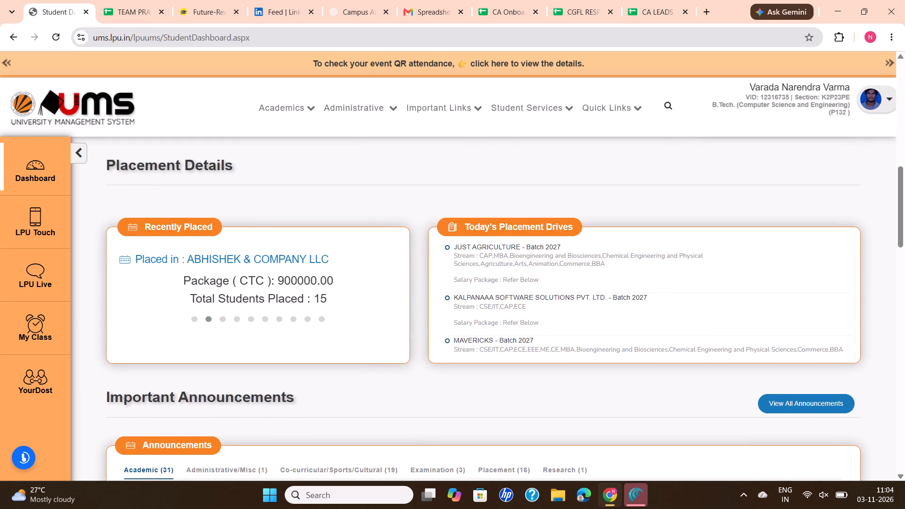
{"action": "scroll", "coordinate": [100, 419], "scroll_direction": "down", "scroll_amount": 2}
{"action": "scroll", "coordinate": [100, 419], "scroll_direction": "up", "scroll_amount": 3}
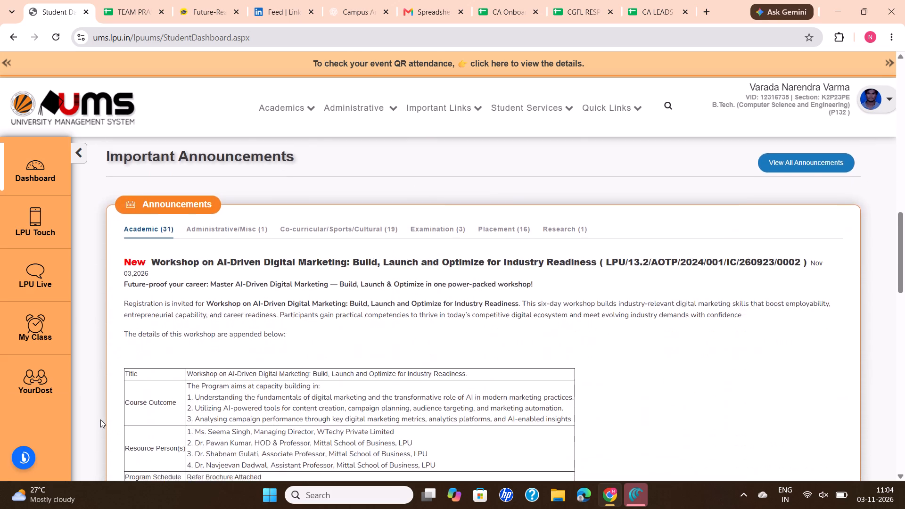
{"action": "scroll", "coordinate": [100, 419], "scroll_direction": "up", "scroll_amount": 10}
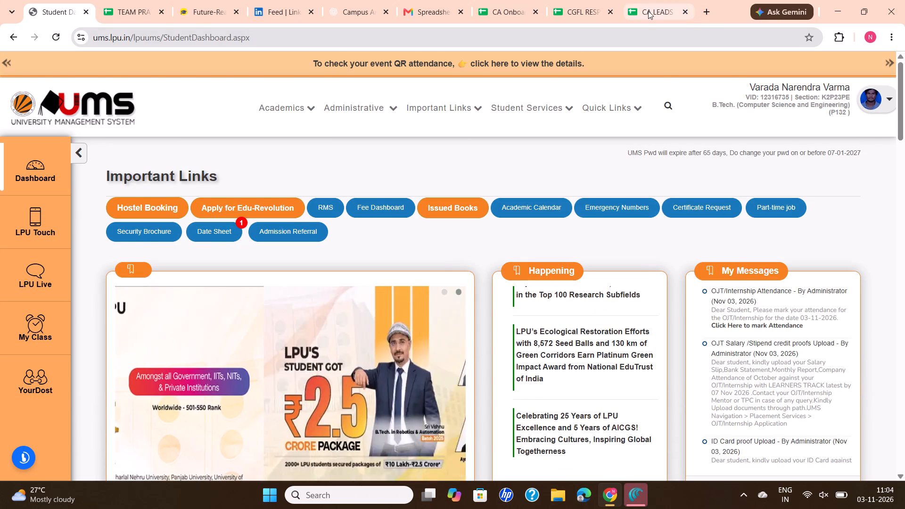
Switch to the CA LEADS spreadsheet and examine the call statuses and notes around the 3/11/2026 section of the open sheet.
{"action": "left_click", "coordinate": [648, 11]}
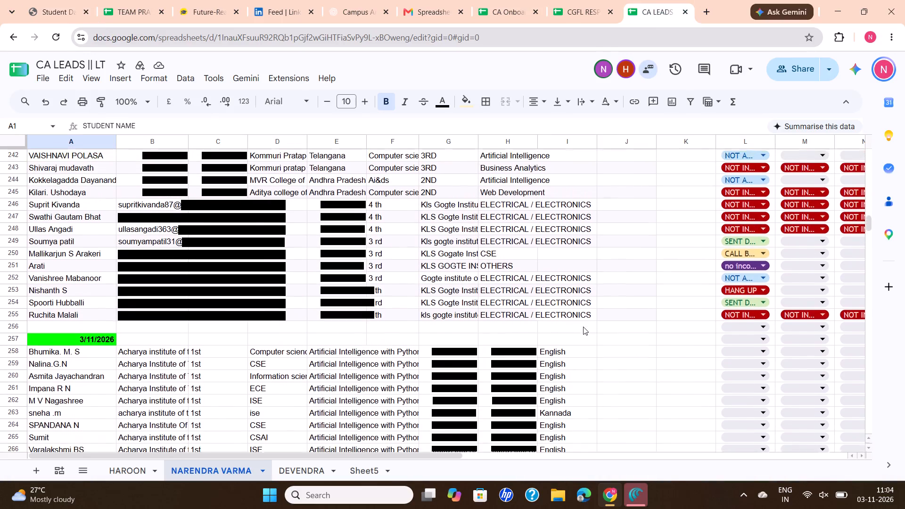
{"action": "scroll", "coordinate": [583, 327], "scroll_direction": "up", "scroll_amount": 1}
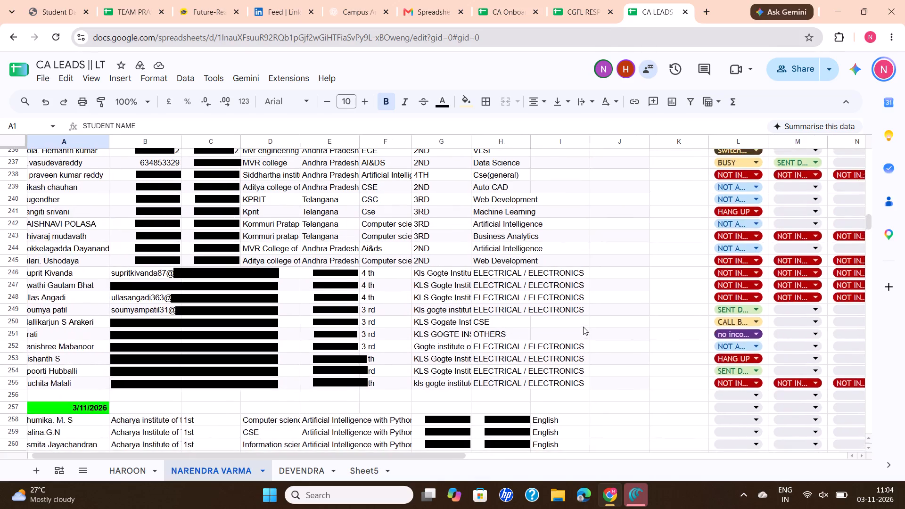
{"action": "scroll", "coordinate": [583, 327], "scroll_direction": "up", "scroll_amount": 1}
{"action": "left_click", "coordinate": [468, 372]}
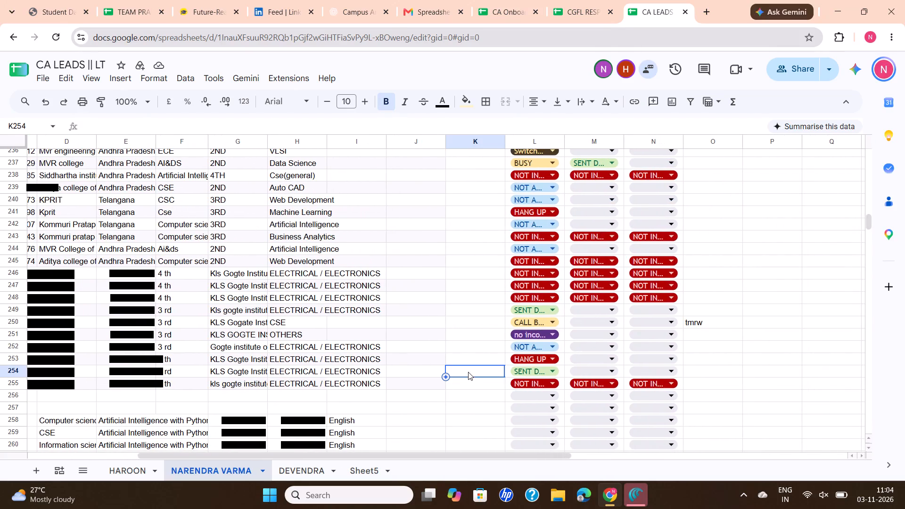
{"action": "scroll", "coordinate": [518, 368], "scroll_direction": "right", "scroll_amount": 4}
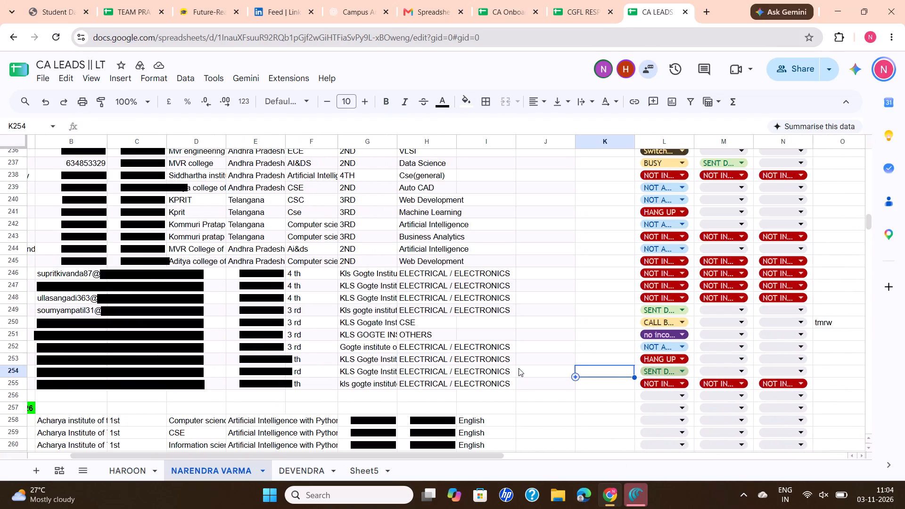
{"action": "scroll", "coordinate": [461, 338], "scroll_direction": "down", "scroll_amount": 1}
{"action": "scroll", "coordinate": [461, 338], "scroll_direction": "left", "scroll_amount": 1}
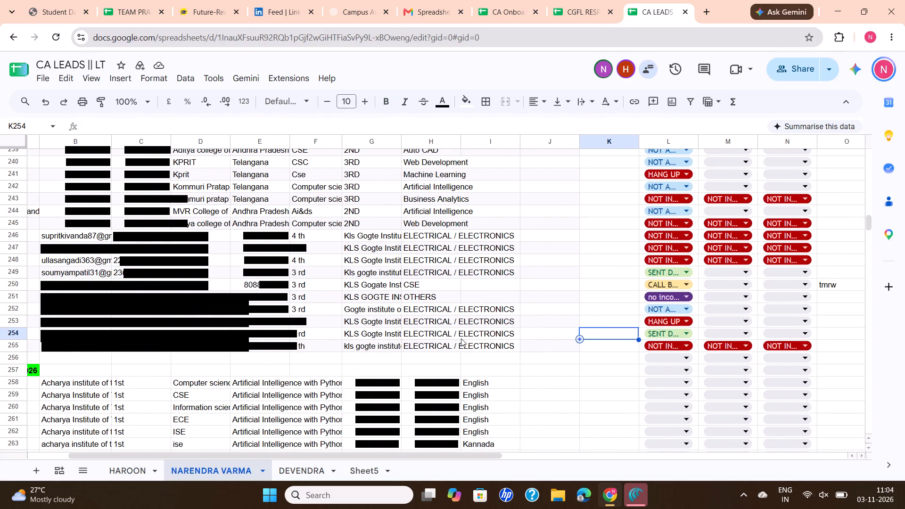
{"action": "scroll", "coordinate": [461, 338], "scroll_direction": "up", "scroll_amount": 2}
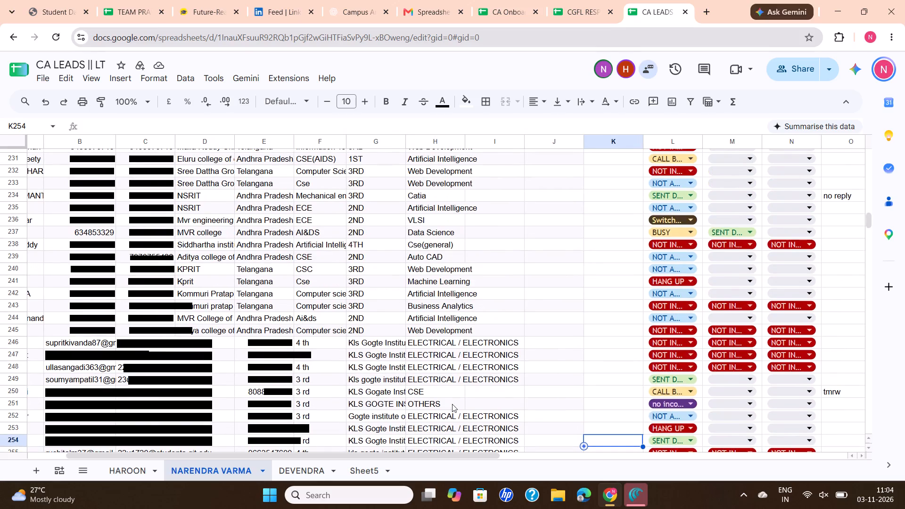
{"action": "scroll", "coordinate": [442, 401], "scroll_direction": "left", "scroll_amount": 3}
Glance at Sheet5, and look through the DEVENDRA sheet's leads from the 29/10/2026 section down to the last filled rows.
{"action": "left_click", "coordinate": [363, 478]}
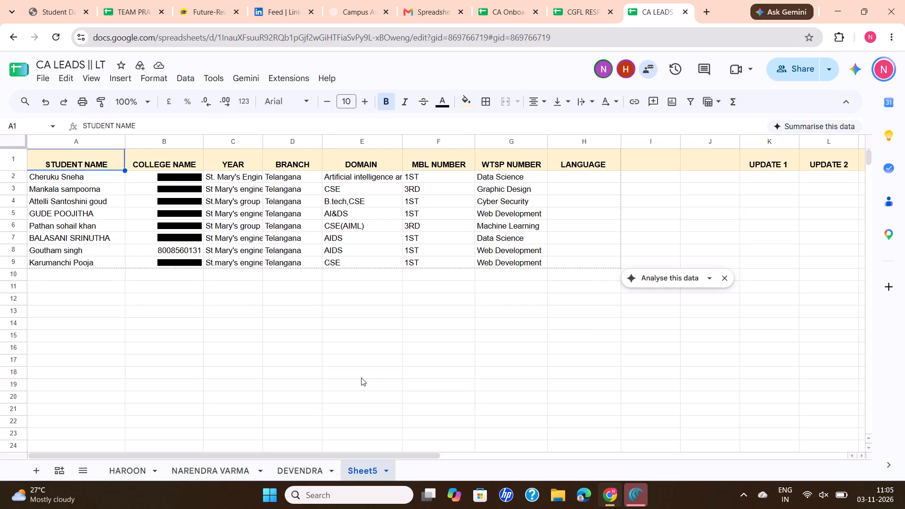
{"action": "left_click", "coordinate": [295, 471]}
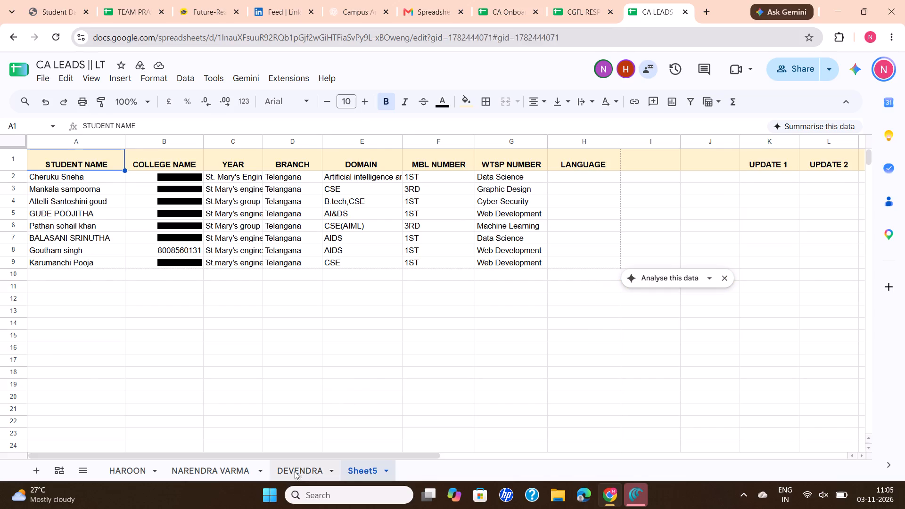
{"action": "scroll", "coordinate": [387, 394], "scroll_direction": "down", "scroll_amount": 1}
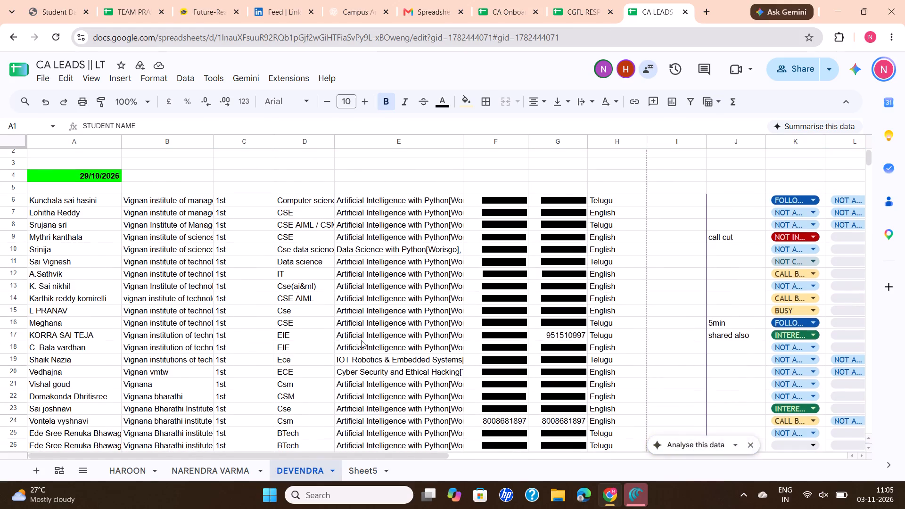
{"action": "scroll", "coordinate": [361, 340], "scroll_direction": "down", "scroll_amount": 5}
{"action": "scroll", "coordinate": [361, 340], "scroll_direction": "up", "scroll_amount": 1}
{"action": "scroll", "coordinate": [361, 340], "scroll_direction": "down", "scroll_amount": 4}
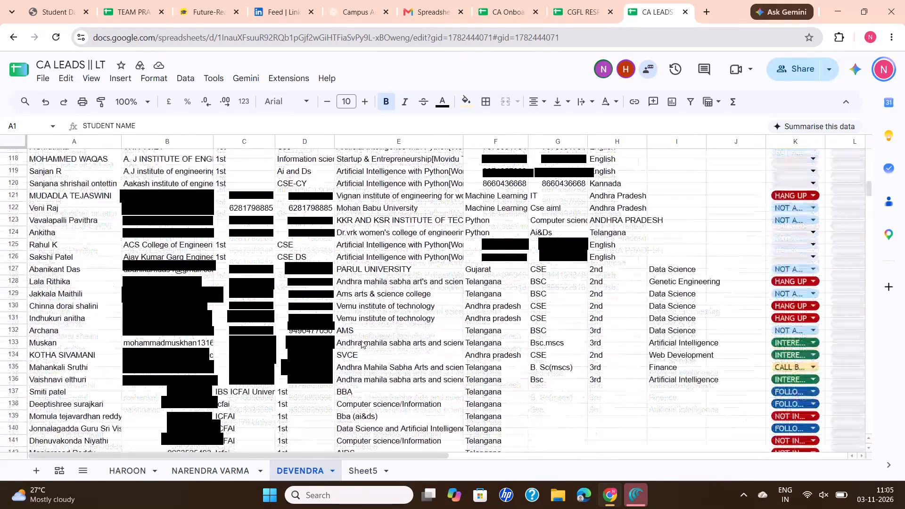
{"action": "scroll", "coordinate": [361, 340], "scroll_direction": "down", "scroll_amount": 7}
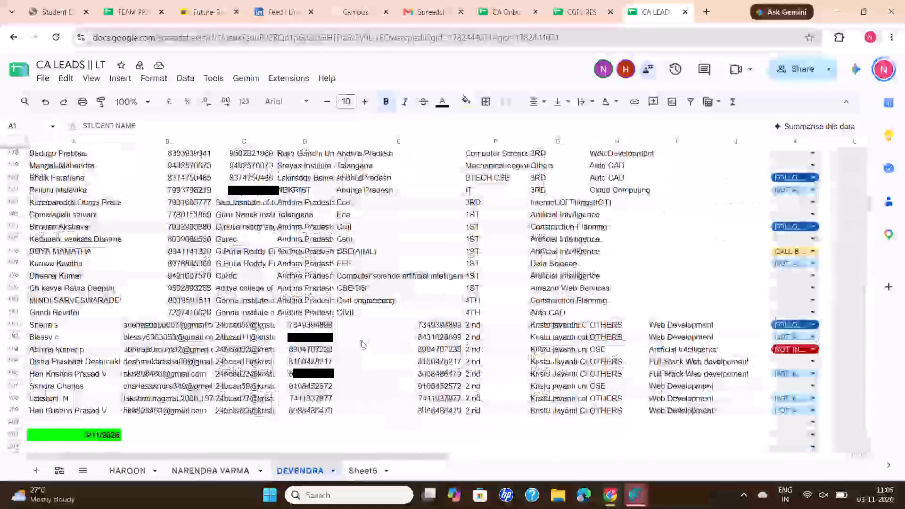
{"action": "scroll", "coordinate": [361, 340], "scroll_direction": "down", "scroll_amount": 4}
{"action": "scroll", "coordinate": [361, 340], "scroll_direction": "right", "scroll_amount": 1}
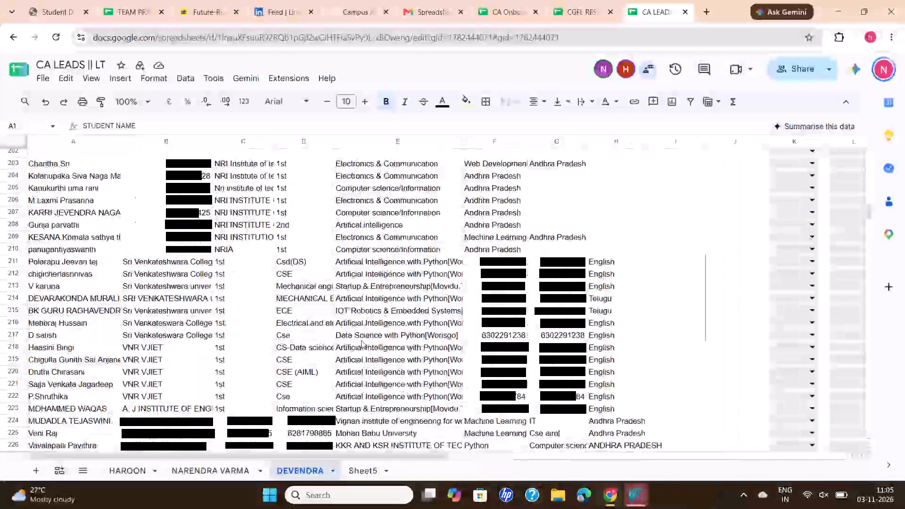
{"action": "scroll", "coordinate": [361, 340], "scroll_direction": "down", "scroll_amount": 1}
{"action": "scroll", "coordinate": [361, 340], "scroll_direction": "up", "scroll_amount": 1}
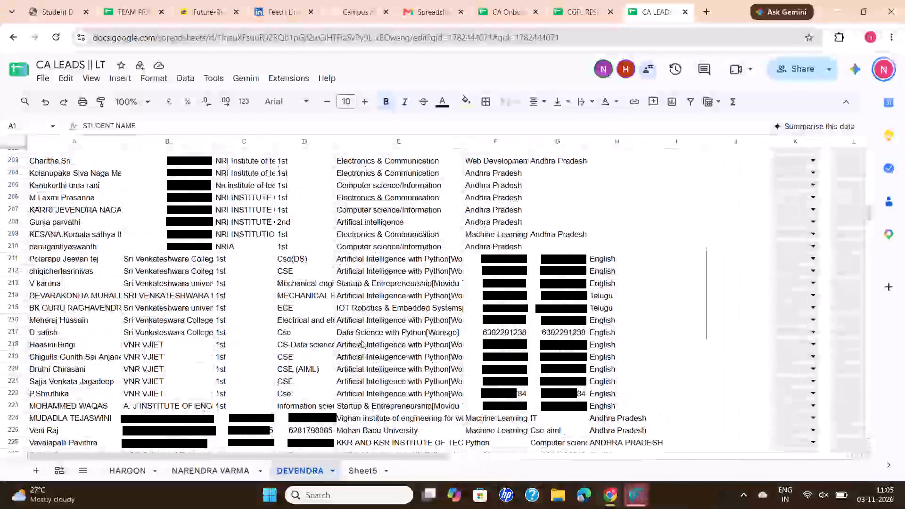
{"action": "scroll", "coordinate": [361, 340], "scroll_direction": "down", "scroll_amount": 2}
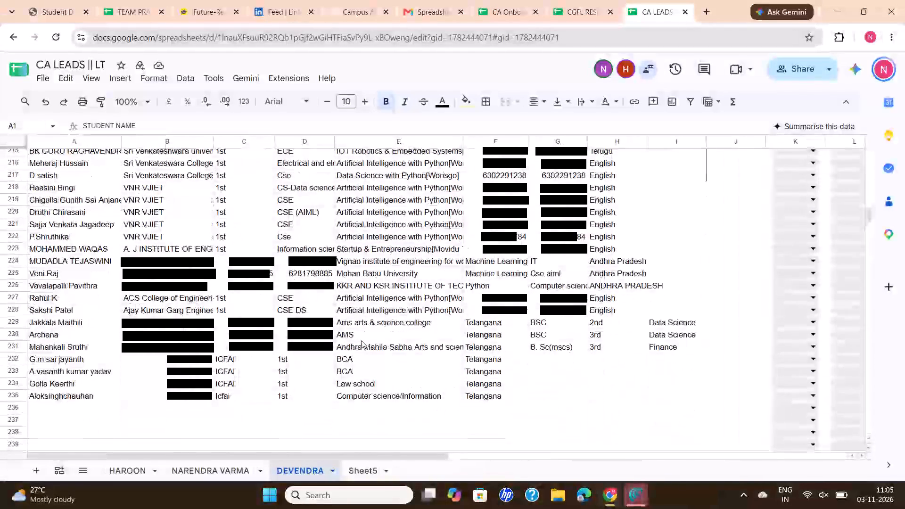
{"action": "scroll", "coordinate": [361, 340], "scroll_direction": "down", "scroll_amount": 1}
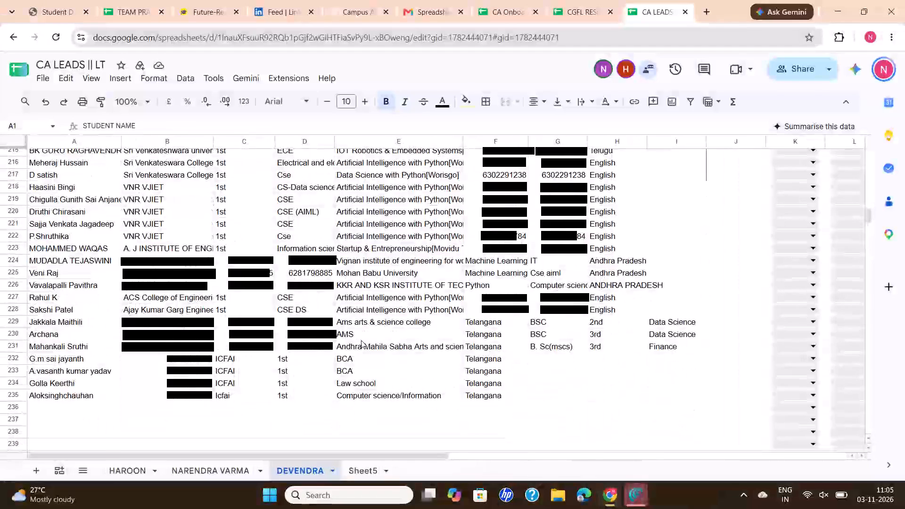
Return to the NARENDRA sheet and look back through its leads and call statuses, from the latest entries up to the 31/10/2026 section.
{"action": "left_click", "coordinate": [214, 470]}
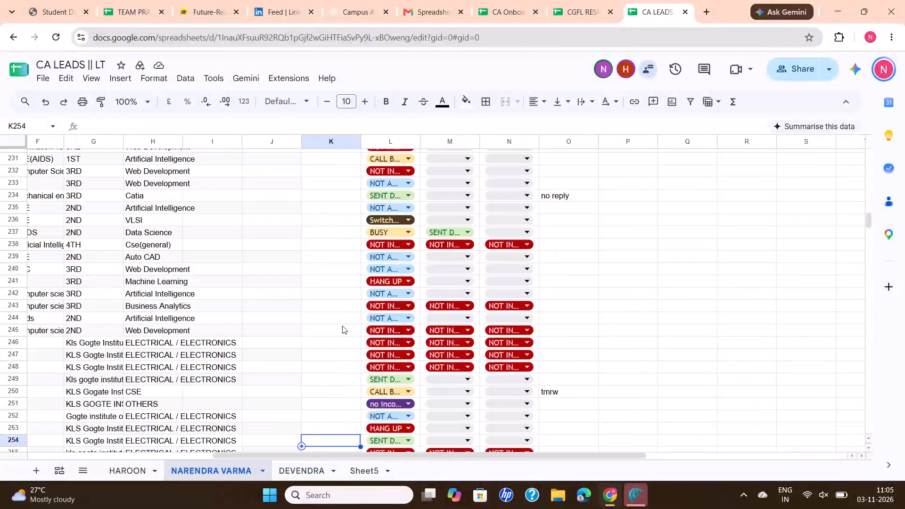
{"action": "scroll", "coordinate": [337, 317], "scroll_direction": "right", "scroll_amount": 6}
{"action": "scroll", "coordinate": [337, 317], "scroll_direction": "down", "scroll_amount": 1}
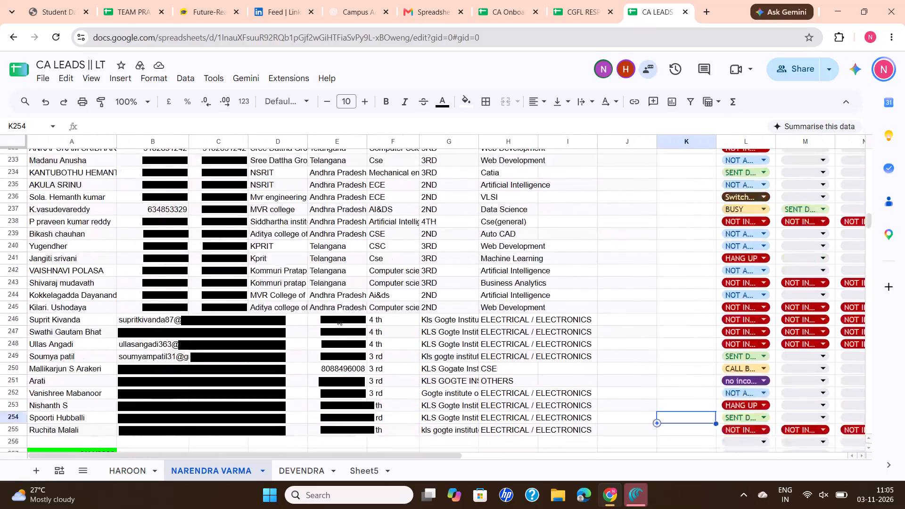
{"action": "scroll", "coordinate": [337, 317], "scroll_direction": "down", "scroll_amount": 1}
{"action": "scroll", "coordinate": [337, 317], "scroll_direction": "right", "scroll_amount": 1}
{"action": "scroll", "coordinate": [337, 317], "scroll_direction": "up", "scroll_amount": 2}
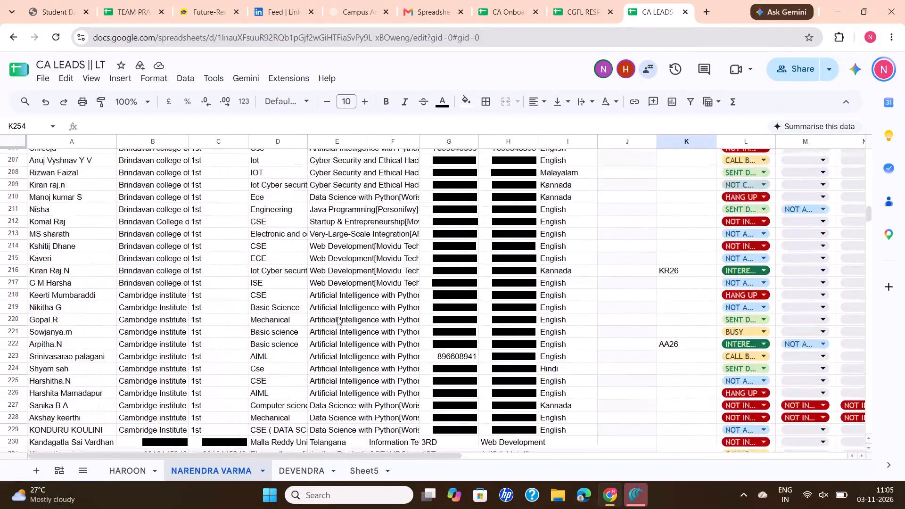
{"action": "scroll", "coordinate": [337, 317], "scroll_direction": "up", "scroll_amount": 7}
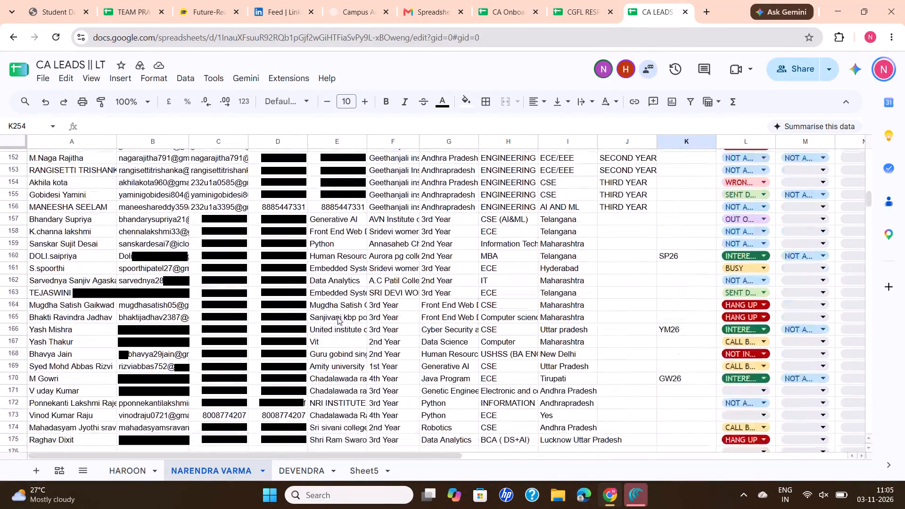
{"action": "scroll", "coordinate": [337, 317], "scroll_direction": "up", "scroll_amount": 4}
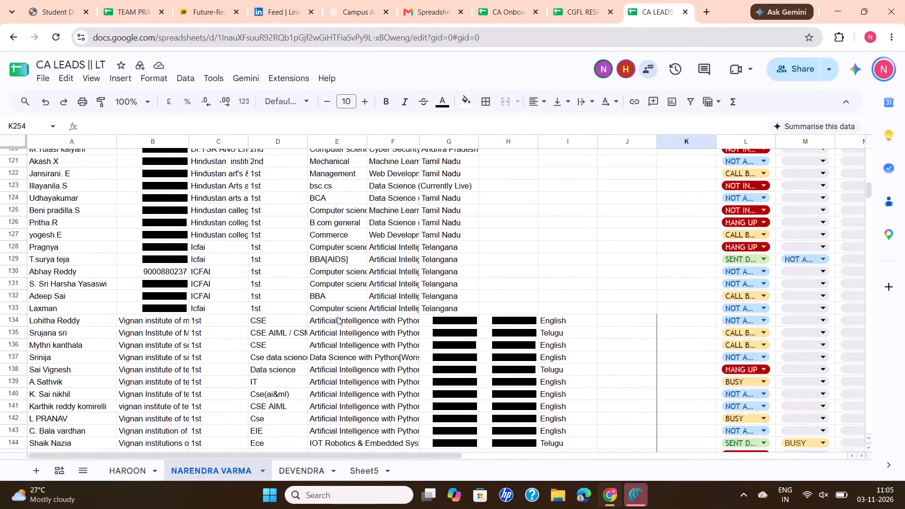
{"action": "scroll", "coordinate": [337, 317], "scroll_direction": "up", "scroll_amount": 5}
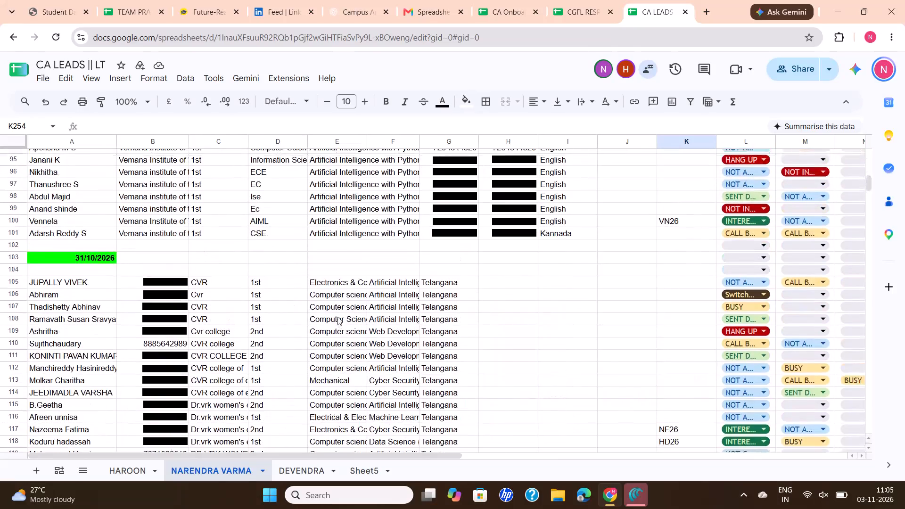
Examine the 29/10/2026 leads up to the header row, with their UPDATE 1 to UPDATE 3 statuses and notes, and select the student name in row 12.
{"action": "scroll", "coordinate": [337, 317], "scroll_direction": "up", "scroll_amount": 6}
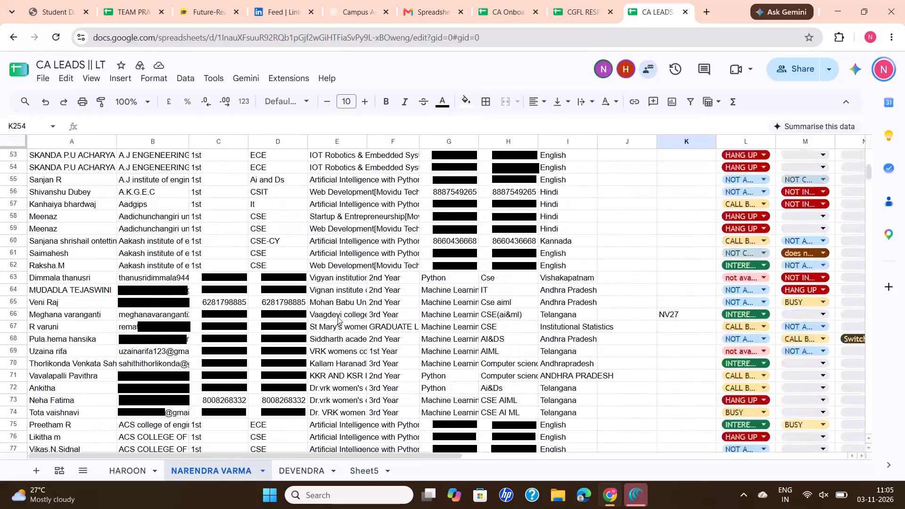
{"action": "scroll", "coordinate": [337, 317], "scroll_direction": "up", "scroll_amount": 6}
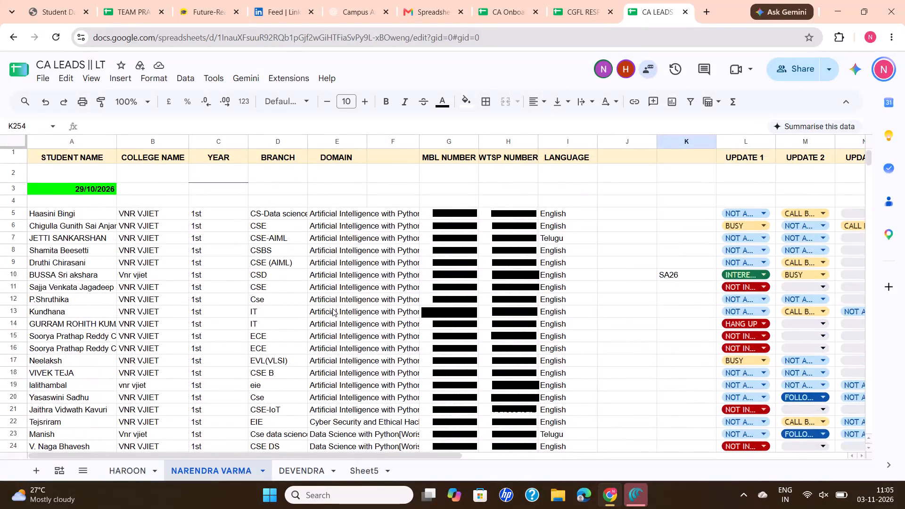
{"action": "scroll", "coordinate": [332, 308], "scroll_direction": "left", "scroll_amount": 2}
{"action": "scroll", "coordinate": [332, 308], "scroll_direction": "right", "scroll_amount": 3}
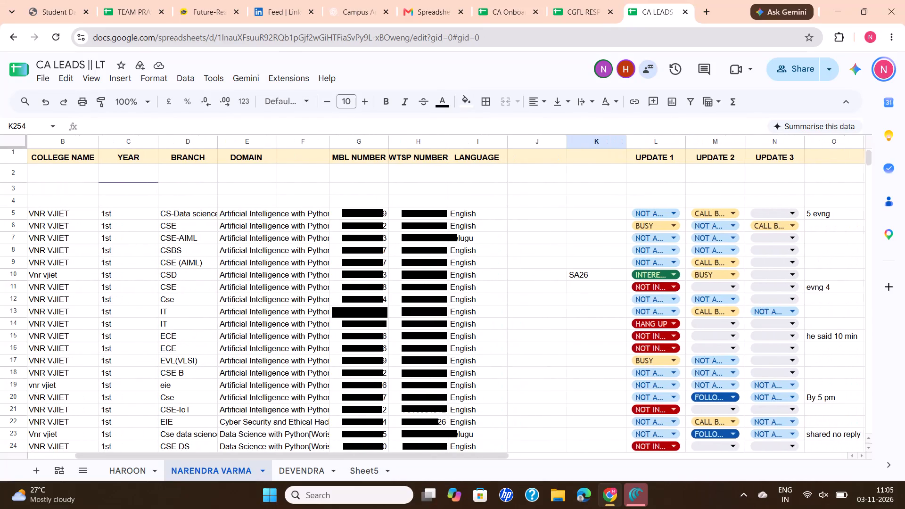
{"action": "scroll", "coordinate": [332, 308], "scroll_direction": "right", "scroll_amount": 4}
{"action": "left_click", "coordinate": [84, 295]}
{"action": "scroll", "coordinate": [84, 295], "scroll_direction": "left", "scroll_amount": 1}
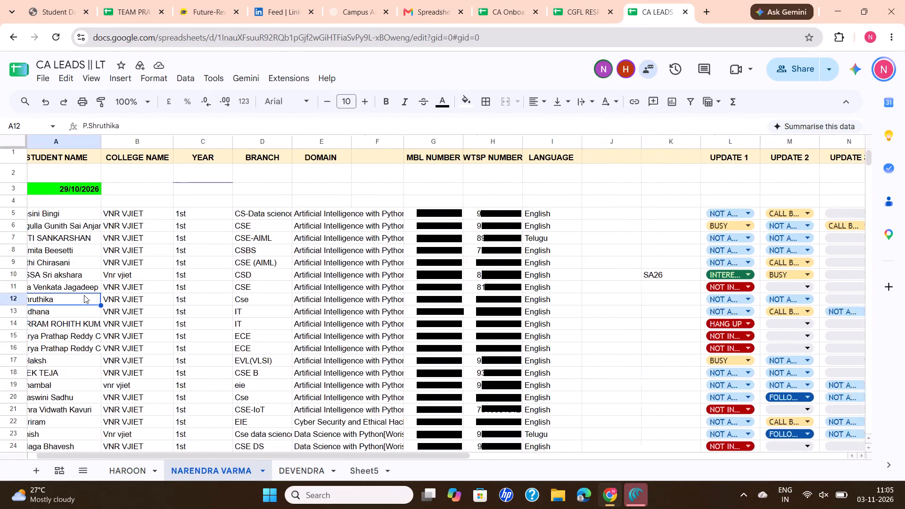
Close the Perplexity Comet browser window that is open in the background.
{"action": "scroll", "coordinate": [84, 295], "scroll_direction": "left", "scroll_amount": 3}
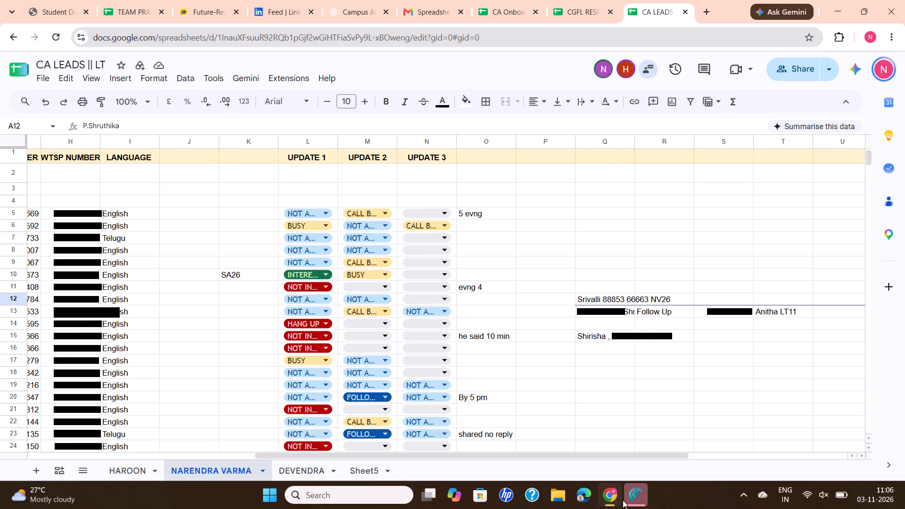
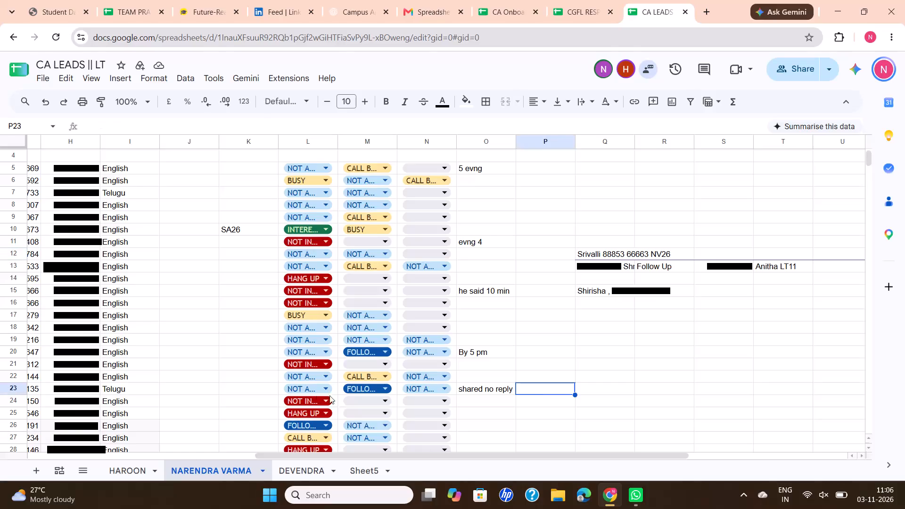
Look through the NARENDRA sheet's leads down past the 1/11/2026 section, and examine the call statuses and notes back up to the earliest rows.
{"action": "left_click", "coordinate": [269, 390]}
{"action": "scroll", "coordinate": [269, 390], "scroll_direction": "right", "scroll_amount": 4}
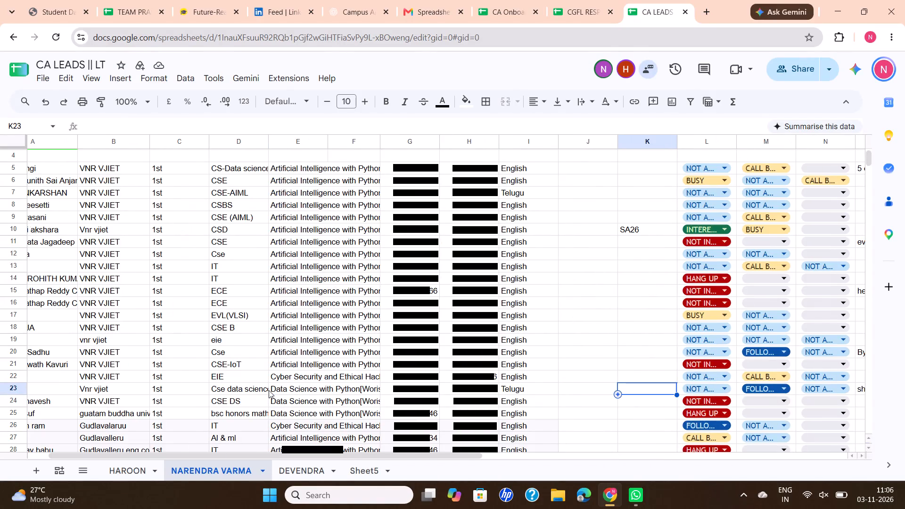
{"action": "scroll", "coordinate": [269, 390], "scroll_direction": "down", "scroll_amount": 5}
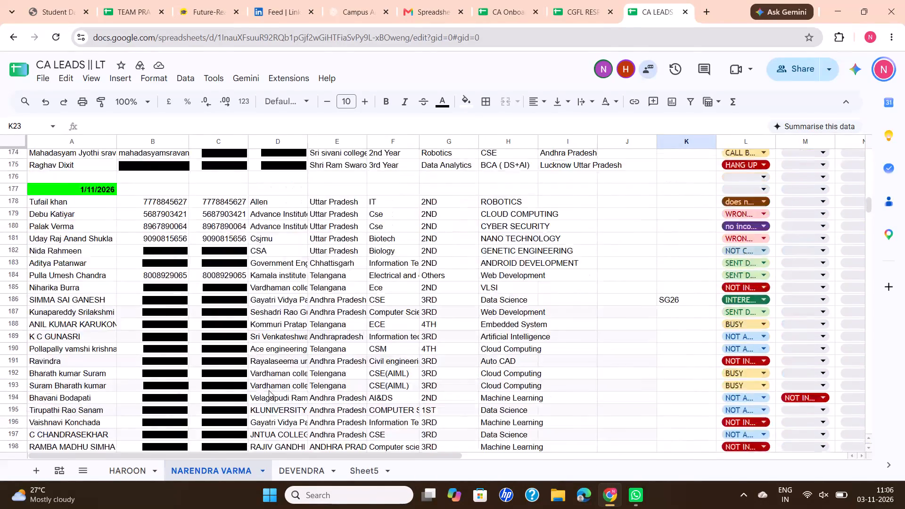
{"action": "scroll", "coordinate": [269, 390], "scroll_direction": "down", "scroll_amount": 2}
{"action": "scroll", "coordinate": [269, 390], "scroll_direction": "up", "scroll_amount": 1}
{"action": "scroll", "coordinate": [269, 390], "scroll_direction": "down", "scroll_amount": 1}
{"action": "scroll", "coordinate": [269, 390], "scroll_direction": "left", "scroll_amount": 5}
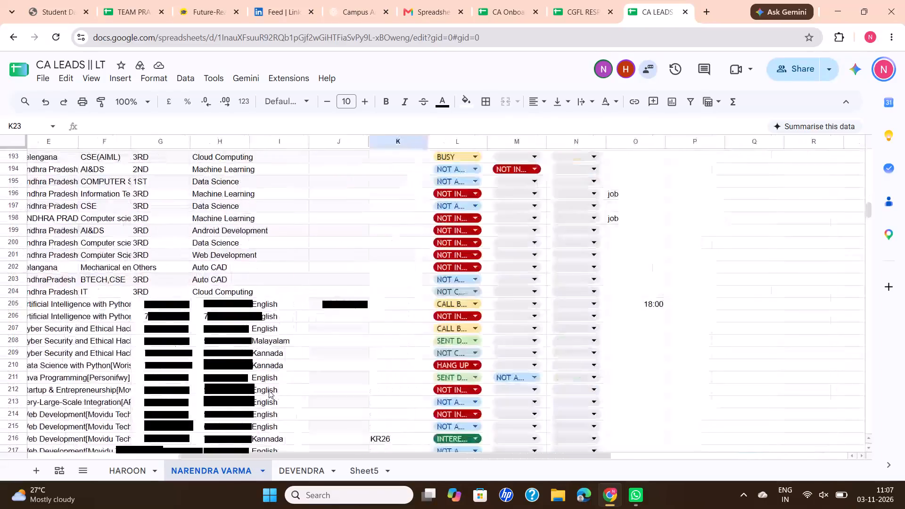
{"action": "scroll", "coordinate": [269, 390], "scroll_direction": "up", "scroll_amount": 3}
{"action": "scroll", "coordinate": [388, 304], "scroll_direction": "up", "scroll_amount": 5}
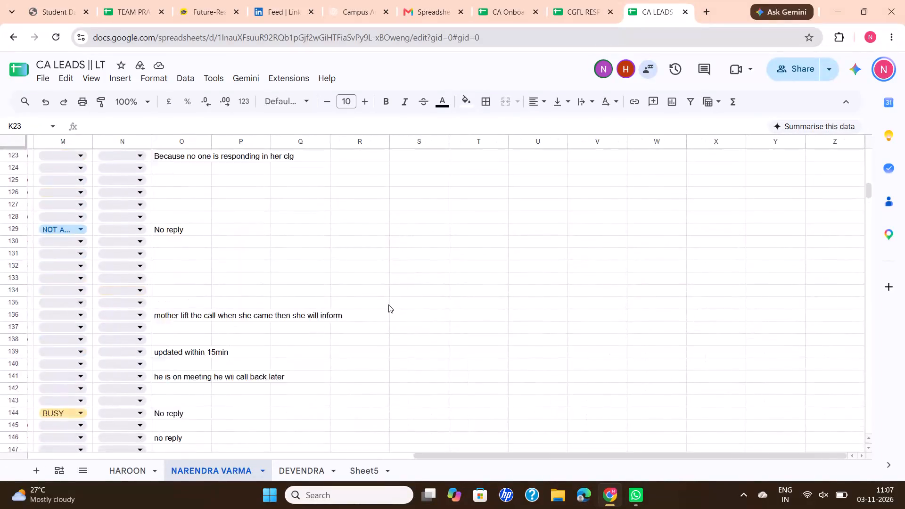
{"action": "scroll", "coordinate": [388, 304], "scroll_direction": "up", "scroll_amount": 7}
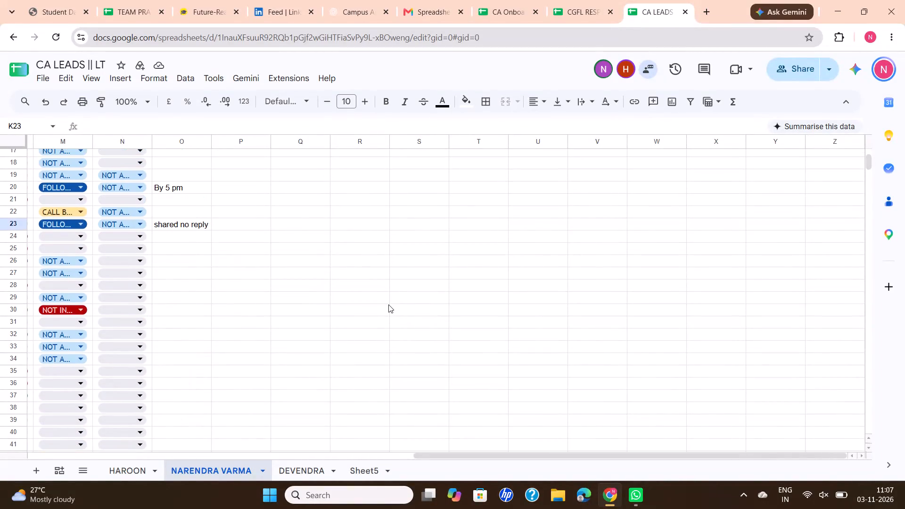
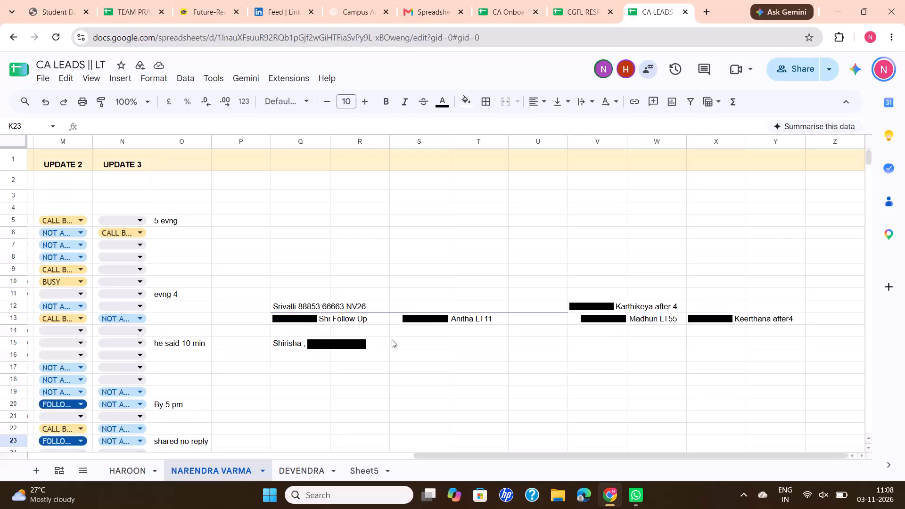
Look through the NARENDRA sheet's leads, update statuses and side notes from the top rows down to the last filled rows.
{"action": "scroll", "coordinate": [392, 339], "scroll_direction": "down", "scroll_amount": 1}
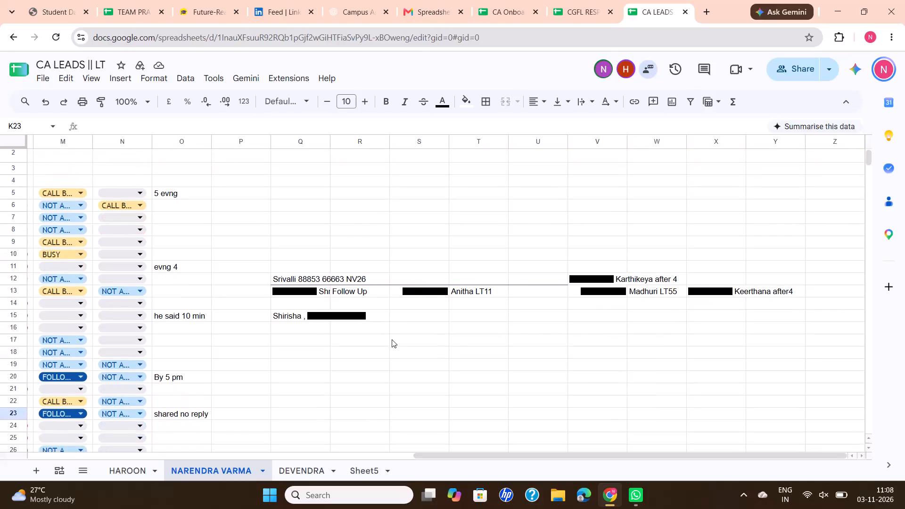
{"action": "scroll", "coordinate": [392, 339], "scroll_direction": "down", "scroll_amount": 1}
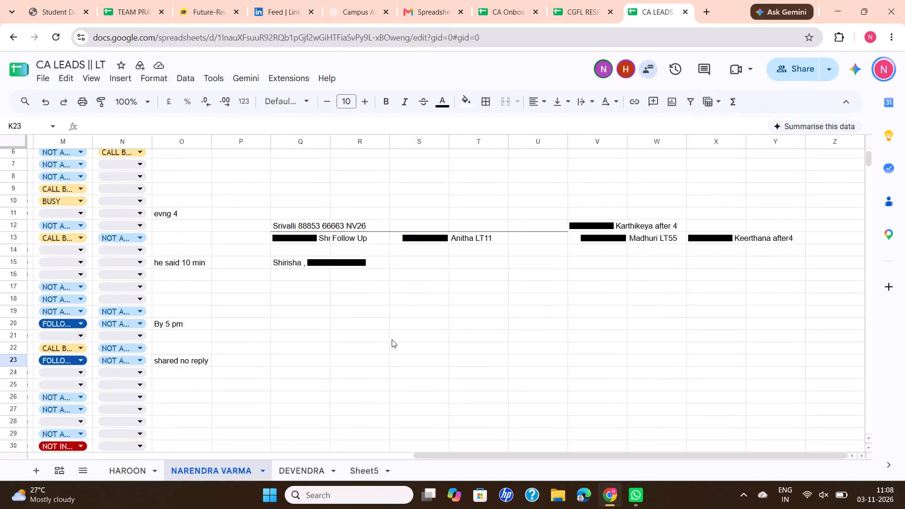
{"action": "scroll", "coordinate": [392, 339], "scroll_direction": "down", "scroll_amount": 4}
{"action": "scroll", "coordinate": [392, 339], "scroll_direction": "right", "scroll_amount": 6}
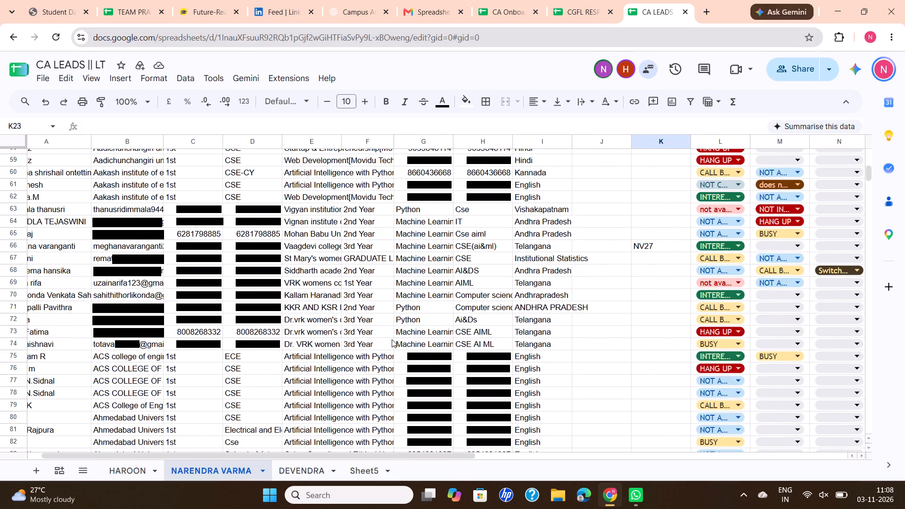
{"action": "scroll", "coordinate": [392, 339], "scroll_direction": "down", "scroll_amount": 13}
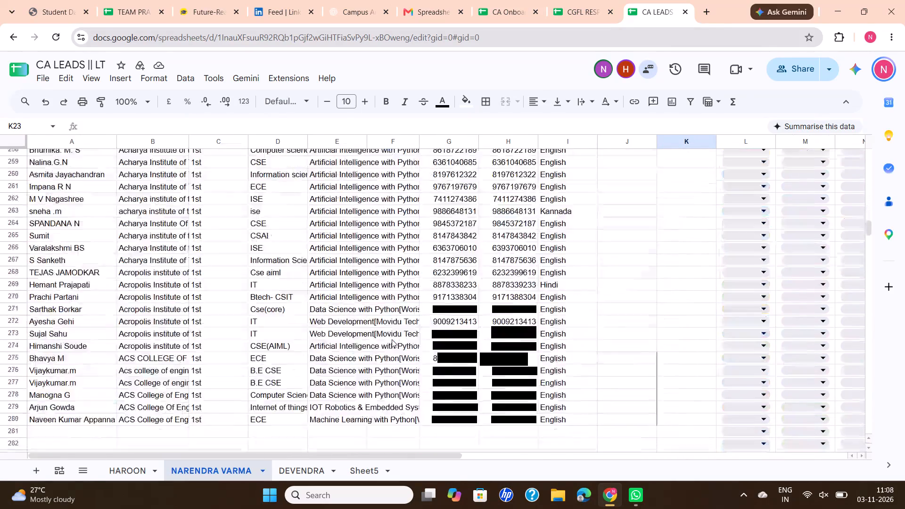
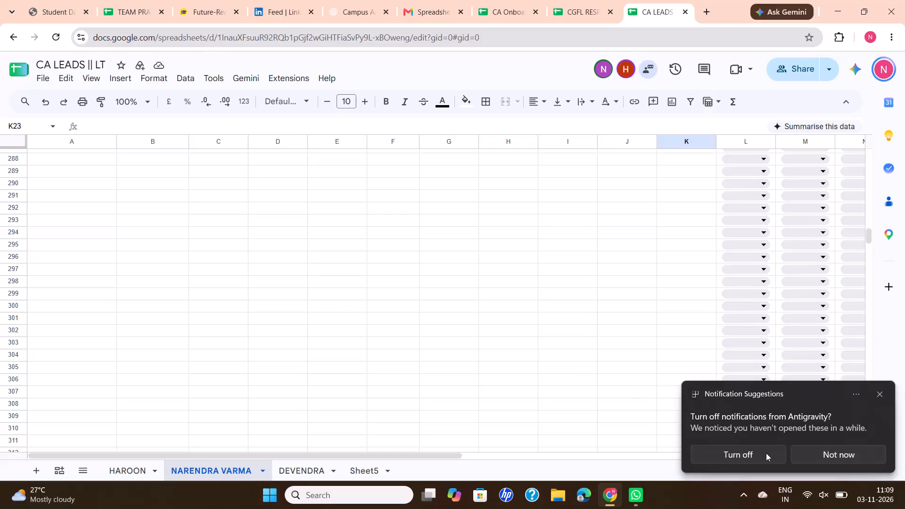
Dismiss the suggestion to turn off notifications from Antigravity.
{"action": "left_click", "coordinate": [879, 394]}
{"action": "scroll", "coordinate": [607, 345], "scroll_direction": "up", "scroll_amount": 1}
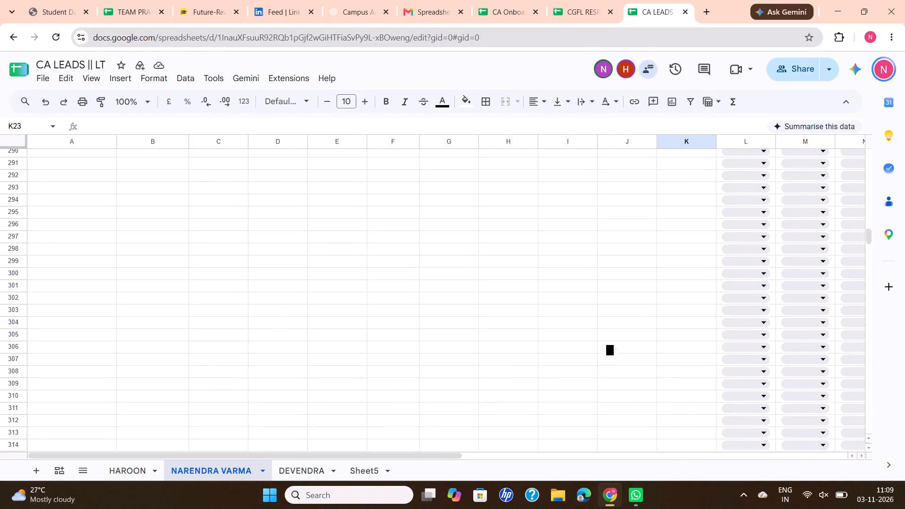
{"action": "scroll", "coordinate": [607, 345], "scroll_direction": "up", "scroll_amount": 7}
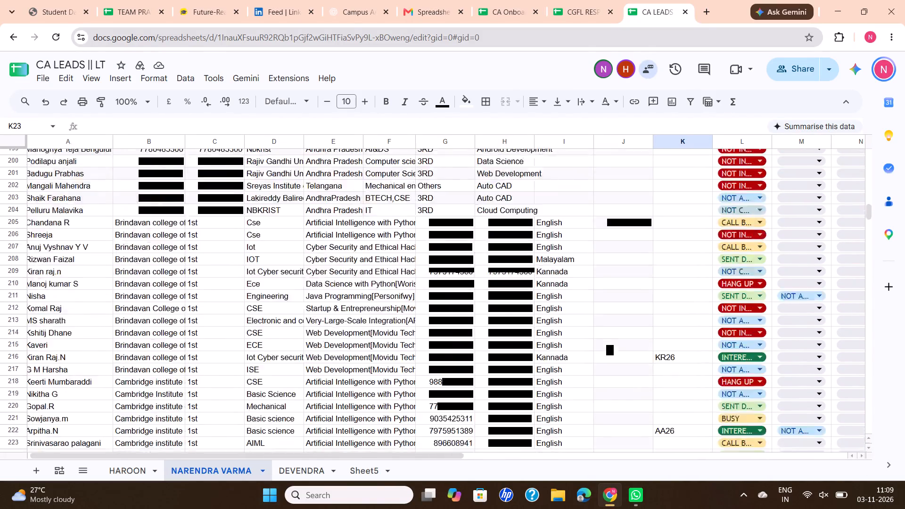
{"action": "scroll", "coordinate": [590, 254], "scroll_direction": "down", "scroll_amount": 5}
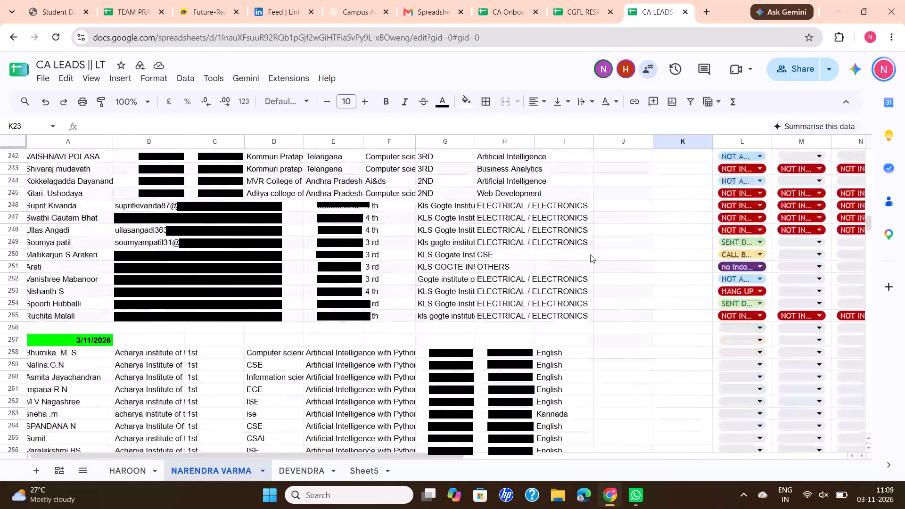
{"action": "scroll", "coordinate": [590, 254], "scroll_direction": "down", "scroll_amount": 3}
{"action": "scroll", "coordinate": [493, 269], "scroll_direction": "right", "scroll_amount": 2}
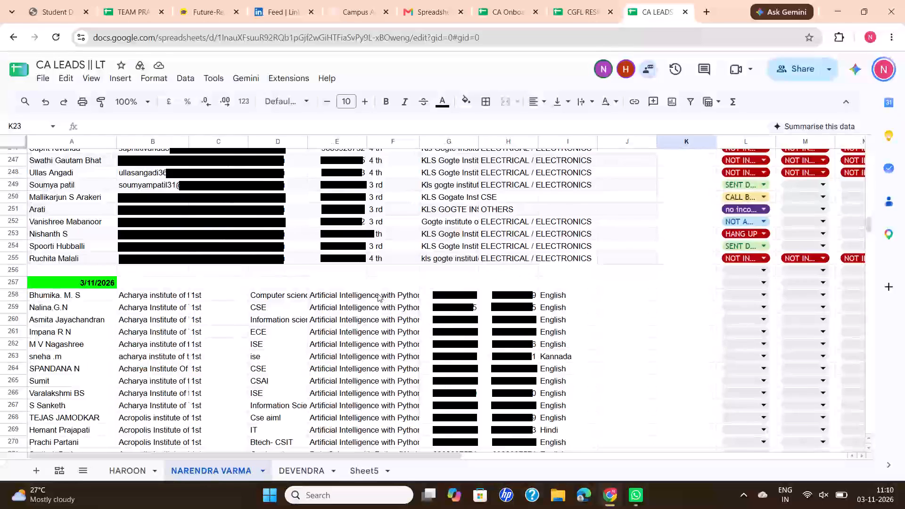
{"action": "triple_click", "coordinate": [156, 300]}
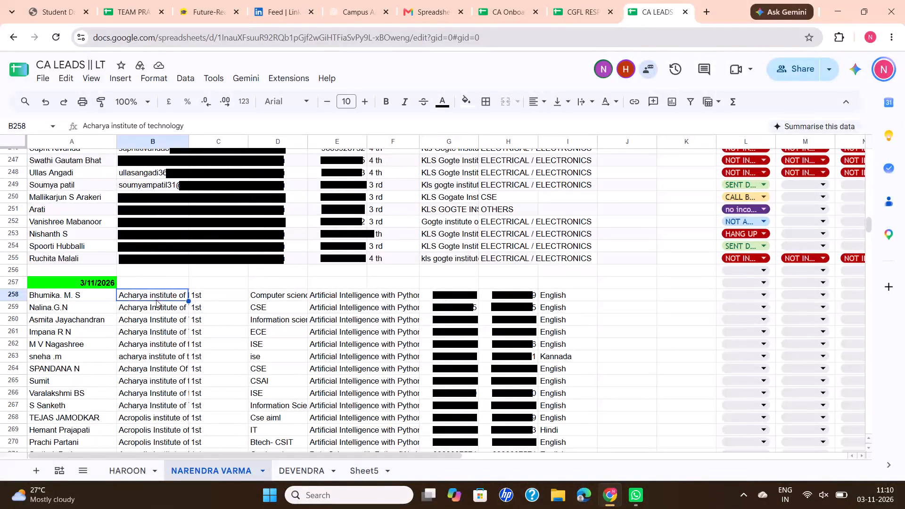
{"action": "left_click", "coordinate": [156, 313]}
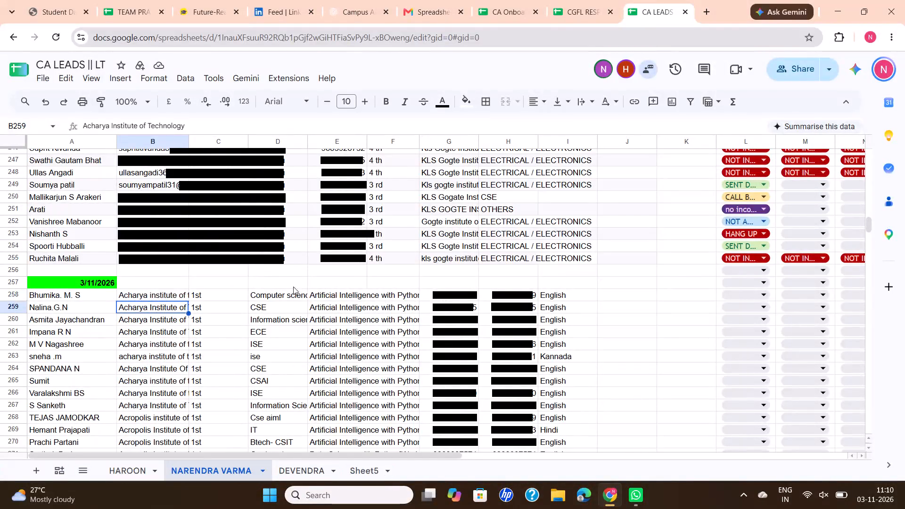
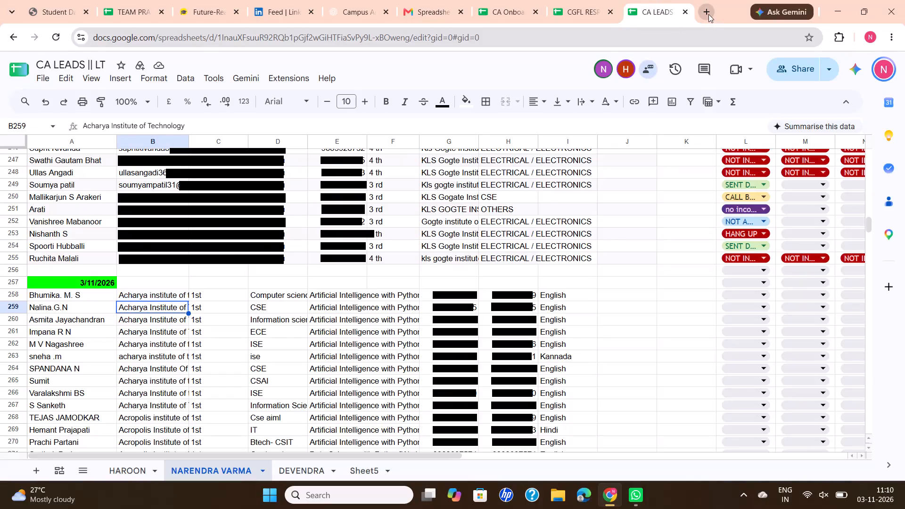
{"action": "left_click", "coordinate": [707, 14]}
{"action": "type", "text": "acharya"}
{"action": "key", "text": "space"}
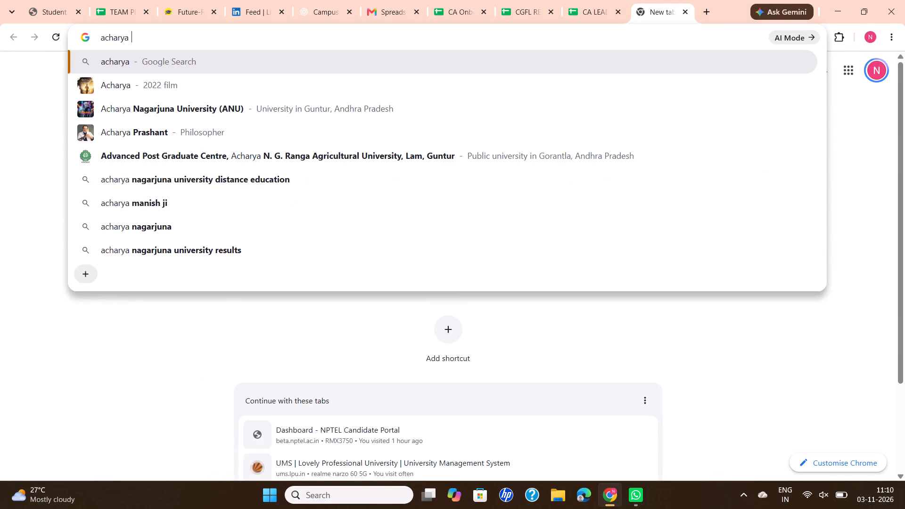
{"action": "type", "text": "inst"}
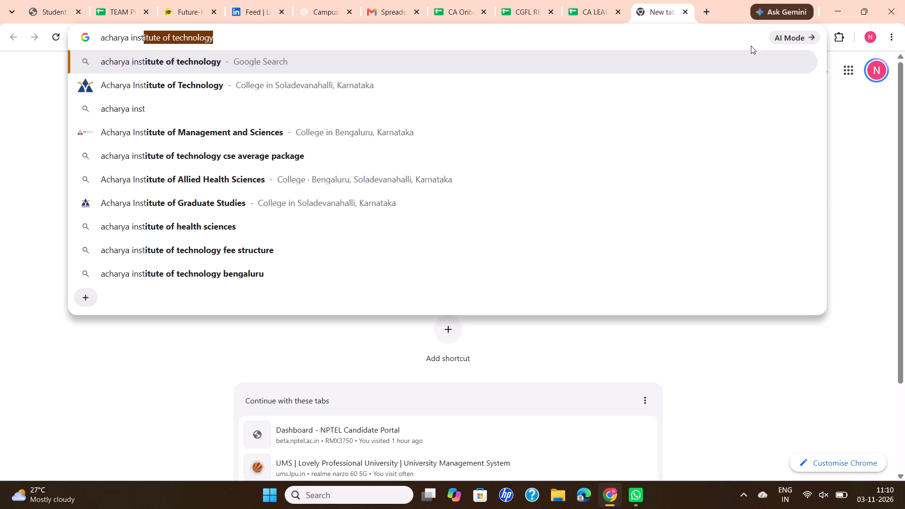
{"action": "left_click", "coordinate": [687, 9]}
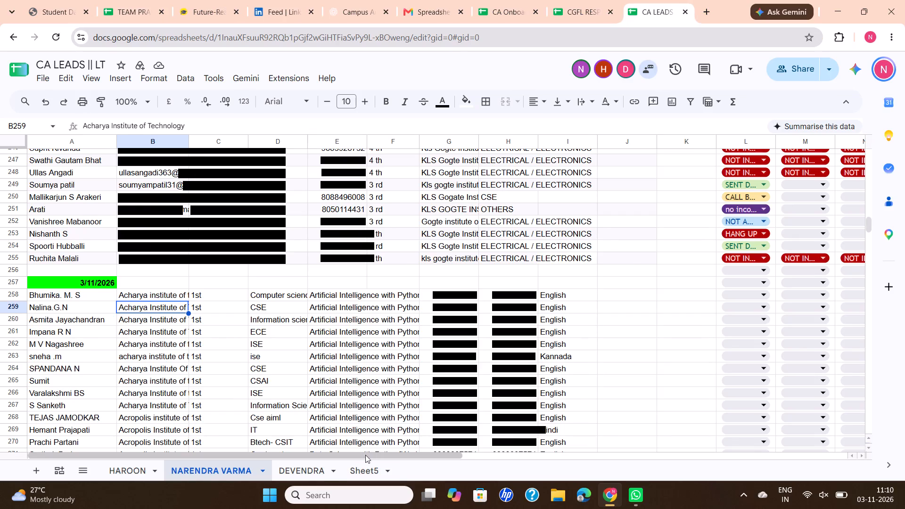
Review the leads listed under 3/11/2026 in the DEVENDRA sheet, through to the last filled row.
{"action": "left_click", "coordinate": [308, 472]}
{"action": "scroll", "coordinate": [369, 379], "scroll_direction": "up", "scroll_amount": 2}
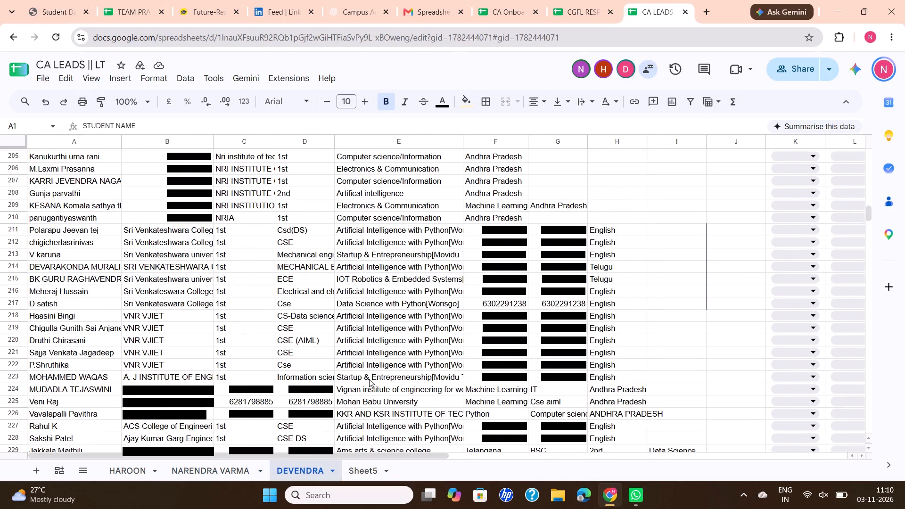
{"action": "scroll", "coordinate": [369, 379], "scroll_direction": "up", "scroll_amount": 2}
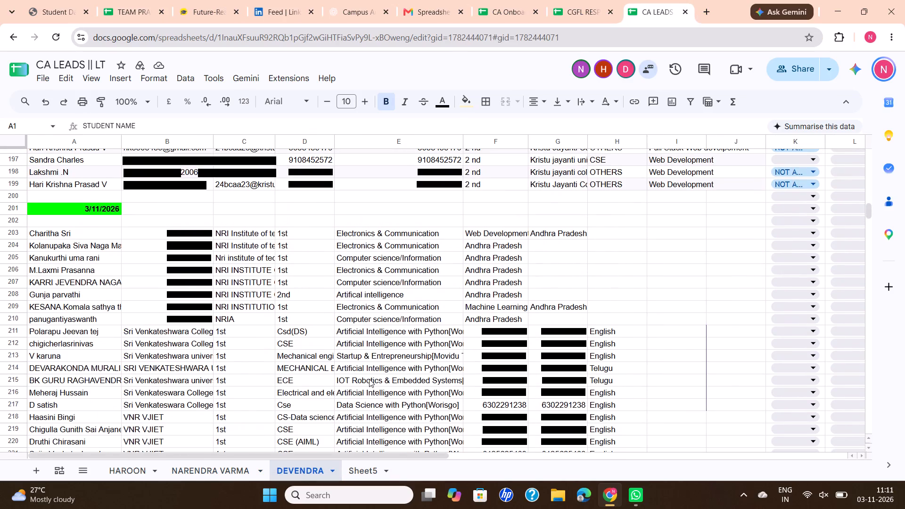
{"action": "scroll", "coordinate": [381, 314], "scroll_direction": "down", "scroll_amount": 1}
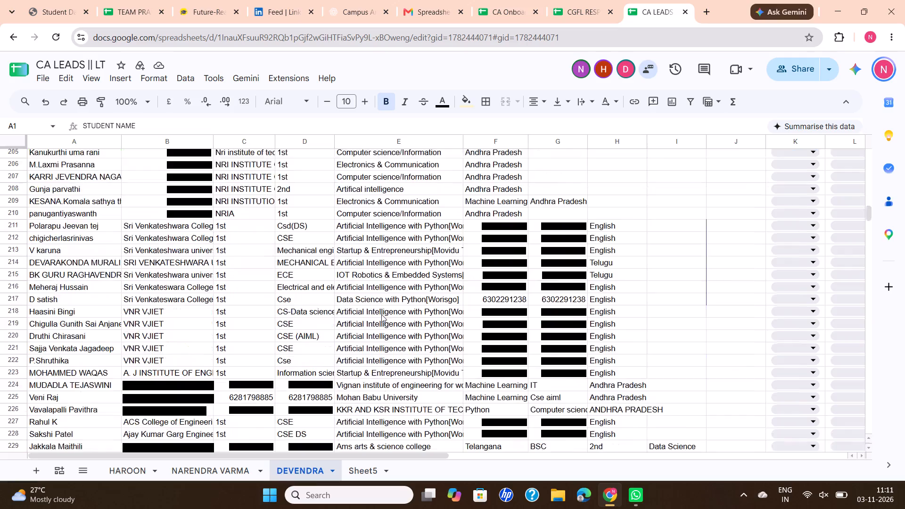
{"action": "scroll", "coordinate": [381, 314], "scroll_direction": "down", "scroll_amount": 3}
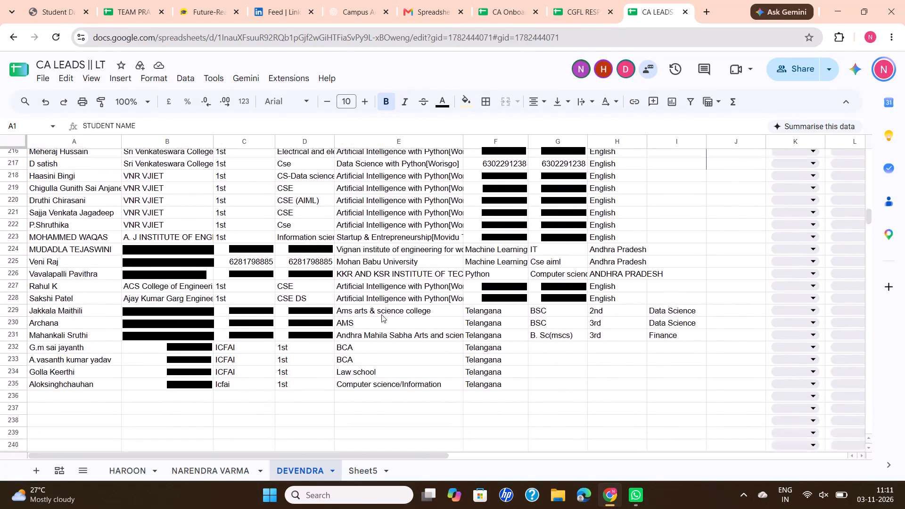
{"action": "scroll", "coordinate": [383, 312], "scroll_direction": "up", "scroll_amount": 1}
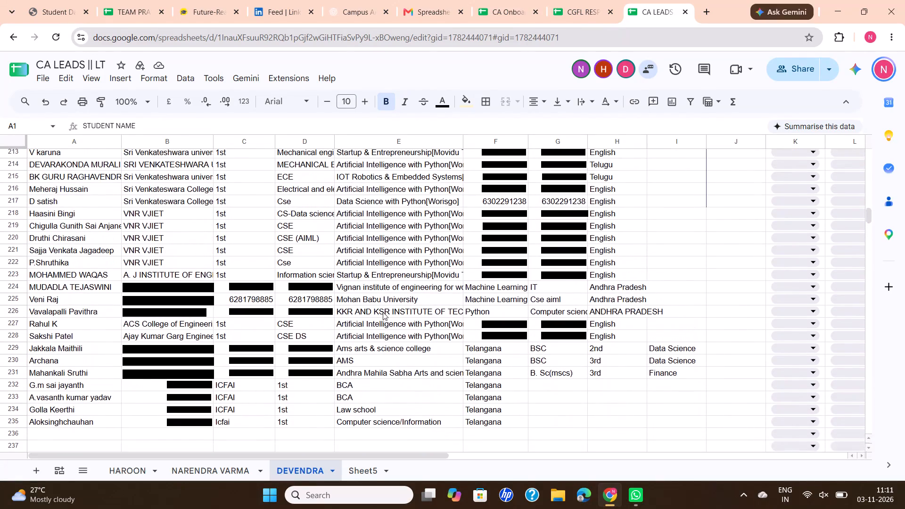
{"action": "scroll", "coordinate": [383, 312], "scroll_direction": "up", "scroll_amount": 1}
Look through the HAROON sheet's dated lead groups and call statuses, from 29/10/2026 down to the last filled row.
{"action": "left_click", "coordinate": [131, 467]}
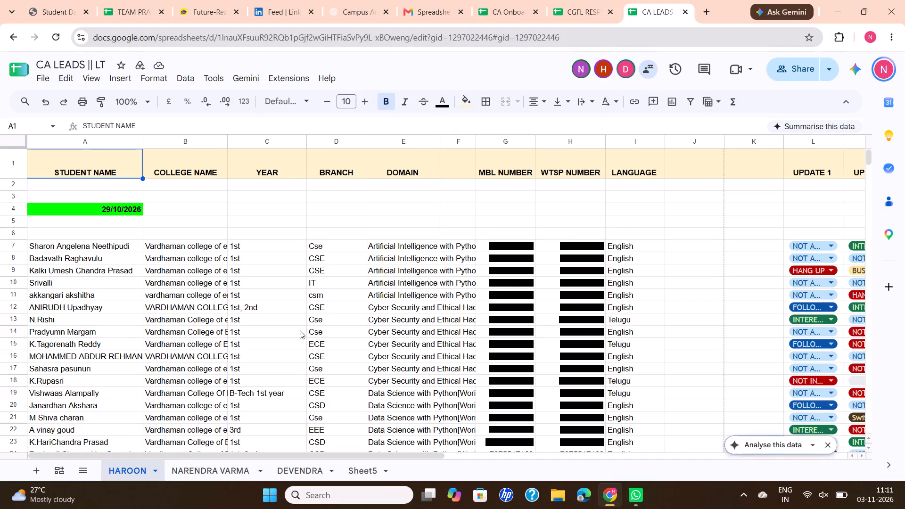
{"action": "scroll", "coordinate": [300, 330], "scroll_direction": "down", "scroll_amount": 3}
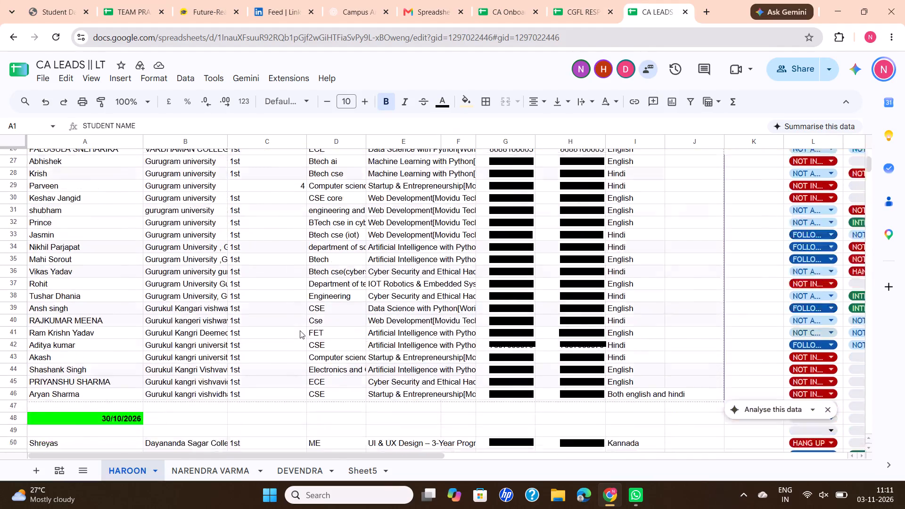
{"action": "scroll", "coordinate": [300, 330], "scroll_direction": "down", "scroll_amount": 1}
{"action": "scroll", "coordinate": [300, 330], "scroll_direction": "up", "scroll_amount": 4}
{"action": "scroll", "coordinate": [300, 330], "scroll_direction": "down", "scroll_amount": 2}
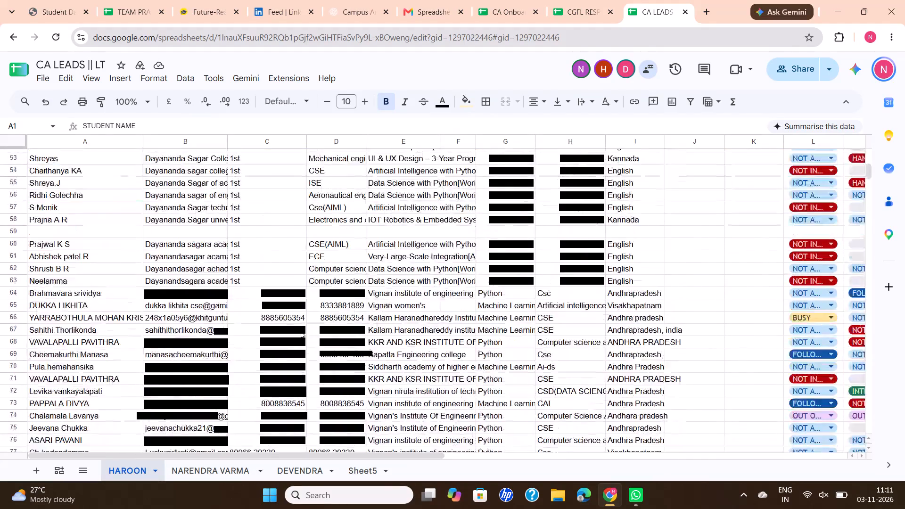
{"action": "scroll", "coordinate": [300, 330], "scroll_direction": "down", "scroll_amount": 7}
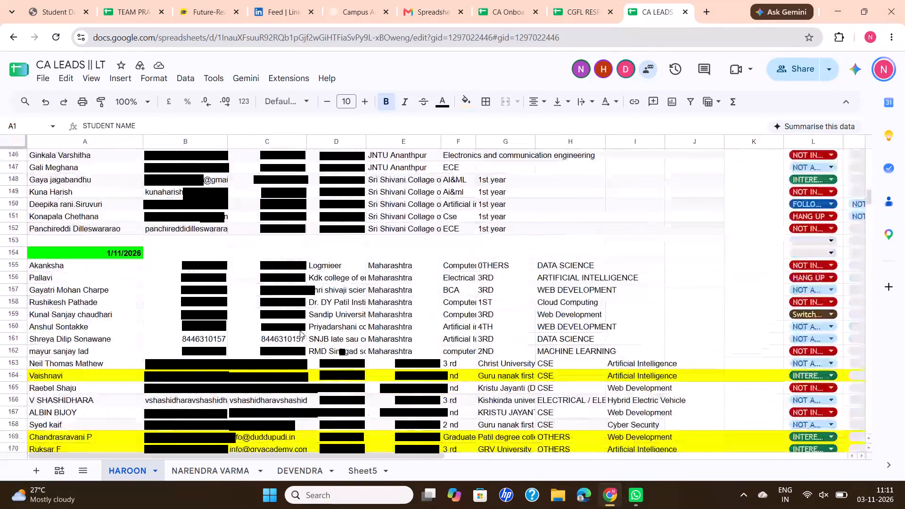
{"action": "scroll", "coordinate": [300, 330], "scroll_direction": "down", "scroll_amount": 3}
{"action": "scroll", "coordinate": [300, 330], "scroll_direction": "up", "scroll_amount": 1}
{"action": "scroll", "coordinate": [300, 330], "scroll_direction": "down", "scroll_amount": 1}
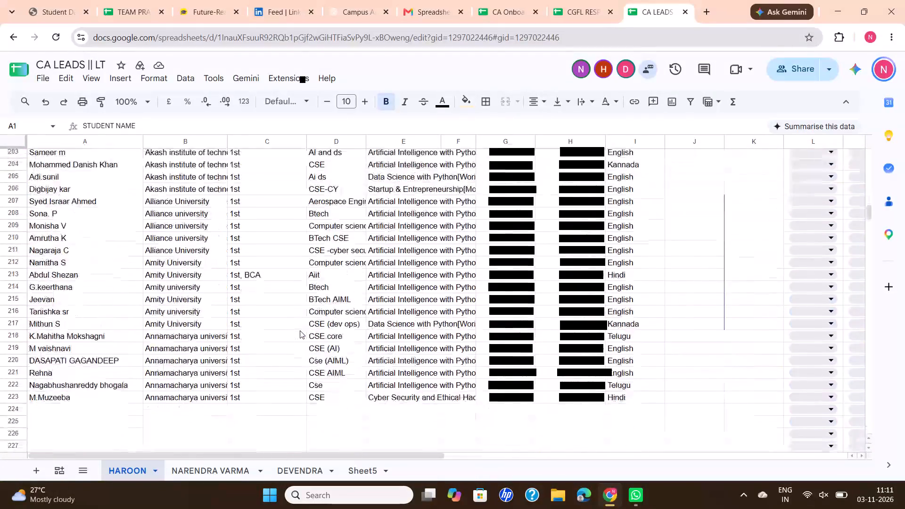
{"action": "scroll", "coordinate": [300, 330], "scroll_direction": "down", "scroll_amount": 1}
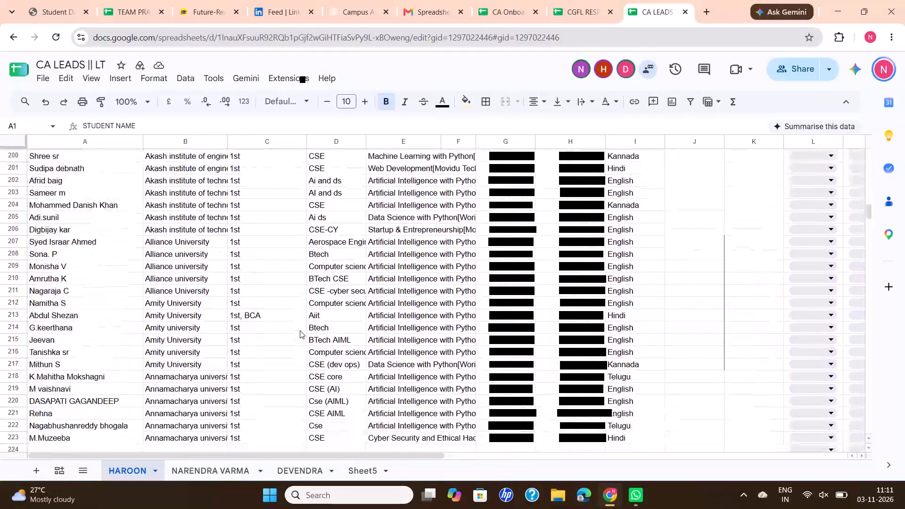
{"action": "left_click", "coordinate": [218, 474]}
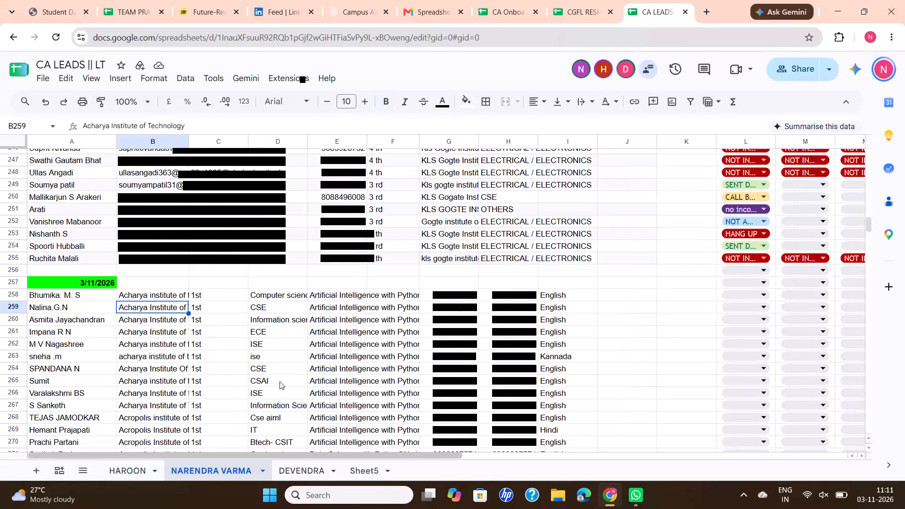
{"action": "scroll", "coordinate": [280, 381], "scroll_direction": "down", "scroll_amount": 1}
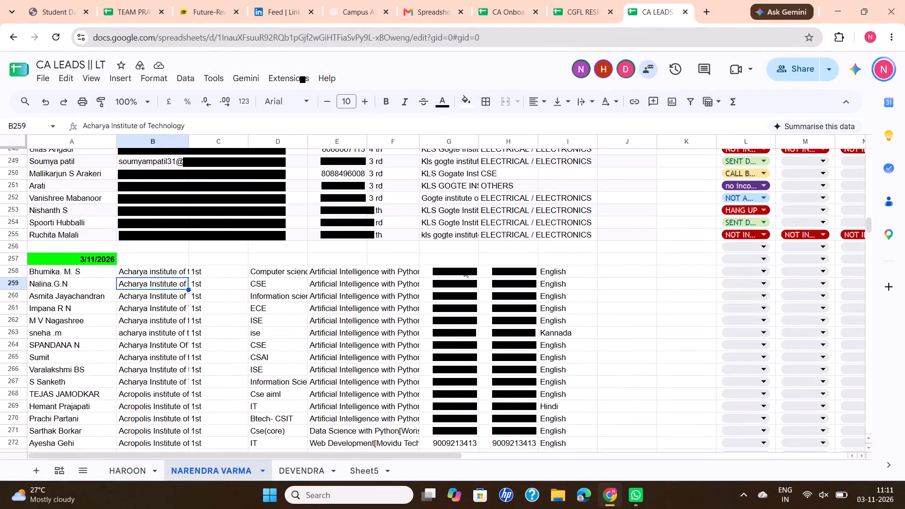
{"action": "left_click", "coordinate": [461, 268]}
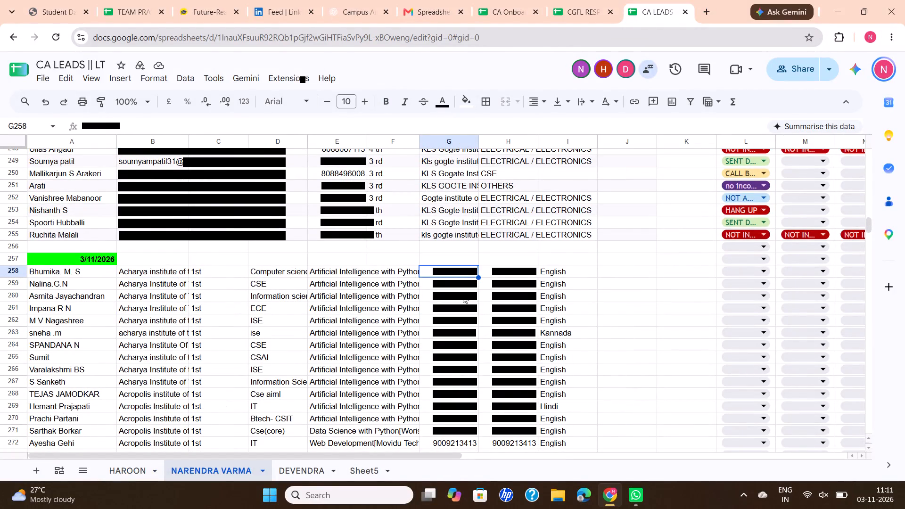
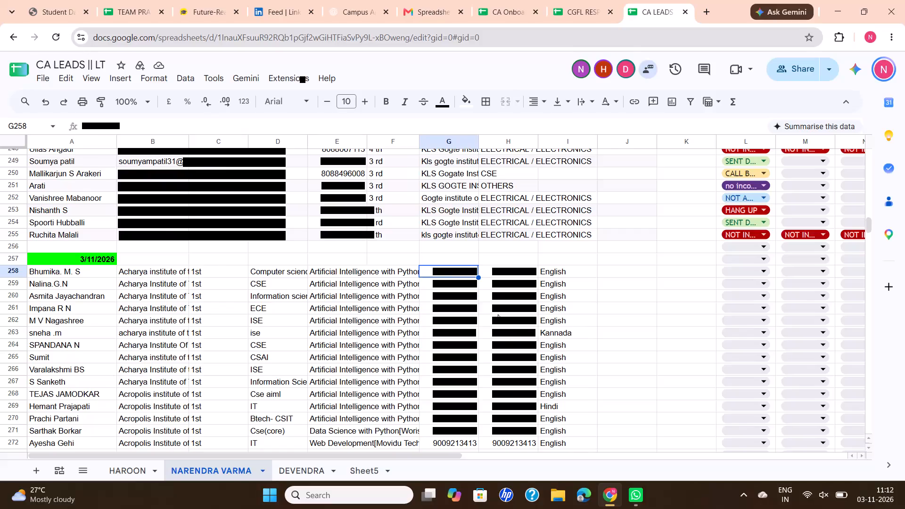
Open the LEAD GEN NEW TEAM document from the Downloads folder in Word and dismiss the Office support notice.
{"action": "left_click", "coordinate": [550, 501]}
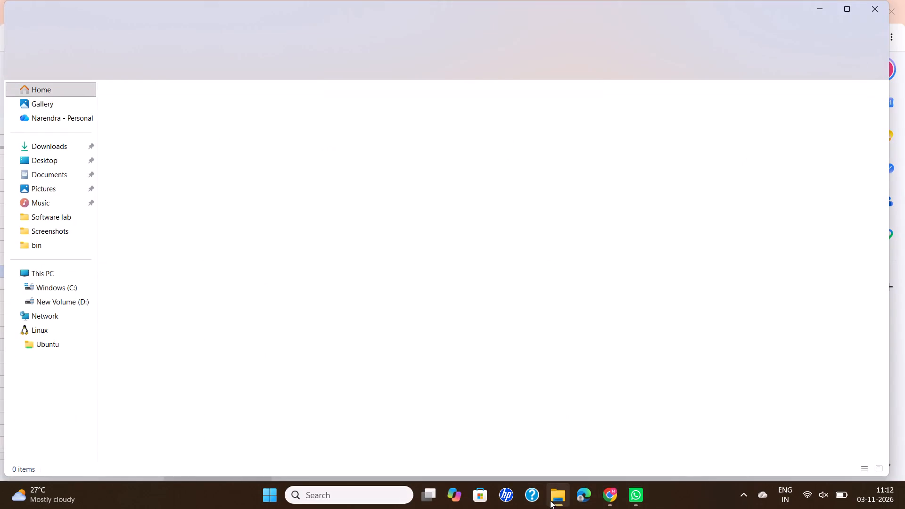
{"action": "left_click", "coordinate": [48, 151]}
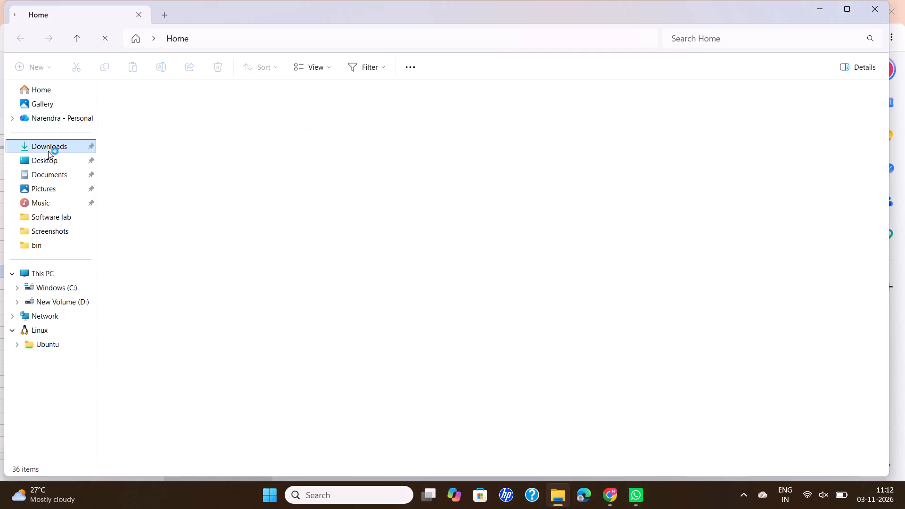
{"action": "double_click", "coordinate": [226, 135]}
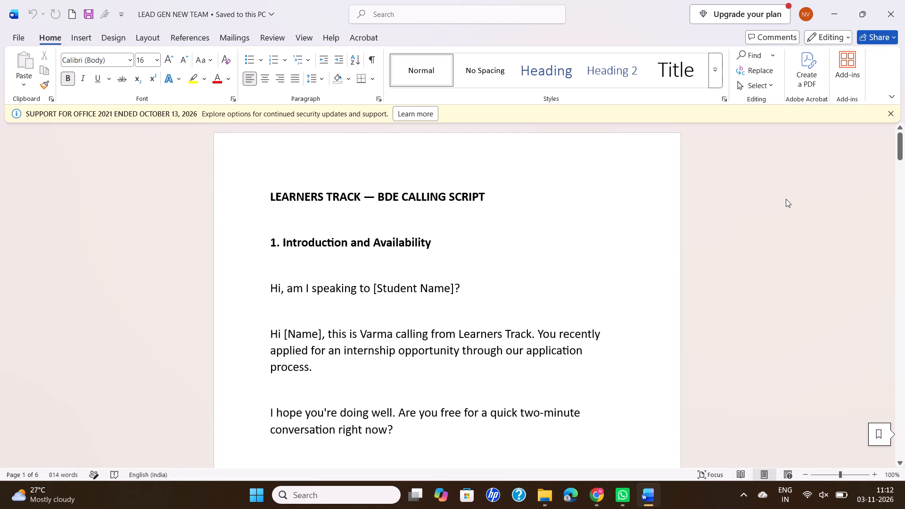
{"action": "left_click", "coordinate": [889, 116]}
Skim the Learners Track BDE calling script, return to its beginning, and minimise the document window.
{"action": "scroll", "coordinate": [592, 377], "scroll_direction": "down", "scroll_amount": 2}
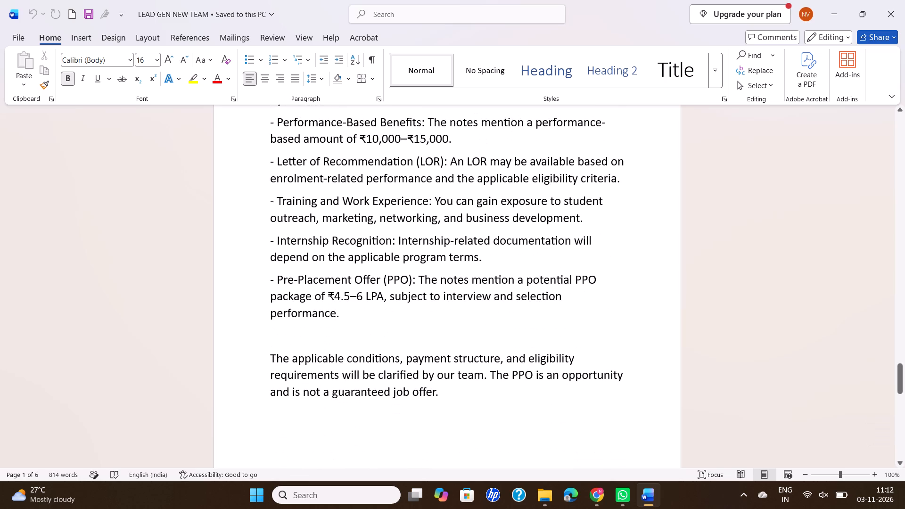
{"action": "scroll", "coordinate": [592, 377], "scroll_direction": "down", "scroll_amount": 1}
{"action": "scroll", "coordinate": [592, 377], "scroll_direction": "up", "scroll_amount": 8}
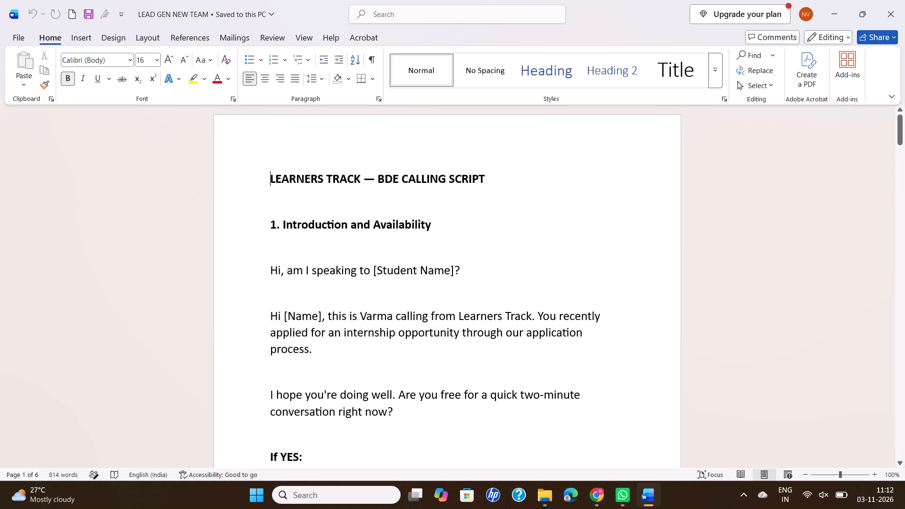
{"action": "scroll", "coordinate": [592, 377], "scroll_direction": "up", "scroll_amount": 3}
{"action": "left_click", "coordinate": [837, 16]}
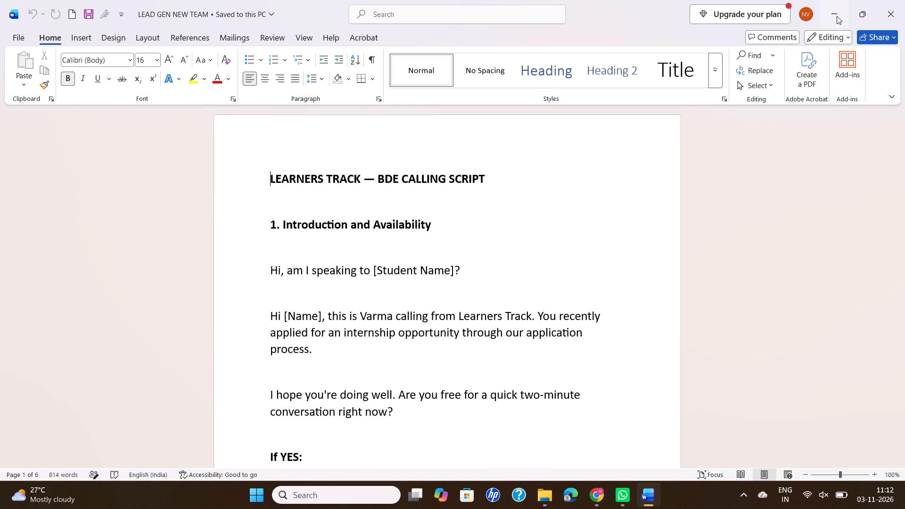
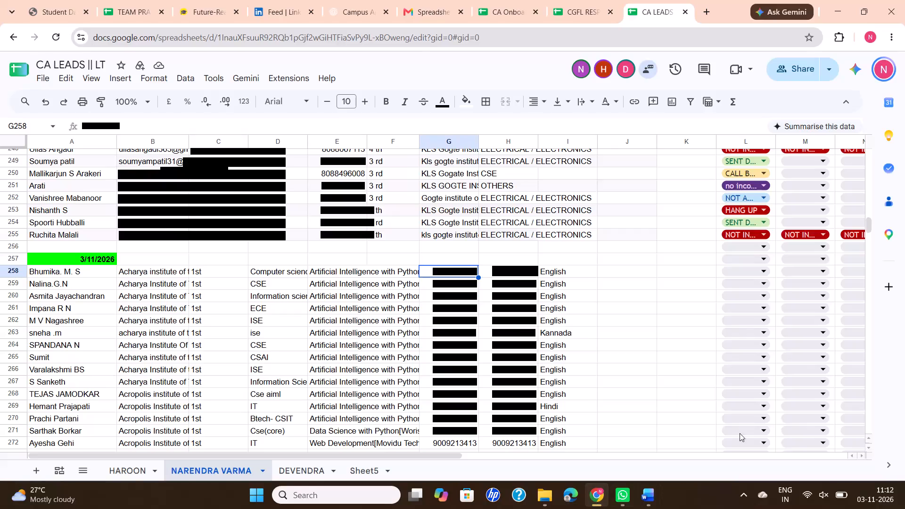
Set the first call status of the row 258 lead, under the 3/11/2026 heading, to NOT ANSWERED.
{"action": "left_click", "coordinate": [742, 268]}
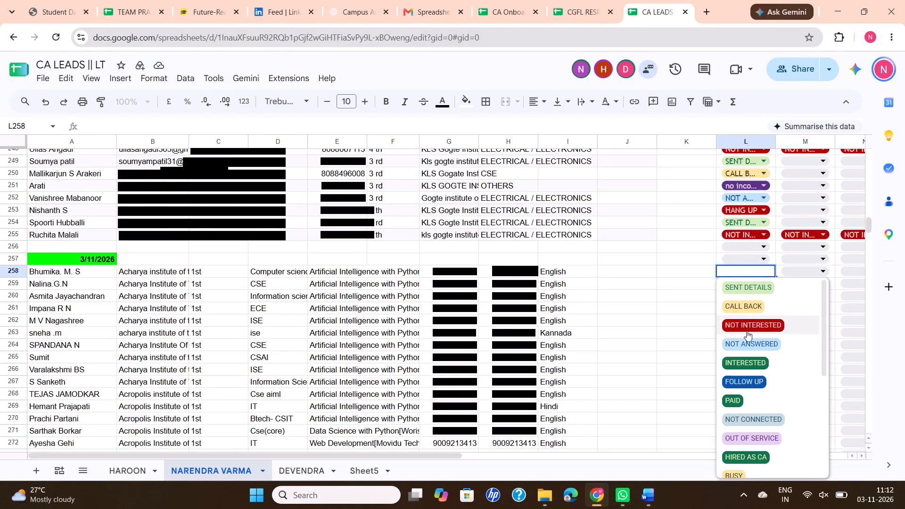
{"action": "left_click", "coordinate": [742, 340]}
{"action": "left_click", "coordinate": [626, 284]}
{"action": "scroll", "coordinate": [626, 284], "scroll_direction": "right", "scroll_amount": 4}
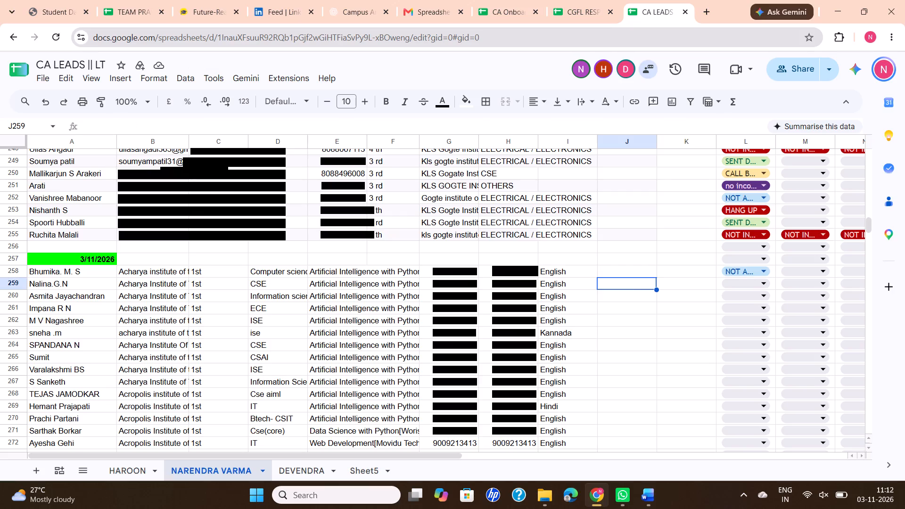
Look up the contact number of the lead in row 259.
{"action": "left_click", "coordinate": [449, 283]}
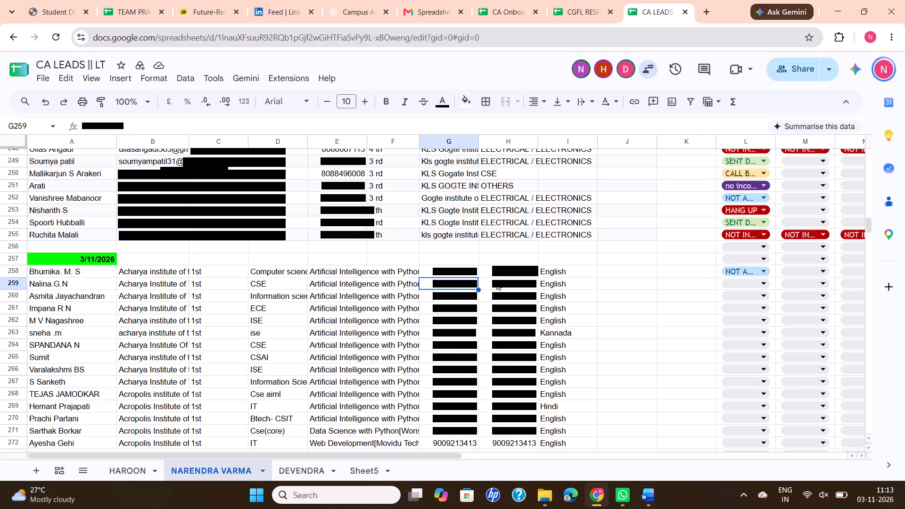
Switch to the LEAD GEN NEW TEAM document in Word and read the calling script from the introduction through the student profiling questions.
{"action": "left_click", "coordinate": [666, 506]}
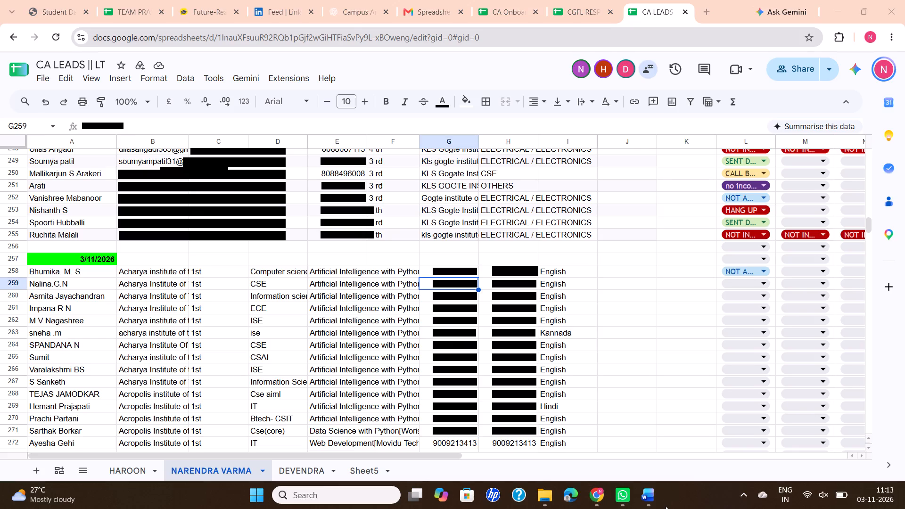
{"action": "left_click", "coordinate": [648, 499]}
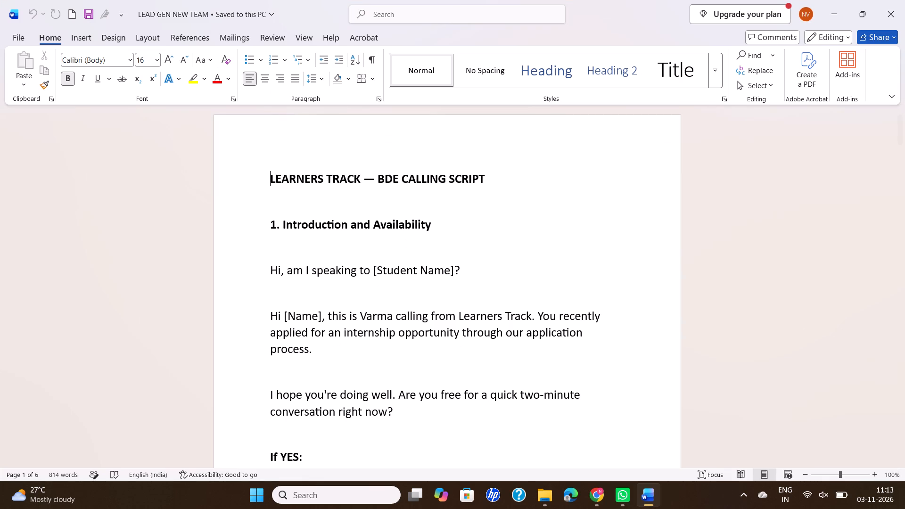
{"action": "key", "text": "Down"}
{"action": "key", "text": "Down"}
{"action": "key", "text": "Down"}
{"action": "key", "text": "Down"}
{"action": "key", "text": "Down"}
{"action": "key", "text": "Down"}
{"action": "key", "text": "Down"}
{"action": "key", "text": "Down"}
{"action": "key", "text": "Down"}
{"action": "key", "text": "Down"}
{"action": "key", "text": "Down"}
{"action": "key", "text": "Down"}
{"action": "key", "text": "Down"}
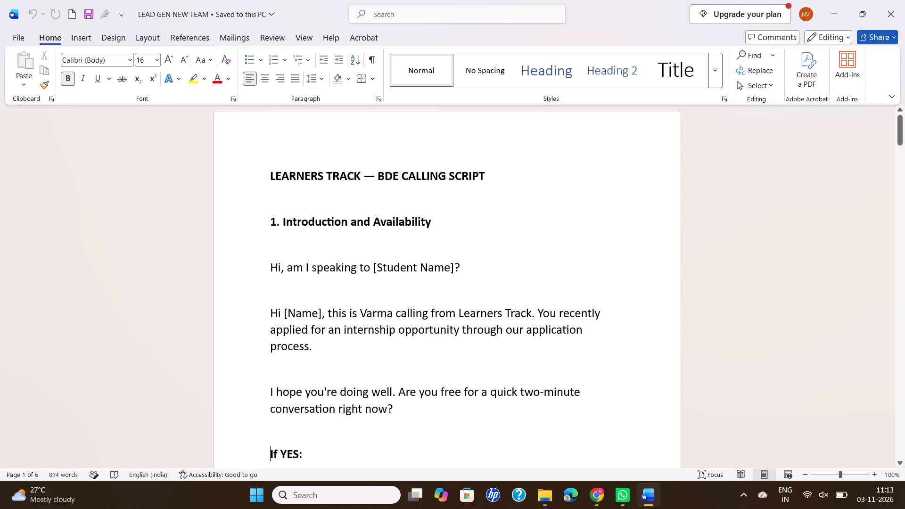
{"action": "key", "text": "Down"}
{"action": "key", "text": "Down"}
{"action": "key", "text": "Down"}
{"action": "key", "text": "Down"}
{"action": "key", "text": "Down"}
{"action": "key", "text": "Down"}
{"action": "key", "text": "Down"}
{"action": "key", "text": "Down"}
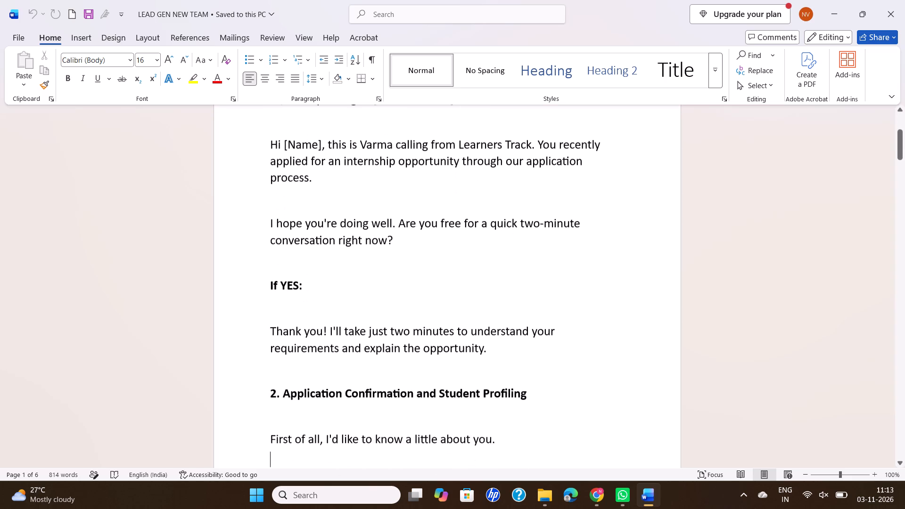
{"action": "key", "text": "Down"}
{"action": "key", "text": "Down"}
{"action": "key", "text": "Down"}
{"action": "key", "text": "Down"}
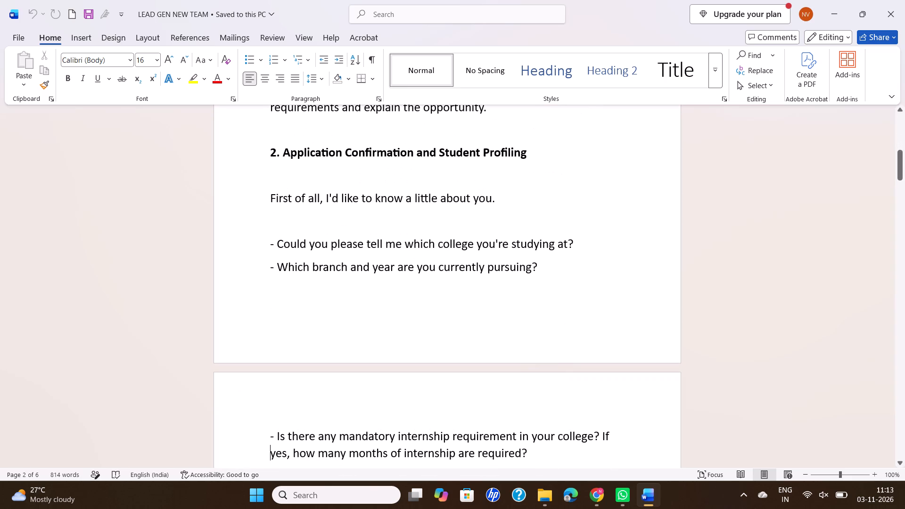
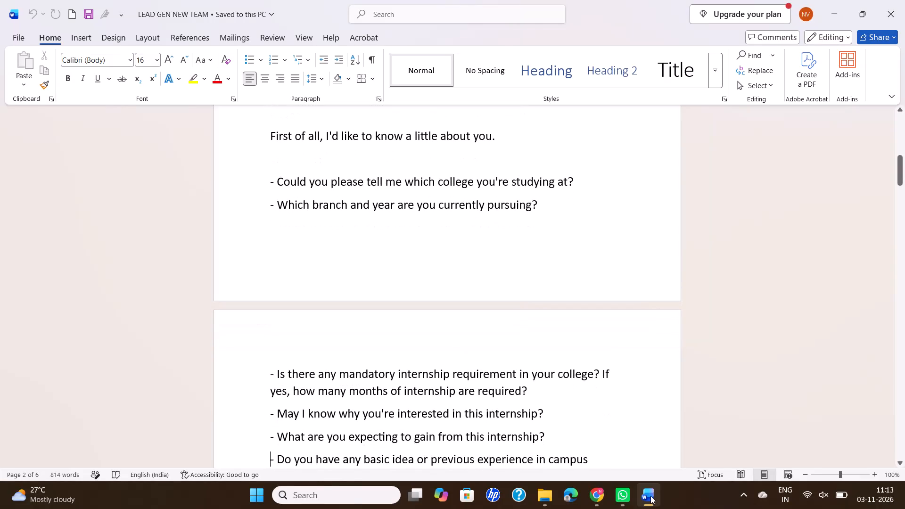
Read on in the calling script through the question about campus ambassador, marketing or student outreach experience.
{"action": "key", "text": "Down"}
{"action": "key", "text": "Down"}
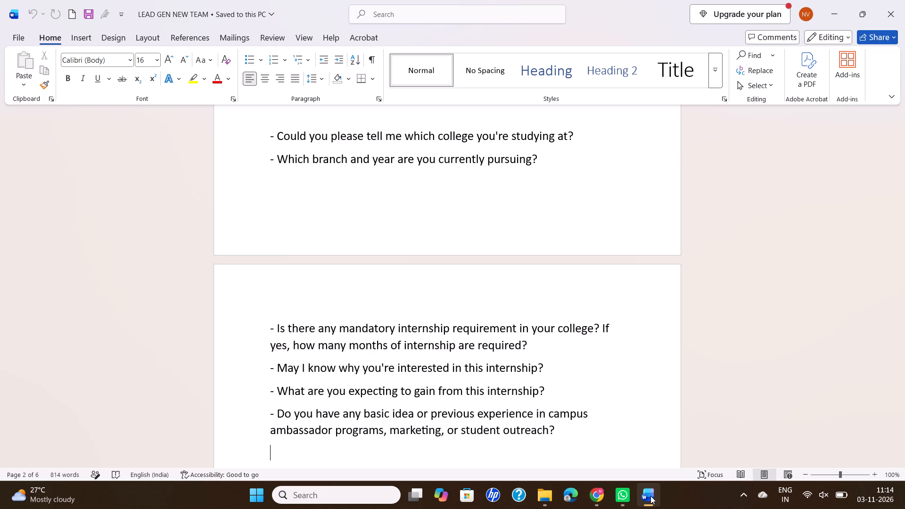
Switch to the CA LEADS sheet in Chrome and set the first call status of the row 259 lead to CALL BACK.
{"action": "left_click", "coordinate": [589, 498]}
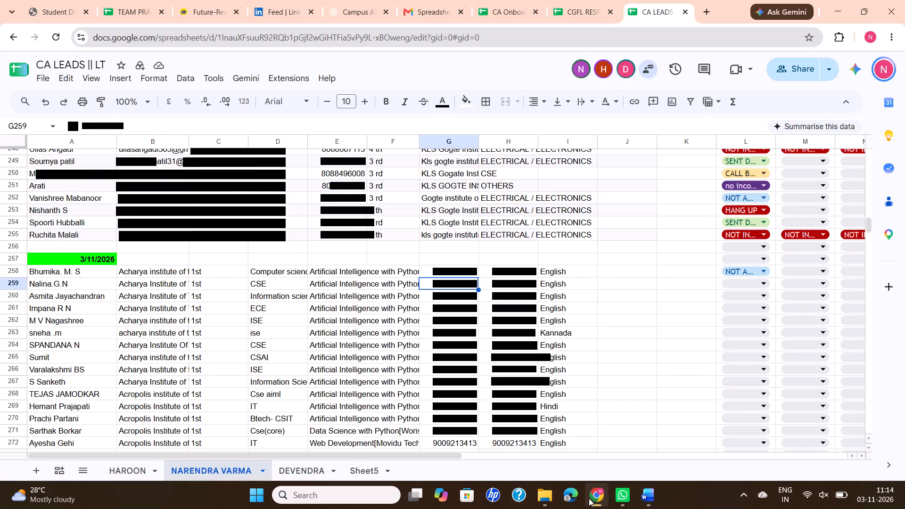
{"action": "scroll", "coordinate": [680, 488], "scroll_direction": "left", "scroll_amount": 4}
{"action": "scroll", "coordinate": [704, 276], "scroll_direction": "left", "scroll_amount": 2}
{"action": "left_click_drag", "start_coordinate": [625, 284], "coordinate": [614, 313]}
{"action": "left_click", "coordinate": [614, 313]}
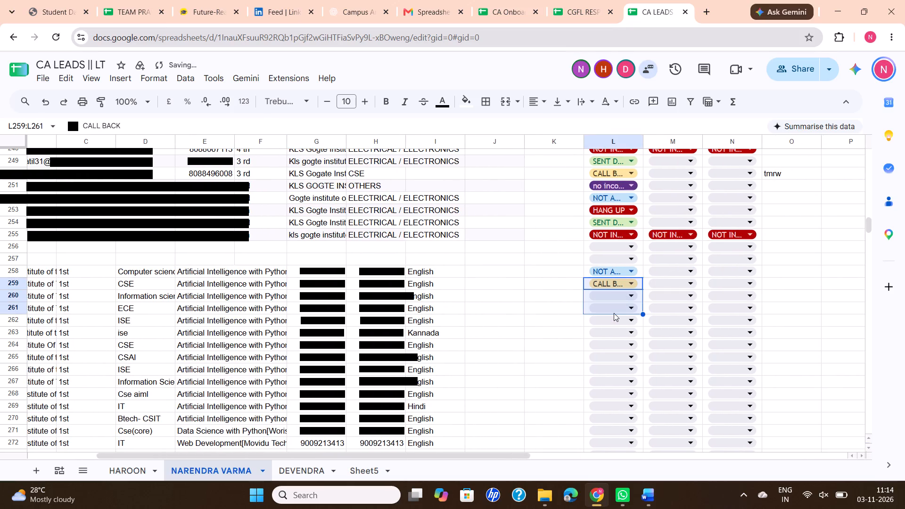
Enter the callback note "5 evng" in column O of row 259.
{"action": "left_click", "coordinate": [770, 284]}
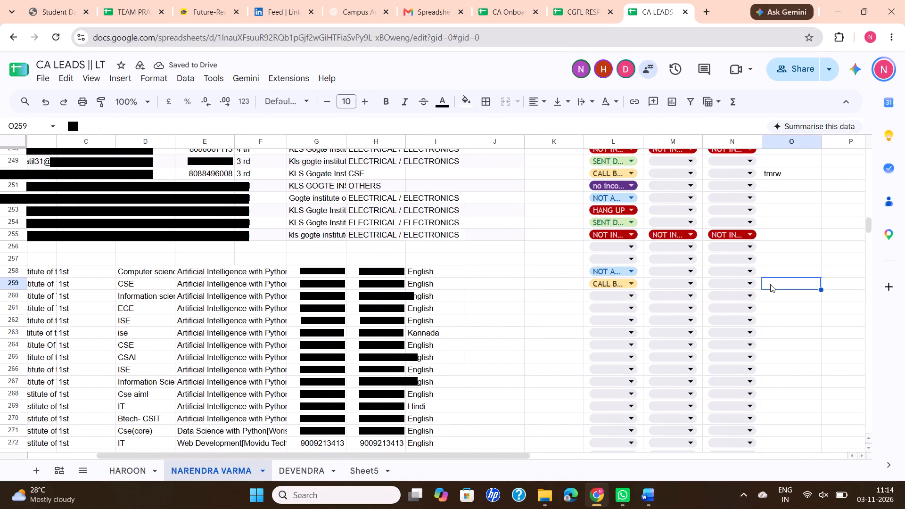
{"action": "double_click", "coordinate": [770, 284]}
{"action": "key", "text": "5"}
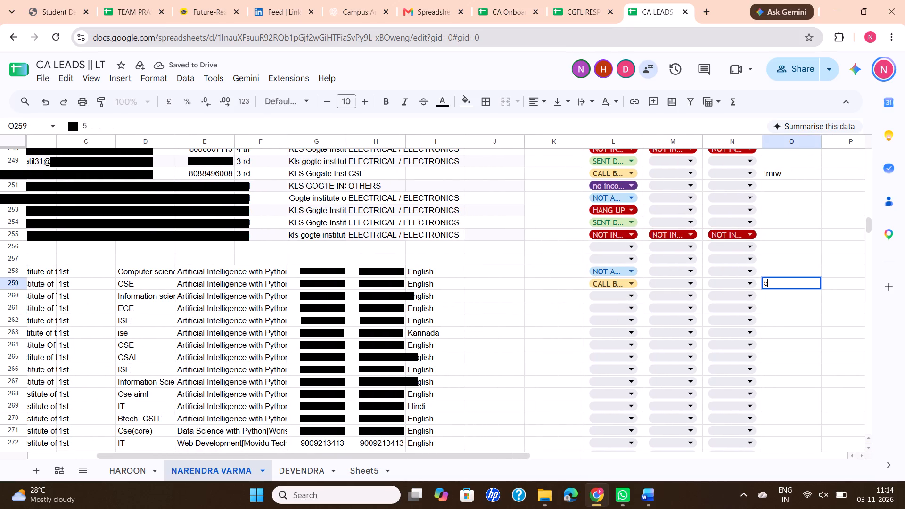
{"action": "key", "text": "space"}
{"action": "type", "text": "evng"}
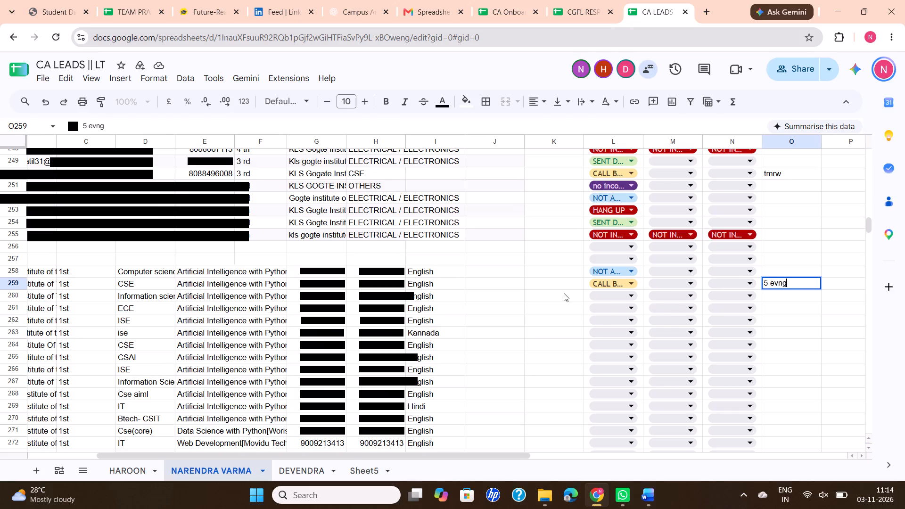
{"action": "left_click", "coordinate": [562, 291]}
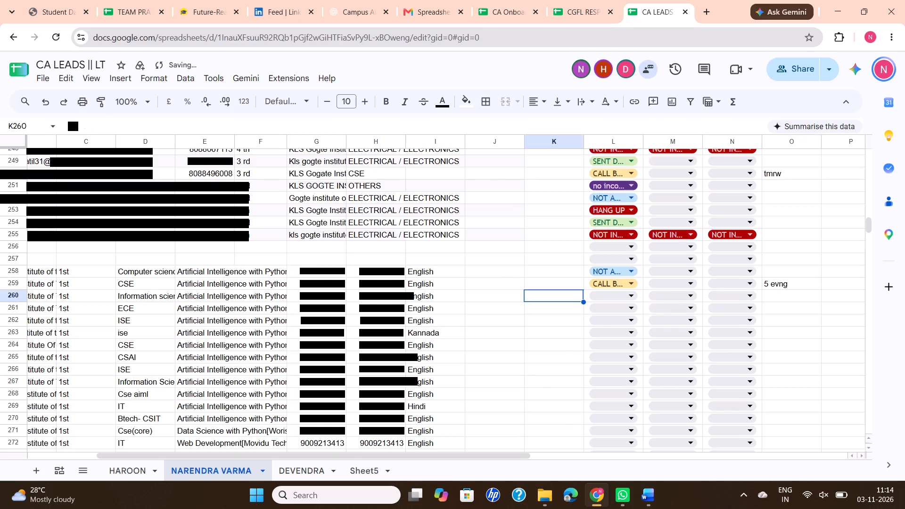
Look up the contact number of the lead in row 260.
{"action": "scroll", "coordinate": [562, 291], "scroll_direction": "right", "scroll_amount": 3}
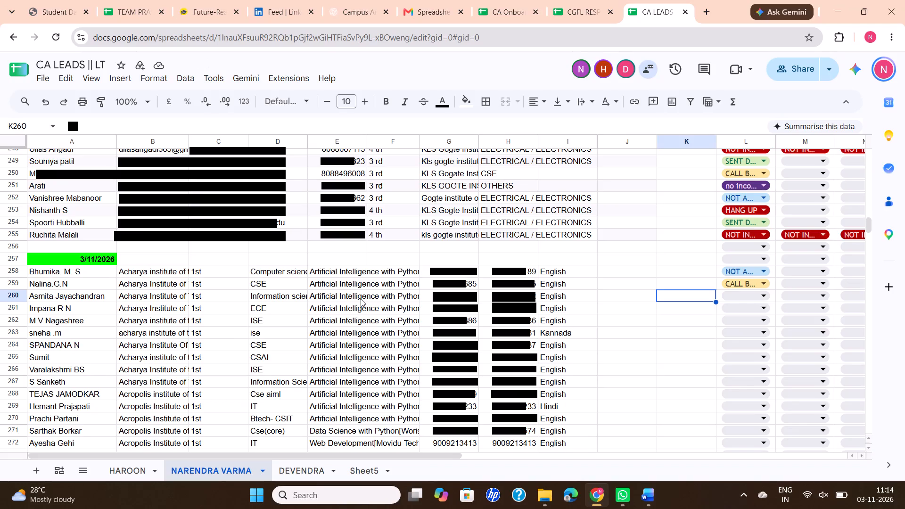
{"action": "left_click", "coordinate": [443, 295]}
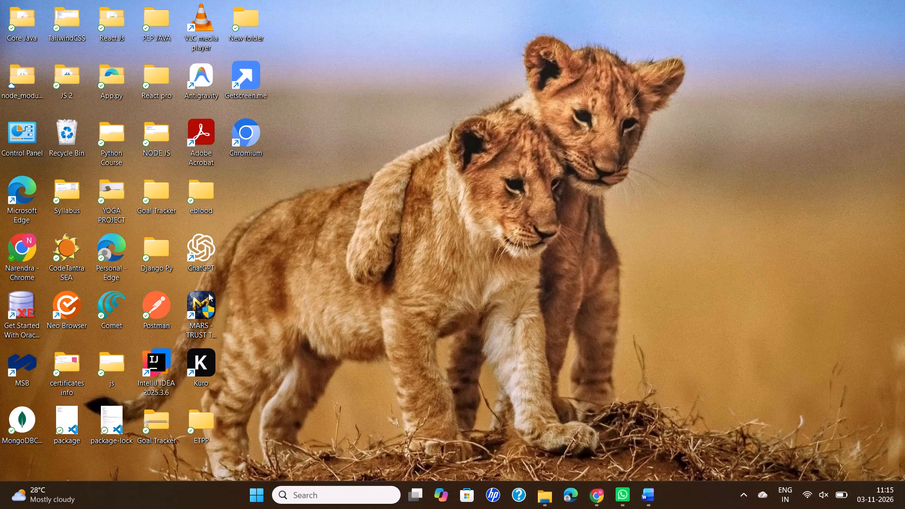
Launch the Kuro application from the desktop.
{"action": "double_click", "coordinate": [215, 358]}
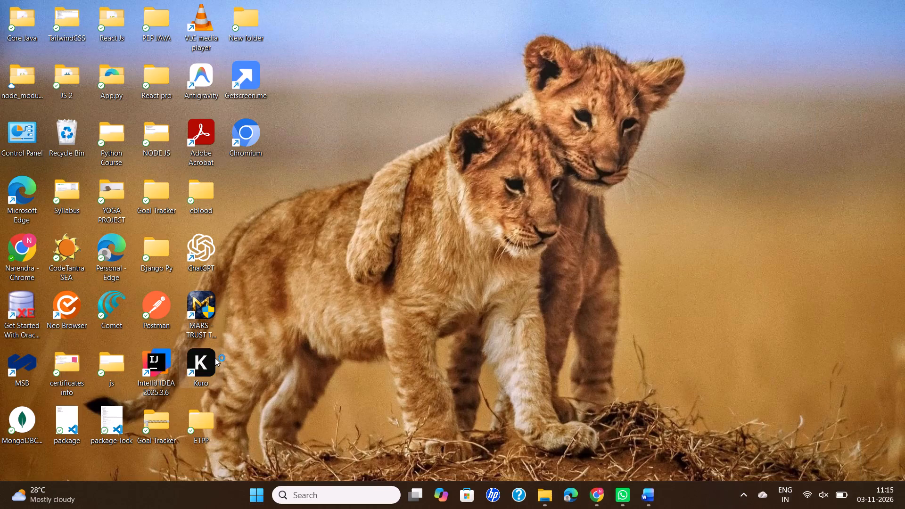
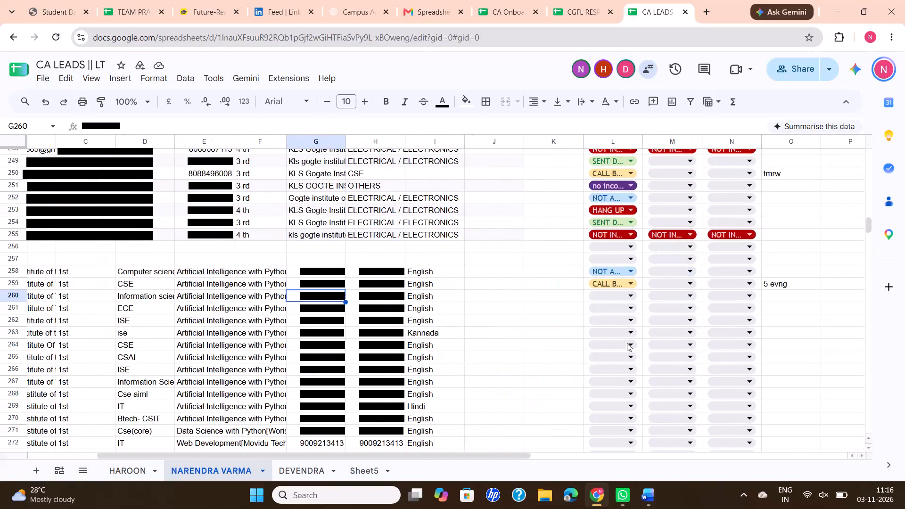
Set the first call status of the row 260 lead to NOT CONNECTED.
{"action": "left_click", "coordinate": [600, 297]}
{"action": "left_click", "coordinate": [609, 435]}
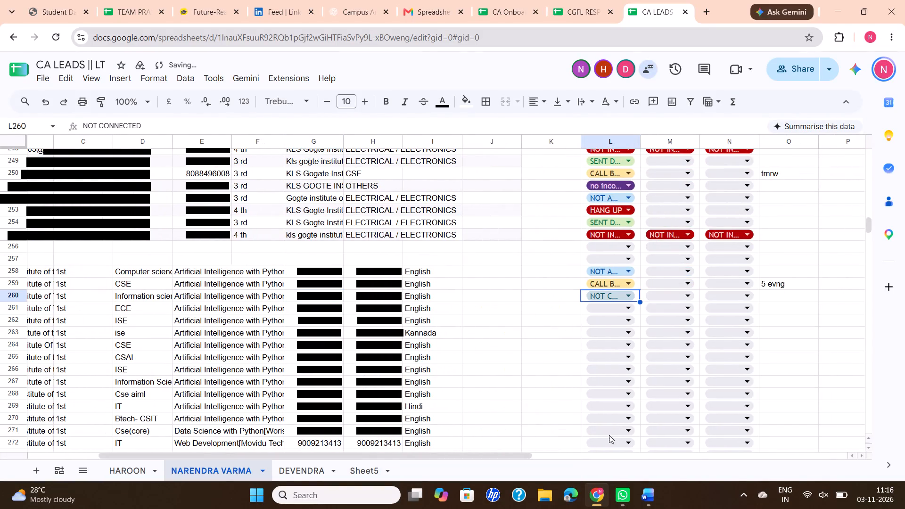
Review the column K codes of the earlier interested leads in rows 222 and 216.
{"action": "scroll", "coordinate": [565, 313], "scroll_direction": "up", "scroll_amount": 3}
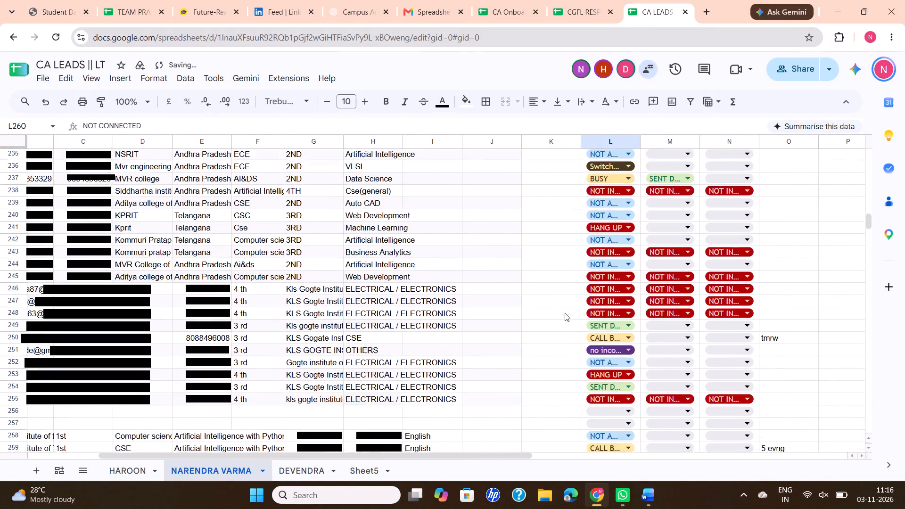
{"action": "scroll", "coordinate": [565, 313], "scroll_direction": "up", "scroll_amount": 3}
{"action": "left_click", "coordinate": [547, 268]}
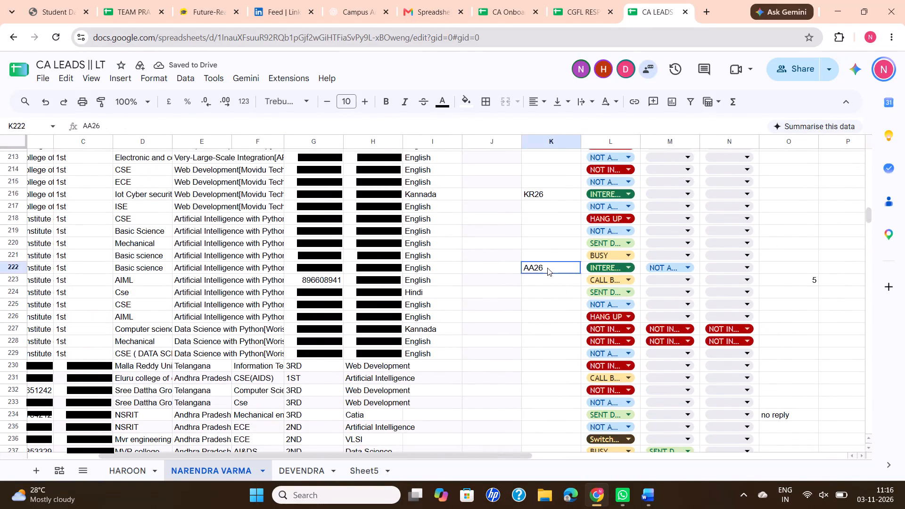
{"action": "scroll", "coordinate": [547, 268], "scroll_direction": "right", "scroll_amount": 2}
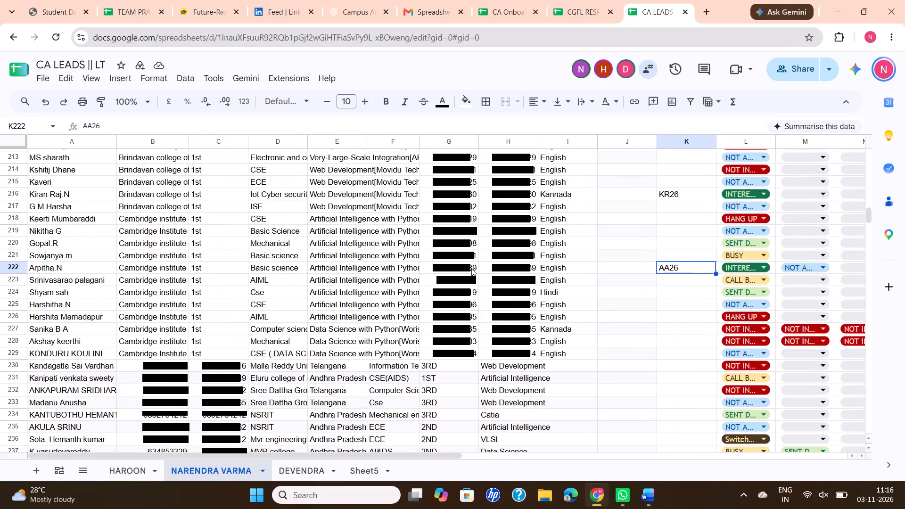
{"action": "scroll", "coordinate": [471, 268], "scroll_direction": "up", "scroll_amount": 1}
{"action": "left_click", "coordinate": [669, 230]}
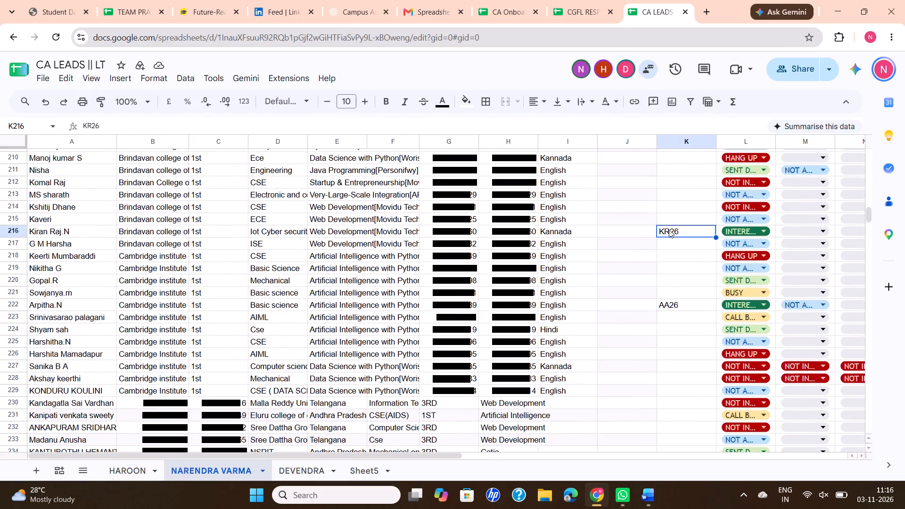
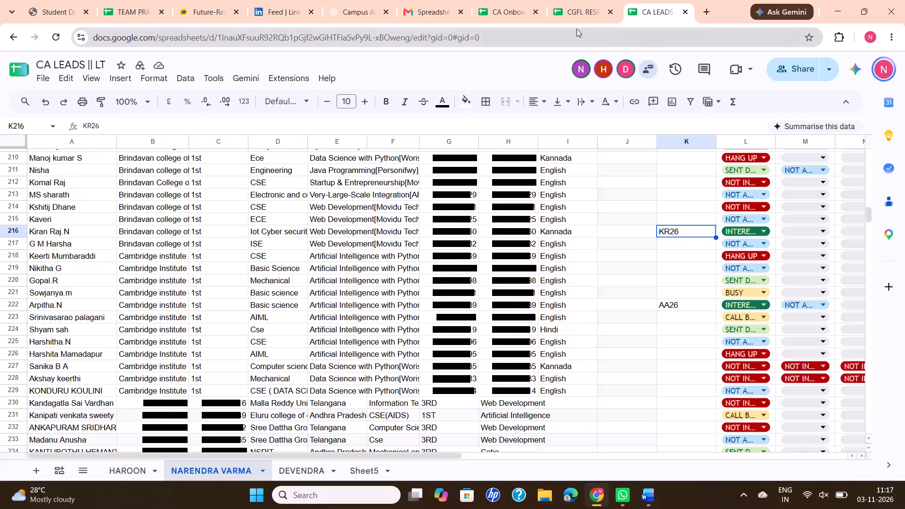
{"action": "left_click", "coordinate": [574, 19]}
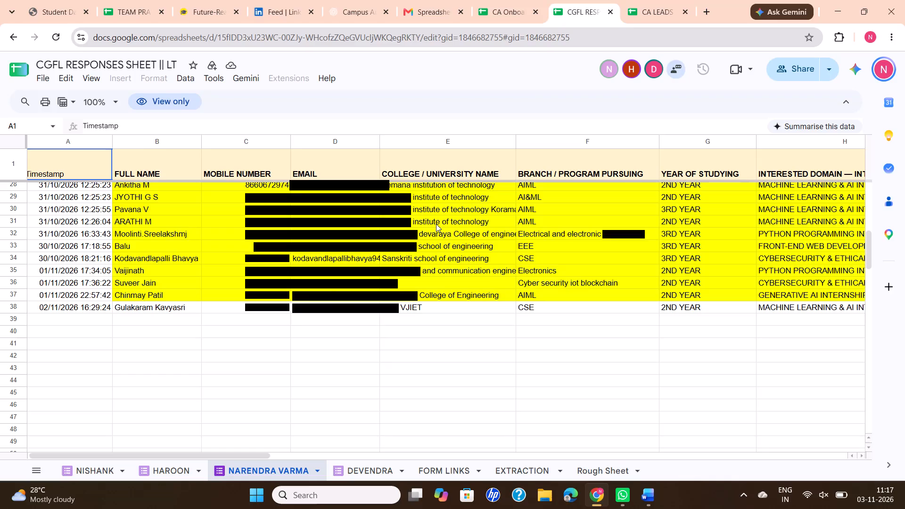
{"action": "scroll", "coordinate": [436, 224], "scroll_direction": "left", "scroll_amount": 8}
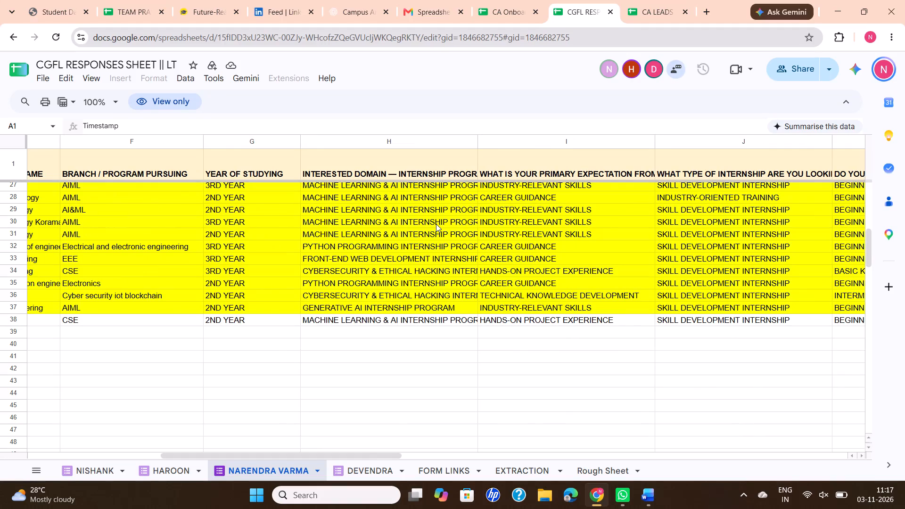
{"action": "scroll", "coordinate": [436, 224], "scroll_direction": "left", "scroll_amount": 2}
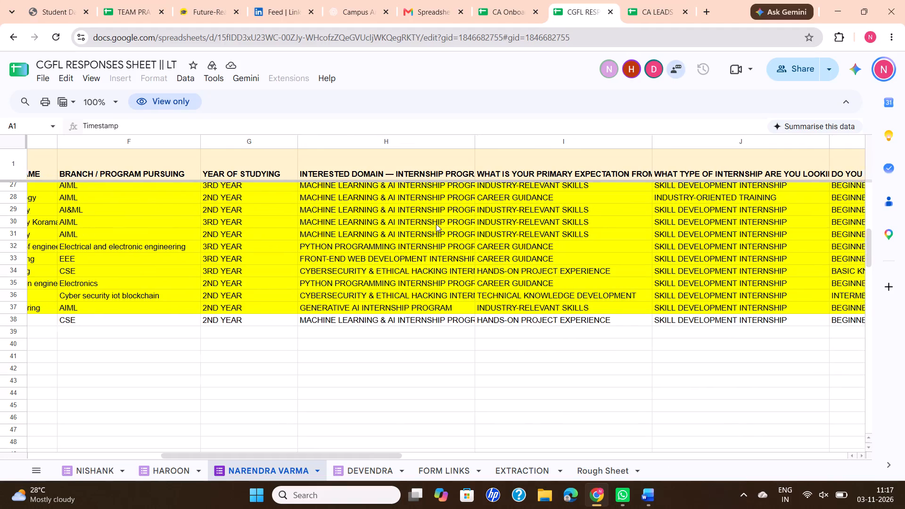
{"action": "scroll", "coordinate": [436, 224], "scroll_direction": "left", "scroll_amount": 9}
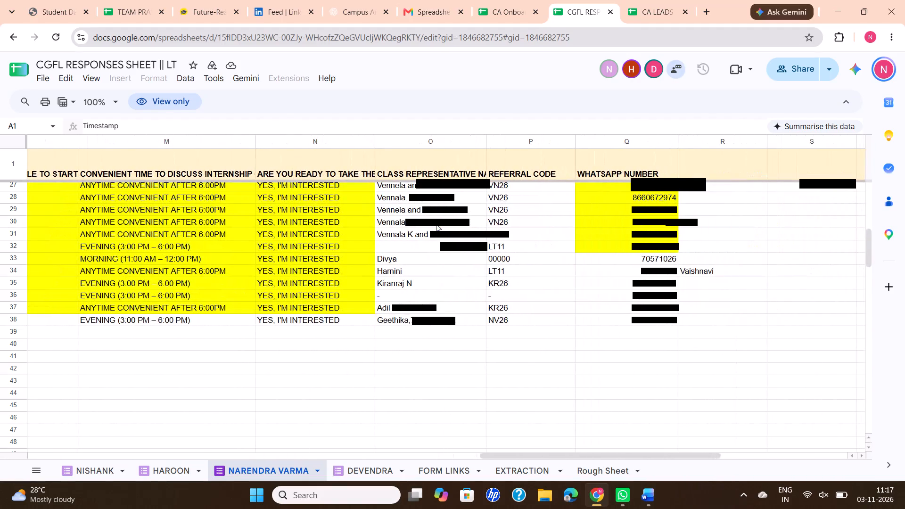
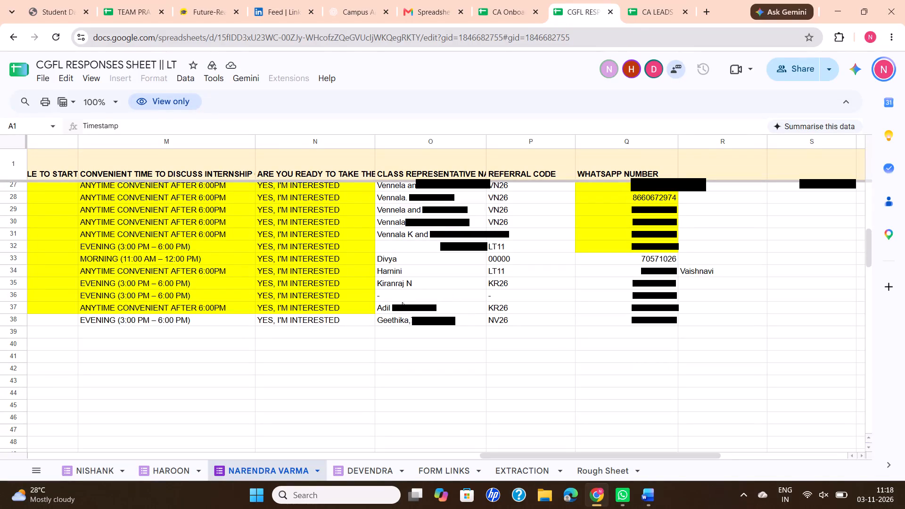
{"action": "left_click", "coordinate": [396, 285]}
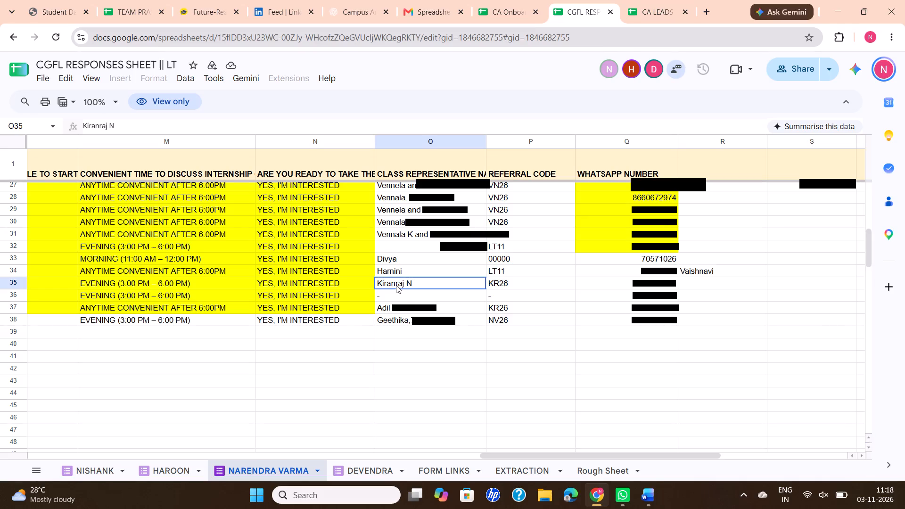
Switch to the LEAD GEN NEW TEAM calling script in Word and read the Introduction and Availability section from the start.
{"action": "left_click", "coordinate": [645, 498]}
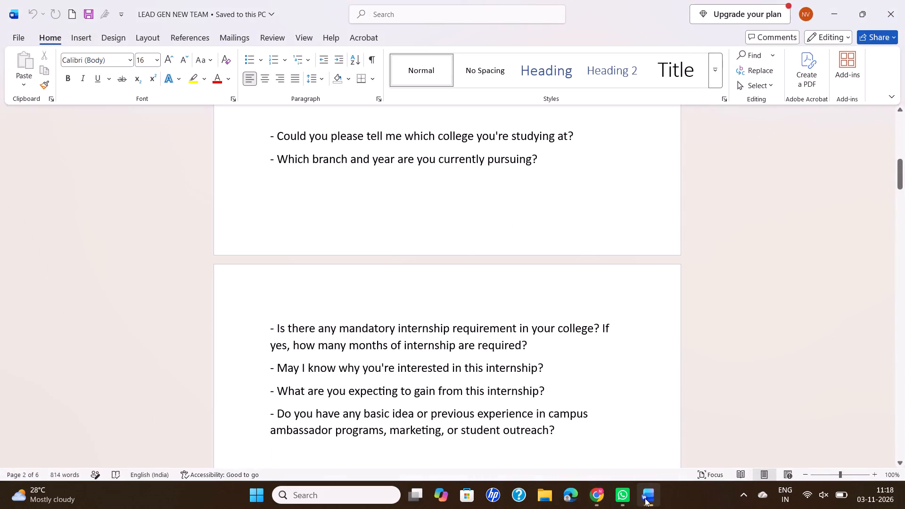
{"action": "scroll", "coordinate": [586, 361], "scroll_direction": "up", "scroll_amount": 6}
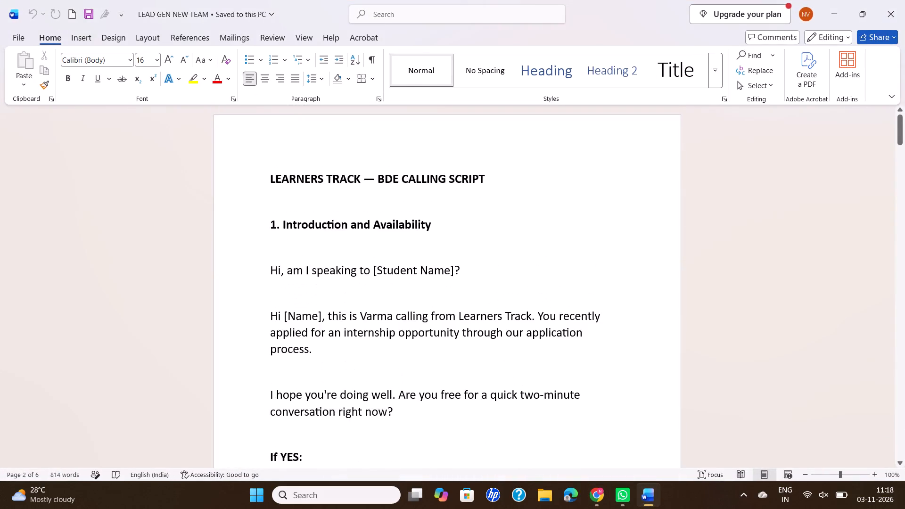
{"action": "scroll", "coordinate": [586, 361], "scroll_direction": "up", "scroll_amount": 3}
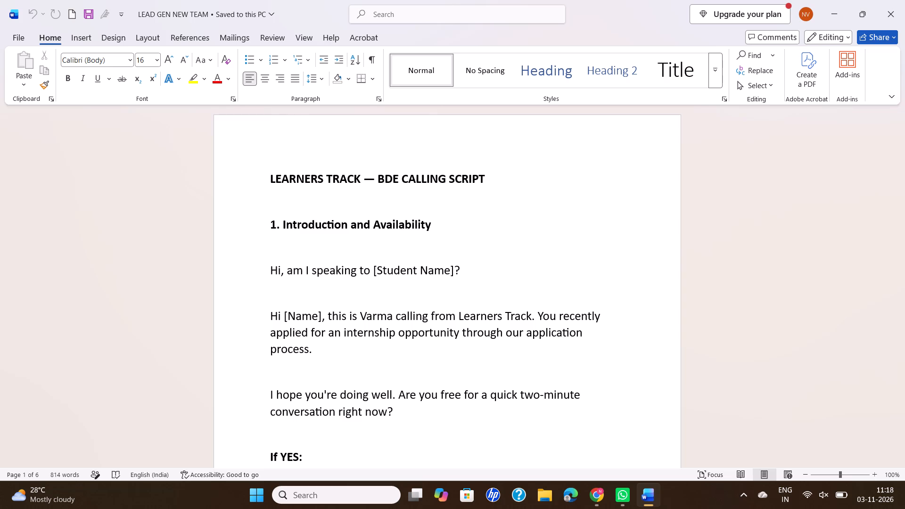
{"action": "key", "text": "Down"}
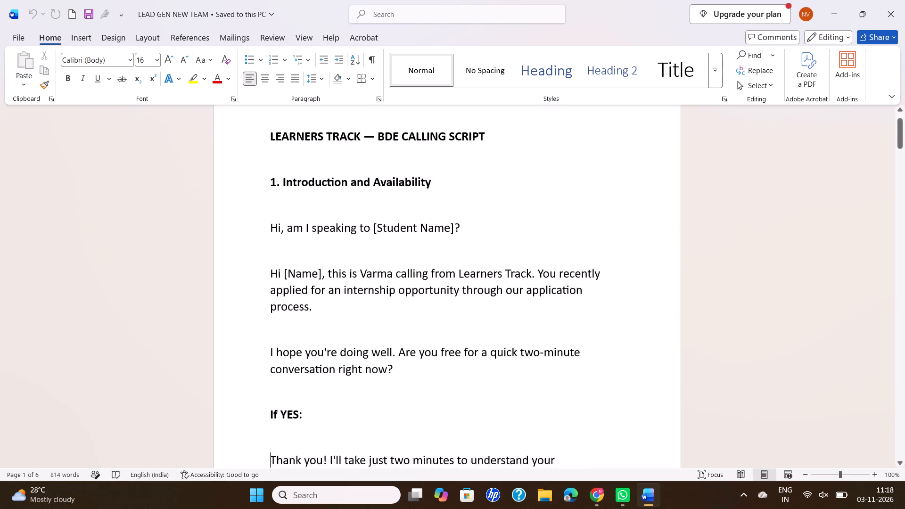
Read the Application Confirmation and Student Profiling questions, through the thank-you line that leads into the opportunity.
{"action": "key", "text": "Down"}
{"action": "key", "text": "Down"}
{"action": "key", "text": "Down"}
{"action": "key", "text": "Down"}
{"action": "key", "text": "Down"}
{"action": "key", "text": "Down"}
{"action": "key", "text": "Down"}
{"action": "key", "text": "Down"}
{"action": "key", "text": "Down"}
{"action": "key", "text": "Down"}
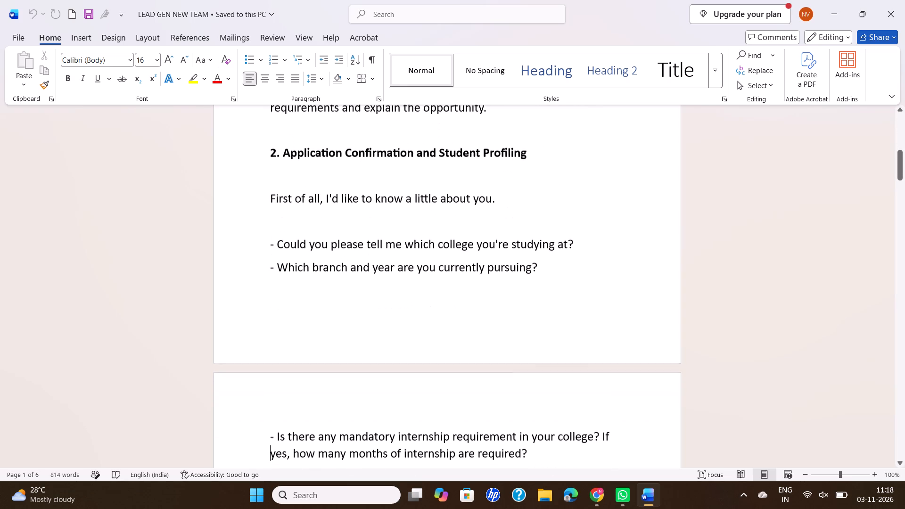
{"action": "key", "text": "Down"}
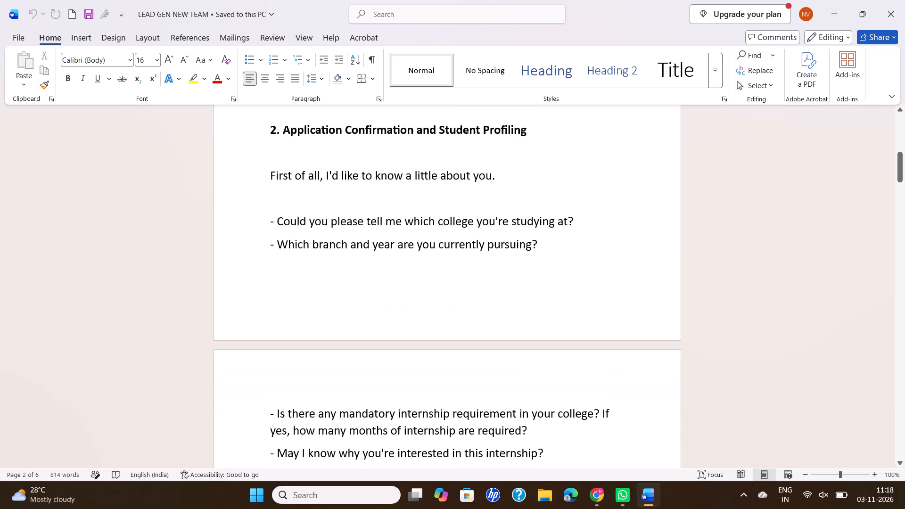
{"action": "key", "text": "Down"}
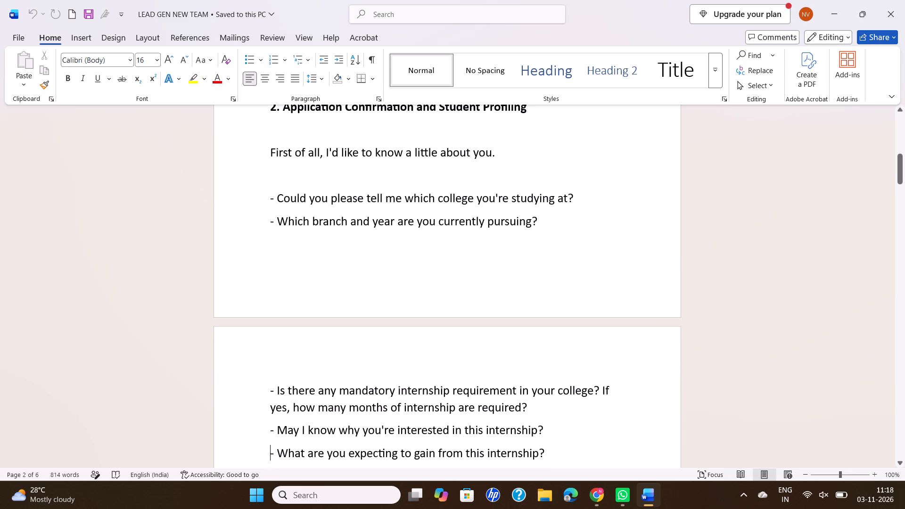
{"action": "key", "text": "Down"}
{"action": "key", "text": "Down"}
{"action": "key", "text": "Down"}
{"action": "key", "text": "Down"}
{"action": "key", "text": "Down"}
{"action": "key", "text": "Down"}
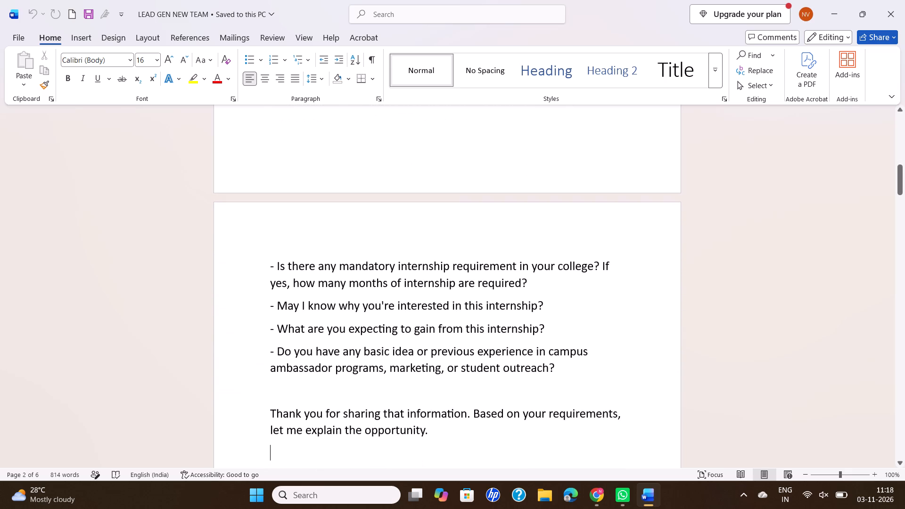
Read section 3, About Learners Track, covering the organisation, its program domains and its practical training approach.
{"action": "key", "text": "Down"}
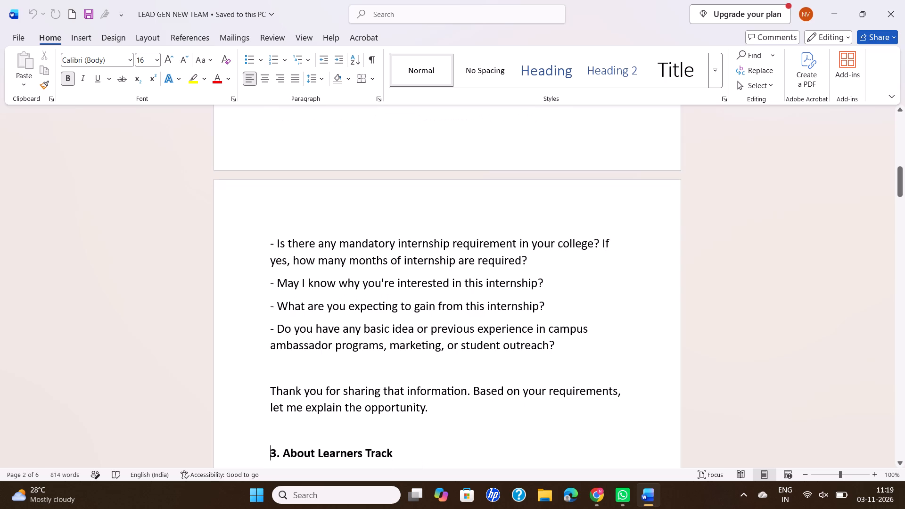
{"action": "key", "text": "Down"}
{"action": "key", "text": "Down"}
{"action": "key", "text": "Down"}
{"action": "key", "text": "Down"}
{"action": "key", "text": "Down"}
{"action": "key", "text": "Down"}
{"action": "key", "text": "Down"}
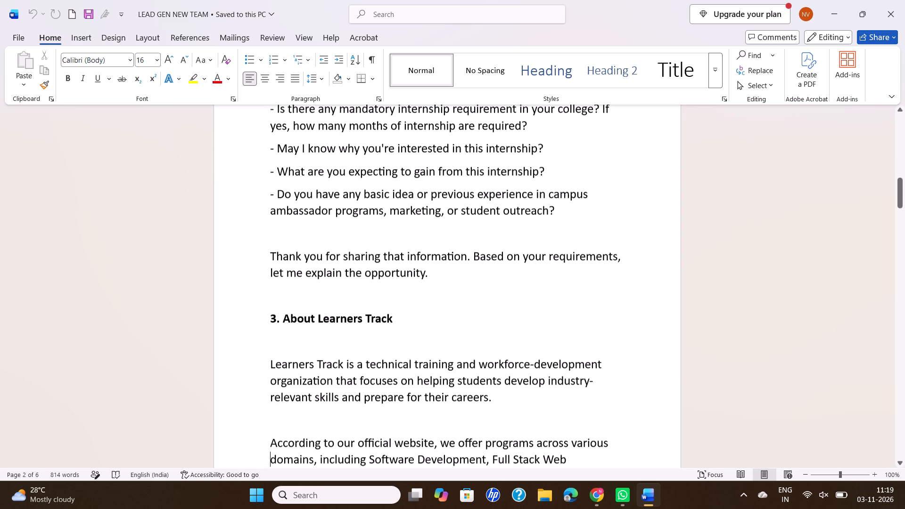
{"action": "key", "text": "Down"}
{"action": "key", "text": "Down"}
{"action": "key", "text": "Down"}
{"action": "key", "text": "Down"}
{"action": "key", "text": "Down"}
{"action": "key", "text": "Down"}
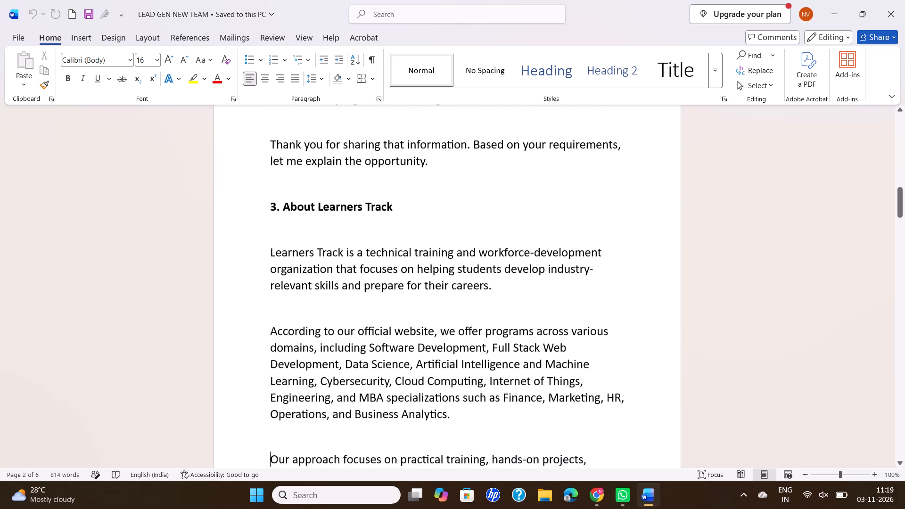
{"action": "key", "text": "Down"}
{"action": "key", "text": "Down"}
{"action": "key", "text": "Down"}
{"action": "key", "text": "Down"}
{"action": "key", "text": "Up"}
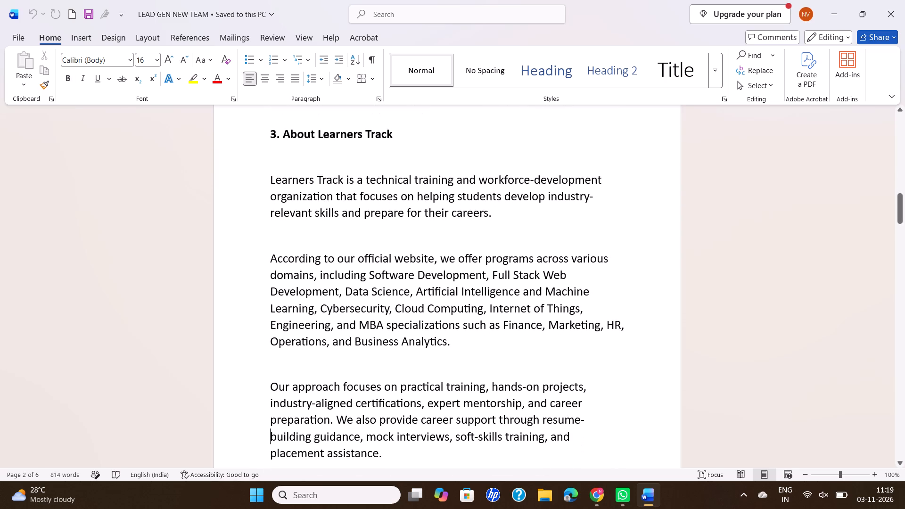
{"action": "key", "text": "Up"}
Read the end of the About Learners Track section, covering the company goal and the official website.
{"action": "key", "text": "Down"}
{"action": "key", "text": "Down"}
{"action": "key", "text": "Down"}
{"action": "key", "text": "Down"}
{"action": "key", "text": "Down"}
{"action": "key", "text": "Down"}
{"action": "key", "text": "Down"}
{"action": "key", "text": "Down"}
{"action": "key", "text": "Down"}
{"action": "key", "text": "Down"}
{"action": "key", "text": "Down"}
{"action": "key", "text": "Down"}
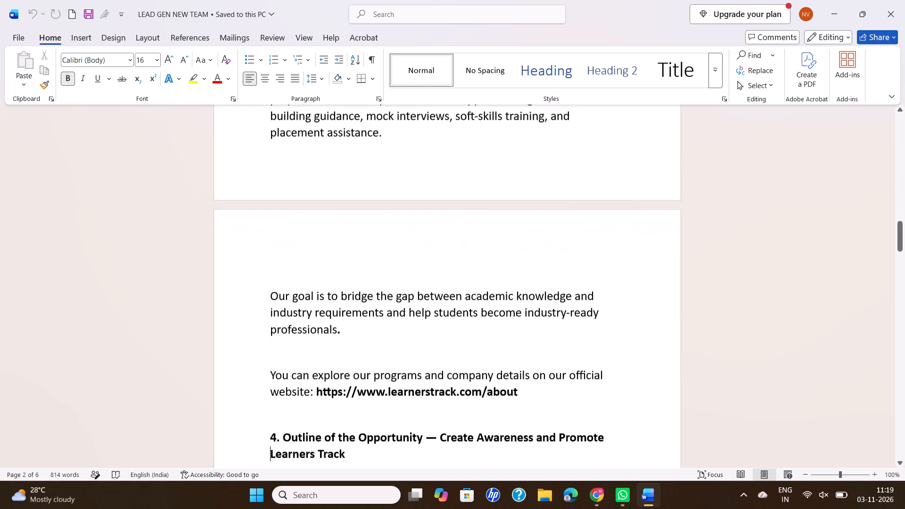
Read section 4, Outline of the Opportunity, through the paragraph on the skills a Campus Ambassador develops.
{"action": "key", "text": "Down"}
{"action": "key", "text": "Down"}
{"action": "key", "text": "Down"}
{"action": "key", "text": "Down"}
{"action": "key", "text": "Down"}
{"action": "key", "text": "Down"}
{"action": "key", "text": "Down"}
{"action": "key", "text": "Down"}
{"action": "key", "text": "Down"}
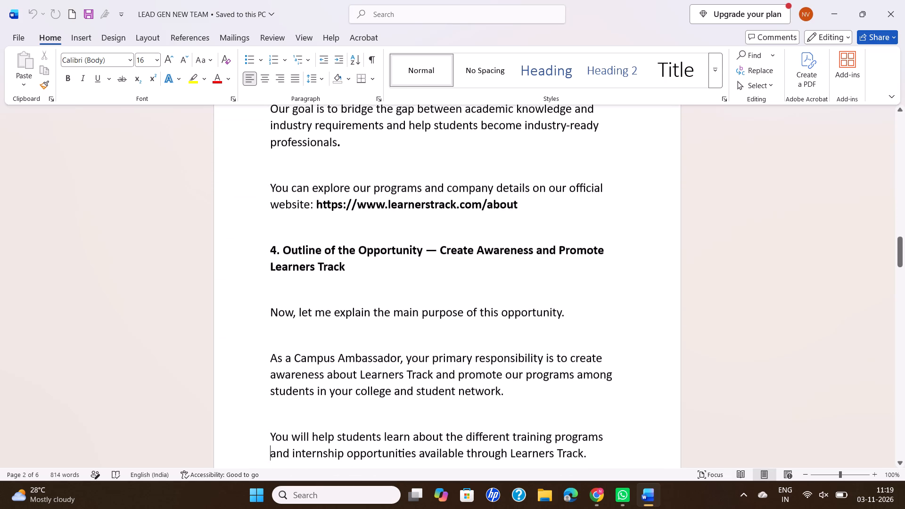
{"action": "key", "text": "Down"}
{"action": "key", "text": "Down"}
{"action": "key", "text": "Down"}
{"action": "key", "text": "Down"}
{"action": "key", "text": "Down"}
{"action": "key", "text": "Down"}
{"action": "key", "text": "Down"}
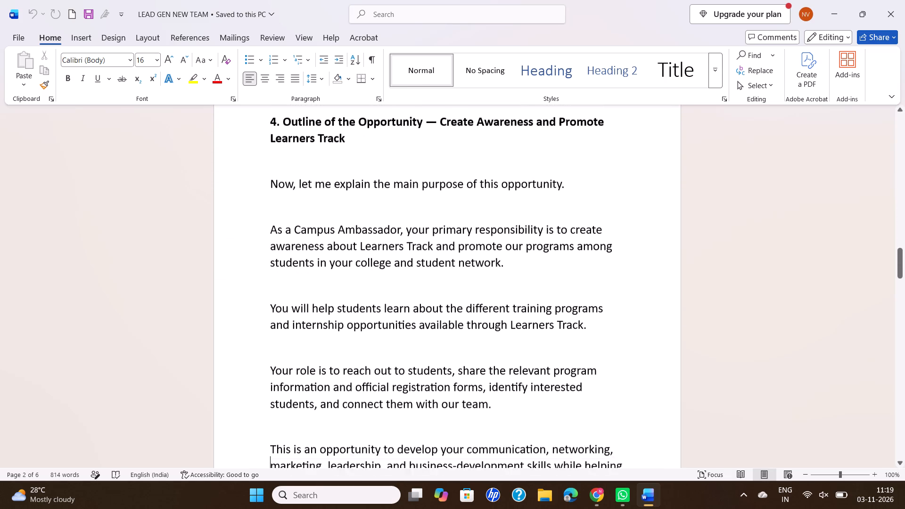
{"action": "key", "text": "Down"}
{"action": "key", "text": "Down"}
{"action": "key", "text": "Down"}
Return to the Campus Ambassador's primary responsibility in section 4 and reread the awareness and student outreach paragraphs.
{"action": "key", "text": "Up"}
{"action": "key", "text": "Up"}
{"action": "key", "text": "Up"}
{"action": "key", "text": "Up"}
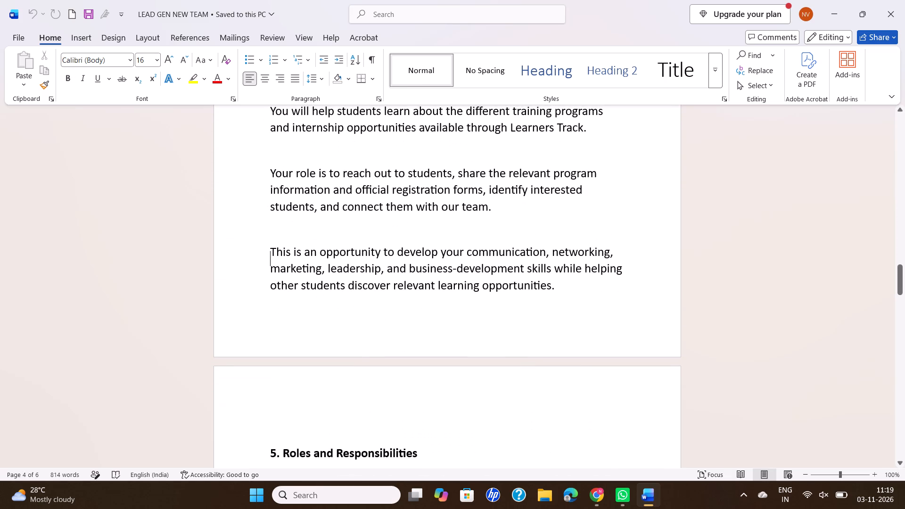
{"action": "key", "text": "Up"}
{"action": "key", "text": "Up"}
{"action": "key", "text": "Up"}
{"action": "key", "text": "Up"}
{"action": "key", "text": "Up"}
{"action": "key", "text": "Up"}
{"action": "key", "text": "Up"}
{"action": "key", "text": "Up"}
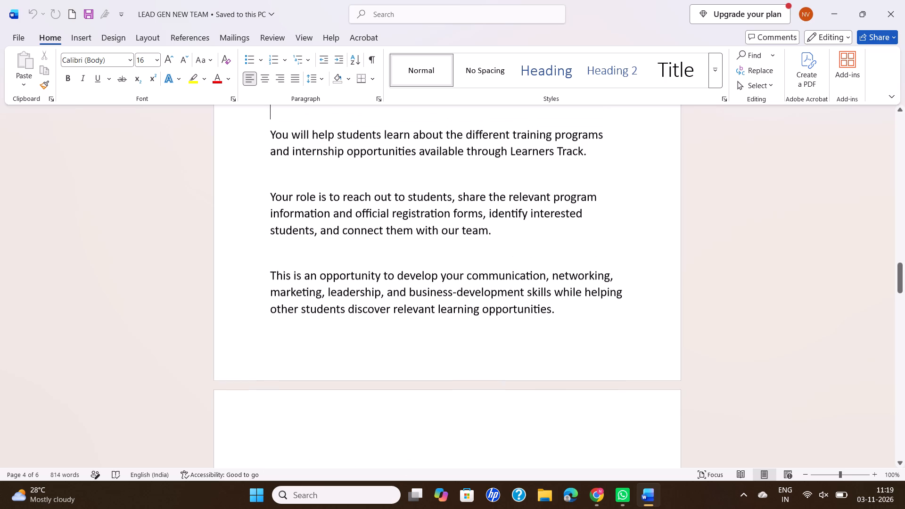
{"action": "key", "text": "Up"}
{"action": "key", "text": "Up"}
{"action": "key", "text": "Up"}
{"action": "key", "text": "Up"}
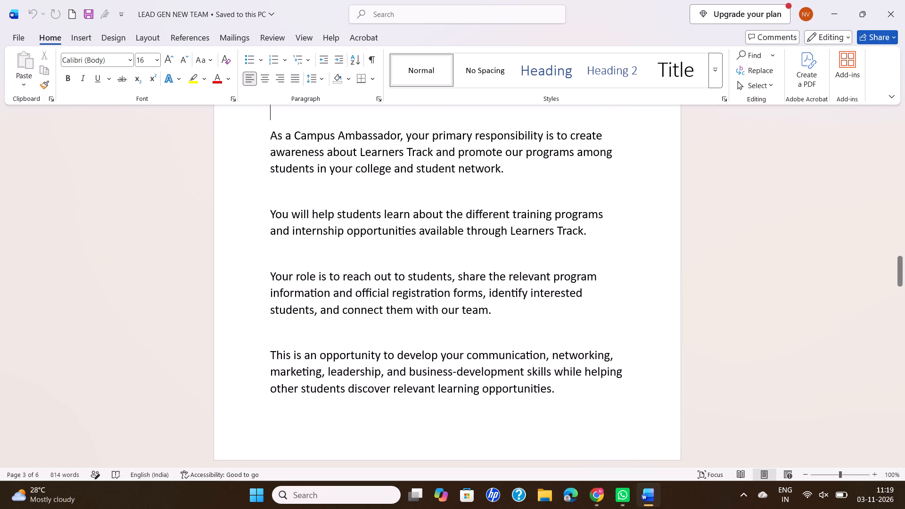
{"action": "key", "text": "Down"}
{"action": "key", "text": "Down"}
{"action": "key", "text": "Down"}
{"action": "key", "text": "Down"}
{"action": "key", "text": "Down"}
{"action": "key", "text": "Down"}
{"action": "key", "text": "Down"}
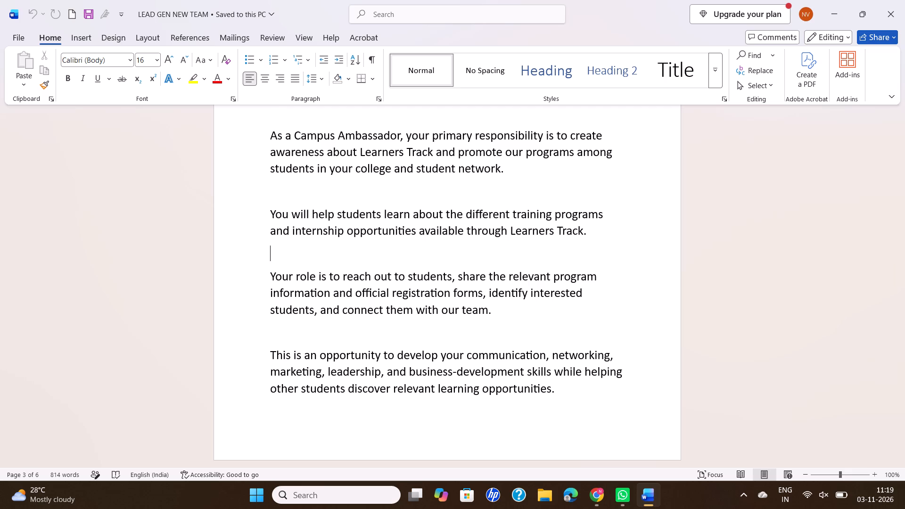
Read on through section 5, Roles and Responsibilities, from work mode to the question about being comfortable with the responsibilities.
{"action": "key", "text": "Down"}
{"action": "key", "text": "Down"}
{"action": "key", "text": "Down"}
{"action": "key", "text": "Down"}
{"action": "key", "text": "Down"}
{"action": "key", "text": "Down"}
{"action": "key", "text": "Down"}
{"action": "key", "text": "Down"}
{"action": "key", "text": "Down"}
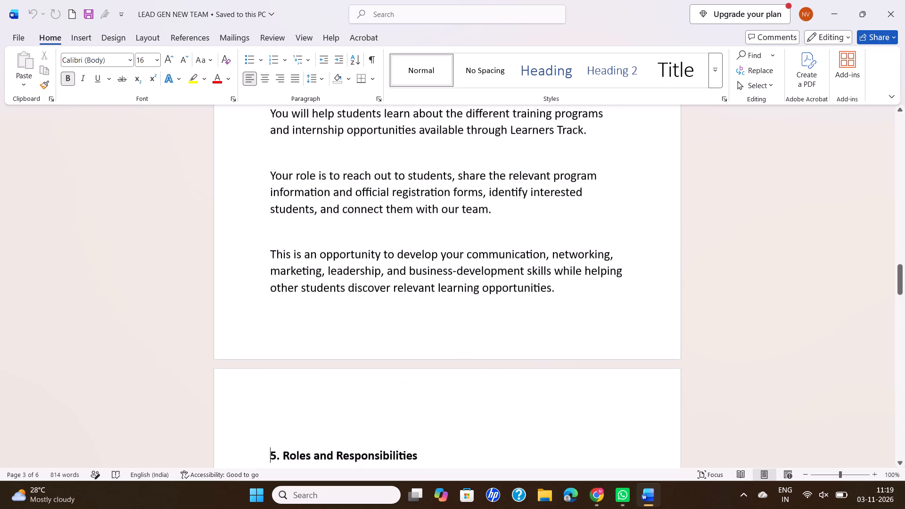
{"action": "key", "text": "Down"}
{"action": "key", "text": "Down"}
{"action": "key", "text": "Down"}
{"action": "key", "text": "Down"}
{"action": "key", "text": "Down"}
{"action": "key", "text": "Down"}
{"action": "key", "text": "Down"}
{"action": "key", "text": "Down"}
{"action": "key", "text": "Down"}
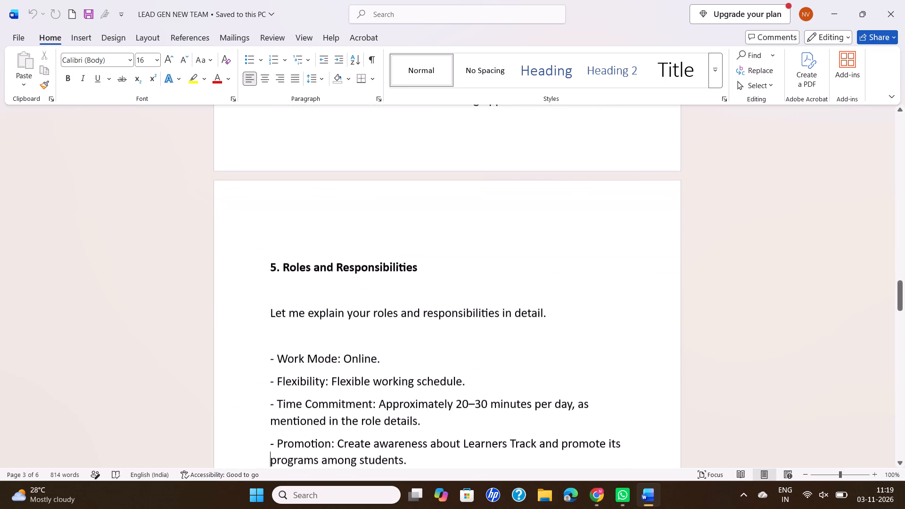
{"action": "key", "text": "Down"}
{"action": "key", "text": "Down"}
{"action": "key", "text": "Down"}
{"action": "key", "text": "Down"}
{"action": "key", "text": "Down"}
{"action": "key", "text": "Down"}
{"action": "key", "text": "Down"}
{"action": "key", "text": "Down"}
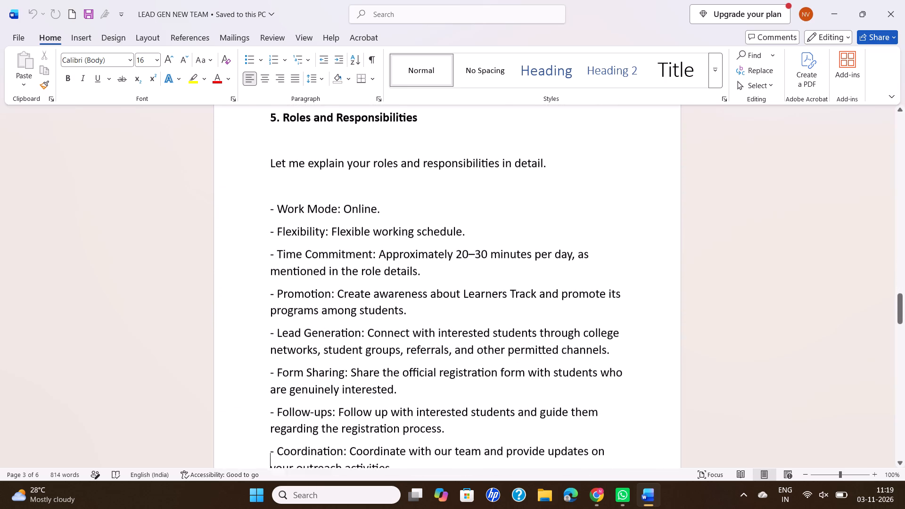
{"action": "key", "text": "Down"}
{"action": "key", "text": "Down"}
{"action": "key", "text": "Down"}
{"action": "key", "text": "Down"}
{"action": "key", "text": "Down"}
Go back through the Roles and Responsibilities list in section 5 to its first item, Work Mode.
{"action": "key", "text": "Up"}
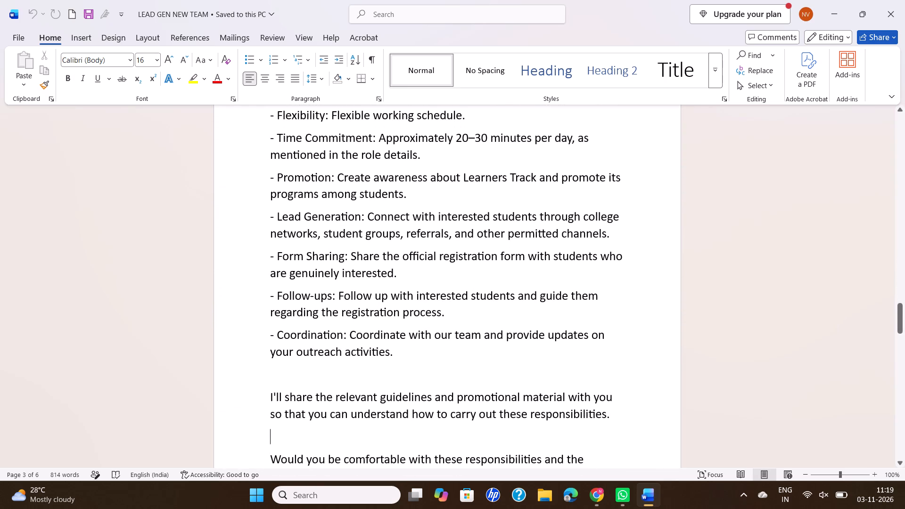
{"action": "key", "text": "Up"}
{"action": "key", "text": "Up"}
{"action": "key", "text": "Up"}
{"action": "key", "text": "Up"}
{"action": "key", "text": "Down"}
{"action": "key", "text": "Up"}
{"action": "key", "text": "Up"}
{"action": "key", "text": "Up"}
{"action": "key", "text": "Up"}
{"action": "key", "text": "Up"}
{"action": "key", "text": "Up"}
{"action": "key", "text": "Up"}
{"action": "key", "text": "Up"}
{"action": "key", "text": "Up"}
{"action": "key", "text": "Up"}
{"action": "key", "text": "Up"}
{"action": "key", "text": "Up"}
{"action": "key", "text": "Up"}
{"action": "key", "text": "Up"}
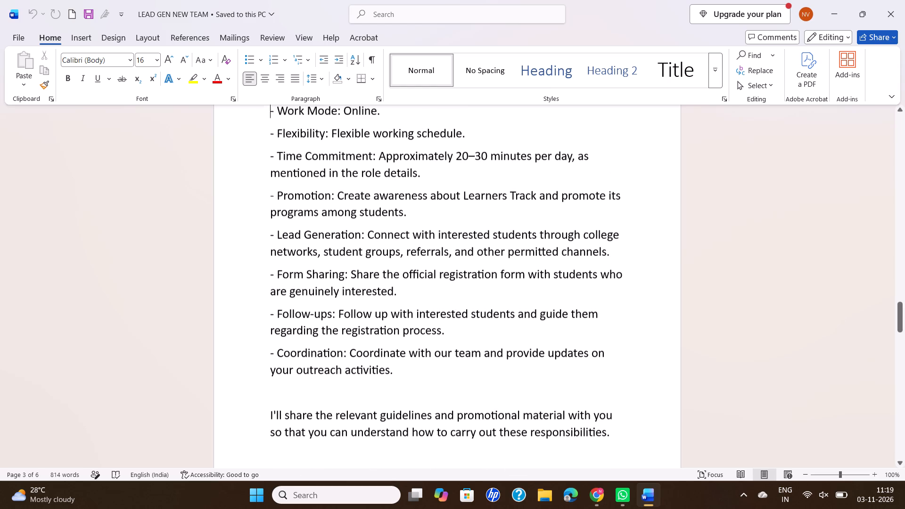
Read down the Roles and Responsibilities list in section 5 and on to the Offer Letter item in section 6, Perks and Benefits.
{"action": "key", "text": "Down"}
{"action": "key", "text": "Down"}
{"action": "key", "text": "Down"}
{"action": "key", "text": "Down"}
{"action": "key", "text": "Down"}
{"action": "key", "text": "Down"}
{"action": "key", "text": "Down"}
{"action": "key", "text": "Down"}
{"action": "key", "text": "Down"}
{"action": "key", "text": "Down"}
{"action": "key", "text": "Down"}
{"action": "key", "text": "Down"}
{"action": "key", "text": "Down"}
{"action": "key", "text": "Down"}
{"action": "key", "text": "Down"}
{"action": "key", "text": "Down"}
{"action": "key", "text": "Down"}
{"action": "key", "text": "Down"}
{"action": "key", "text": "Down"}
{"action": "key", "text": "Down"}
{"action": "key", "text": "Down"}
{"action": "key", "text": "Down"}
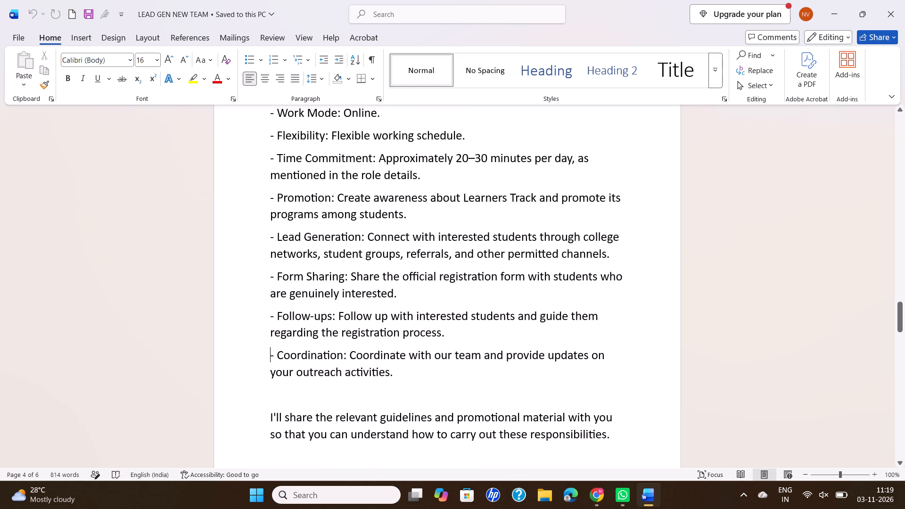
{"action": "key", "text": "Down"}
{"action": "key", "text": "Down"}
{"action": "key", "text": "Down"}
{"action": "key", "text": "Down"}
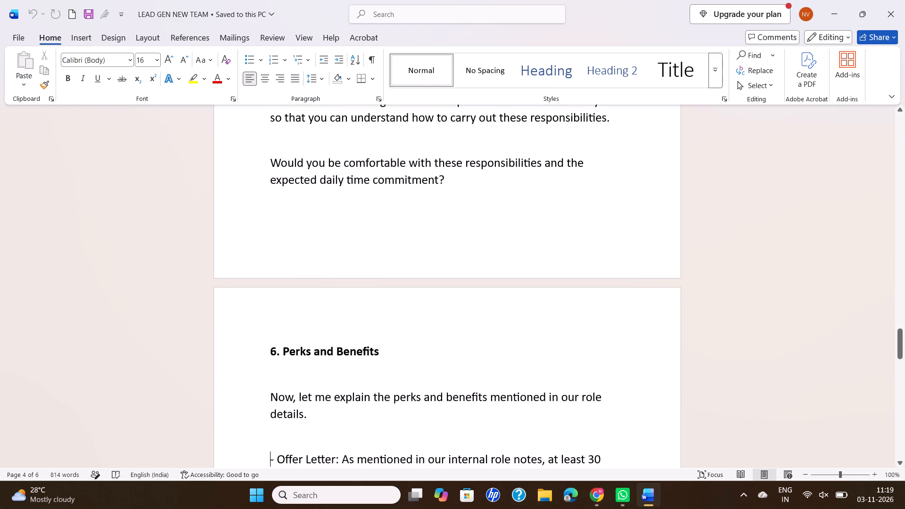
Go back to the heading of section 5, Roles and Responsibilities.
{"action": "key", "text": "Up"}
{"action": "key", "text": "Up"}
{"action": "key", "text": "Up"}
{"action": "key", "text": "Up"}
{"action": "key", "text": "Up"}
{"action": "key", "text": "Up"}
{"action": "key", "text": "Up"}
{"action": "key", "text": "Up"}
{"action": "key", "text": "Up"}
{"action": "key", "text": "Up"}
{"action": "key", "text": "Up"}
{"action": "key", "text": "Up"}
{"action": "key", "text": "Up"}
{"action": "key", "text": "Up"}
{"action": "key", "text": "Up"}
{"action": "key", "text": "Up"}
{"action": "key", "text": "Up"}
{"action": "key", "text": "Up"}
{"action": "key", "text": "Up"}
{"action": "key", "text": "Up"}
{"action": "key", "text": "Up"}
{"action": "key", "text": "Up"}
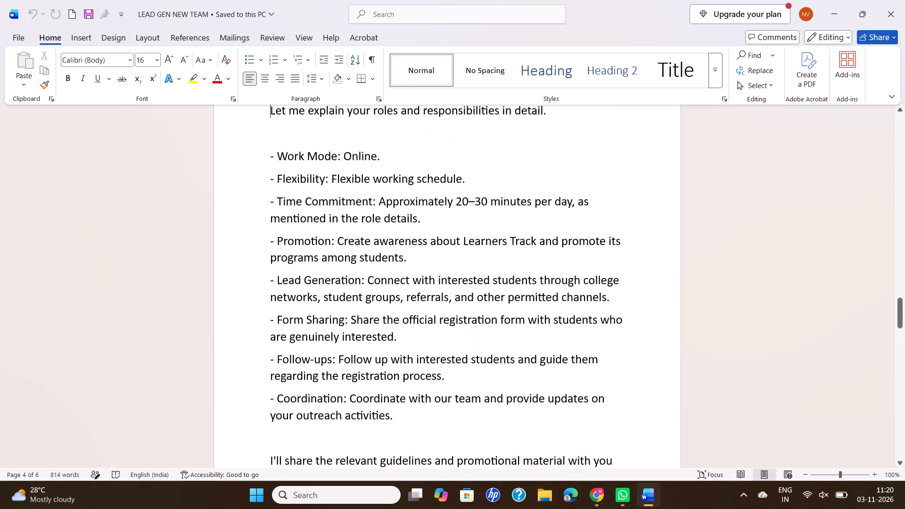
{"action": "key", "text": "Up"}
{"action": "key", "text": "Up"}
{"action": "key", "text": "Up"}
Reread section 5 from its introductory line through the Coordination item to the question about being comfortable with the responsibilities.
{"action": "key", "text": "Down"}
{"action": "key", "text": "Down"}
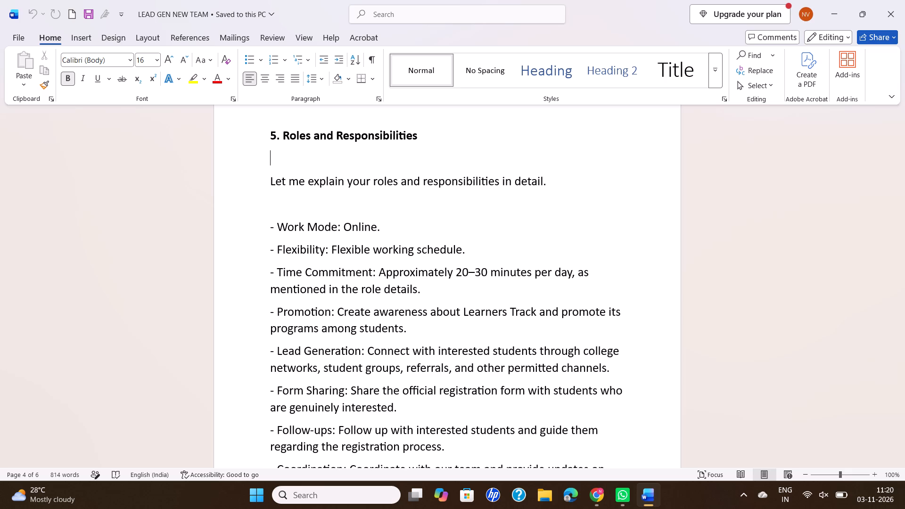
{"action": "key", "text": "Down"}
{"action": "key", "text": "Down"}
{"action": "key", "text": "Down"}
{"action": "key", "text": "Down"}
{"action": "key", "text": "Down"}
{"action": "key", "text": "Down"}
{"action": "key", "text": "Down"}
{"action": "key", "text": "Down"}
{"action": "key", "text": "Down"}
{"action": "key", "text": "Down"}
{"action": "key", "text": "Down"}
{"action": "key", "text": "Down"}
{"action": "key", "text": "Down"}
{"action": "key", "text": "Down"}
{"action": "key", "text": "Down"}
{"action": "key", "text": "Down"}
{"action": "key", "text": "Down"}
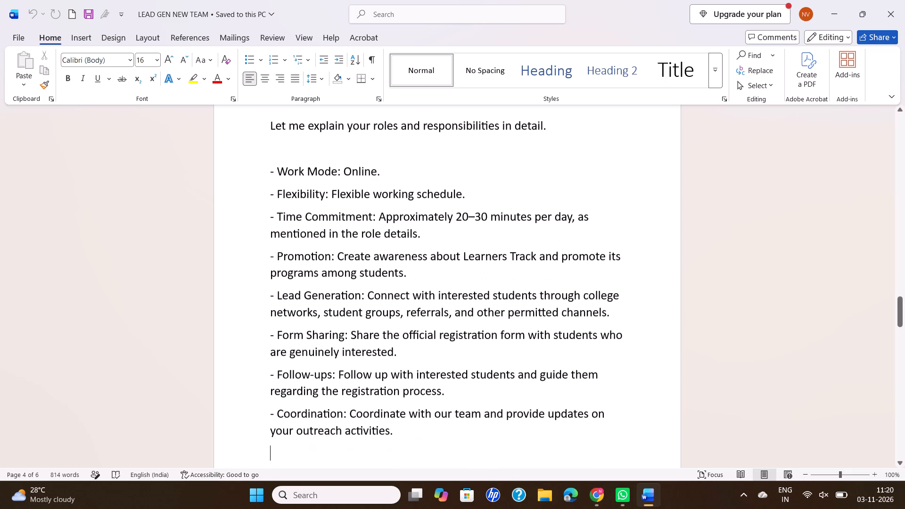
{"action": "key", "text": "Down"}
{"action": "key", "text": "Down"}
{"action": "key", "text": "Down"}
{"action": "key", "text": "Down"}
{"action": "key", "text": "Down"}
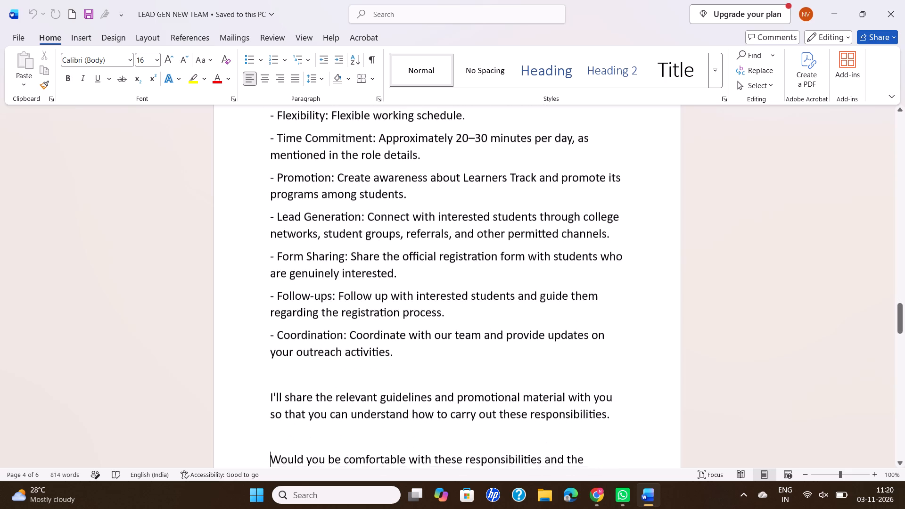
Continue to section 6, Perks and Benefits, and read its introduction and the list of benefits from Offer Letter to Internship Recognition.
{"action": "key", "text": "Down"}
{"action": "key", "text": "Down"}
{"action": "key", "text": "Down"}
{"action": "key", "text": "Down"}
{"action": "key", "text": "Down"}
{"action": "key", "text": "Down"}
{"action": "key", "text": "Down"}
{"action": "key", "text": "Down"}
{"action": "key", "text": "Down"}
{"action": "key", "text": "Down"}
{"action": "key", "text": "Down"}
{"action": "key", "text": "Down"}
{"action": "key", "text": "Down"}
{"action": "key", "text": "Down"}
{"action": "key", "text": "Down"}
{"action": "key", "text": "Down"}
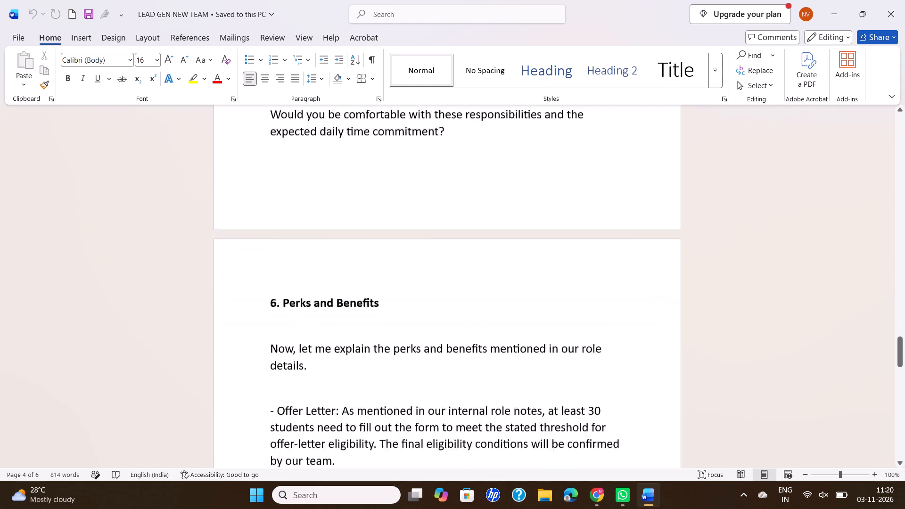
{"action": "key", "text": "Down"}
{"action": "key", "text": "Down"}
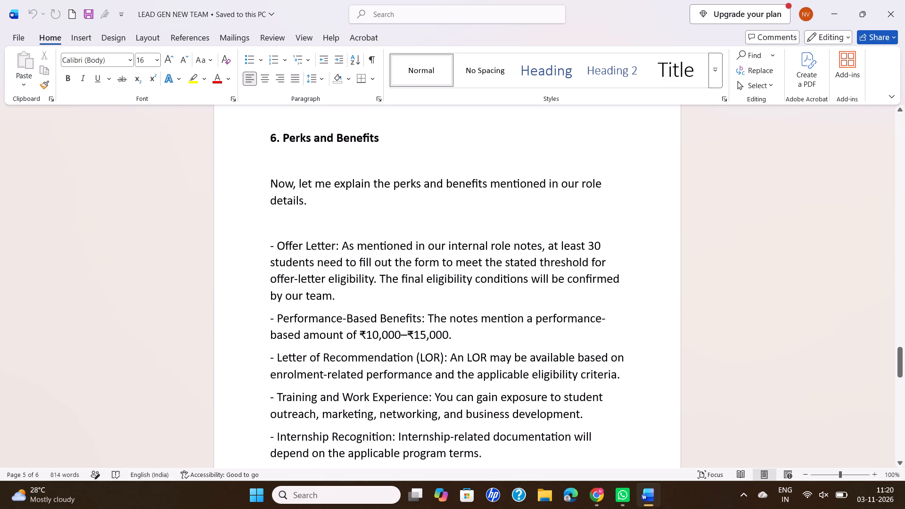
Read the rest of section 6, from the Pre-Placement Offer item to the paragraph on applicable conditions, payment structure and eligibility.
{"action": "key", "text": "Down"}
{"action": "key", "text": "Down"}
{"action": "key", "text": "Down"}
{"action": "key", "text": "Down"}
{"action": "key", "text": "Down"}
{"action": "key", "text": "Down"}
{"action": "key", "text": "Down"}
{"action": "key", "text": "Down"}
{"action": "key", "text": "Down"}
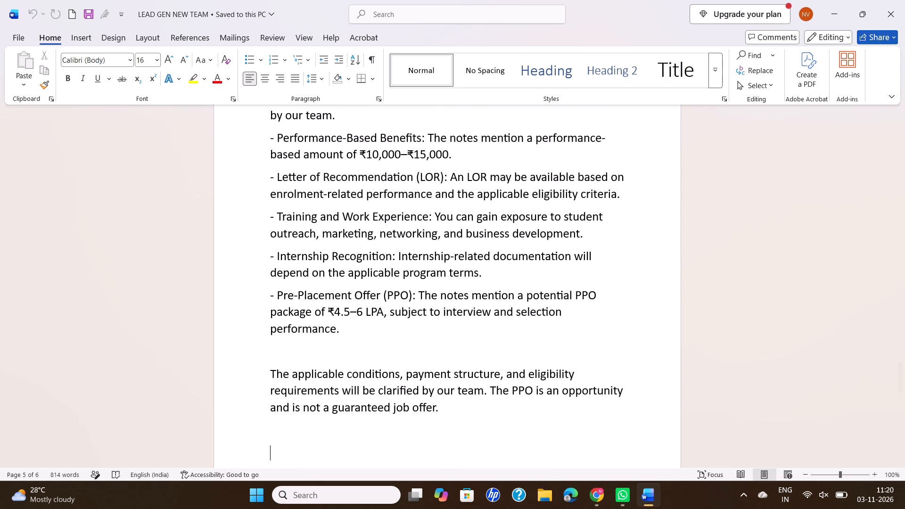
{"action": "key", "text": "Down"}
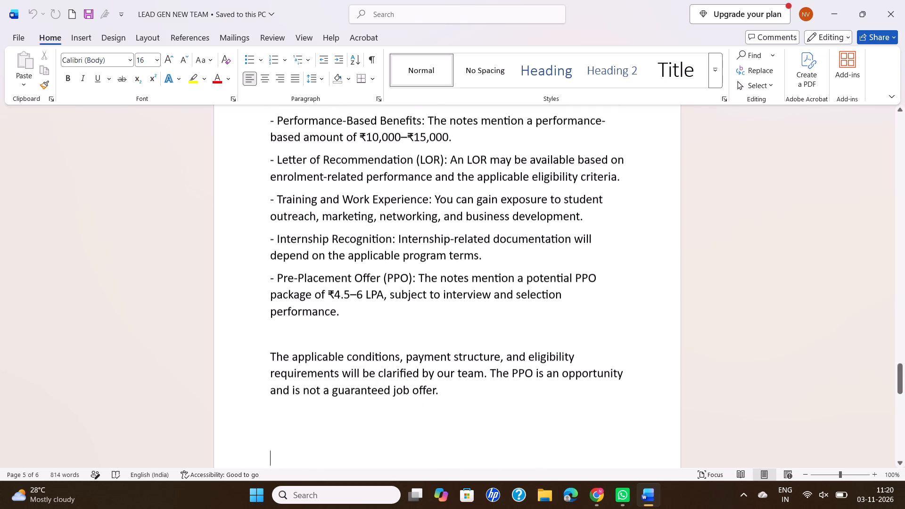
Continue to section 8, Closing the Call, and read its opening question and the start of the If YES reply.
{"action": "key", "text": "Down"}
{"action": "key", "text": "Down"}
{"action": "key", "text": "Down"}
{"action": "key", "text": "Down"}
{"action": "key", "text": "Down"}
{"action": "key", "text": "Down"}
{"action": "key", "text": "Down"}
{"action": "key", "text": "Down"}
{"action": "key", "text": "Down"}
{"action": "key", "text": "Down"}
{"action": "key", "text": "Down"}
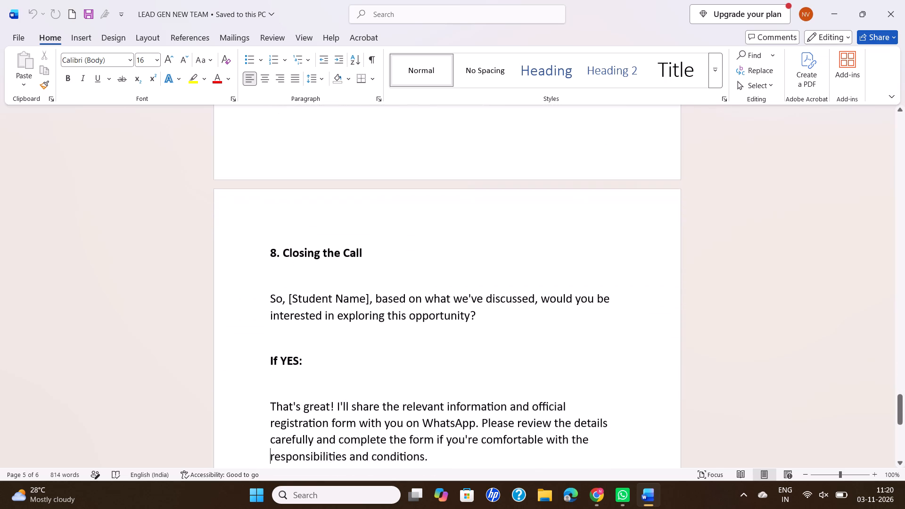
Read the remainder of the If YES reply through to the closing thank-you lines at the end of the script.
{"action": "key", "text": "Down"}
{"action": "key", "text": "Down"}
{"action": "key", "text": "Down"}
{"action": "key", "text": "Down"}
{"action": "key", "text": "Down"}
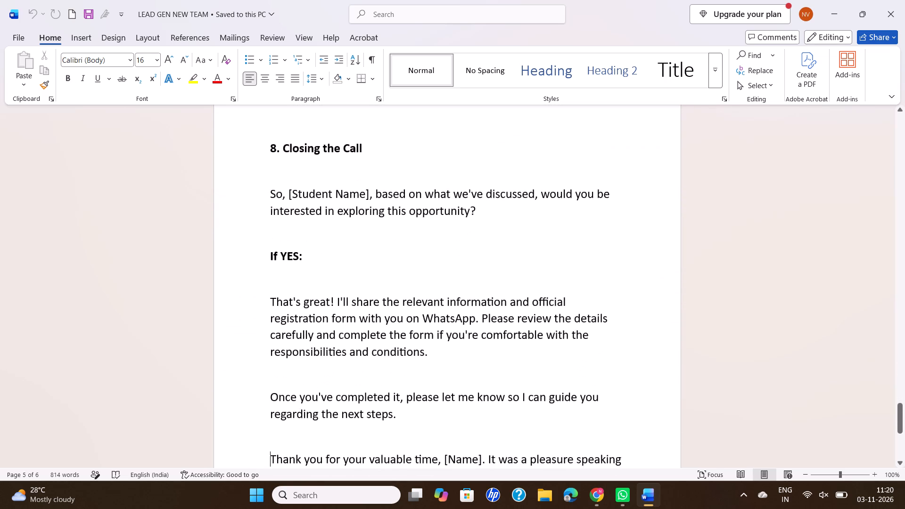
{"action": "key", "text": "Down"}
{"action": "key", "text": "Down"}
{"action": "key", "text": "Down"}
{"action": "key", "text": "Down"}
{"action": "key", "text": "Down"}
{"action": "key", "text": "Down"}
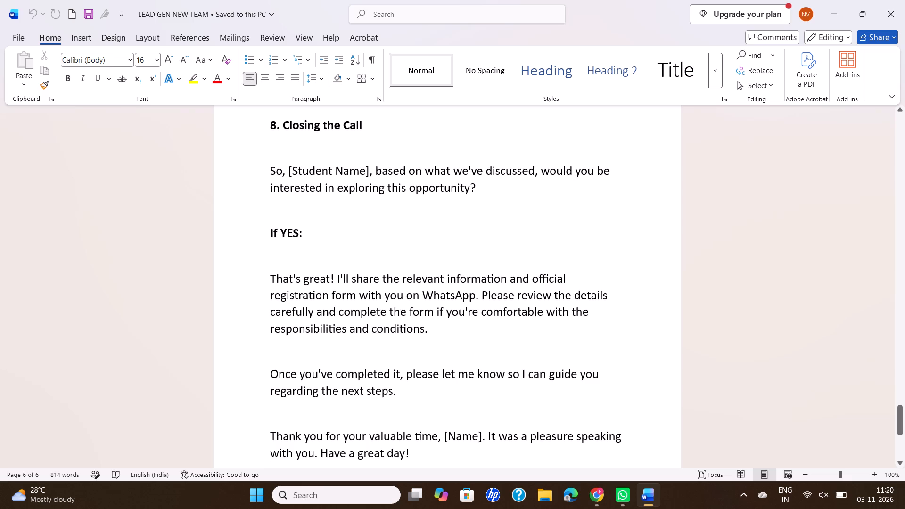
{"action": "key", "text": "Down"}
{"action": "key", "text": "Down"}
Go back up through the If YES reply to the opening question of section 8, Closing the Call.
{"action": "key", "text": "Up"}
{"action": "key", "text": "Up"}
{"action": "key", "text": "Up"}
{"action": "key", "text": "Up"}
{"action": "key", "text": "Up"}
{"action": "key", "text": "Up"}
{"action": "key", "text": "Up"}
{"action": "key", "text": "Up"}
{"action": "key", "text": "Up"}
{"action": "key", "text": "Up"}
{"action": "key", "text": "Up"}
{"action": "key", "text": "Up"}
{"action": "key", "text": "Up"}
{"action": "key", "text": "Up"}
{"action": "key", "text": "Up"}
{"action": "key", "text": "Up"}
{"action": "key", "text": "Up"}
{"action": "key", "text": "Up"}
{"action": "key", "text": "Up"}
{"action": "key", "text": "Up"}
{"action": "key", "text": "Up"}
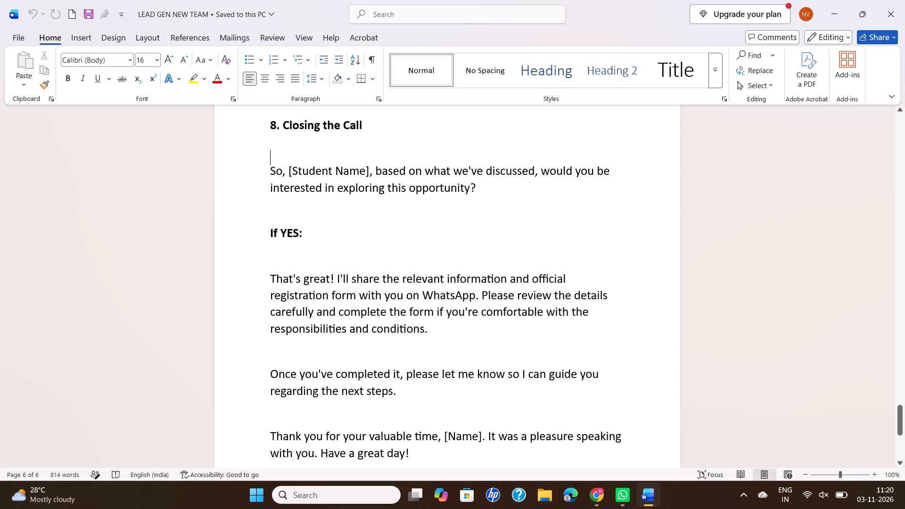
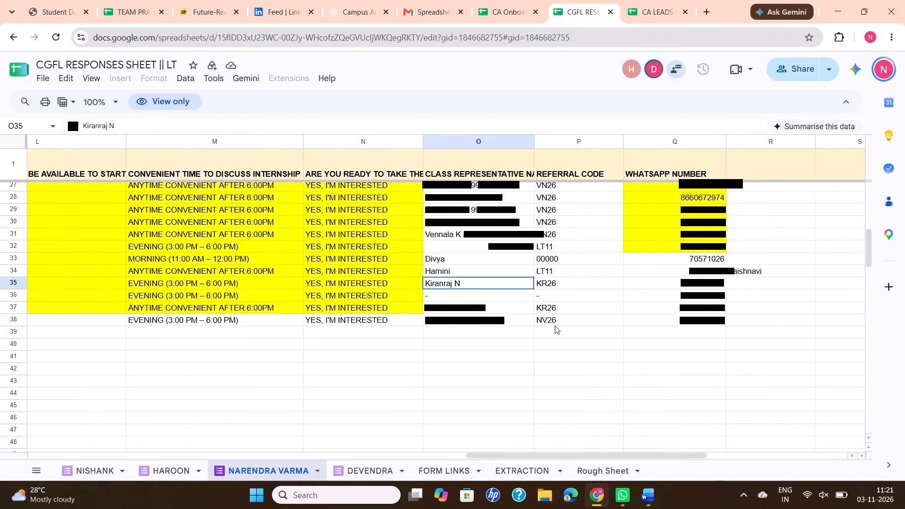
{"action": "scroll", "coordinate": [555, 326], "scroll_direction": "right", "scroll_amount": 15}
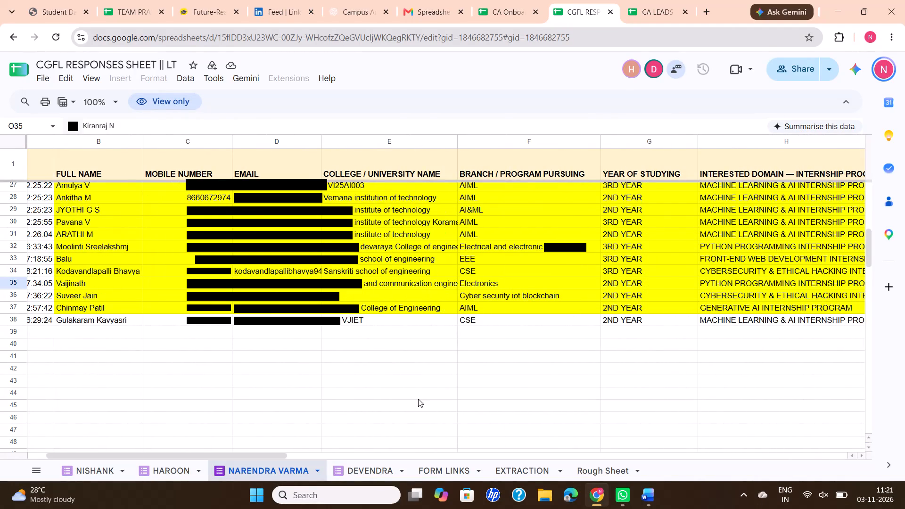
{"action": "scroll", "coordinate": [421, 394], "scroll_direction": "left", "scroll_amount": 6}
{"action": "scroll", "coordinate": [421, 394], "scroll_direction": "right", "scroll_amount": 5}
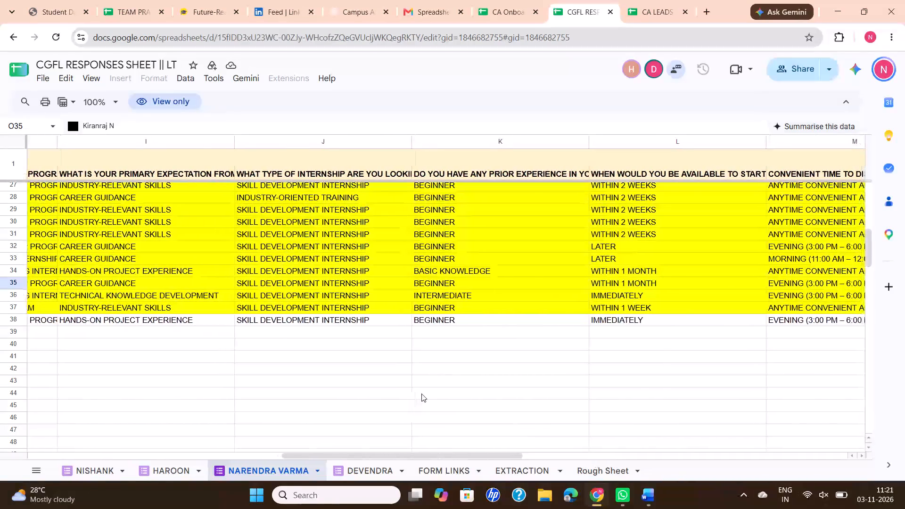
{"action": "scroll", "coordinate": [421, 394], "scroll_direction": "right", "scroll_amount": 3}
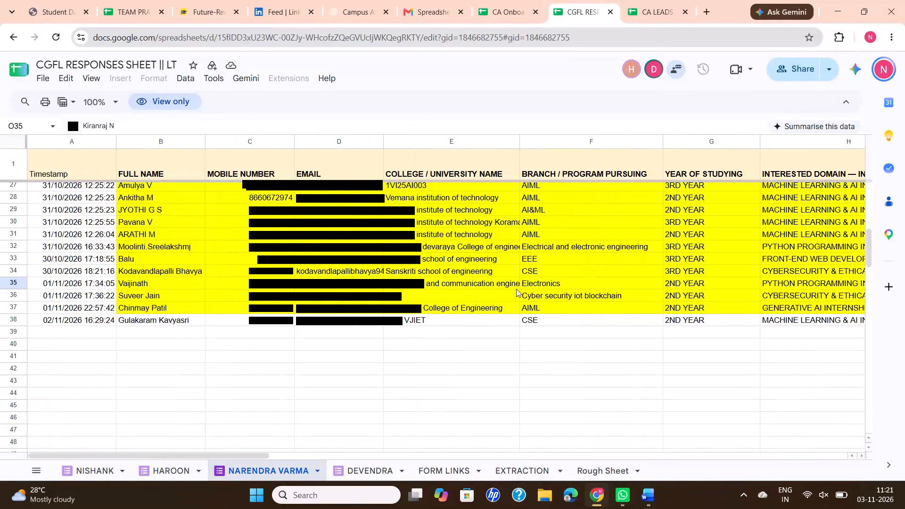
Switch to CA LEADS and go to the 3/11/2026 batch, selecting the row 261 cell in column J beside the first lead without a call status.
{"action": "left_click", "coordinate": [658, 4]}
{"action": "scroll", "coordinate": [415, 321], "scroll_direction": "down", "scroll_amount": 1}
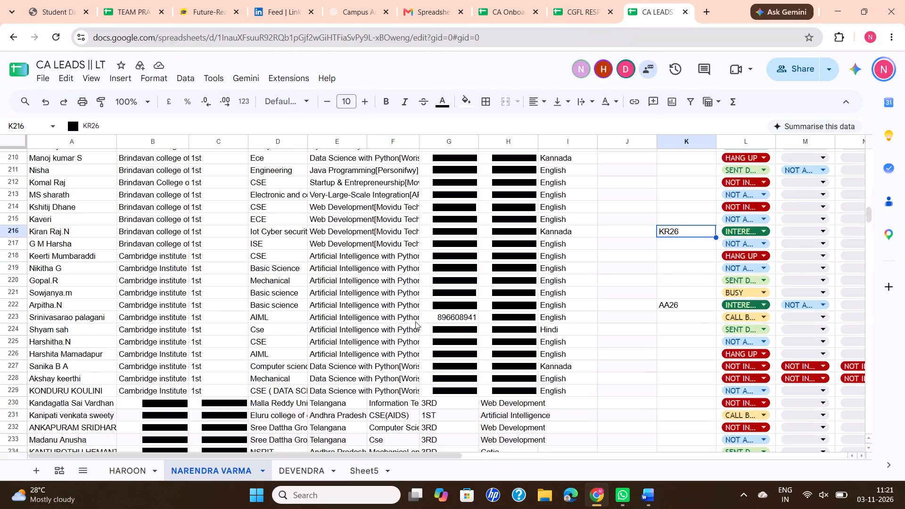
{"action": "scroll", "coordinate": [415, 321], "scroll_direction": "down", "scroll_amount": 3}
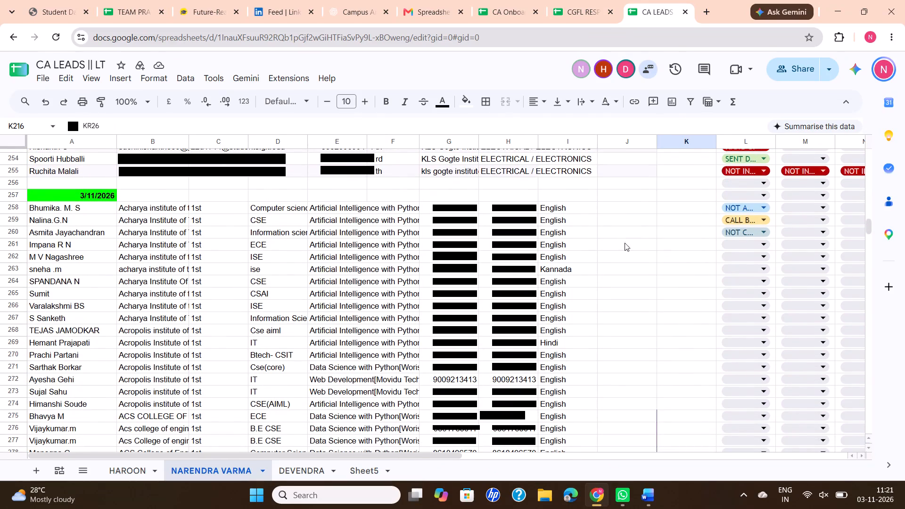
{"action": "left_click", "coordinate": [602, 236]}
{"action": "left_click", "coordinate": [604, 242]}
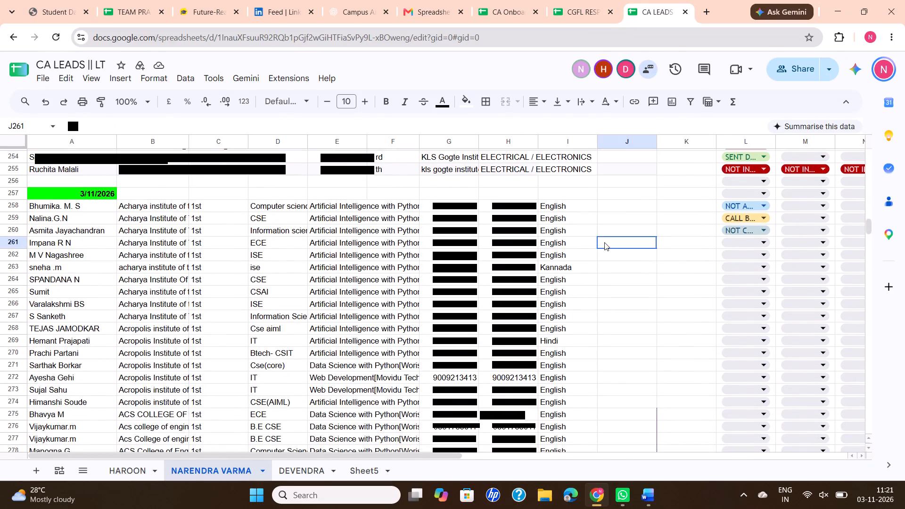
{"action": "scroll", "coordinate": [604, 242], "scroll_direction": "right", "scroll_amount": 5}
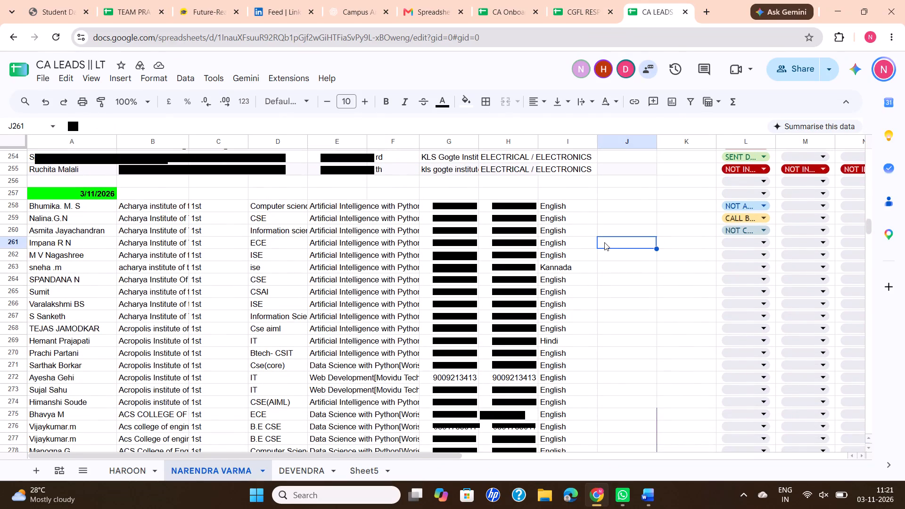
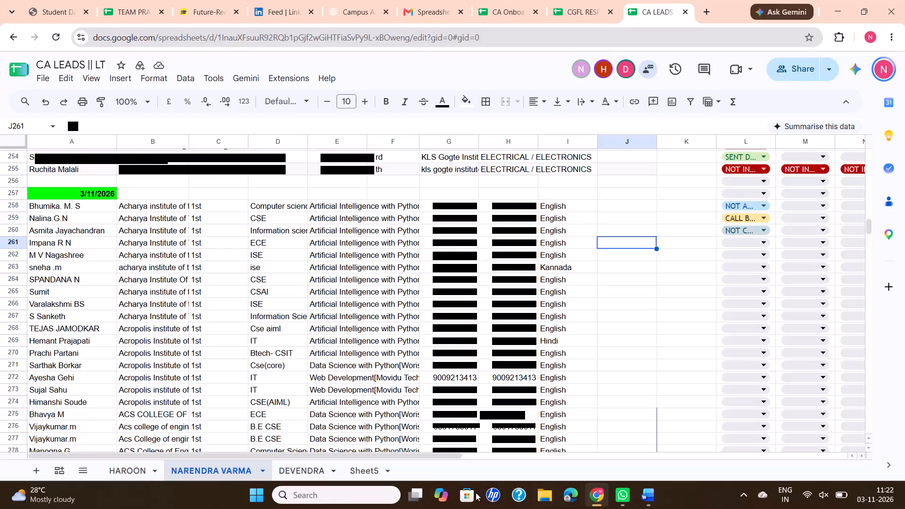
Select the first phone number of the lead in row 261 of the 3/11/2026 batch for the next call.
{"action": "left_click", "coordinate": [463, 244]}
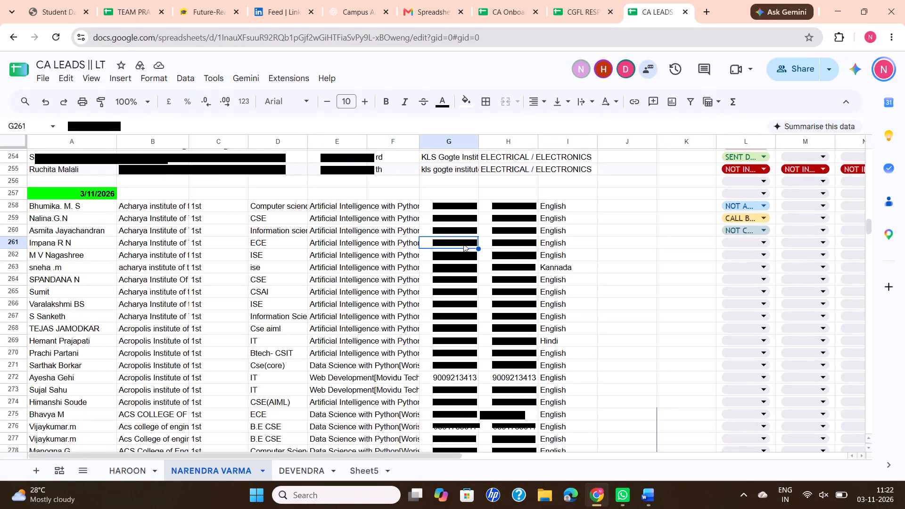
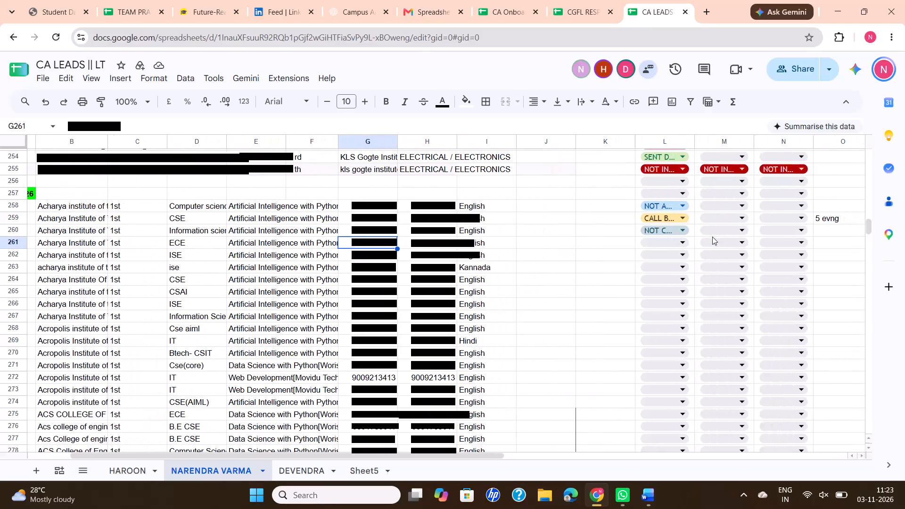
Set the first call status of the lead in row 261 to NOT ANSWERED.
{"action": "left_click", "coordinate": [664, 243]}
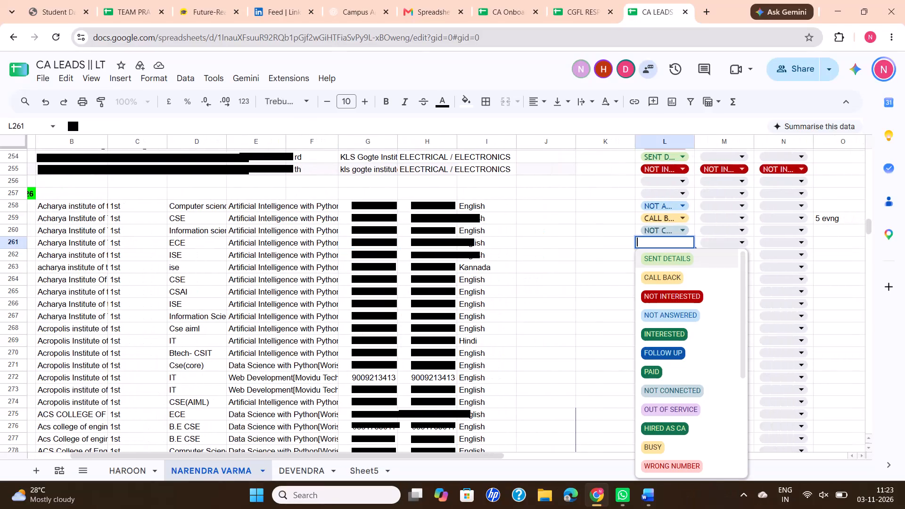
{"action": "left_click", "coordinate": [663, 320]}
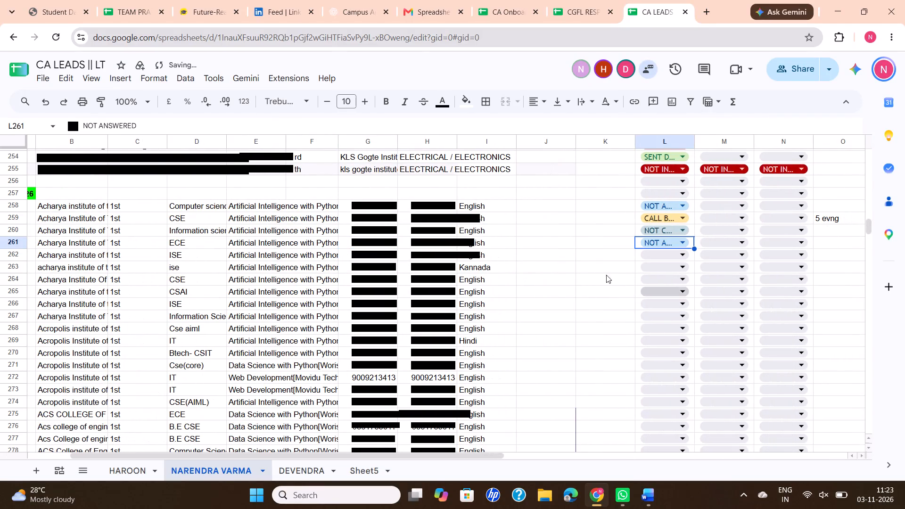
{"action": "left_click", "coordinate": [596, 257]}
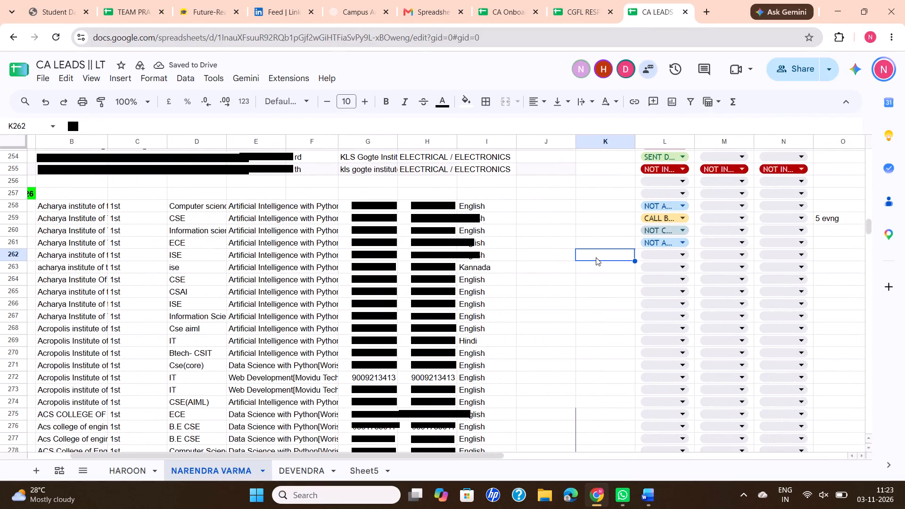
Go to the next lead's phone number in row 262 for the next call.
{"action": "scroll", "coordinate": [518, 253], "scroll_direction": "right", "scroll_amount": 1}
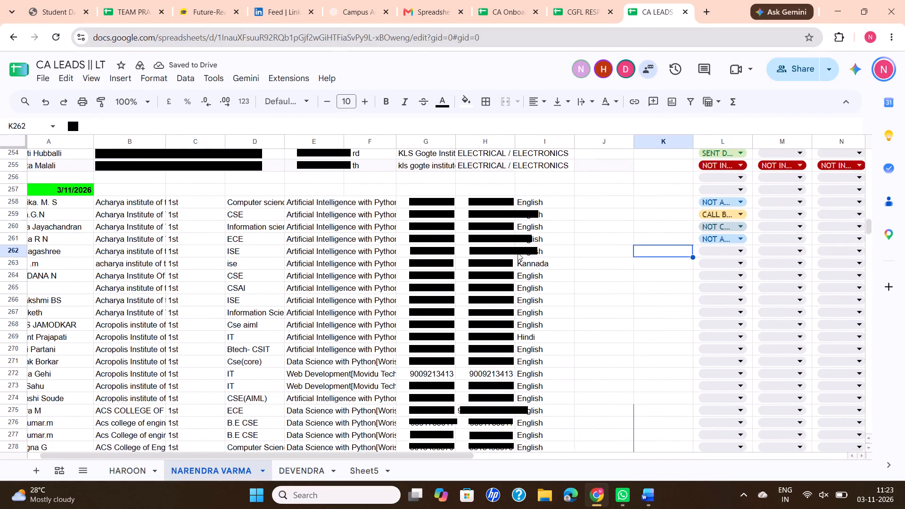
{"action": "scroll", "coordinate": [518, 253], "scroll_direction": "right", "scroll_amount": 1}
{"action": "left_click", "coordinate": [444, 253]}
{"action": "scroll", "coordinate": [444, 253], "scroll_direction": "right", "scroll_amount": 1}
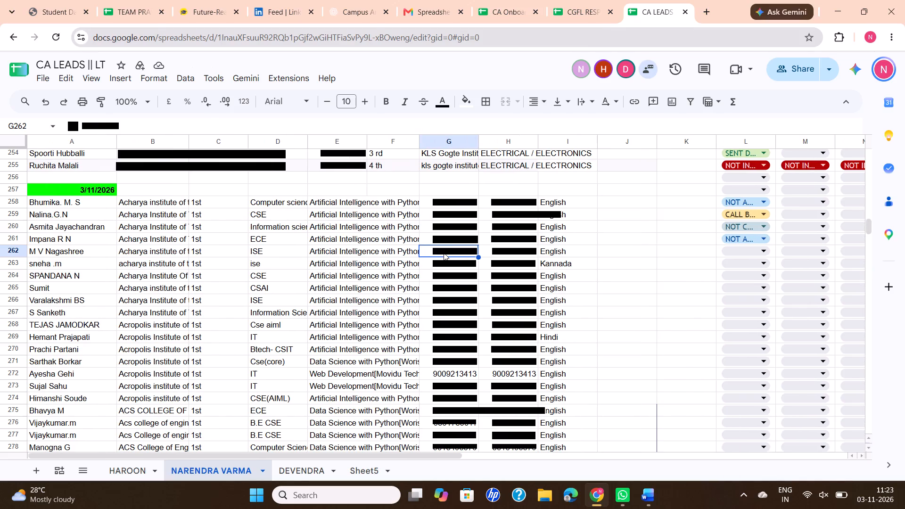
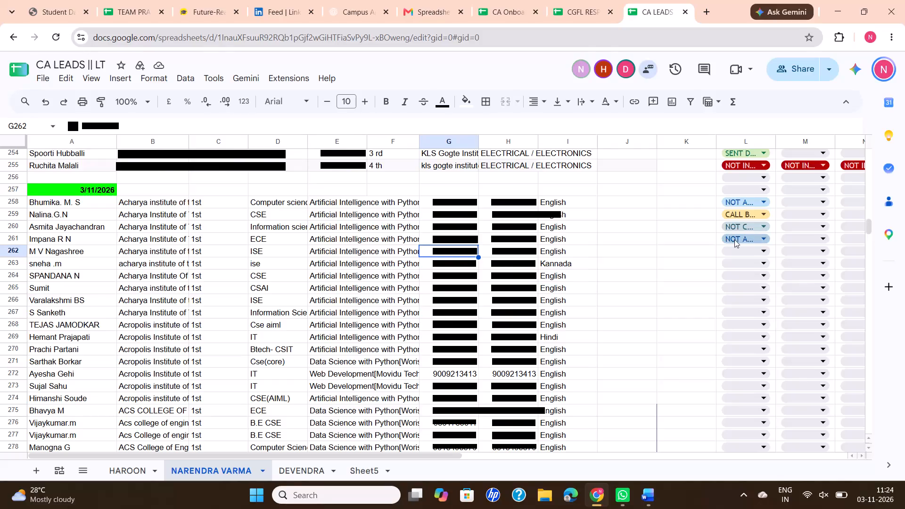
Set the first call status of the lead in row 262 to NOT ANSWERED.
{"action": "left_click", "coordinate": [733, 249]}
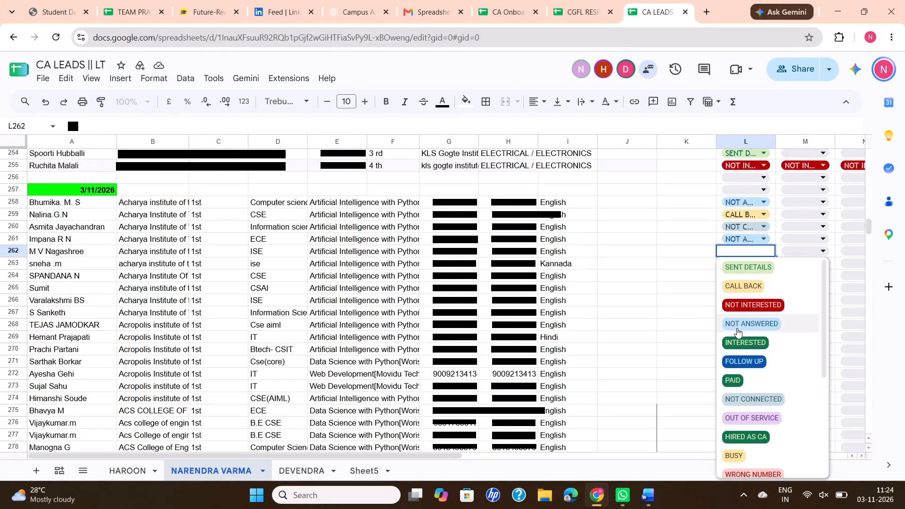
{"action": "left_click", "coordinate": [737, 328]}
{"action": "left_click", "coordinate": [686, 268]}
Go to the next lead's phone number in row 263 for the next call.
{"action": "scroll", "coordinate": [686, 268], "scroll_direction": "right", "scroll_amount": 1}
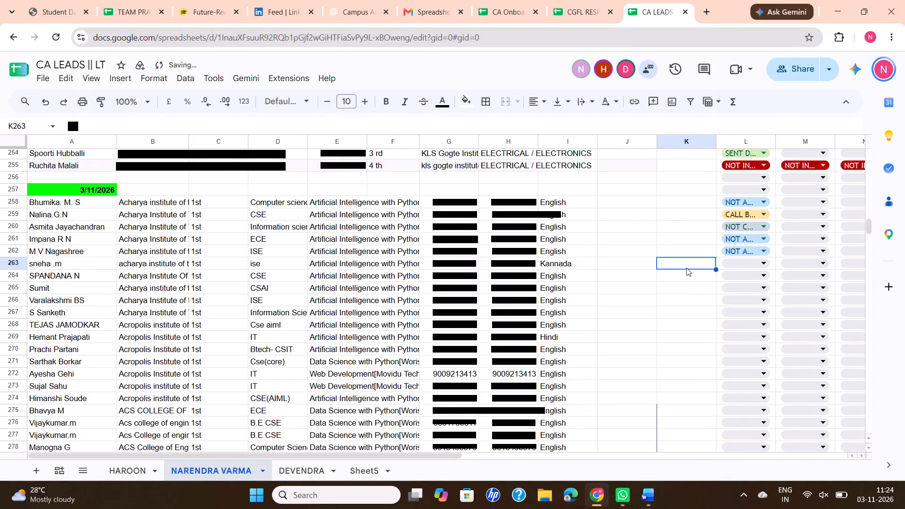
{"action": "scroll", "coordinate": [686, 268], "scroll_direction": "right", "scroll_amount": 1}
{"action": "left_click", "coordinate": [453, 261]}
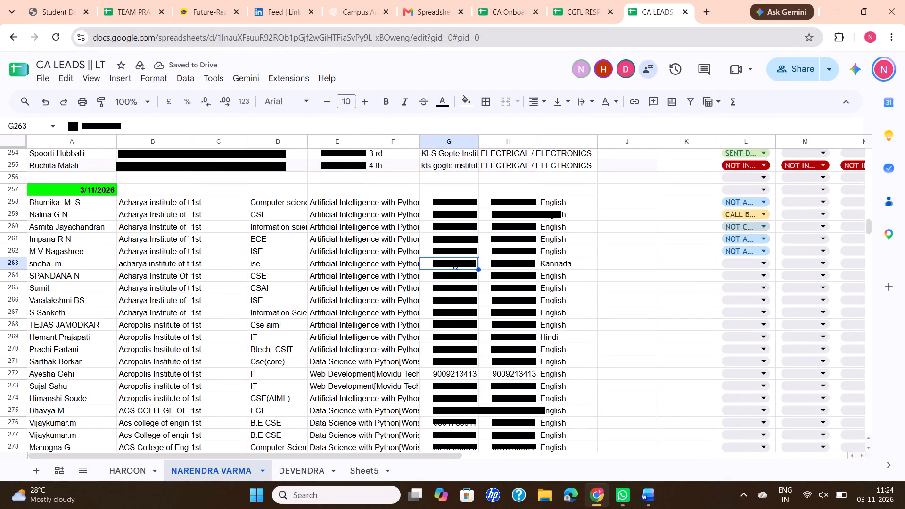
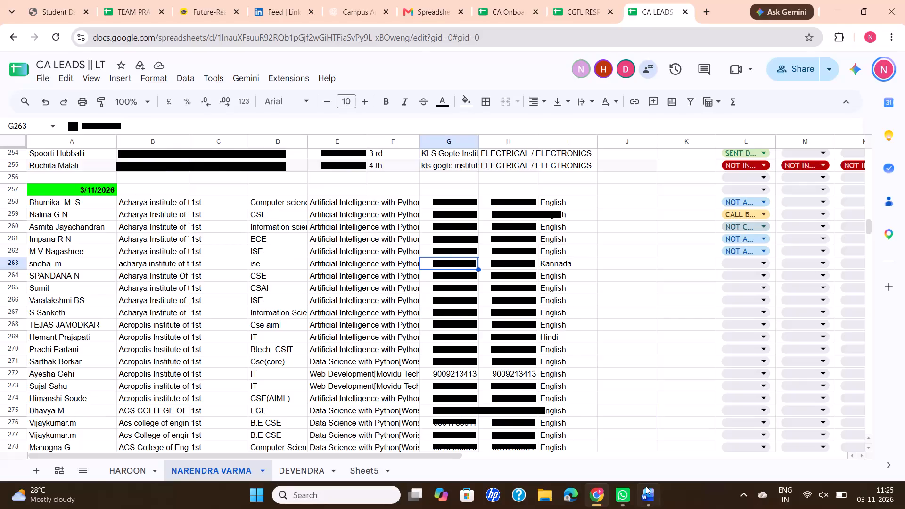
Switch to the Learners Track BDE calling script in the LEAD GEN NEW TEAM Word document for the next call.
{"action": "left_click", "coordinate": [648, 494]}
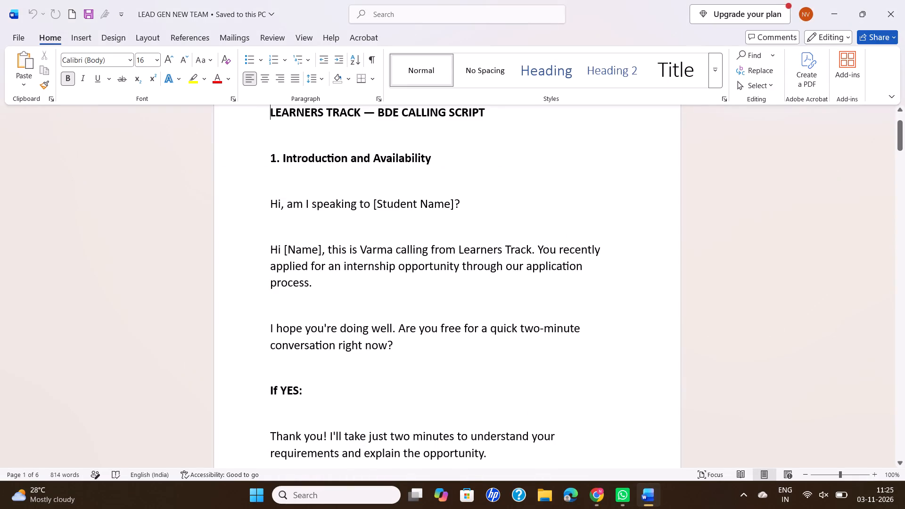
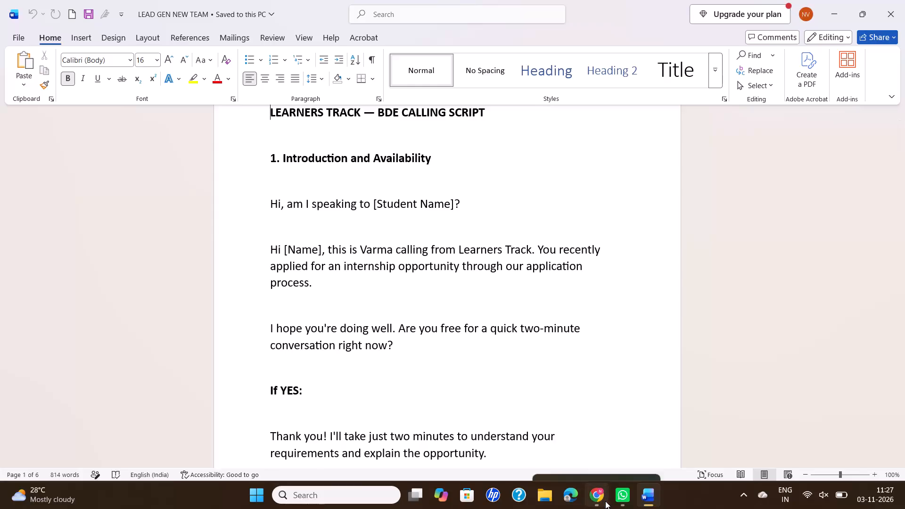
Switch to the CA LEADS spreadsheet and record CALL BACK for the lead in row 263 with the callback note "6 evng".
{"action": "left_click", "coordinate": [605, 501]}
{"action": "scroll", "coordinate": [568, 355], "scroll_direction": "left", "scroll_amount": 1}
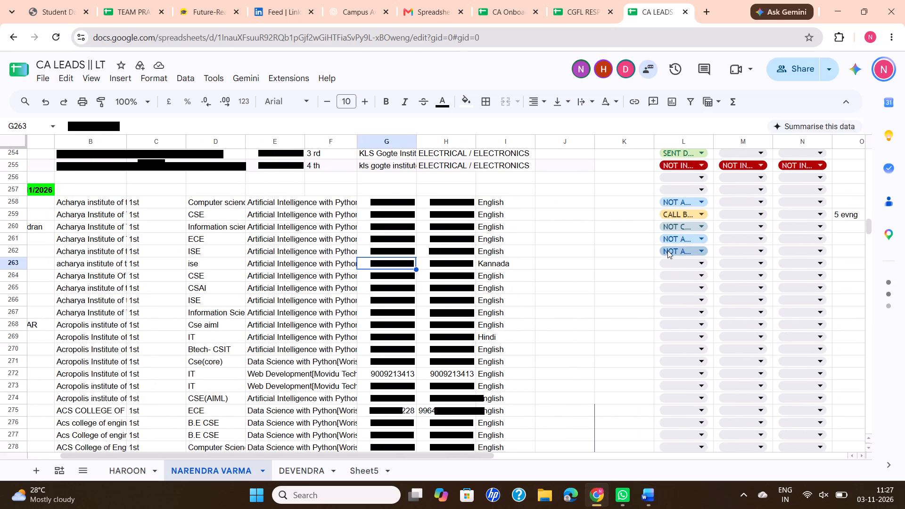
{"action": "left_click", "coordinate": [667, 260]}
{"action": "left_click", "coordinate": [674, 292]}
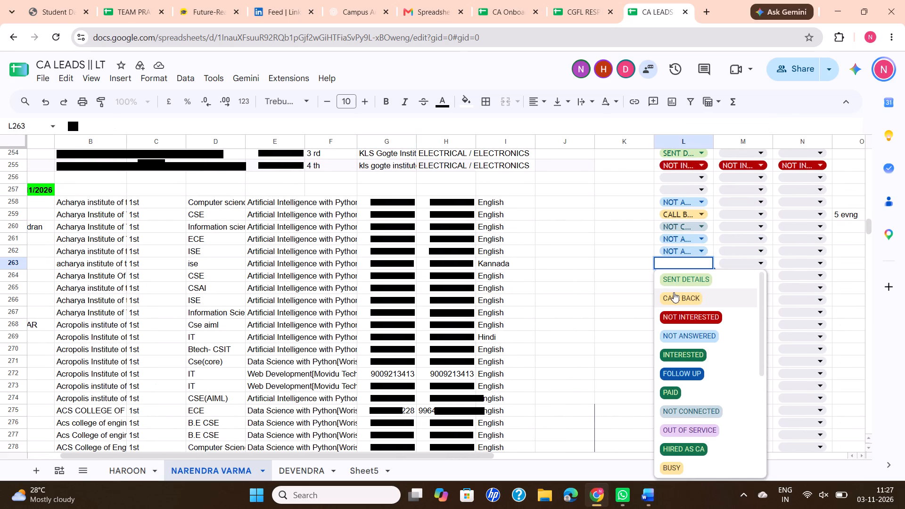
{"action": "scroll", "coordinate": [686, 282], "scroll_direction": "left", "scroll_amount": 2}
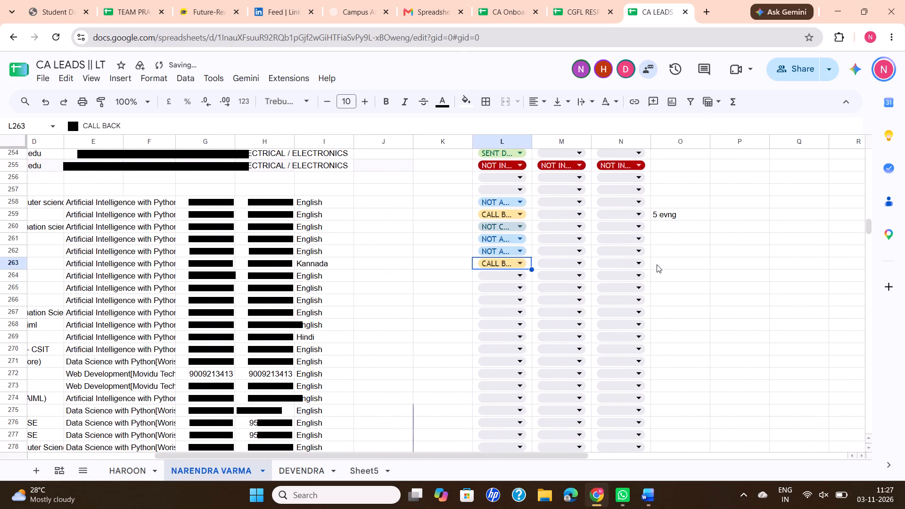
{"action": "triple_click", "coordinate": [657, 264]}
{"action": "type", "text": "6 evng"}
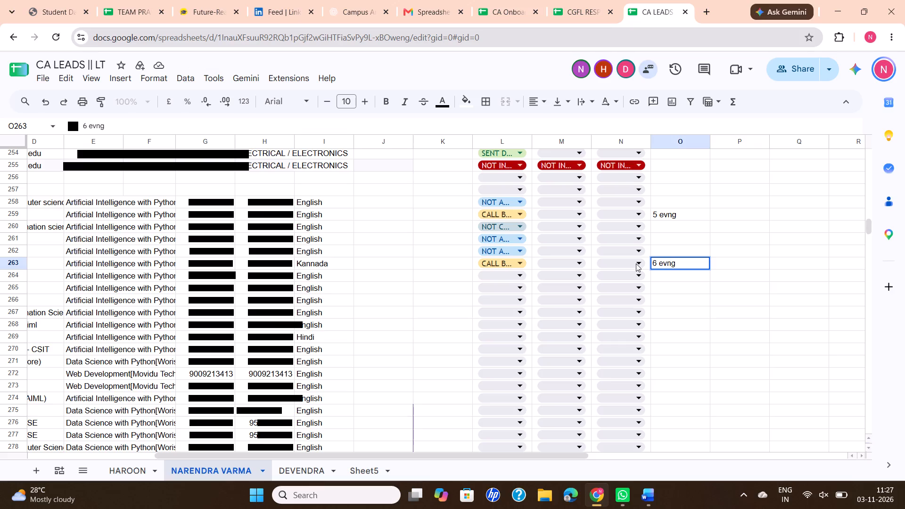
{"action": "left_click", "coordinate": [448, 276]}
Look up the phone number of the lead in row 264 and set that lead's call status to NOT CONNECTED.
{"action": "scroll", "coordinate": [448, 276], "scroll_direction": "right", "scroll_amount": 6}
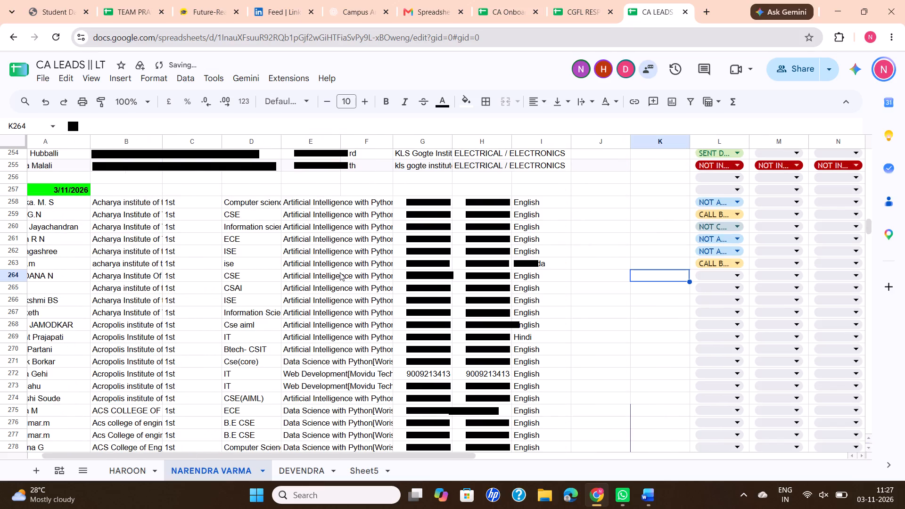
{"action": "left_click", "coordinate": [456, 273]}
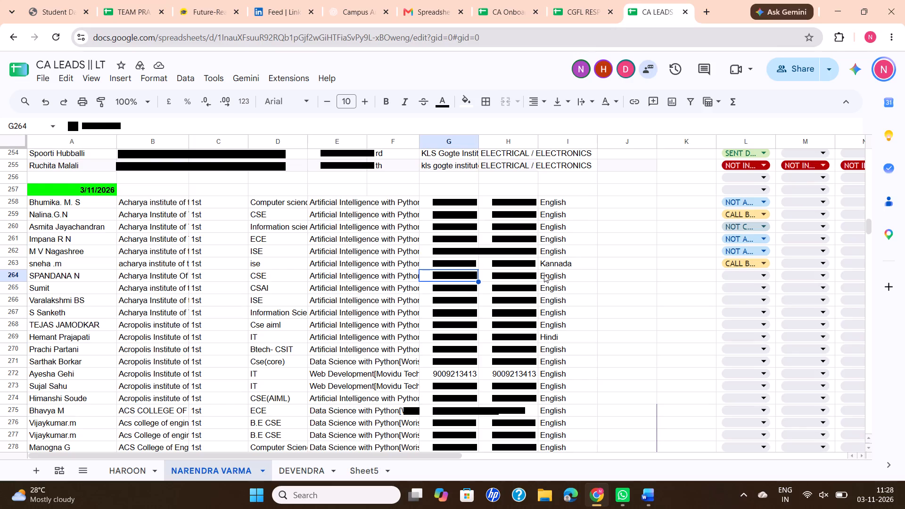
{"action": "scroll", "coordinate": [667, 296], "scroll_direction": "left", "scroll_amount": 2}
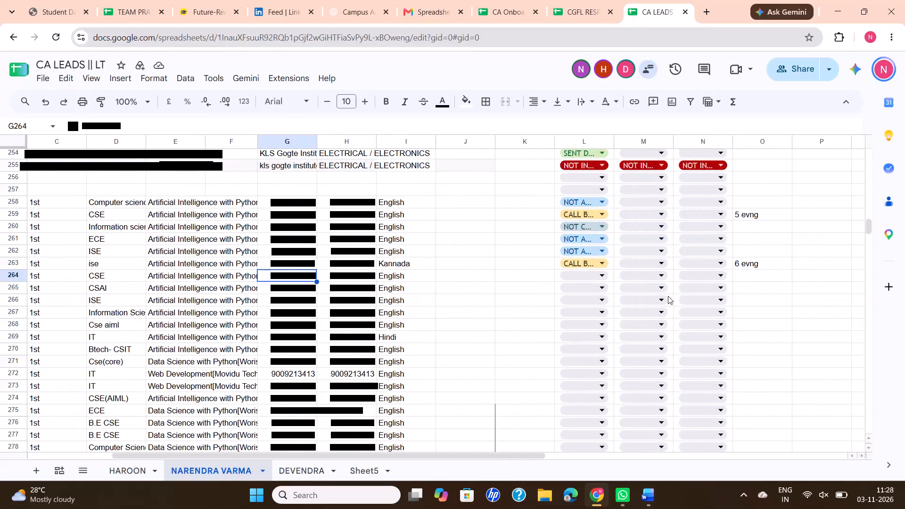
{"action": "left_click", "coordinate": [589, 276]}
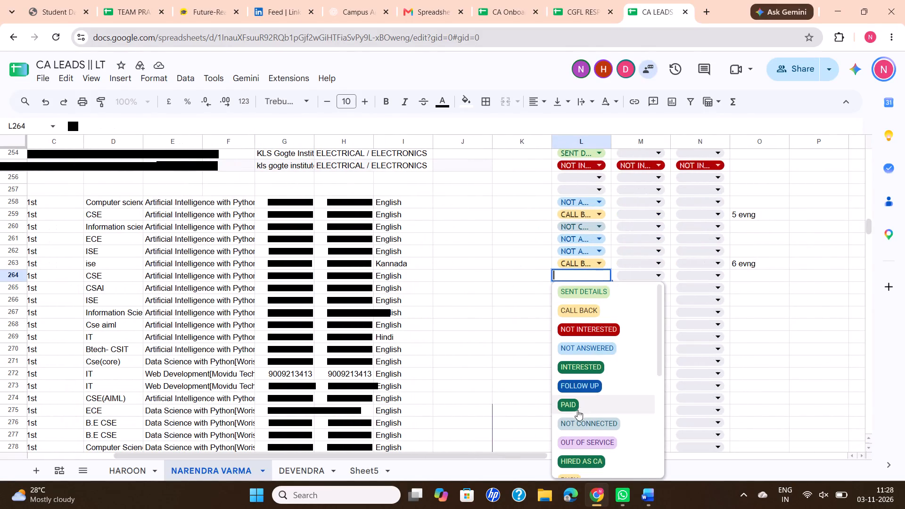
{"action": "left_click", "coordinate": [566, 419]}
{"action": "left_click", "coordinate": [509, 287]}
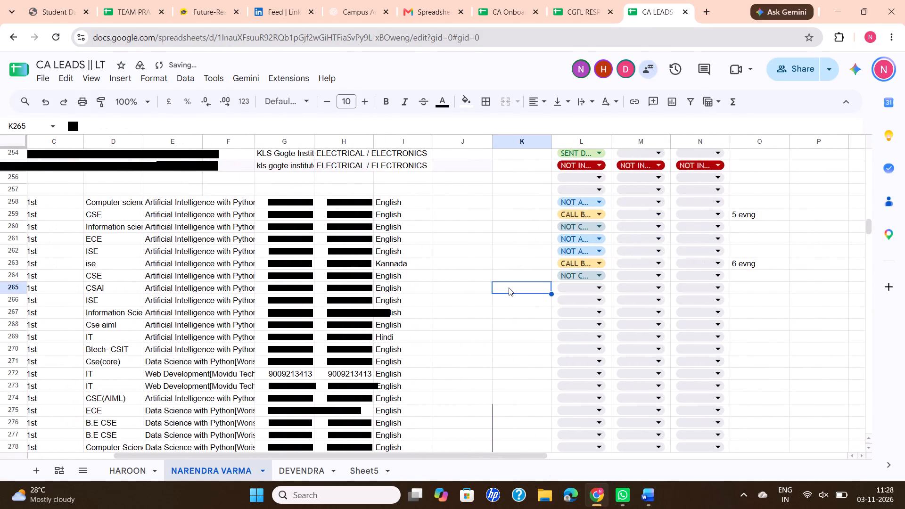
Select the phone number of the lead in row 265 for the next call.
{"action": "scroll", "coordinate": [509, 287], "scroll_direction": "right", "scroll_amount": 1}
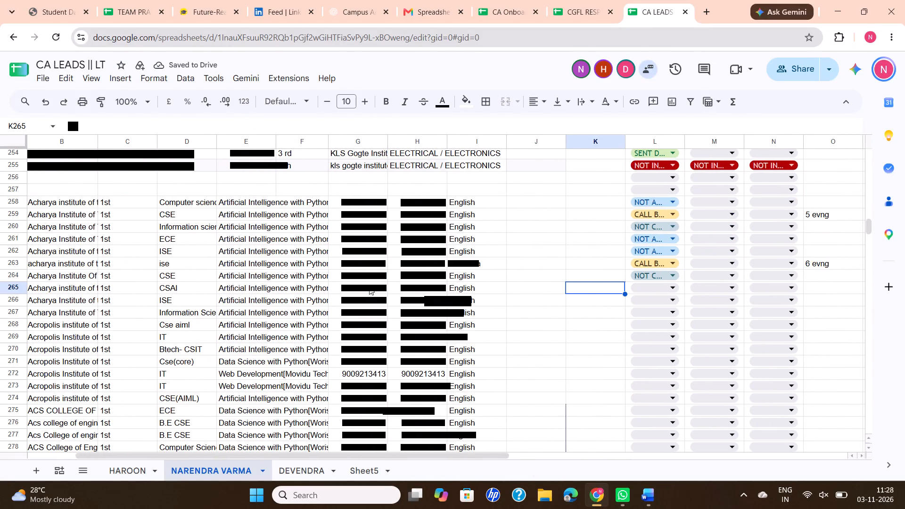
{"action": "left_click", "coordinate": [375, 289]}
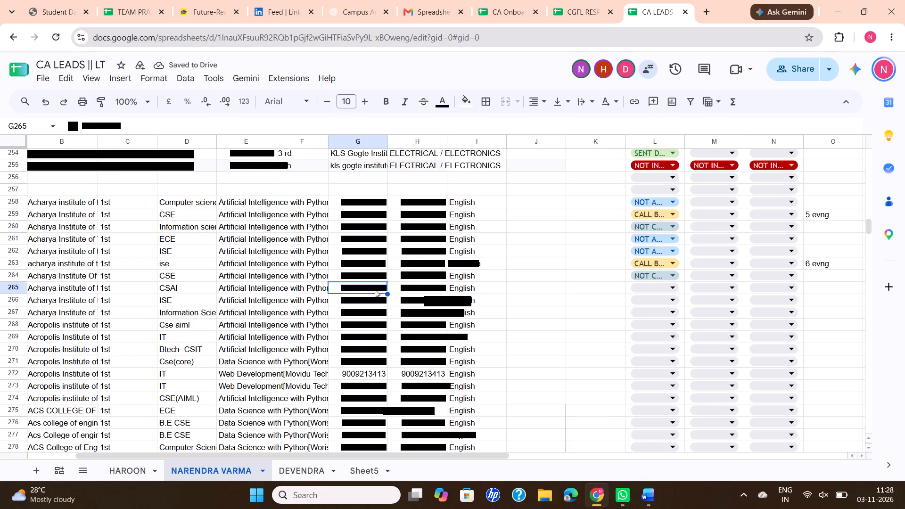
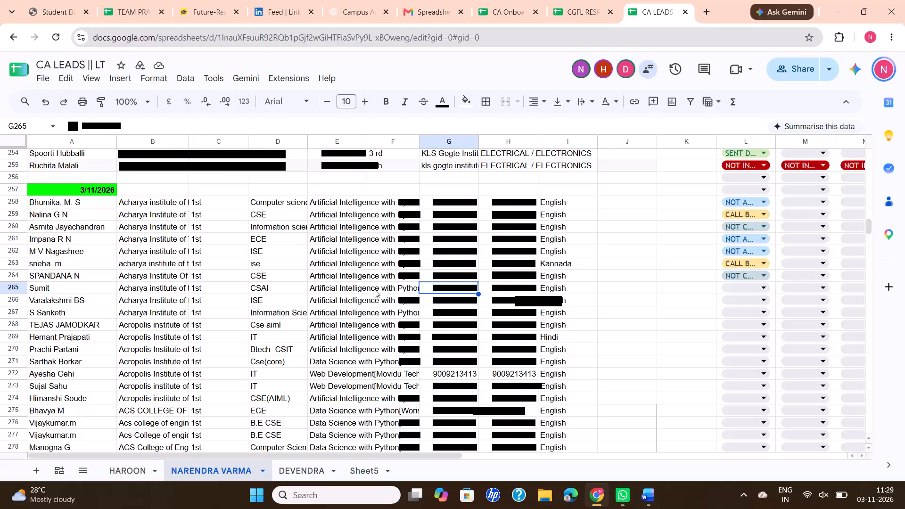
Set the call status of the lead in row 265 to NOT CONNECTED.
{"action": "scroll", "coordinate": [375, 289], "scroll_direction": "left", "scroll_amount": 2}
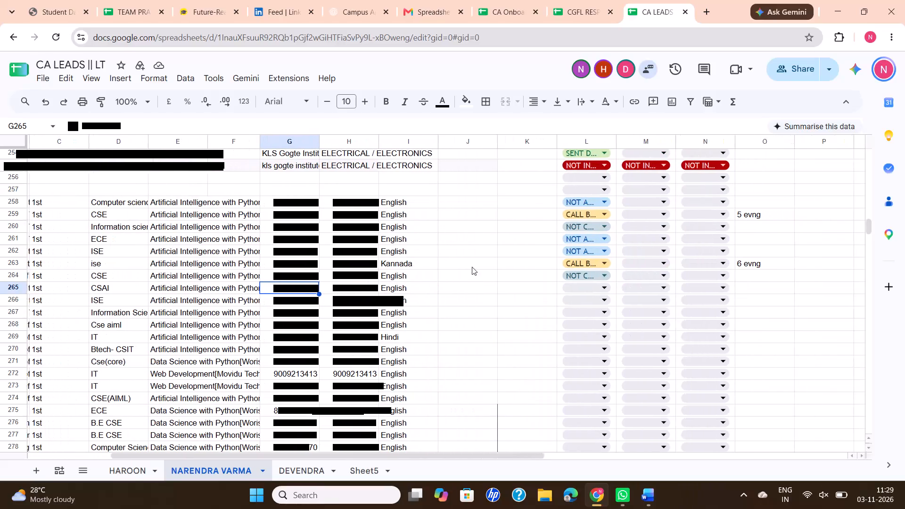
{"action": "left_click", "coordinate": [568, 289]}
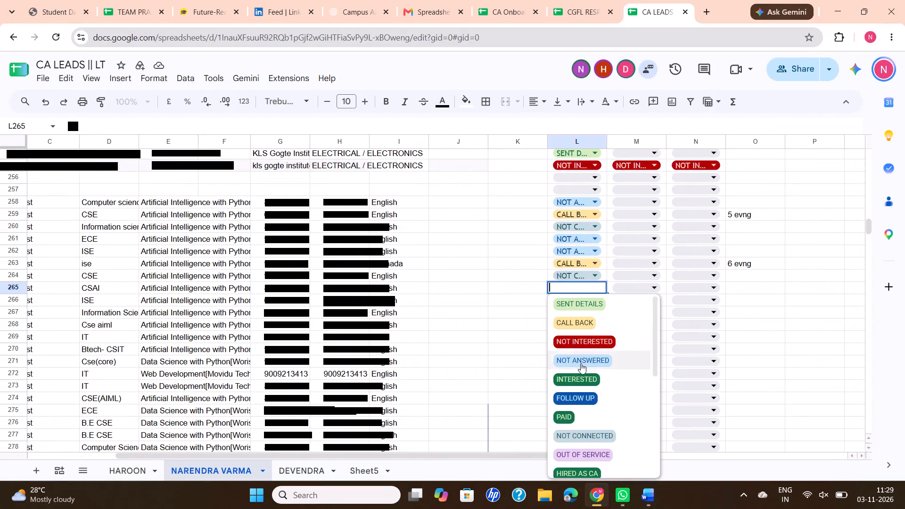
{"action": "left_click", "coordinate": [573, 435]}
{"action": "left_click", "coordinate": [521, 304]}
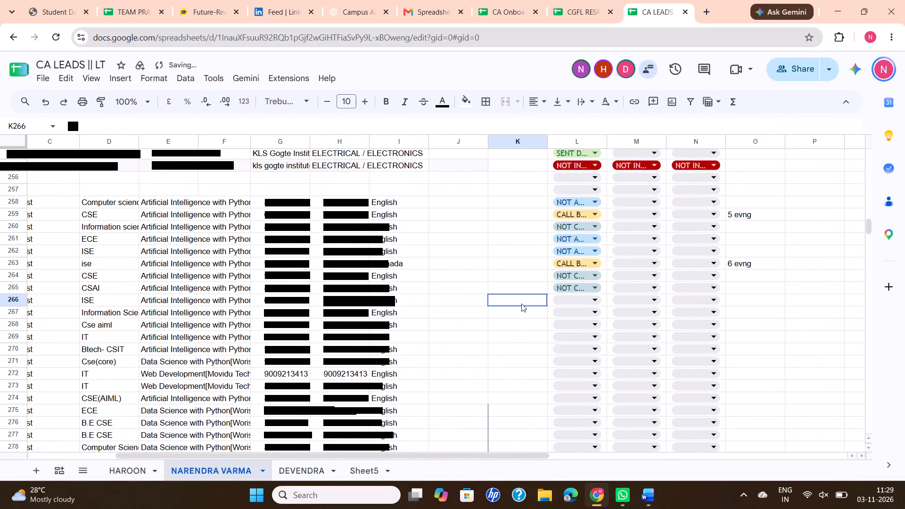
Select the phone number of the lead in row 266 for the next call.
{"action": "scroll", "coordinate": [521, 304], "scroll_direction": "right", "scroll_amount": 4}
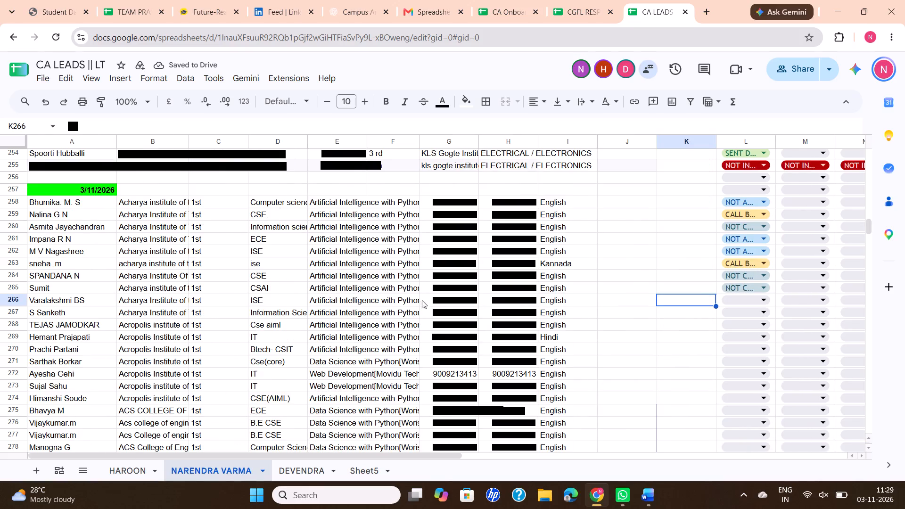
{"action": "left_click", "coordinate": [451, 297]}
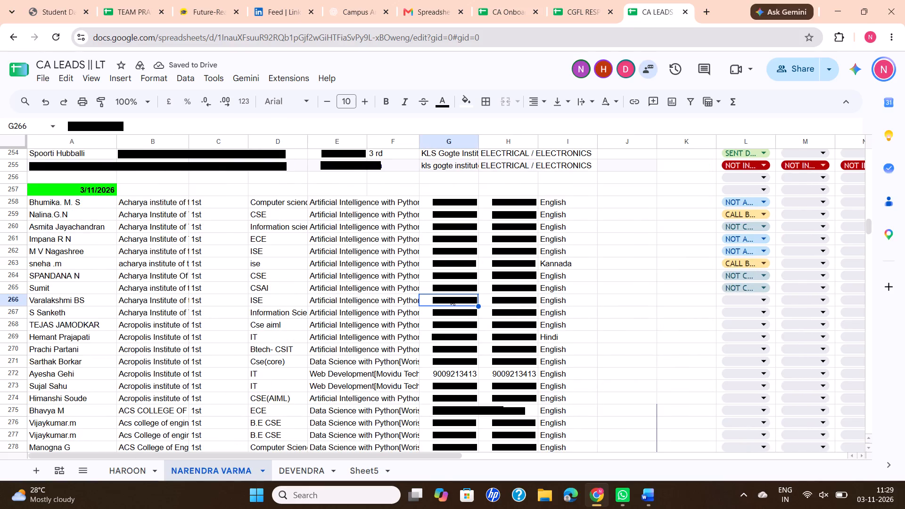
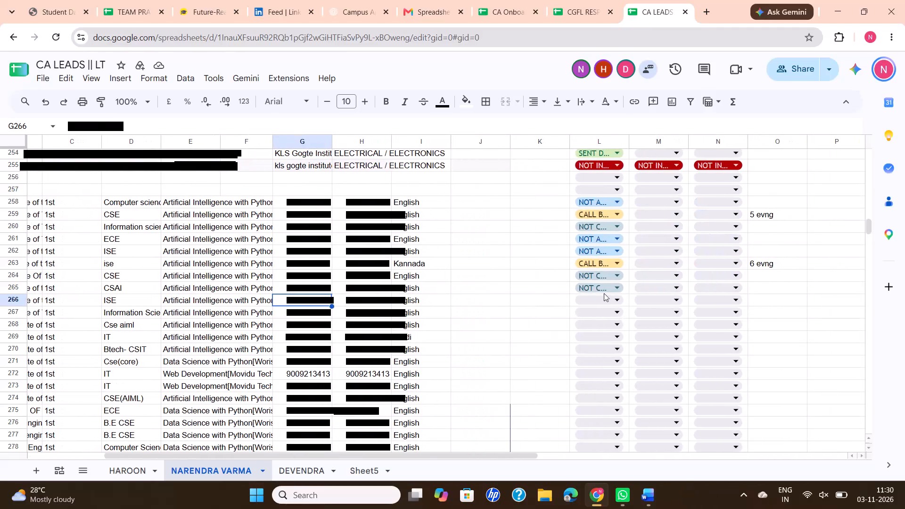
Set the call status of the lead in row 266 to NOT ANSWERED.
{"action": "left_click", "coordinate": [589, 298]}
{"action": "left_click", "coordinate": [603, 370]}
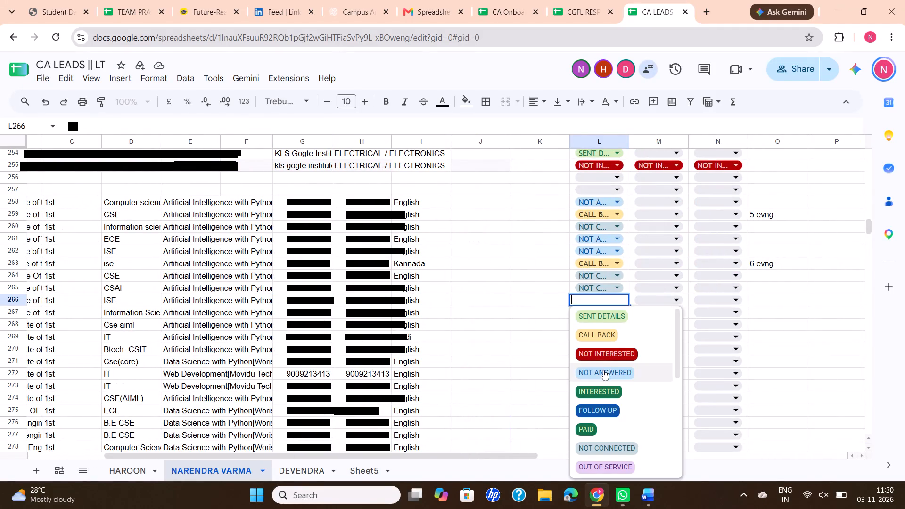
{"action": "left_click", "coordinate": [557, 292]}
Review the earlier leads above row 265, back through the 1/11/2026 and 31/10/2026 batches, checking their codes, call statuses and notes.
{"action": "scroll", "coordinate": [557, 292], "scroll_direction": "up", "scroll_amount": 8}
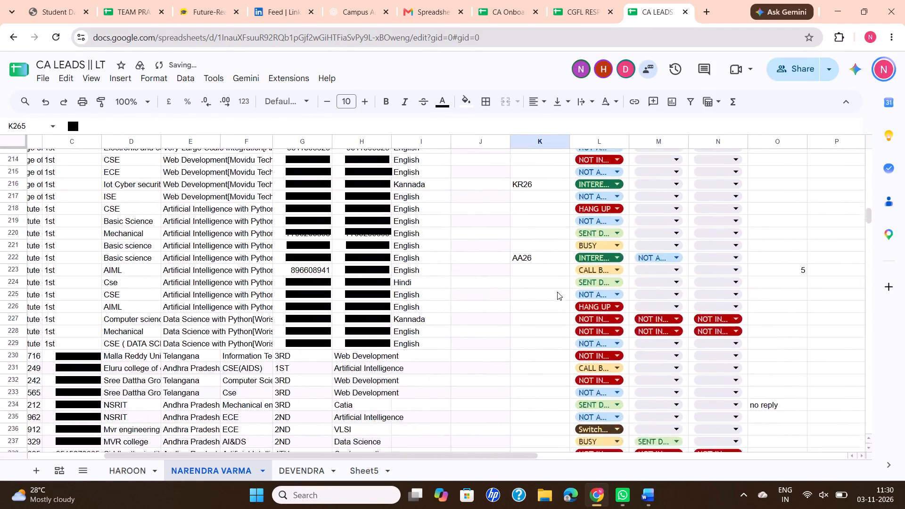
{"action": "scroll", "coordinate": [557, 292], "scroll_direction": "up", "scroll_amount": 3}
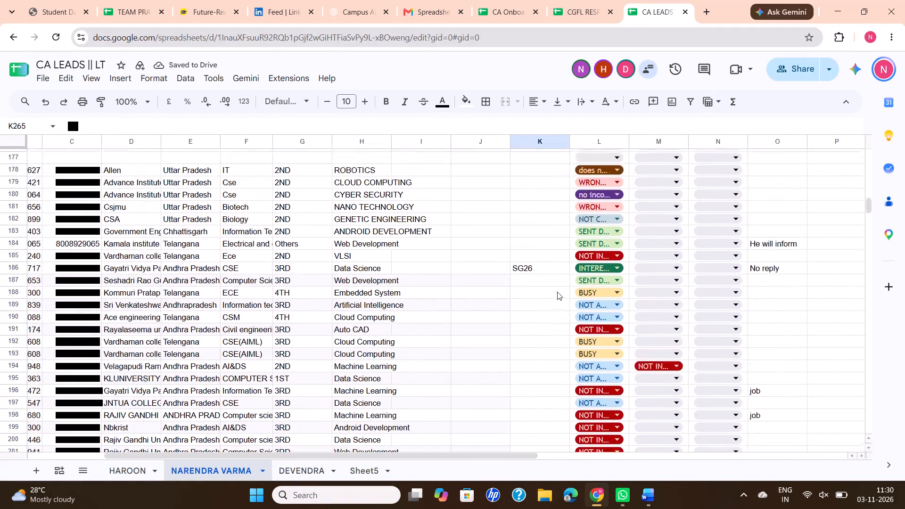
{"action": "scroll", "coordinate": [557, 292], "scroll_direction": "up", "scroll_amount": 1}
{"action": "scroll", "coordinate": [557, 292], "scroll_direction": "down", "scroll_amount": 1}
{"action": "left_click", "coordinate": [478, 314]}
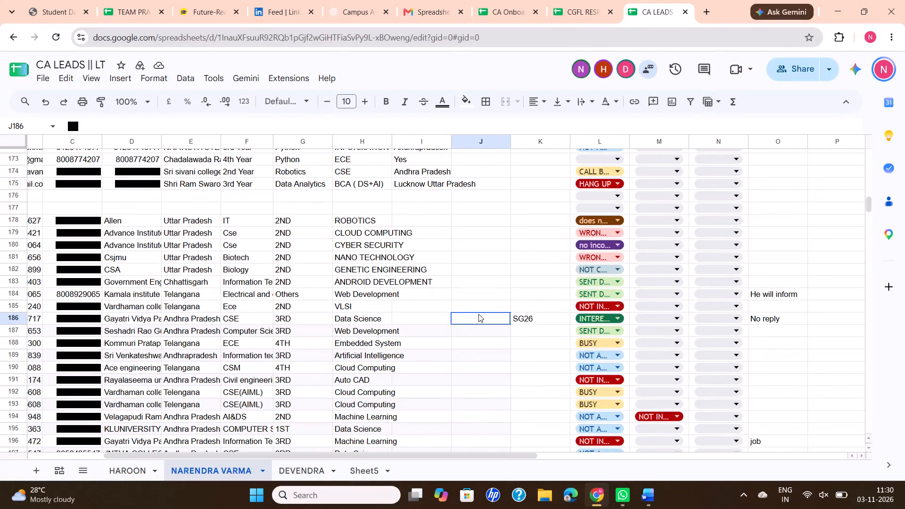
{"action": "scroll", "coordinate": [469, 320], "scroll_direction": "right", "scroll_amount": 4}
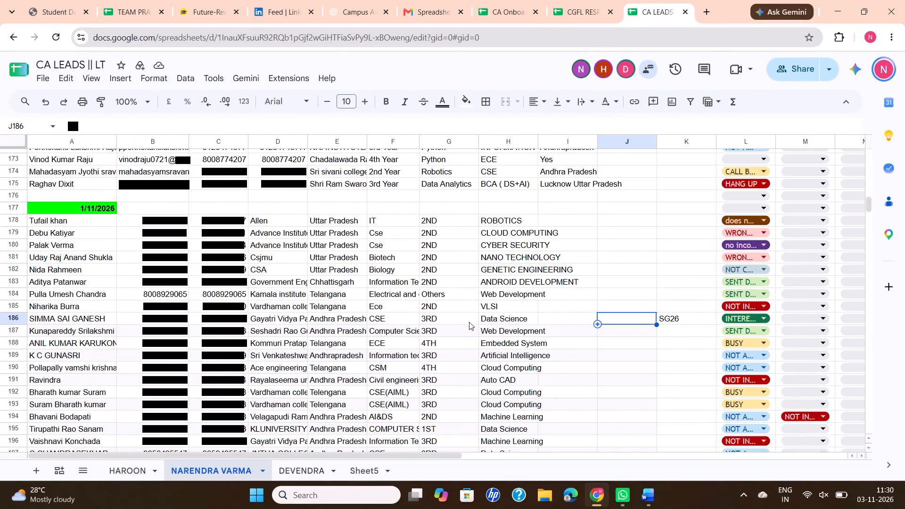
{"action": "scroll", "coordinate": [489, 326], "scroll_direction": "up", "scroll_amount": 1}
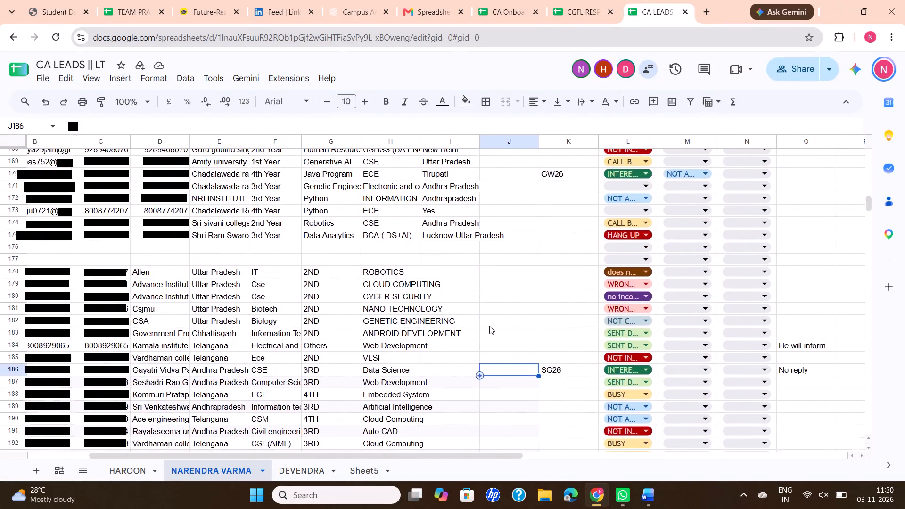
{"action": "scroll", "coordinate": [489, 326], "scroll_direction": "up", "scroll_amount": 1}
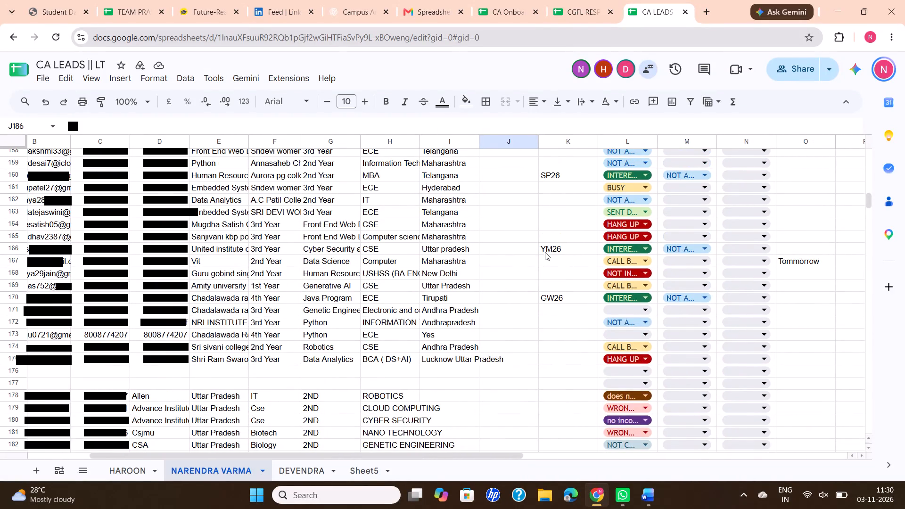
{"action": "scroll", "coordinate": [545, 252], "scroll_direction": "up", "scroll_amount": 1}
{"action": "scroll", "coordinate": [561, 306], "scroll_direction": "down", "scroll_amount": 2}
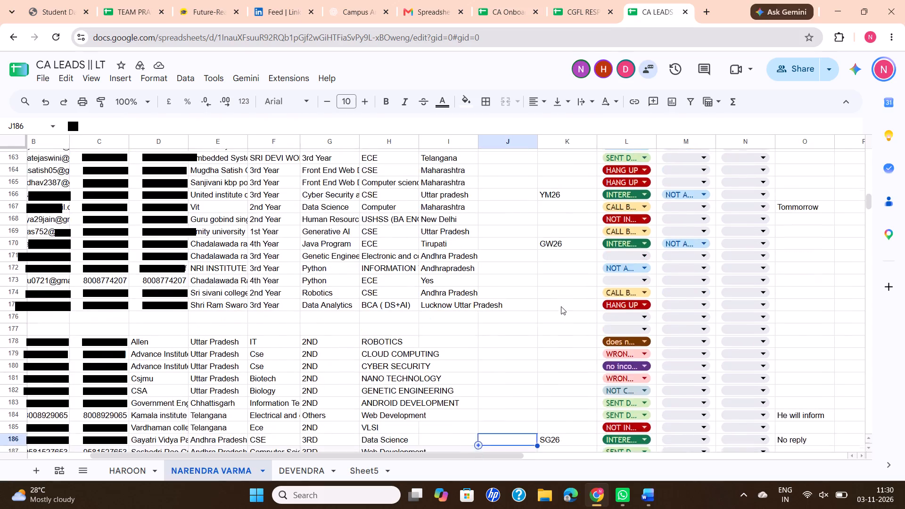
{"action": "scroll", "coordinate": [561, 306], "scroll_direction": "down", "scroll_amount": 4}
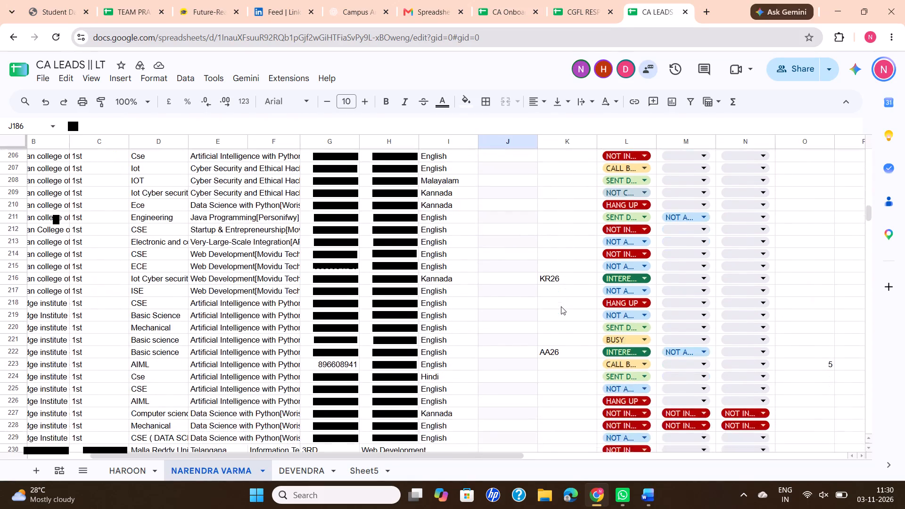
{"action": "scroll", "coordinate": [561, 306], "scroll_direction": "right", "scroll_amount": 2}
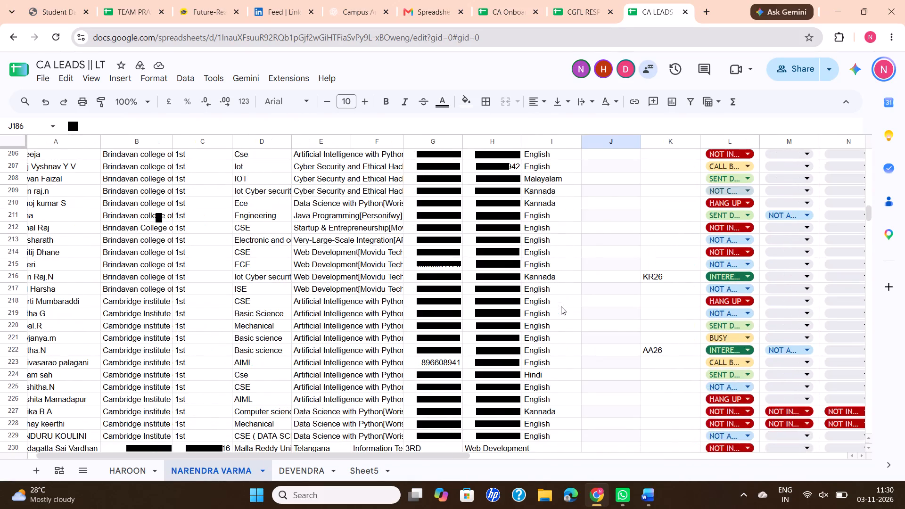
{"action": "scroll", "coordinate": [561, 306], "scroll_direction": "down", "scroll_amount": 2}
{"action": "scroll", "coordinate": [561, 306], "scroll_direction": "up", "scroll_amount": 1}
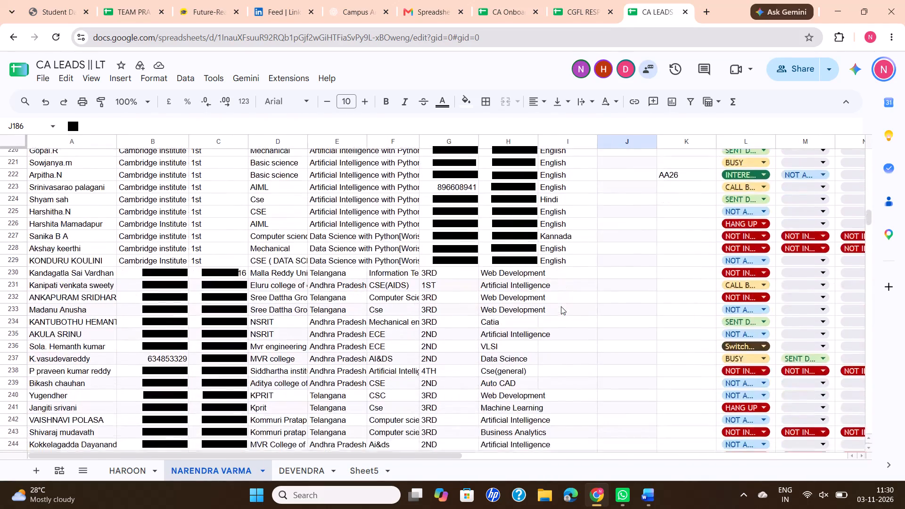
{"action": "scroll", "coordinate": [561, 306], "scroll_direction": "up", "scroll_amount": 4}
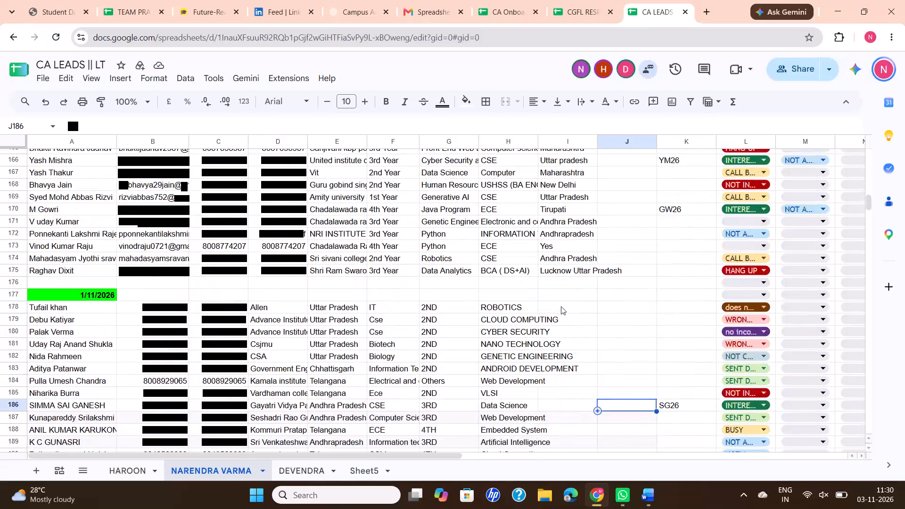
{"action": "scroll", "coordinate": [561, 306], "scroll_direction": "up", "scroll_amount": 5}
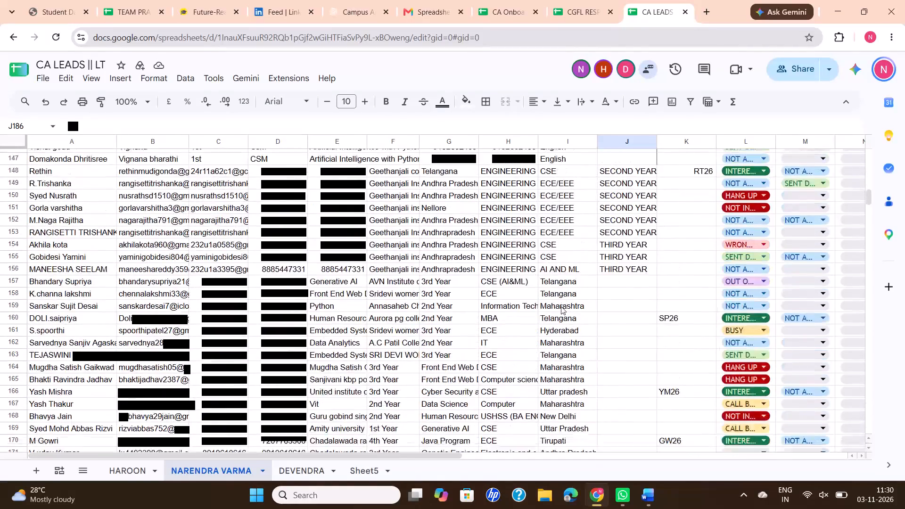
{"action": "scroll", "coordinate": [561, 306], "scroll_direction": "up", "scroll_amount": 3}
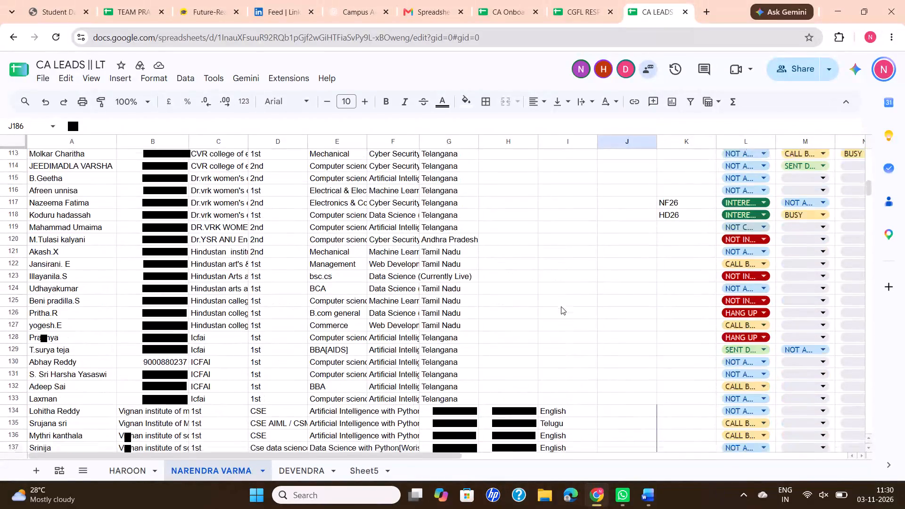
{"action": "scroll", "coordinate": [561, 306], "scroll_direction": "up", "scroll_amount": 2}
Check the CGFL responses sheet and the CA Onboarding Application responses for applicant details, referral names and lead gen BD names.
{"action": "left_click", "coordinate": [573, 13]}
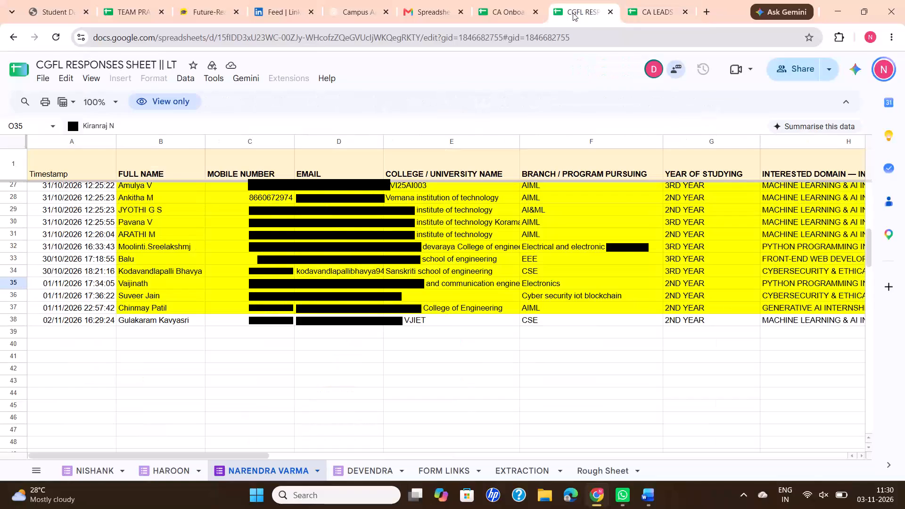
{"action": "left_click", "coordinate": [498, 7]}
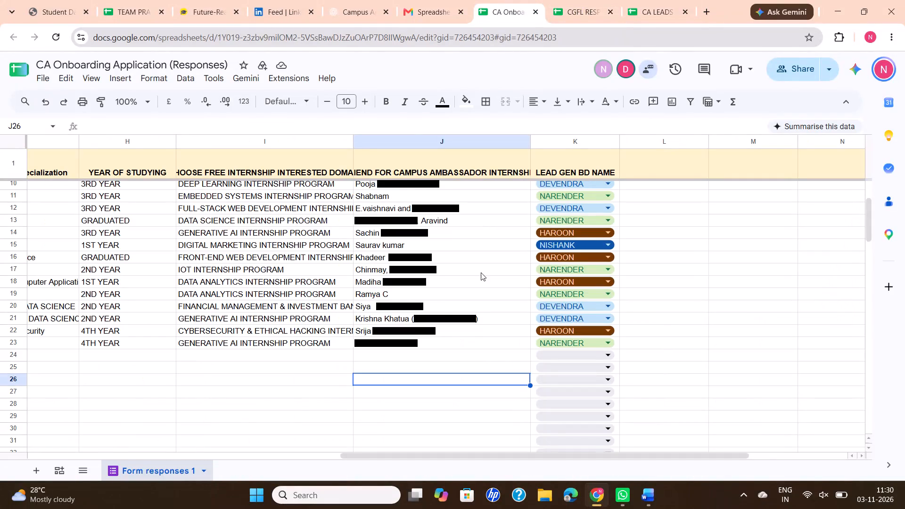
{"action": "scroll", "coordinate": [450, 309], "scroll_direction": "right", "scroll_amount": 6}
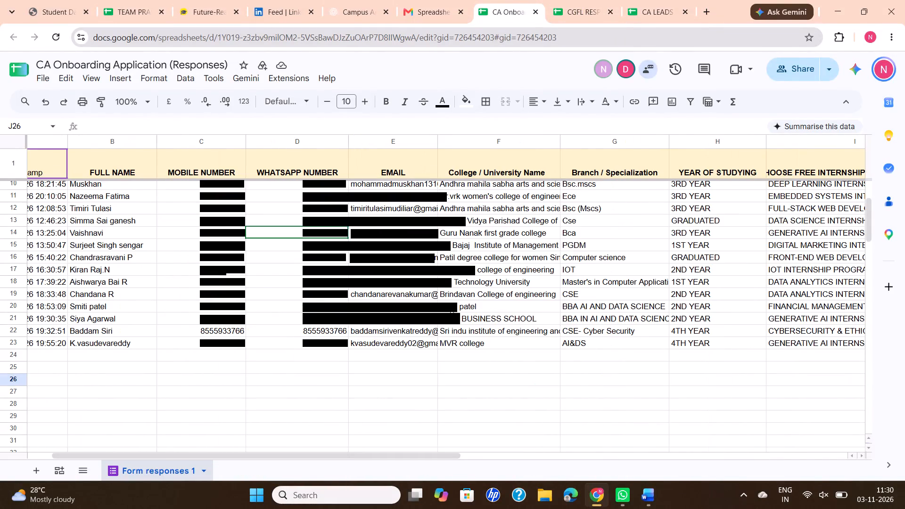
{"action": "scroll", "coordinate": [450, 309], "scroll_direction": "left", "scroll_amount": 3}
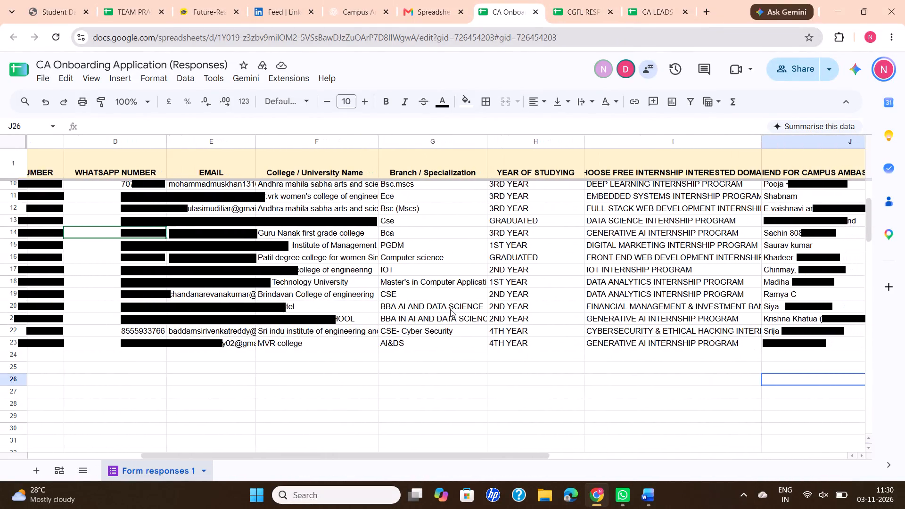
{"action": "scroll", "coordinate": [450, 309], "scroll_direction": "left", "scroll_amount": 2}
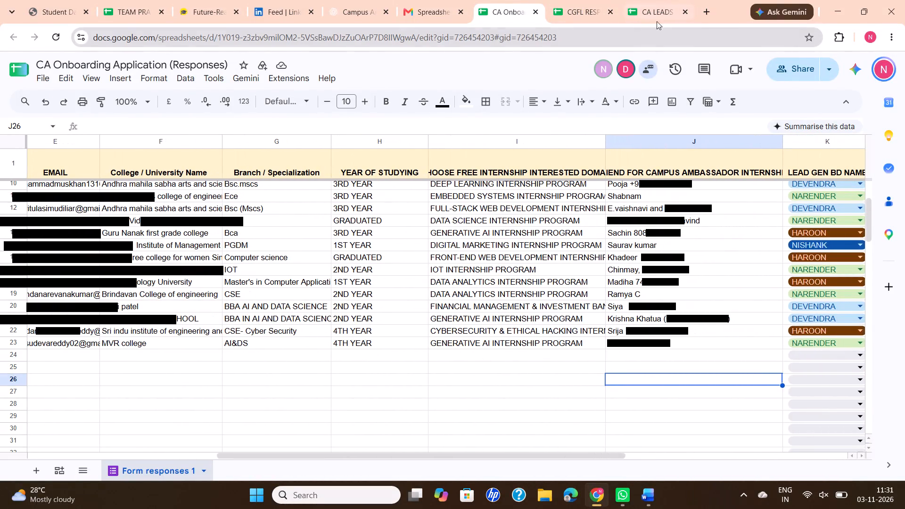
Return to the CA LEADS sheet and review the codes and call updates of the 29/10/2026 and 30/10/2026 leads.
{"action": "left_click", "coordinate": [657, 21]}
{"action": "scroll", "coordinate": [545, 285], "scroll_direction": "up", "scroll_amount": 4}
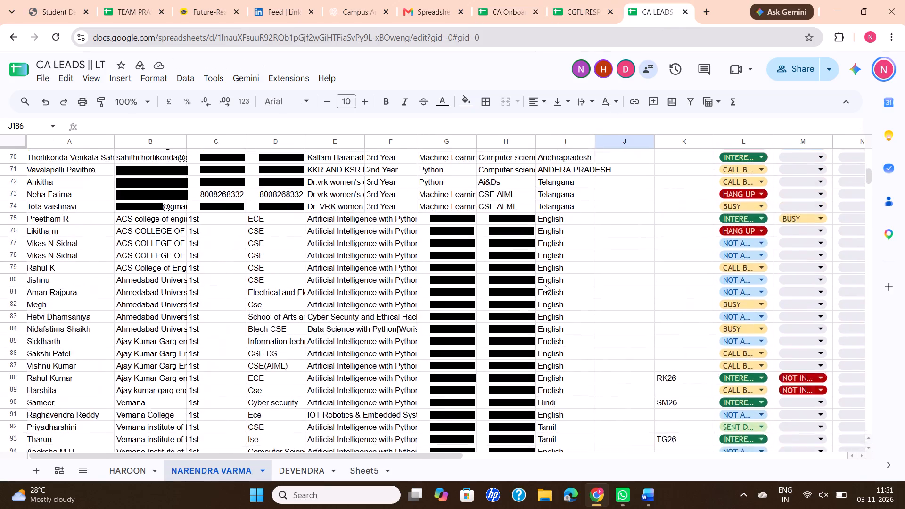
{"action": "scroll", "coordinate": [545, 285], "scroll_direction": "up", "scroll_amount": 3}
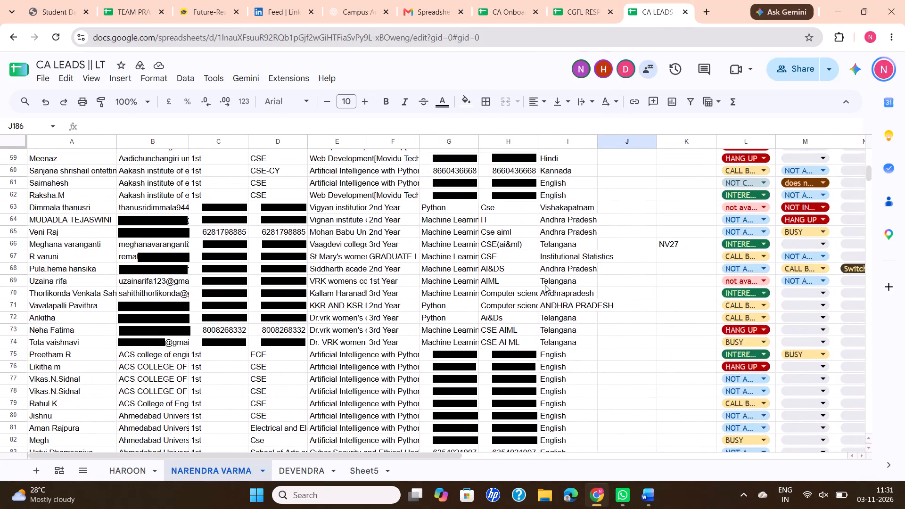
{"action": "scroll", "coordinate": [545, 285], "scroll_direction": "up", "scroll_amount": 2}
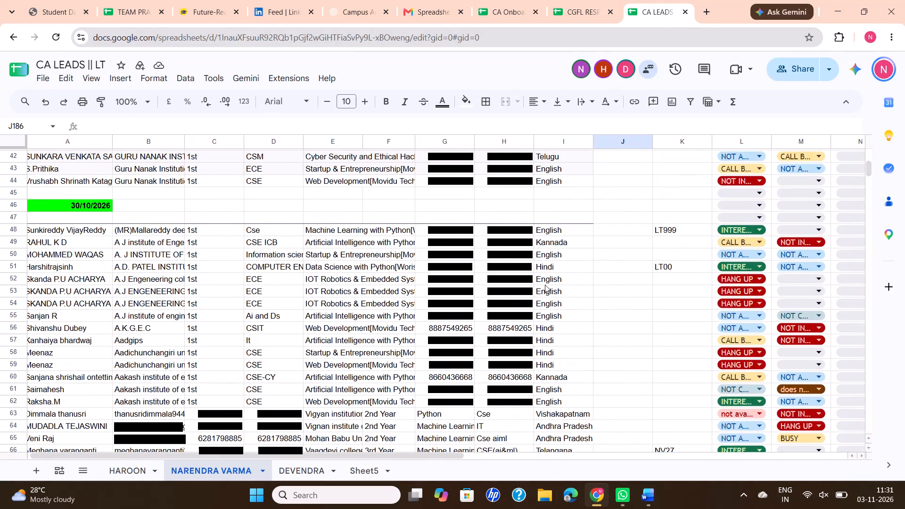
{"action": "scroll", "coordinate": [545, 285], "scroll_direction": "up", "scroll_amount": 3}
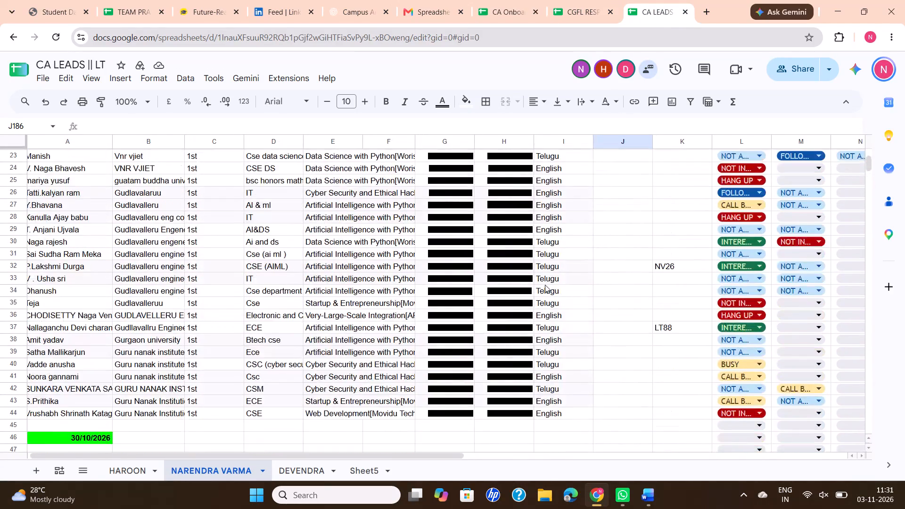
{"action": "scroll", "coordinate": [545, 285], "scroll_direction": "up", "scroll_amount": 3}
{"action": "scroll", "coordinate": [545, 285], "scroll_direction": "right", "scroll_amount": 5}
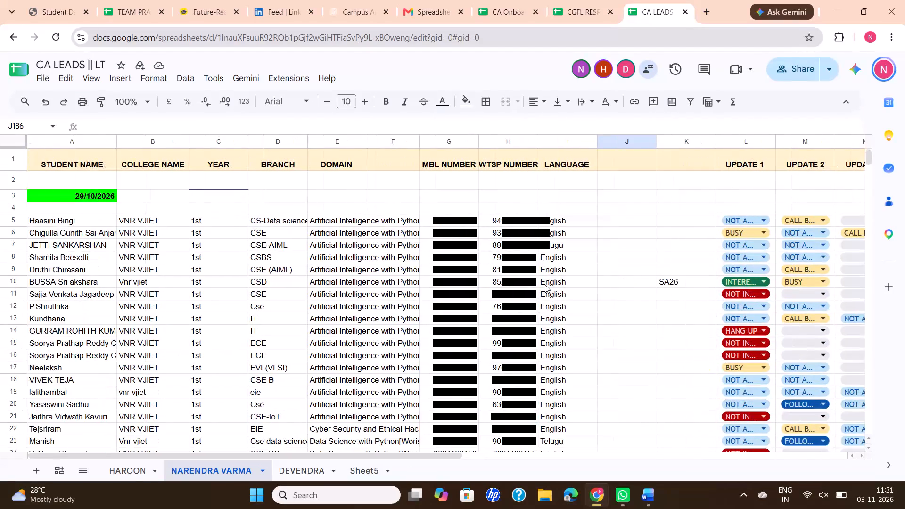
{"action": "scroll", "coordinate": [545, 285], "scroll_direction": "down", "scroll_amount": 5}
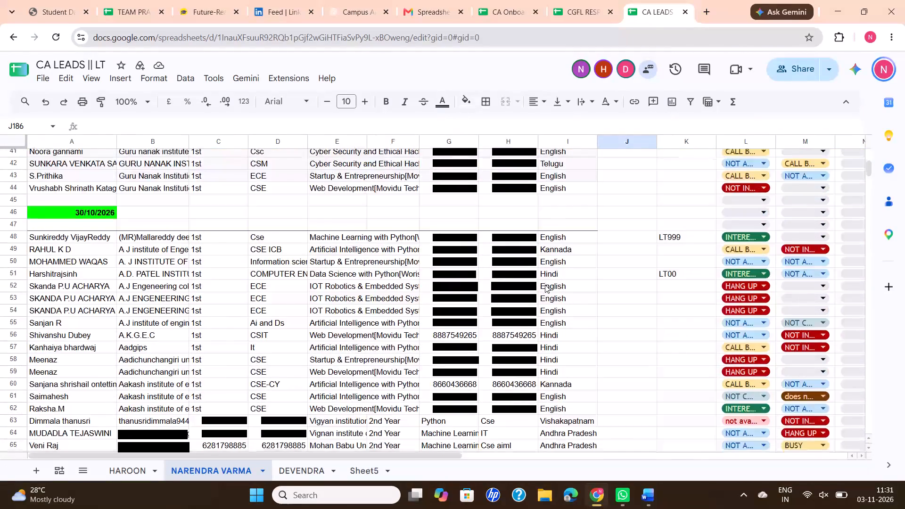
{"action": "scroll", "coordinate": [545, 285], "scroll_direction": "down", "scroll_amount": 3}
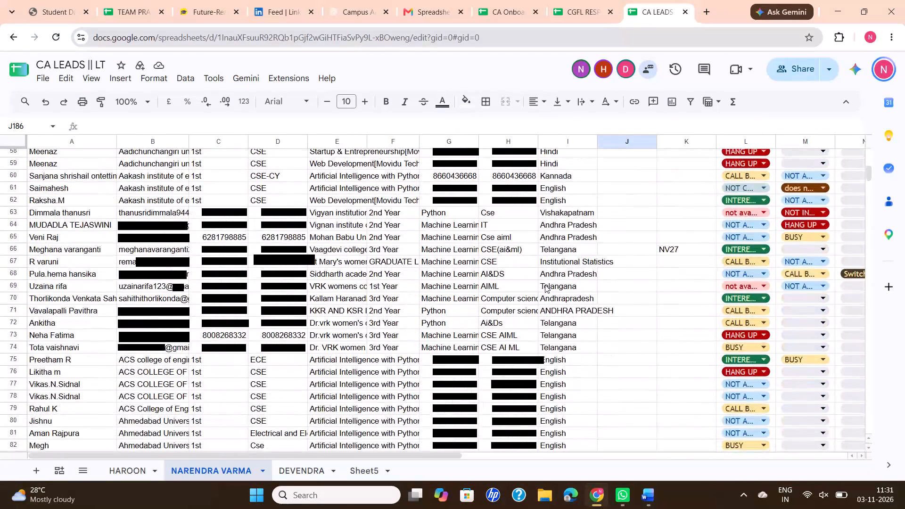
{"action": "scroll", "coordinate": [545, 285], "scroll_direction": "down", "scroll_amount": 2}
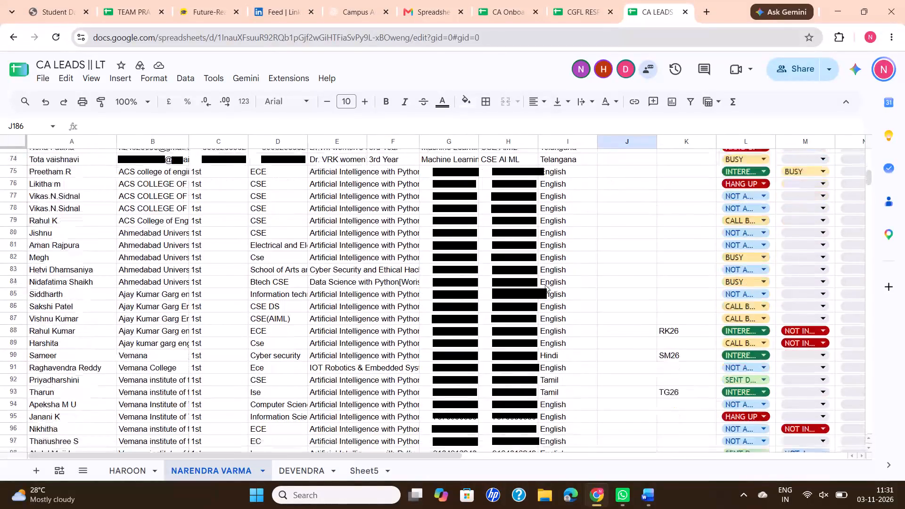
{"action": "scroll", "coordinate": [545, 285], "scroll_direction": "down", "scroll_amount": 2}
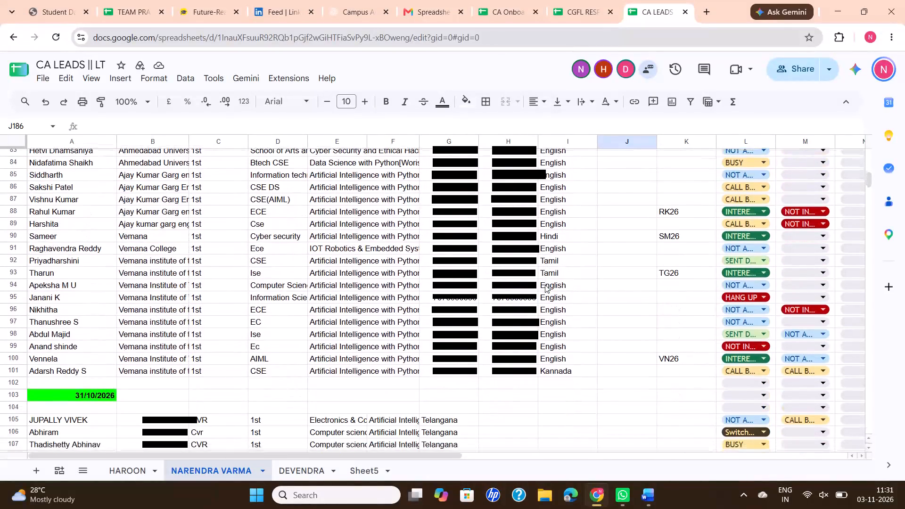
{"action": "scroll", "coordinate": [545, 285], "scroll_direction": "up", "scroll_amount": 1}
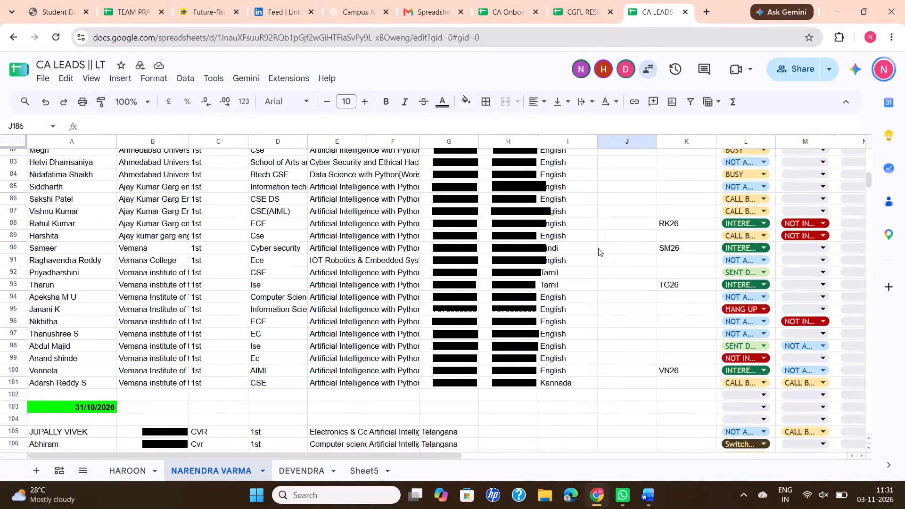
Examine the codes, call statuses and notes of the leads in rows 83 to 101, above the 31/10/2026 batch.
{"action": "left_click", "coordinate": [654, 287]}
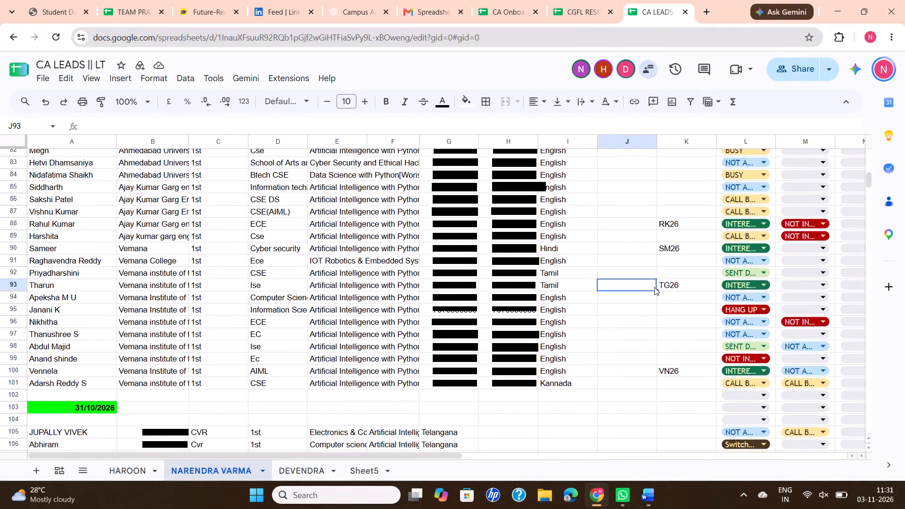
{"action": "scroll", "coordinate": [654, 287], "scroll_direction": "left", "scroll_amount": 5}
{"action": "scroll", "coordinate": [654, 287], "scroll_direction": "right", "scroll_amount": 3}
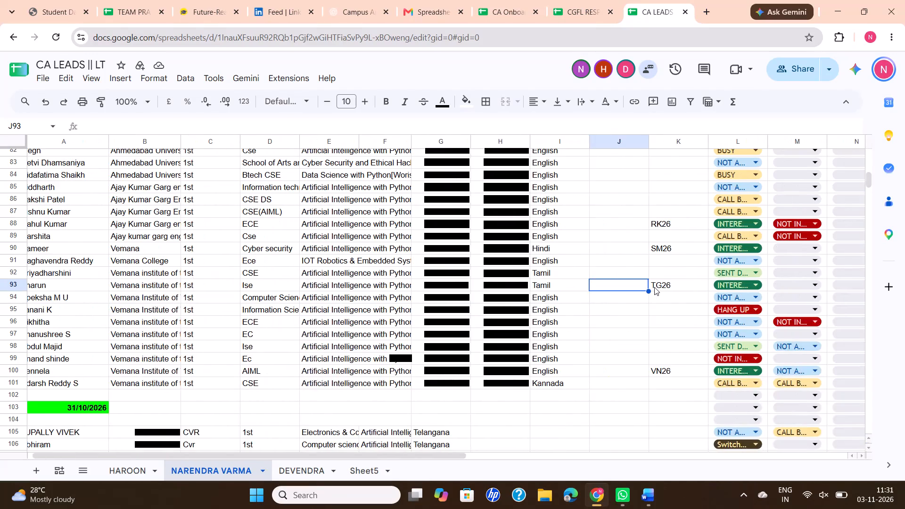
{"action": "scroll", "coordinate": [671, 266], "scroll_direction": "left", "scroll_amount": 2}
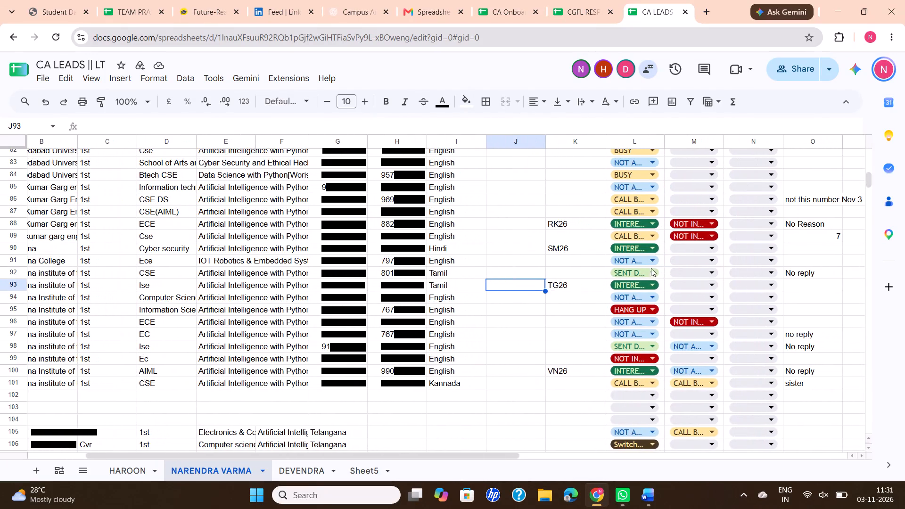
{"action": "left_click", "coordinate": [567, 250]}
{"action": "scroll", "coordinate": [567, 250], "scroll_direction": "right", "scroll_amount": 3}
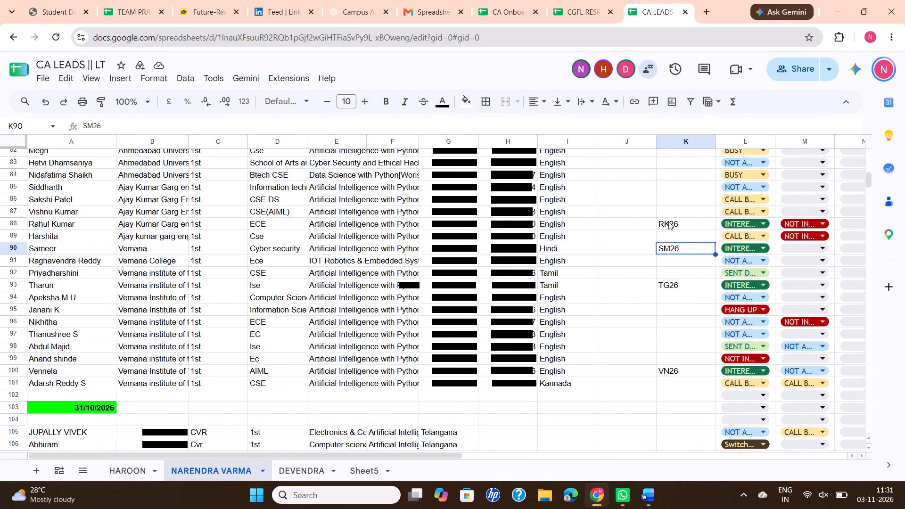
{"action": "left_click", "coordinate": [685, 224]}
{"action": "scroll", "coordinate": [685, 224], "scroll_direction": "down", "scroll_amount": 1}
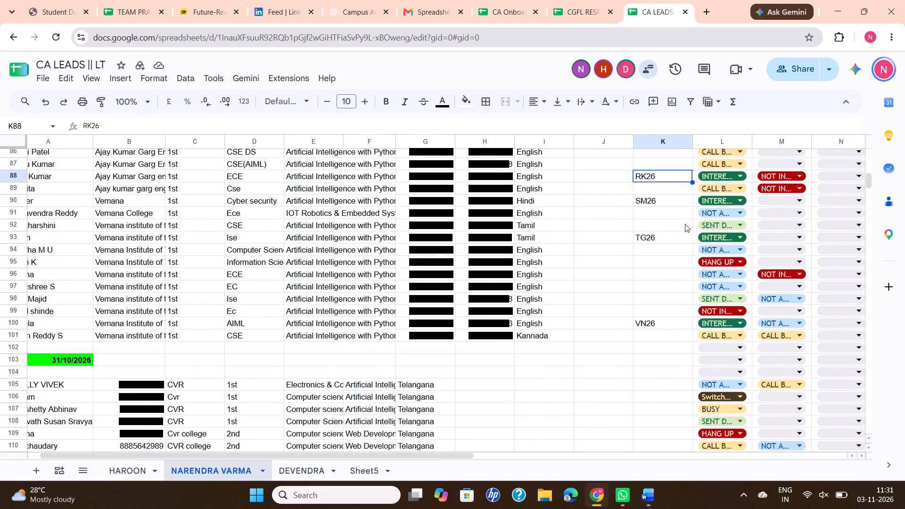
Review the codes and call statuses of the 31/10/2026 and 1/11/2026 batches, down to the leads around row 237.
{"action": "scroll", "coordinate": [685, 224], "scroll_direction": "down", "scroll_amount": 1}
{"action": "scroll", "coordinate": [656, 305], "scroll_direction": "down", "scroll_amount": 2}
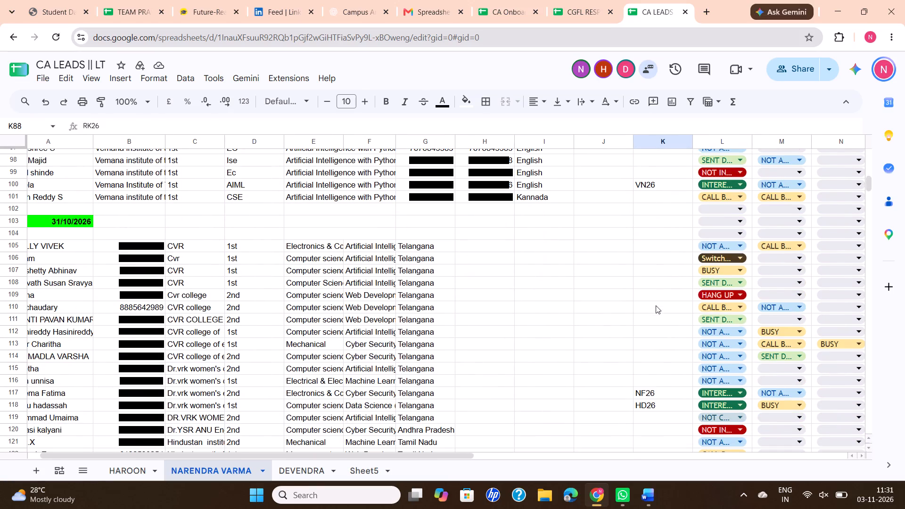
{"action": "left_click", "coordinate": [643, 407]}
{"action": "scroll", "coordinate": [643, 407], "scroll_direction": "down", "scroll_amount": 1}
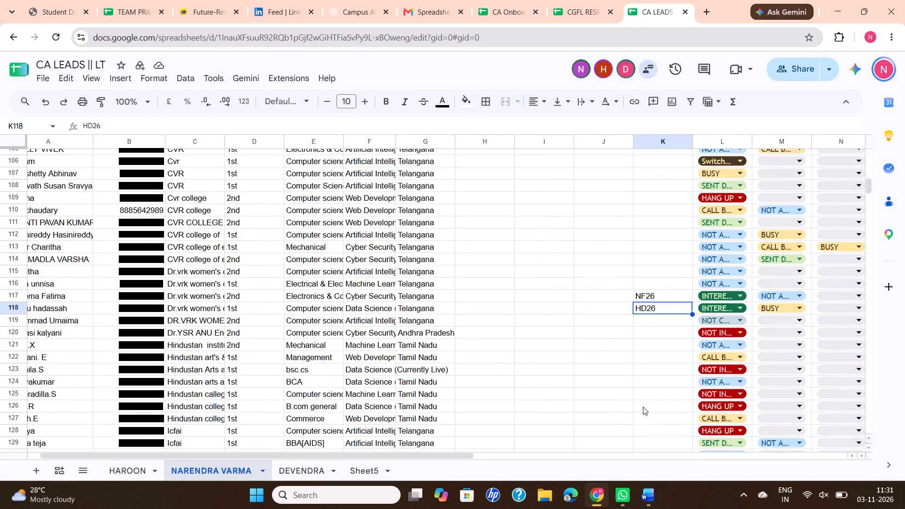
{"action": "scroll", "coordinate": [643, 407], "scroll_direction": "up", "scroll_amount": 1}
{"action": "scroll", "coordinate": [643, 407], "scroll_direction": "right", "scroll_amount": 3}
{"action": "scroll", "coordinate": [643, 407], "scroll_direction": "down", "scroll_amount": 2}
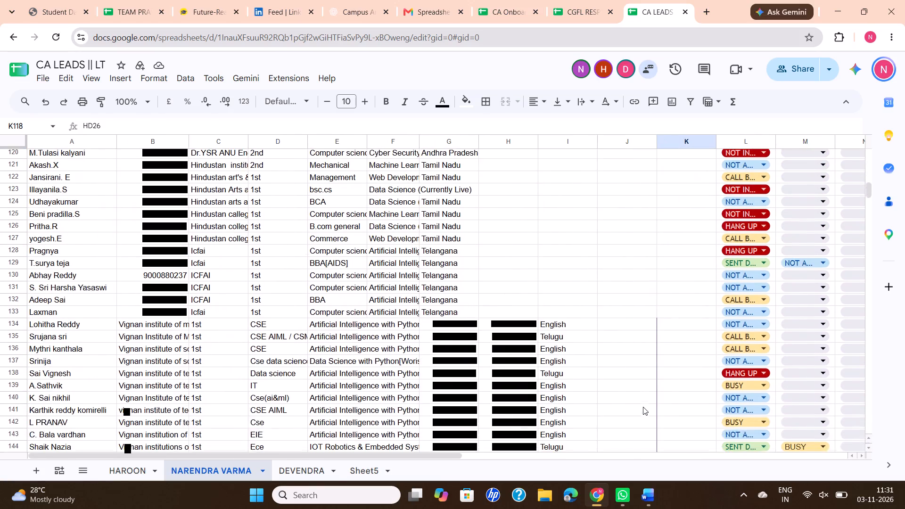
{"action": "scroll", "coordinate": [643, 407], "scroll_direction": "down", "scroll_amount": 3}
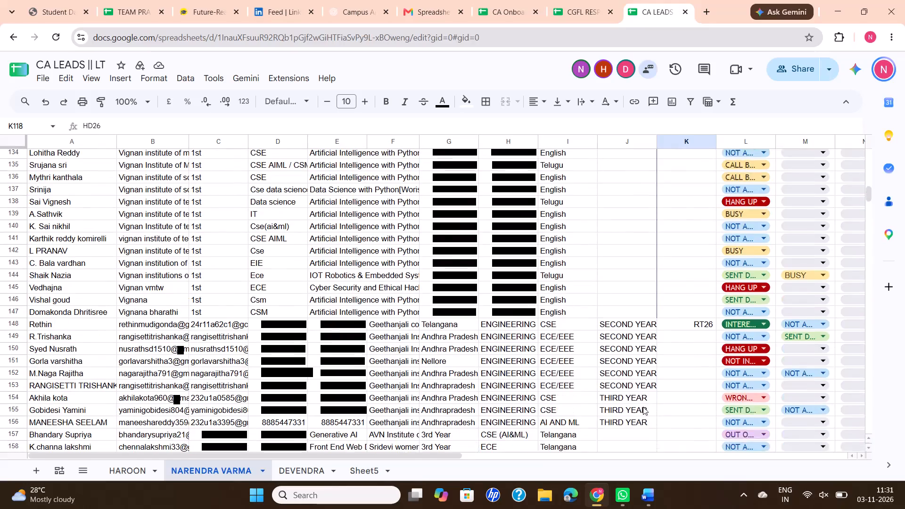
{"action": "scroll", "coordinate": [643, 407], "scroll_direction": "down", "scroll_amount": 3}
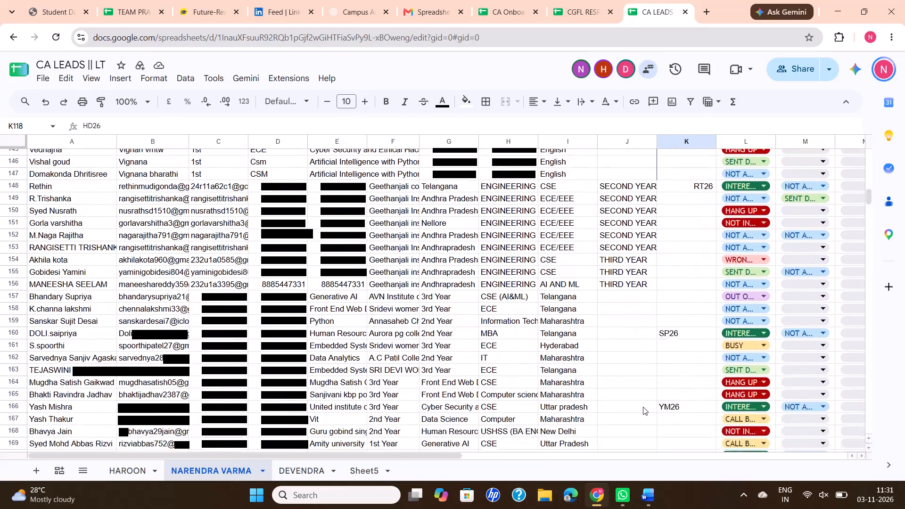
{"action": "scroll", "coordinate": [643, 407], "scroll_direction": "down", "scroll_amount": 2}
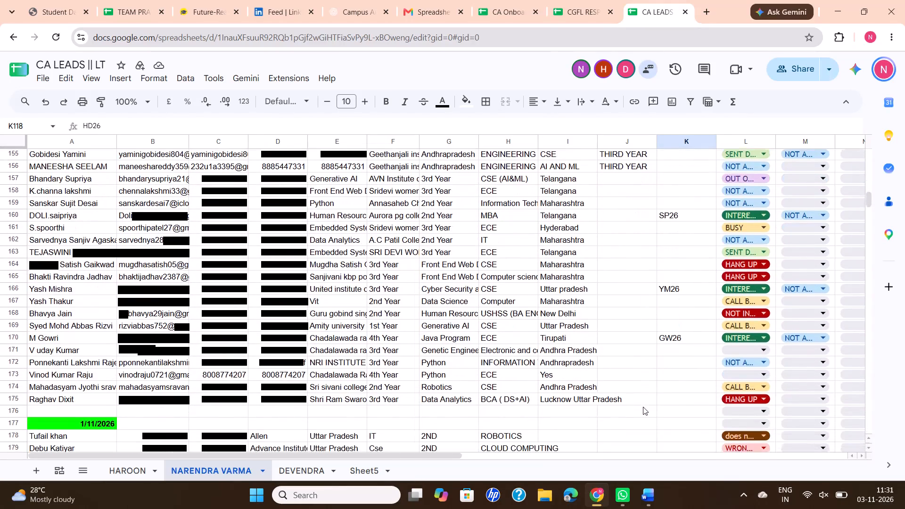
{"action": "scroll", "coordinate": [594, 381], "scroll_direction": "down", "scroll_amount": 2}
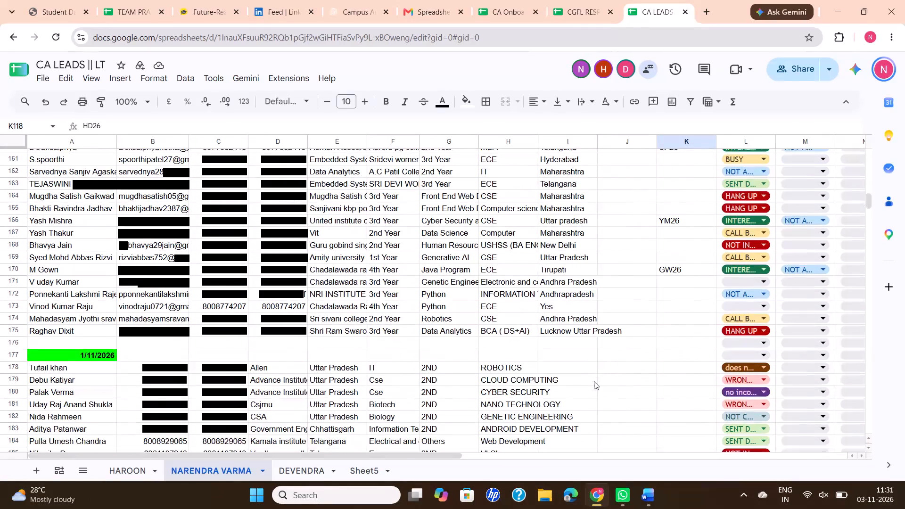
{"action": "scroll", "coordinate": [594, 381], "scroll_direction": "down", "scroll_amount": 2}
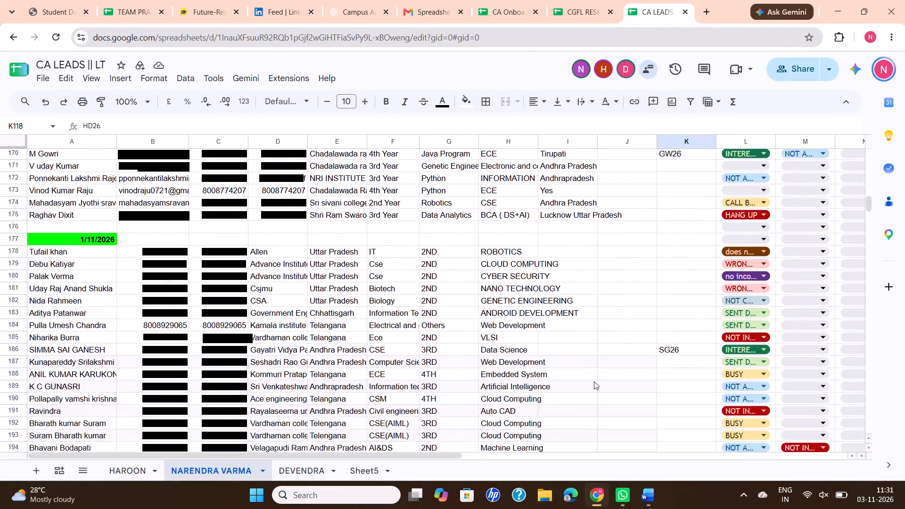
{"action": "scroll", "coordinate": [594, 381], "scroll_direction": "down", "scroll_amount": 2}
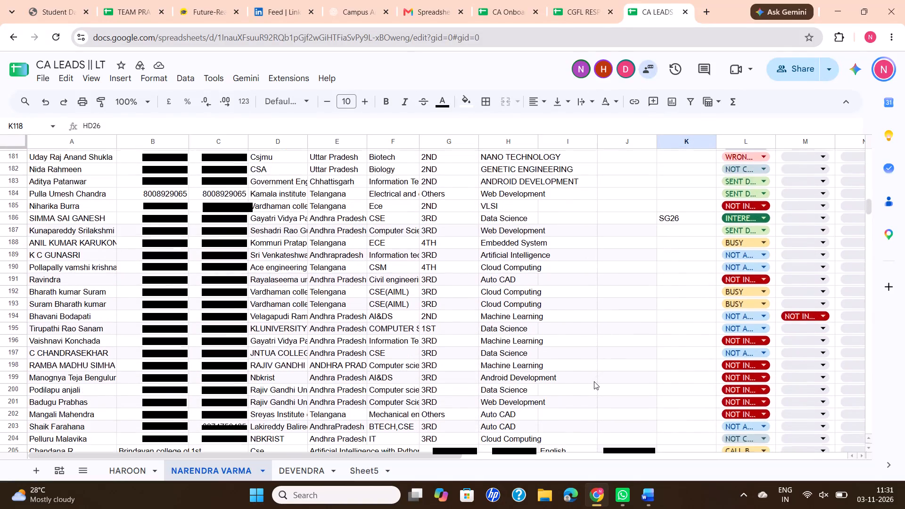
{"action": "scroll", "coordinate": [594, 381], "scroll_direction": "down", "scroll_amount": 2}
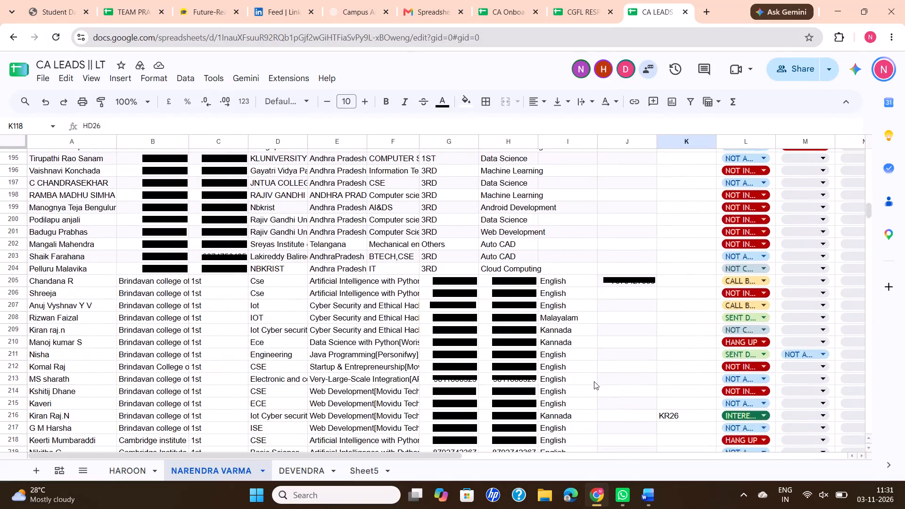
{"action": "scroll", "coordinate": [594, 381], "scroll_direction": "down", "scroll_amount": 3}
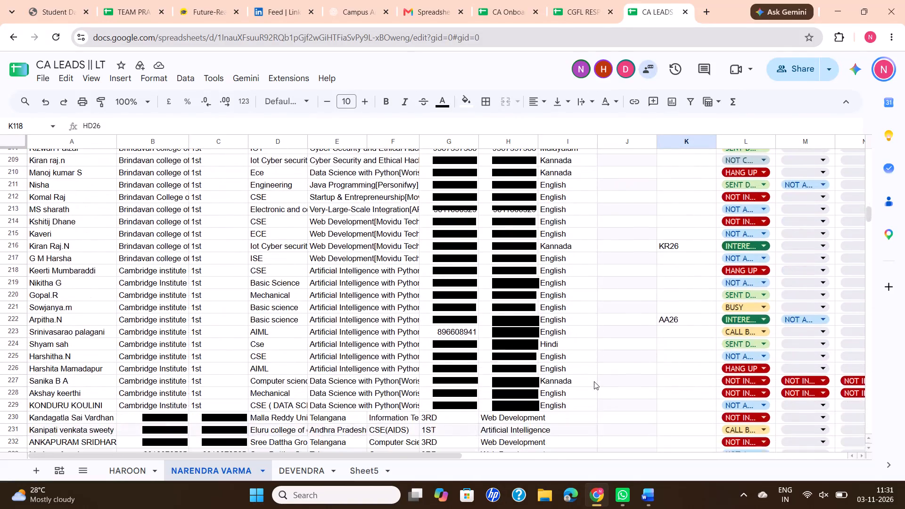
{"action": "scroll", "coordinate": [594, 381], "scroll_direction": "down", "scroll_amount": 1}
Set the first call status of the MVR college lead in row 237 to INTERESTED.
{"action": "left_click", "coordinate": [594, 381]}
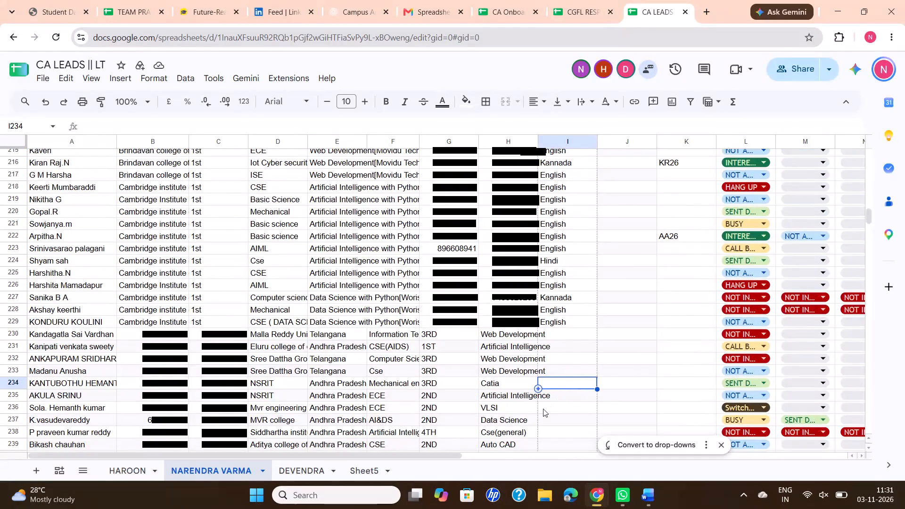
{"action": "scroll", "coordinate": [543, 409], "scroll_direction": "down", "scroll_amount": 1}
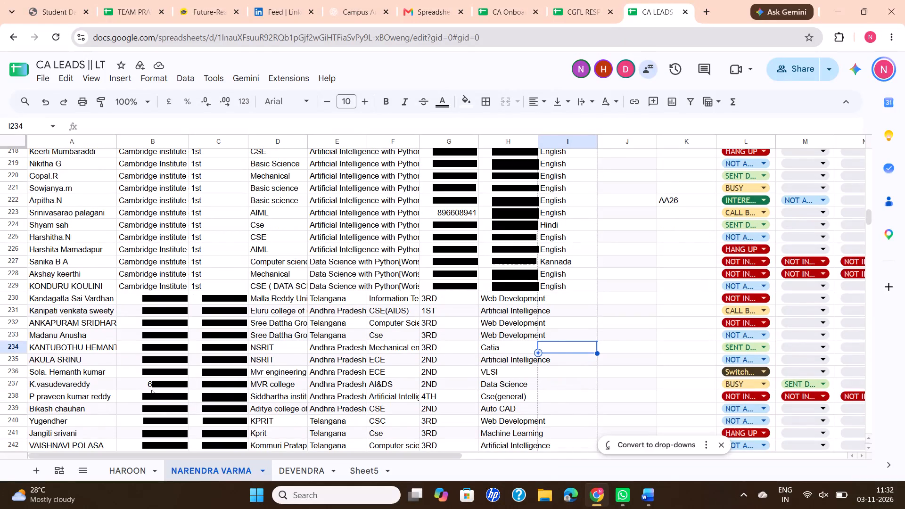
{"action": "left_click", "coordinate": [310, 386]}
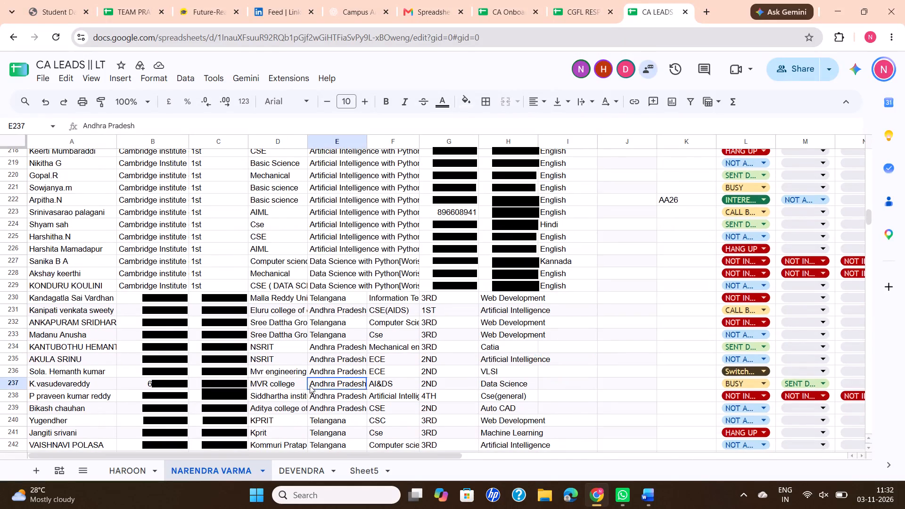
{"action": "left_click", "coordinate": [516, 385]}
{"action": "left_click", "coordinate": [681, 378]}
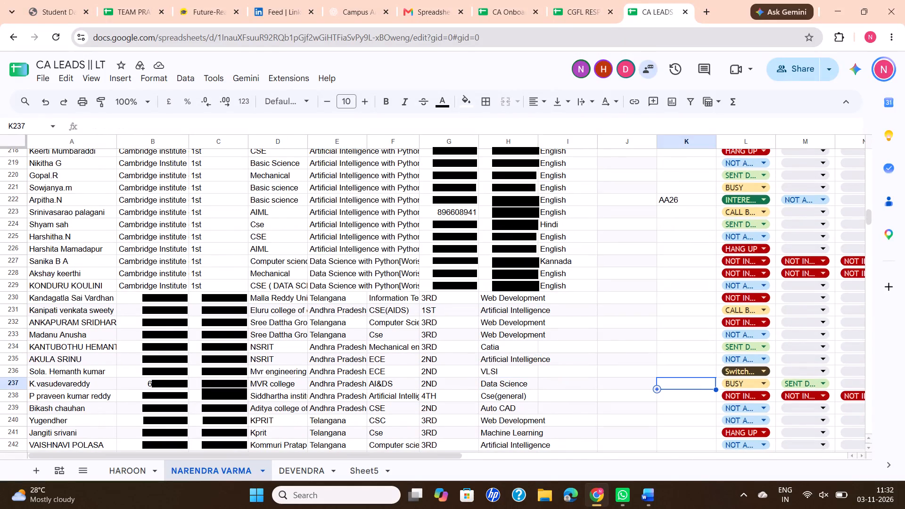
{"action": "left_click", "coordinate": [763, 382]}
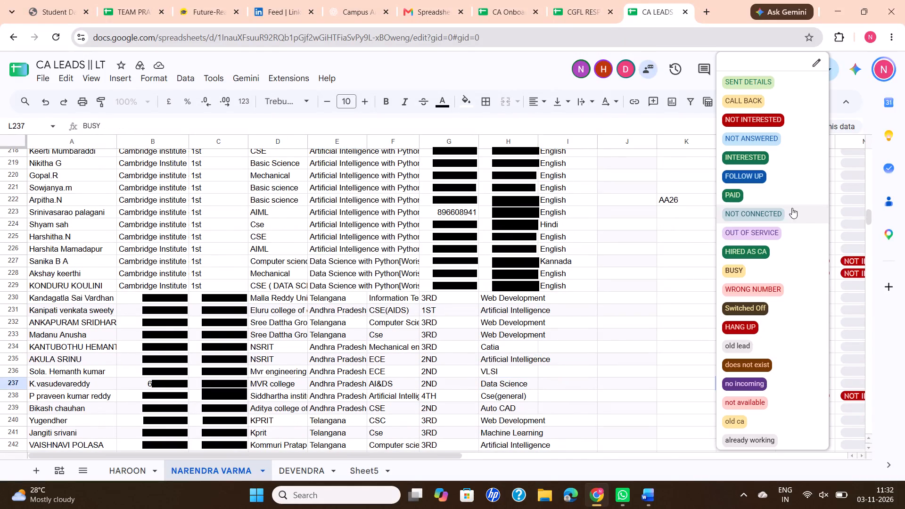
{"action": "left_click", "coordinate": [757, 159]}
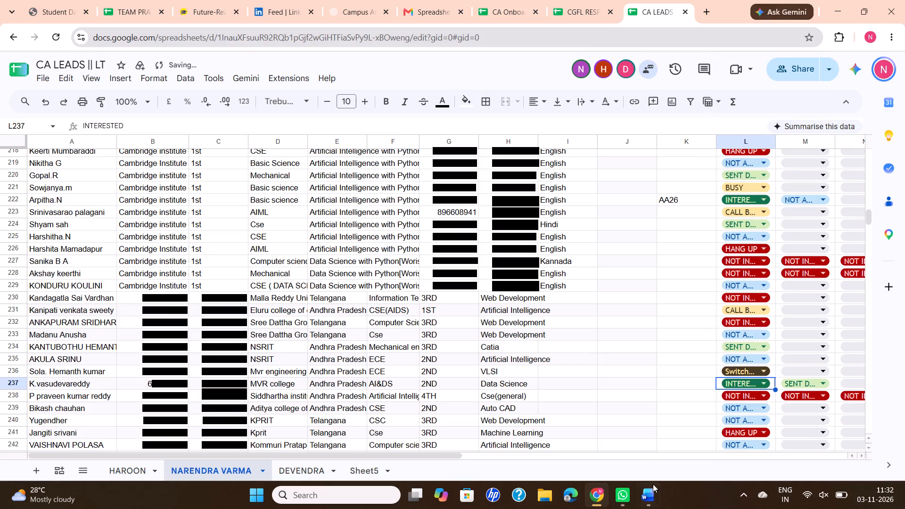
Switch to the LEAD GEN NEW TEAM document in Word to consult the Learners Track BDE calling script.
{"action": "left_click", "coordinate": [649, 497]}
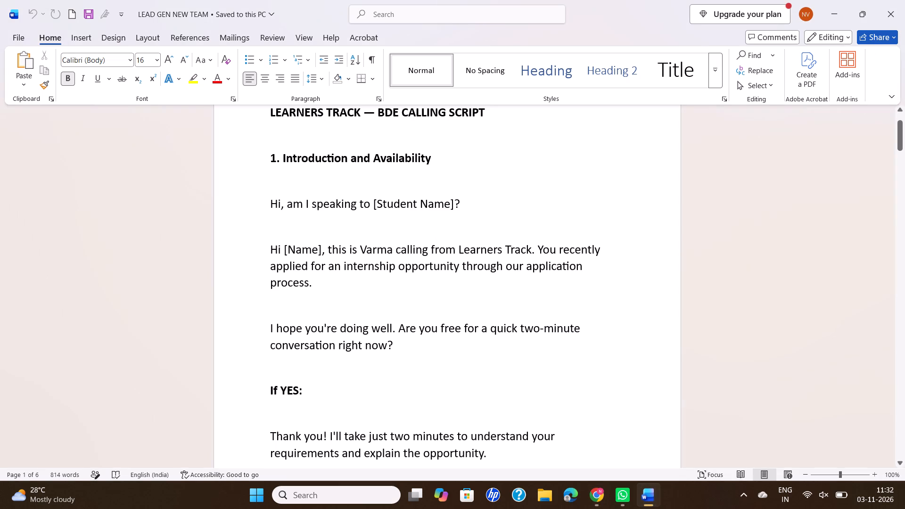
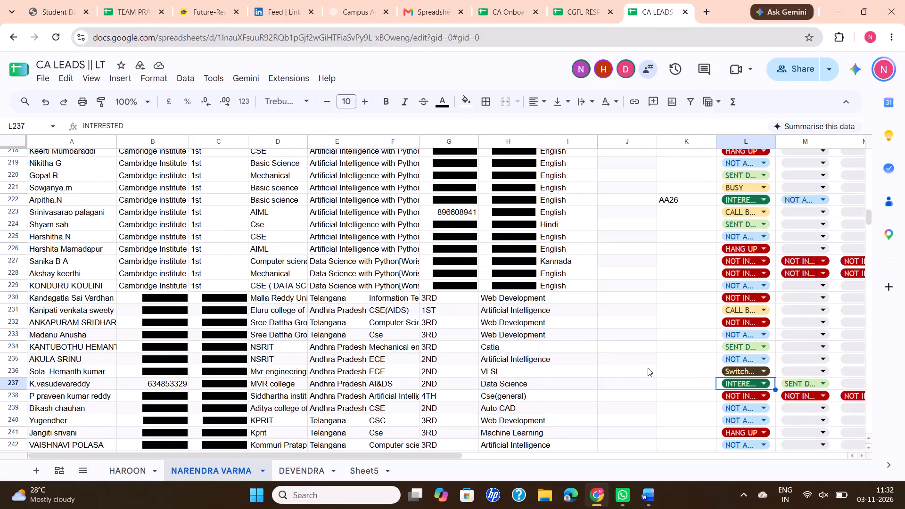
Enter the code VR26 in column K for the MVR college lead in row 237.
{"action": "double_click", "coordinate": [683, 382]}
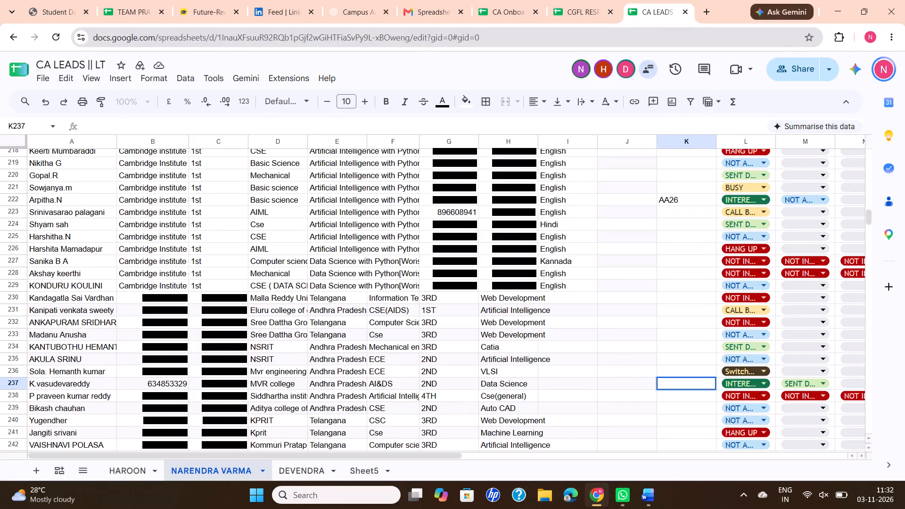
{"action": "type", "text": "VR26"}
{"action": "left_click", "coordinate": [676, 394]}
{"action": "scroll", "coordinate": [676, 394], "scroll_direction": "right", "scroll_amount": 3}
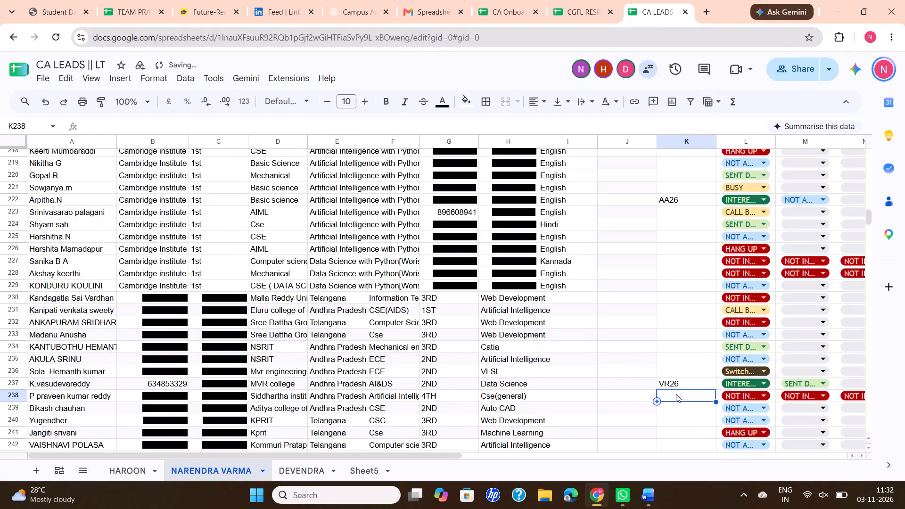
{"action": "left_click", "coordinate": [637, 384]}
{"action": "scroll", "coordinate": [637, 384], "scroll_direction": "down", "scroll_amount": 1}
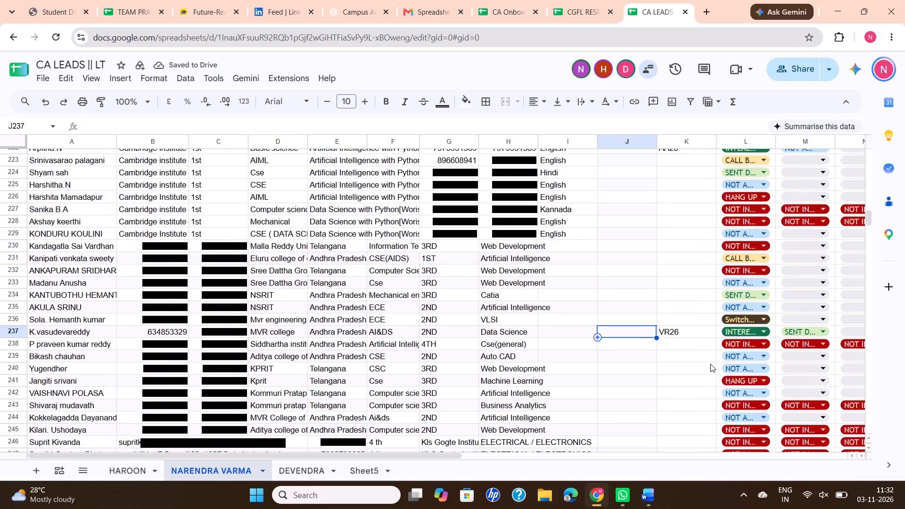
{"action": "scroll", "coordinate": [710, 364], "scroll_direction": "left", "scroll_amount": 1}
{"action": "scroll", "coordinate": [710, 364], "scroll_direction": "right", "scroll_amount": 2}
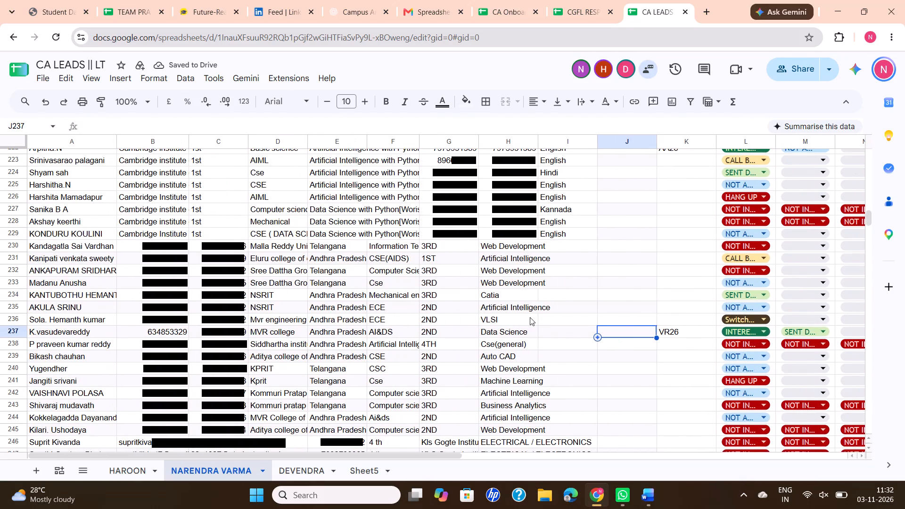
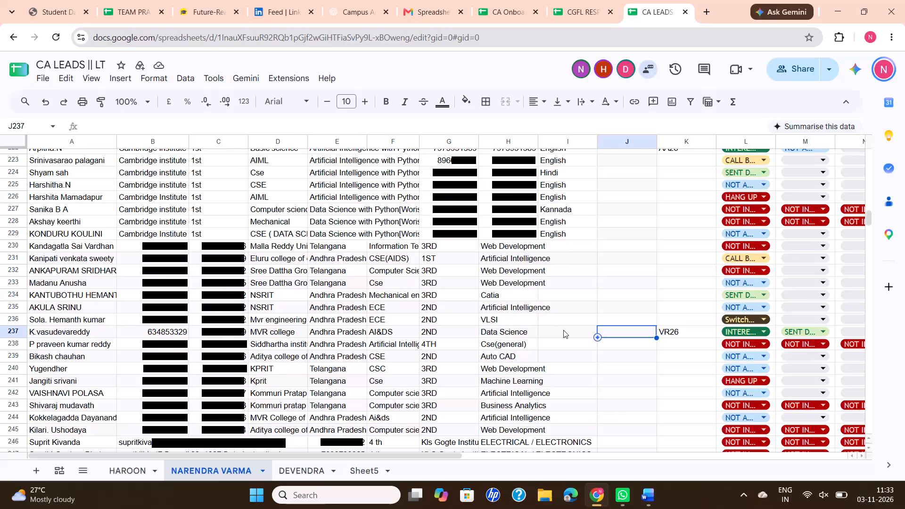
Return to the 3/11/2026 batch and select the column G phone number of the next lead without a status, in row 267.
{"action": "scroll", "coordinate": [563, 330], "scroll_direction": "down", "scroll_amount": 2}
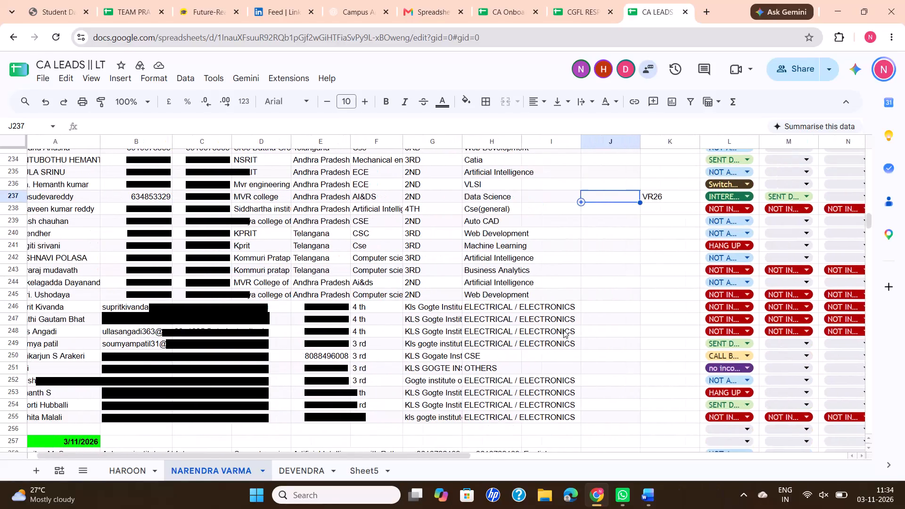
{"action": "scroll", "coordinate": [563, 330], "scroll_direction": "down", "scroll_amount": 4}
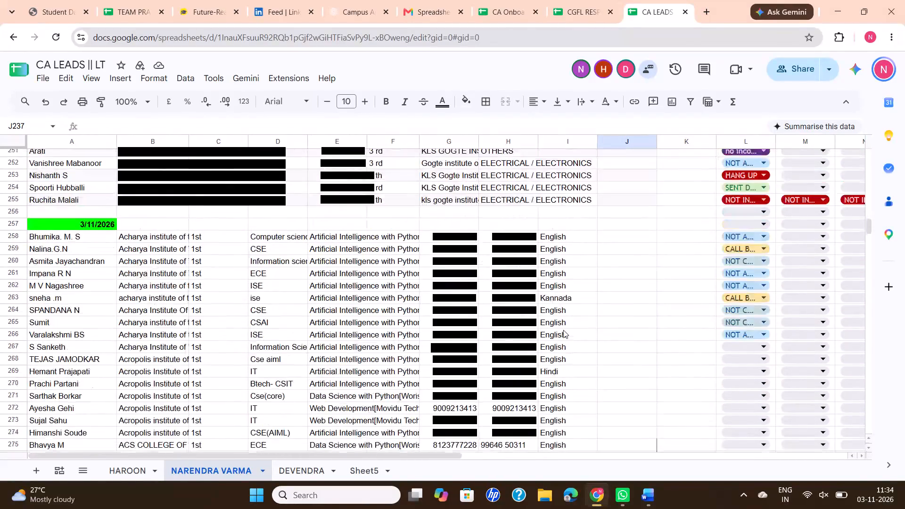
{"action": "scroll", "coordinate": [563, 330], "scroll_direction": "up", "scroll_amount": 1}
{"action": "left_click", "coordinate": [678, 360]}
{"action": "scroll", "coordinate": [678, 360], "scroll_direction": "right", "scroll_amount": 2}
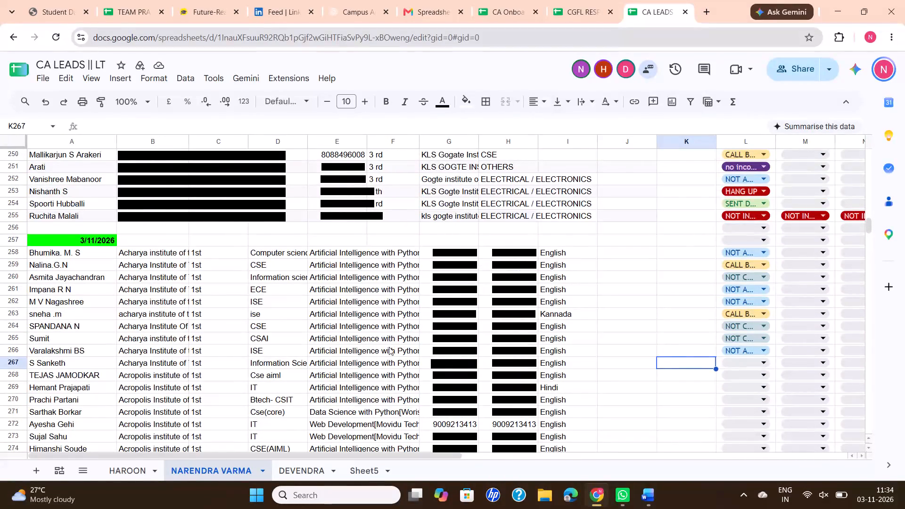
{"action": "scroll", "coordinate": [288, 344], "scroll_direction": "down", "scroll_amount": 1}
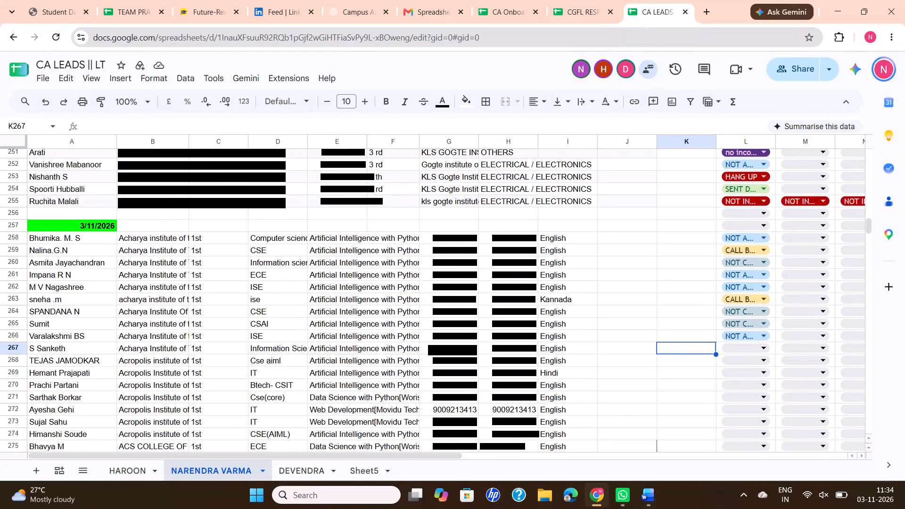
{"action": "left_click", "coordinate": [433, 346]}
{"action": "scroll", "coordinate": [493, 342], "scroll_direction": "down", "scroll_amount": 1}
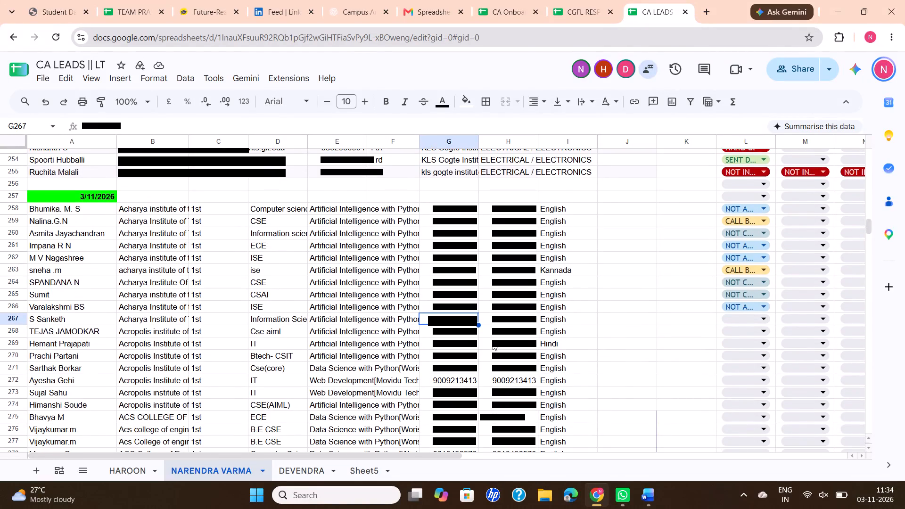
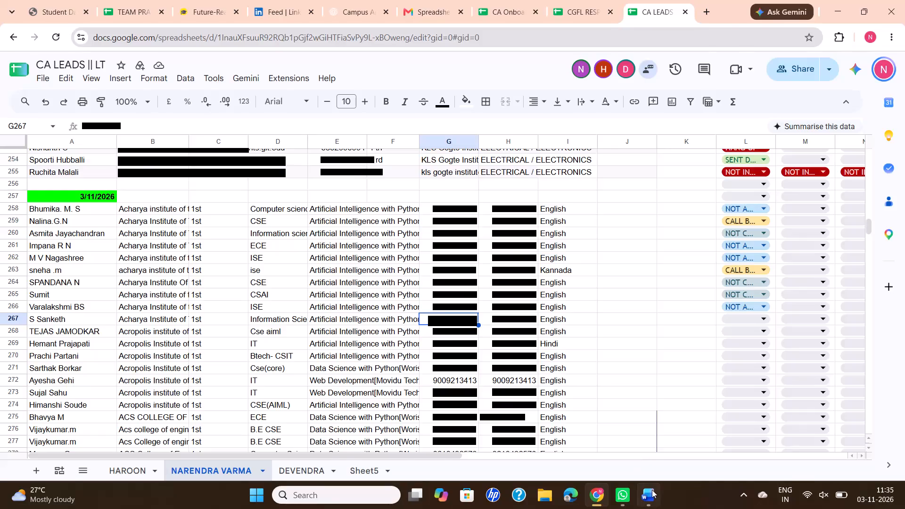
Switch to the LEAD GEN NEW TEAM document in Word and read the calling script from the introduction through the student profiling questions.
{"action": "left_click", "coordinate": [652, 490]}
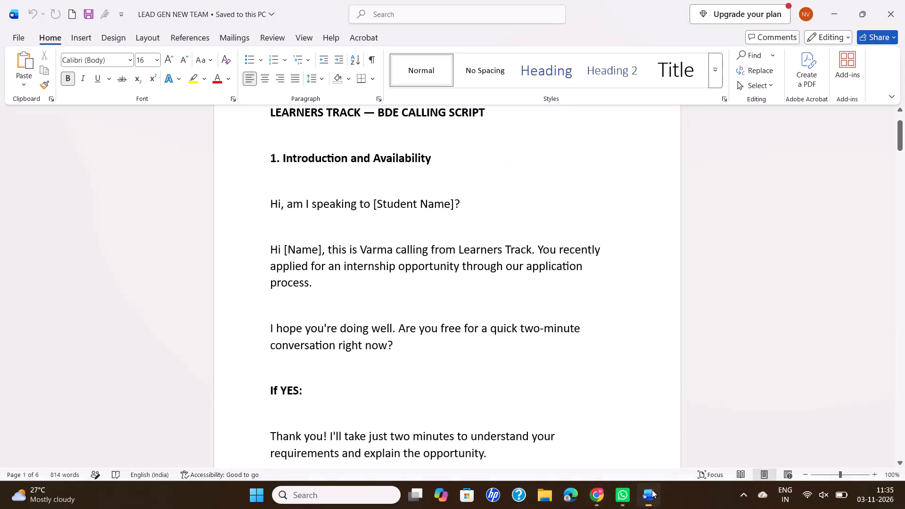
{"action": "scroll", "coordinate": [511, 327], "scroll_direction": "up", "scroll_amount": 2}
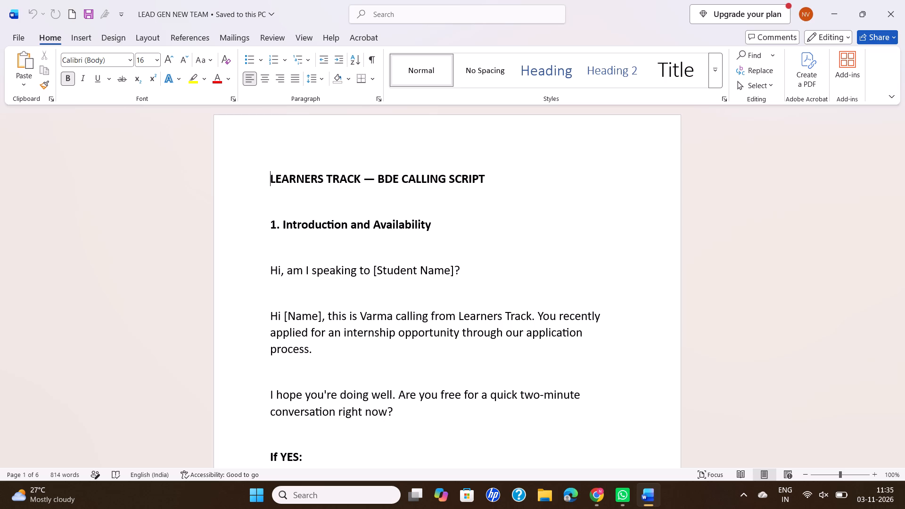
{"action": "key", "text": "Down"}
{"action": "key", "text": "Down"}
{"action": "key", "text": "Down"}
{"action": "key", "text": "Down"}
{"action": "key", "text": "Down"}
{"action": "key", "text": "Down"}
{"action": "key", "text": "Down"}
{"action": "key", "text": "Down"}
{"action": "key", "text": "Down"}
{"action": "key", "text": "Down"}
{"action": "key", "text": "Down"}
{"action": "key", "text": "Down"}
{"action": "key", "text": "Down"}
{"action": "key", "text": "Down"}
{"action": "key", "text": "Down"}
{"action": "key", "text": "Down"}
{"action": "key", "text": "Down"}
{"action": "key", "text": "Down"}
{"action": "key", "text": "Down"}
{"action": "key", "text": "Down"}
{"action": "key", "text": "Down"}
{"action": "key", "text": "Down"}
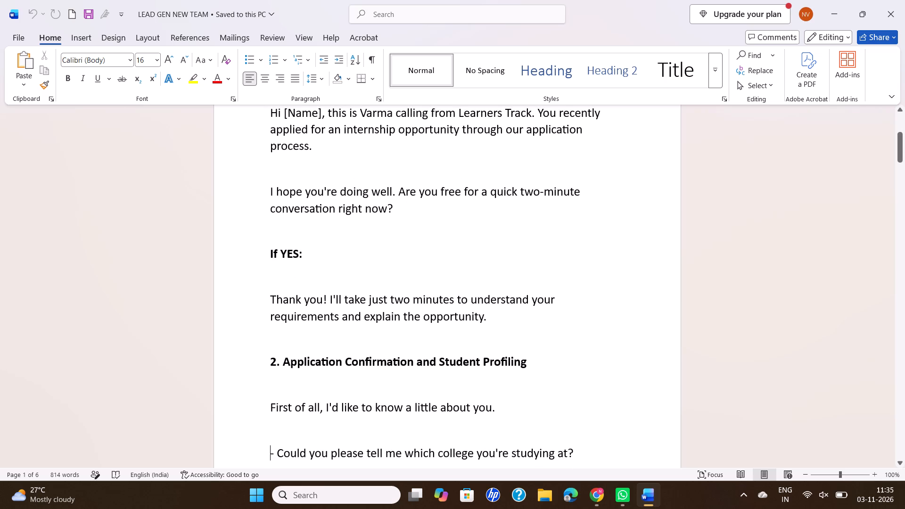
{"action": "key", "text": "Down"}
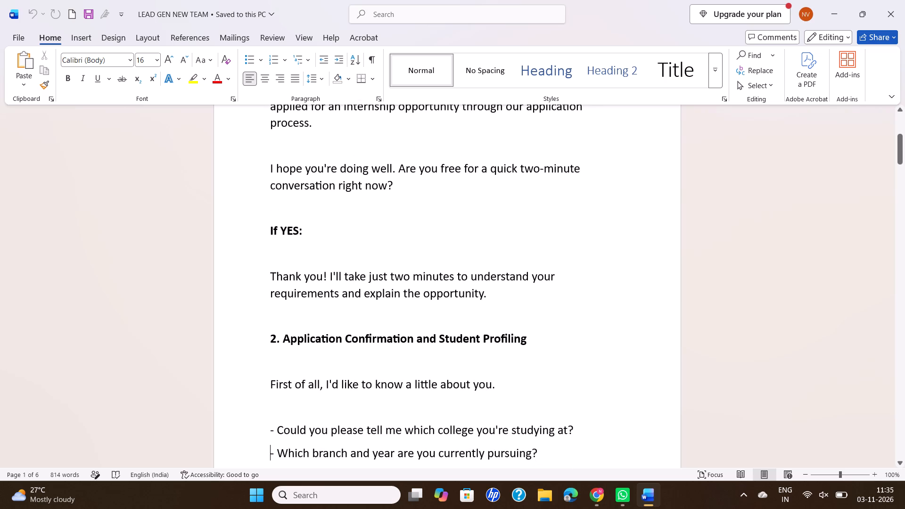
{"action": "key", "text": "Down"}
{"action": "key", "text": "Down"}
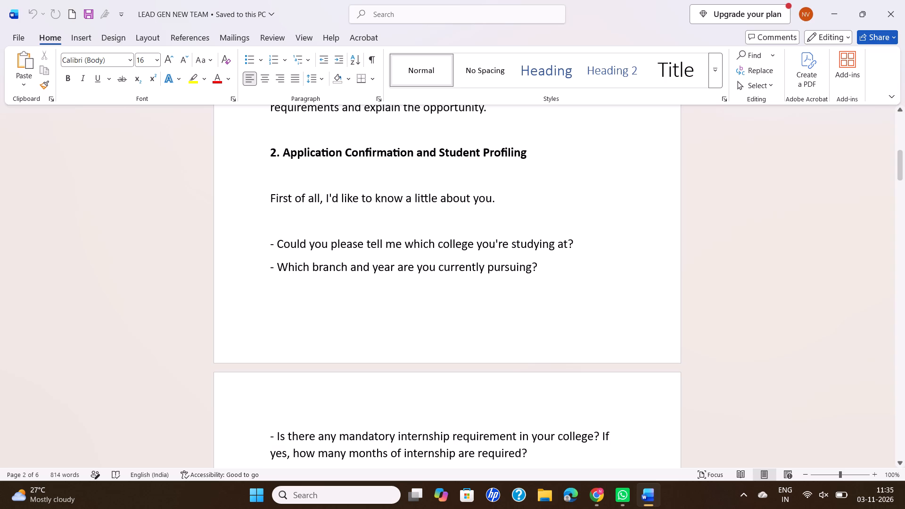
Back in the CA LEADS sheet in Chrome, set row 267's status to NOT INTERESTED and fill it across columns L to N.
{"action": "left_click", "coordinate": [599, 491]}
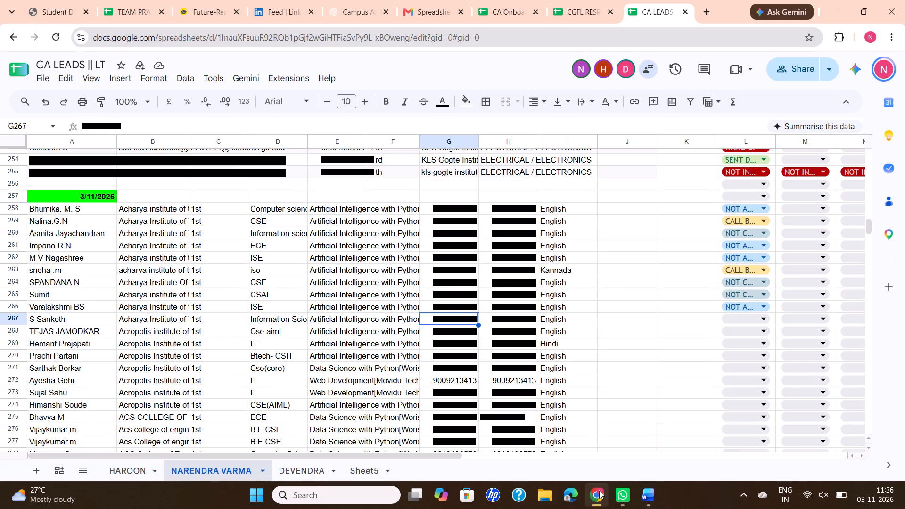
{"action": "scroll", "coordinate": [658, 387], "scroll_direction": "left", "scroll_amount": 1}
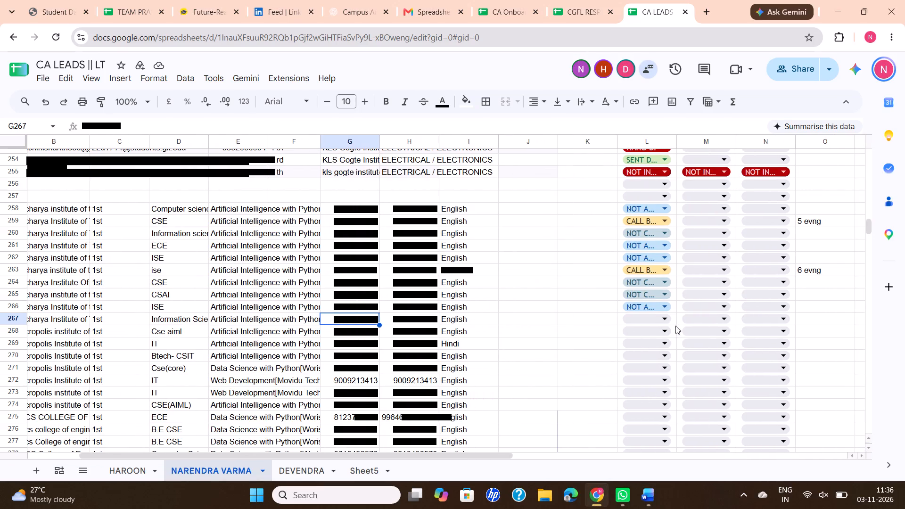
{"action": "left_click", "coordinate": [651, 317]}
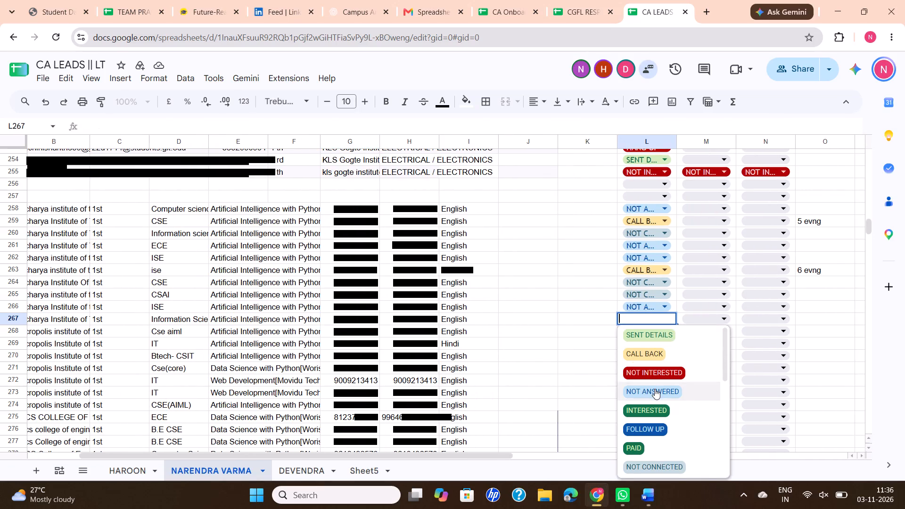
{"action": "left_click", "coordinate": [653, 362]}
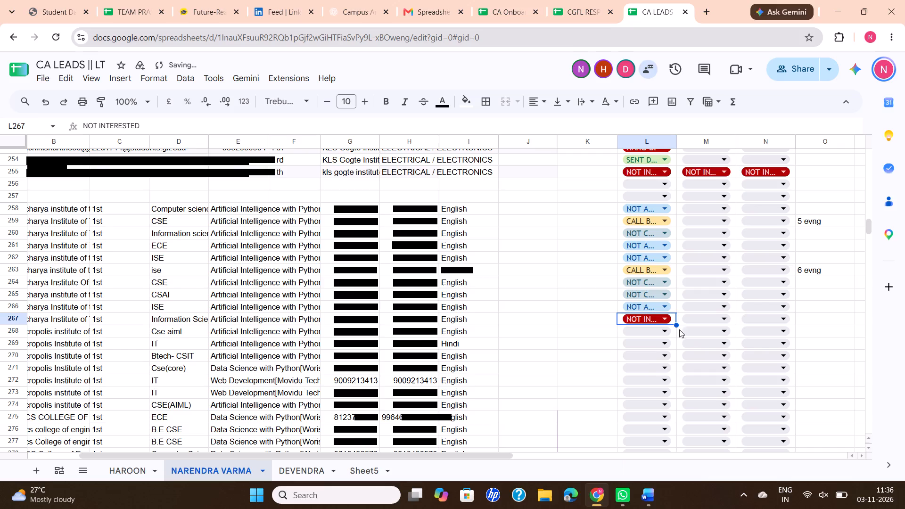
{"action": "left_click_drag", "start_coordinate": [675, 325], "coordinate": [775, 319]}
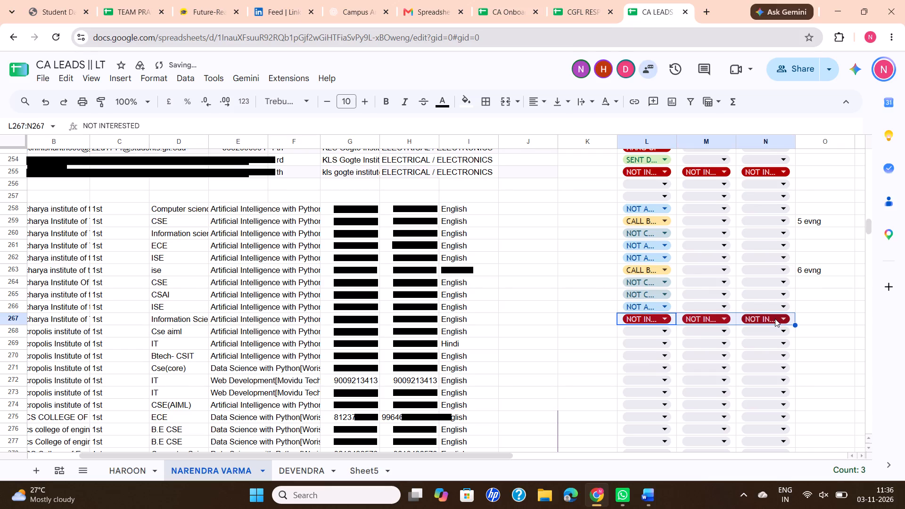
{"action": "left_click", "coordinate": [595, 334]}
Select the next lead's column G phone number in row 268 for the call, checking the full college name in column B.
{"action": "scroll", "coordinate": [595, 334], "scroll_direction": "right", "scroll_amount": 2}
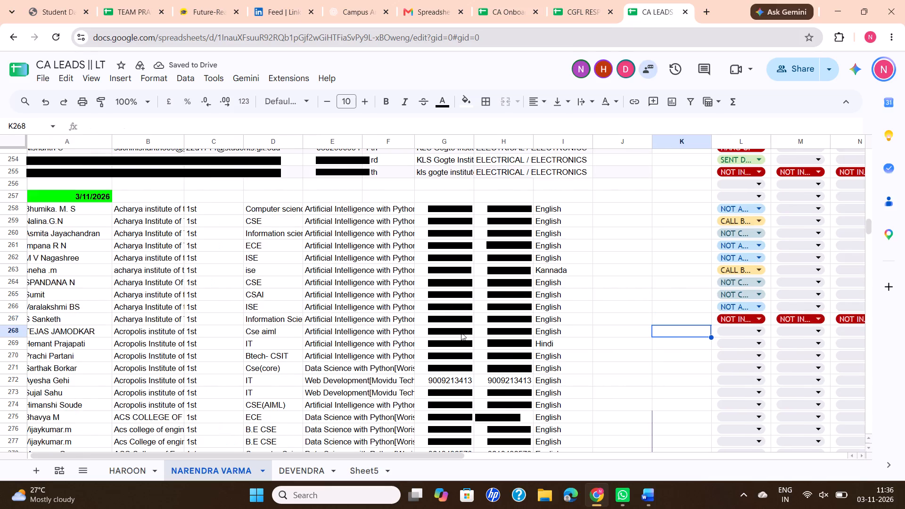
{"action": "left_click", "coordinate": [446, 331]}
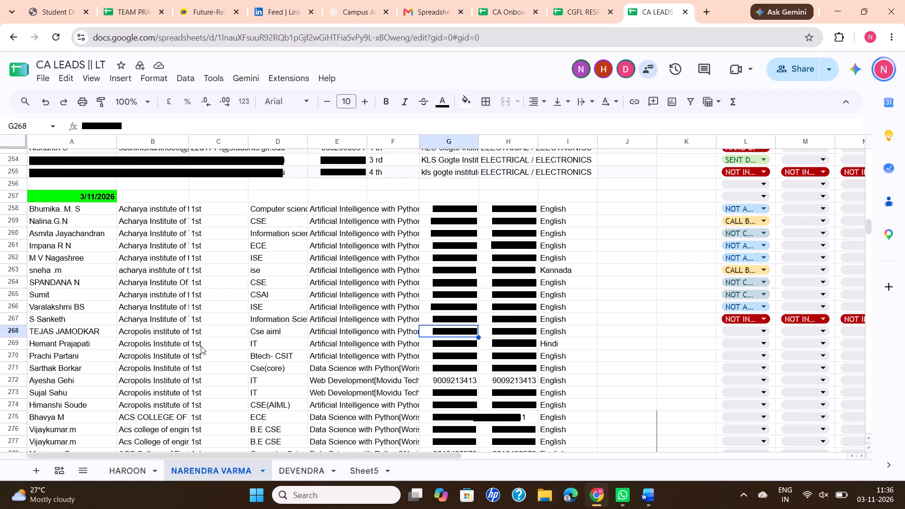
{"action": "triple_click", "coordinate": [171, 331]}
{"action": "left_click", "coordinate": [162, 346]}
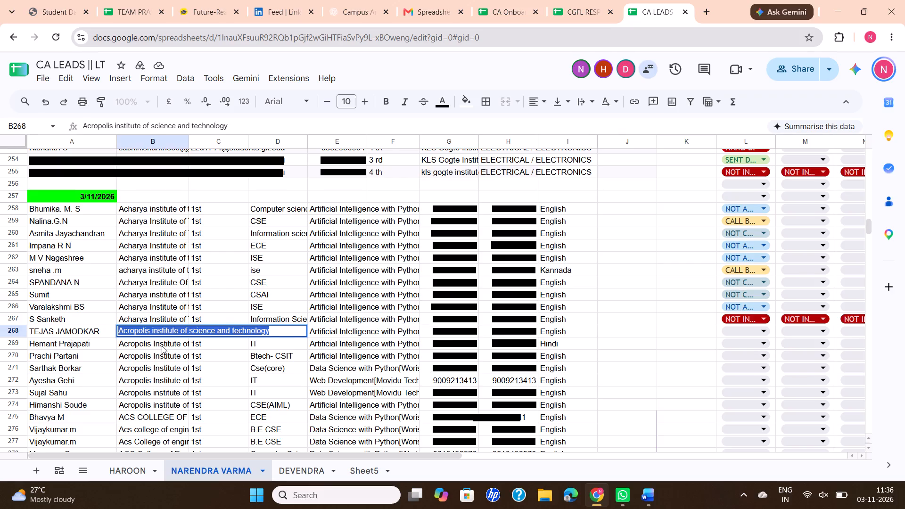
{"action": "left_click", "coordinate": [446, 329]}
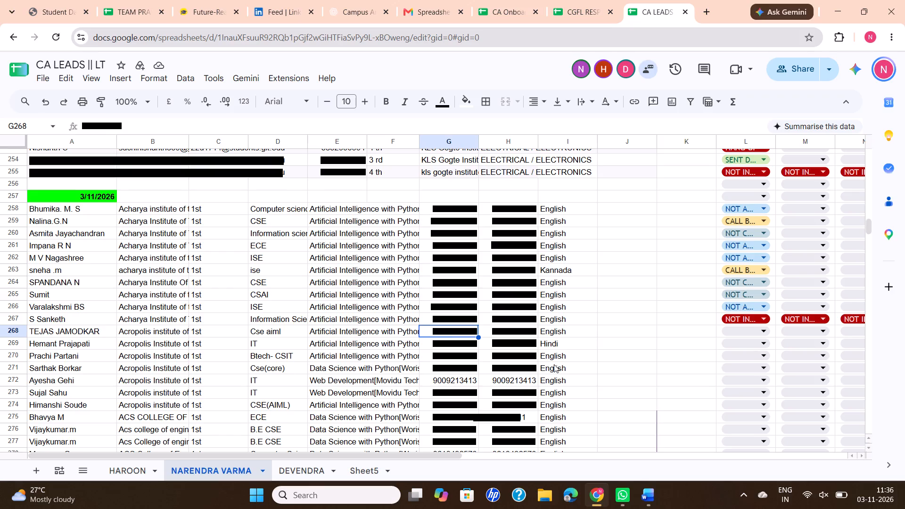
Set the column L call status of the lead in row 268 to BUSY.
{"action": "scroll", "coordinate": [554, 364], "scroll_direction": "left", "scroll_amount": 1}
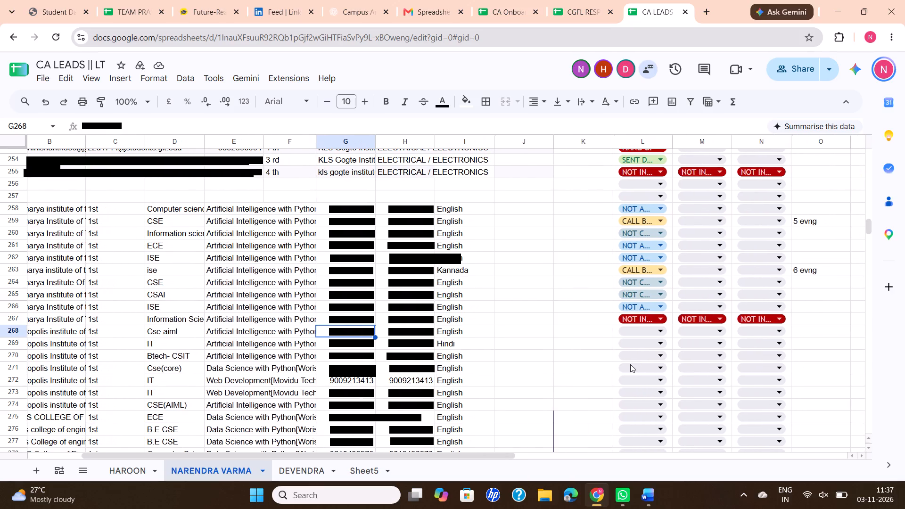
{"action": "left_click", "coordinate": [629, 328]}
{"action": "scroll", "coordinate": [649, 406], "scroll_direction": "down", "scroll_amount": 3}
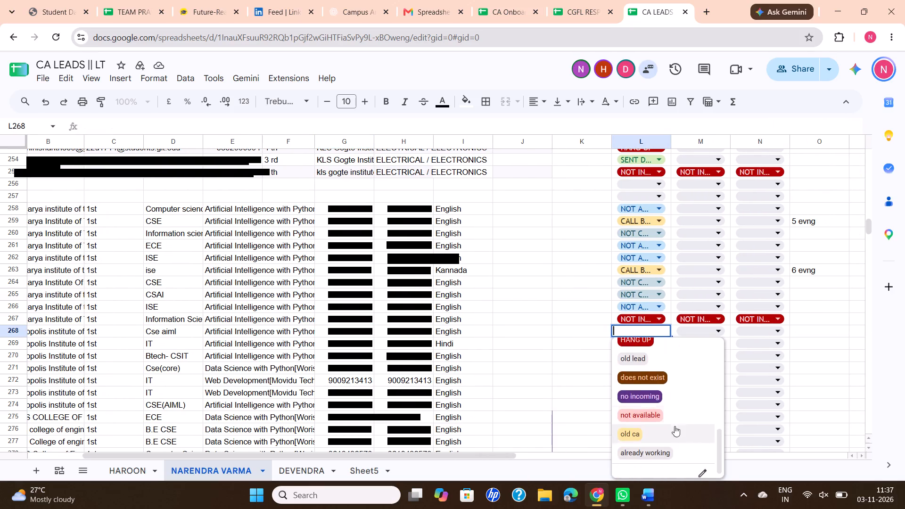
{"action": "scroll", "coordinate": [639, 381], "scroll_direction": "up", "scroll_amount": 1}
{"action": "left_click", "coordinate": [636, 354]}
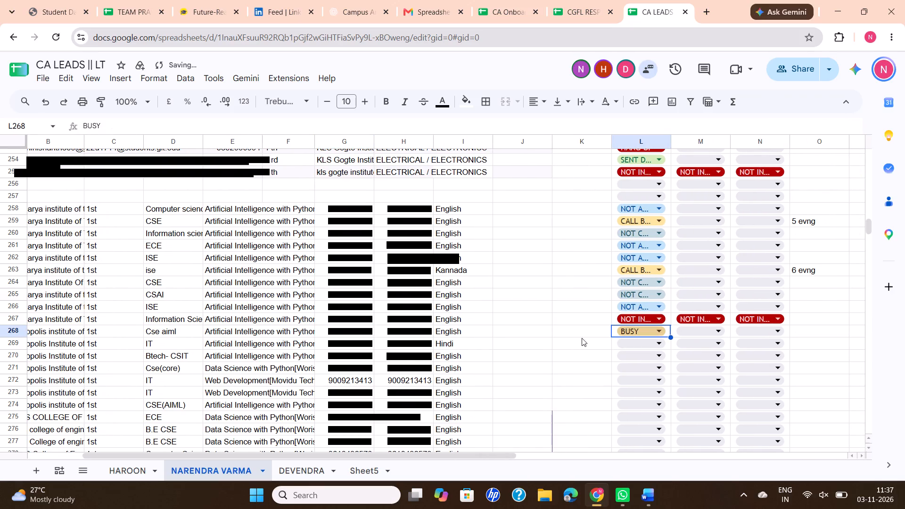
{"action": "left_click", "coordinate": [576, 343]}
Select the column G phone number of the next uncalled lead, in row 269, and look over the upcoming leads.
{"action": "scroll", "coordinate": [576, 343], "scroll_direction": "right", "scroll_amount": 4}
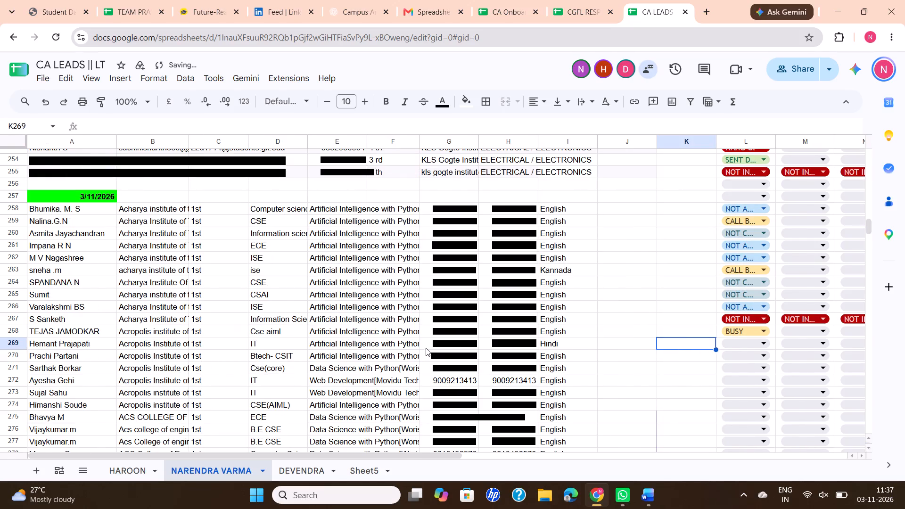
{"action": "left_click", "coordinate": [440, 342]}
{"action": "scroll", "coordinate": [440, 342], "scroll_direction": "down", "scroll_amount": 1}
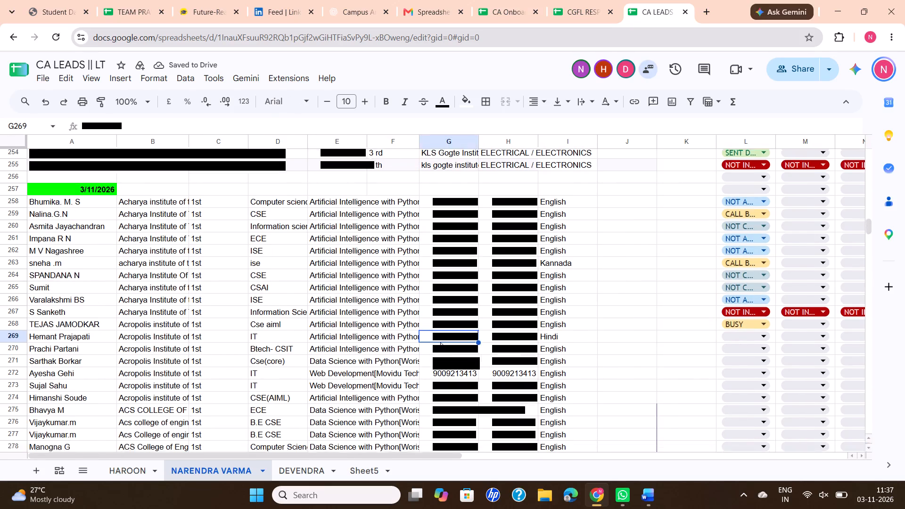
{"action": "scroll", "coordinate": [440, 342], "scroll_direction": "down", "scroll_amount": 1}
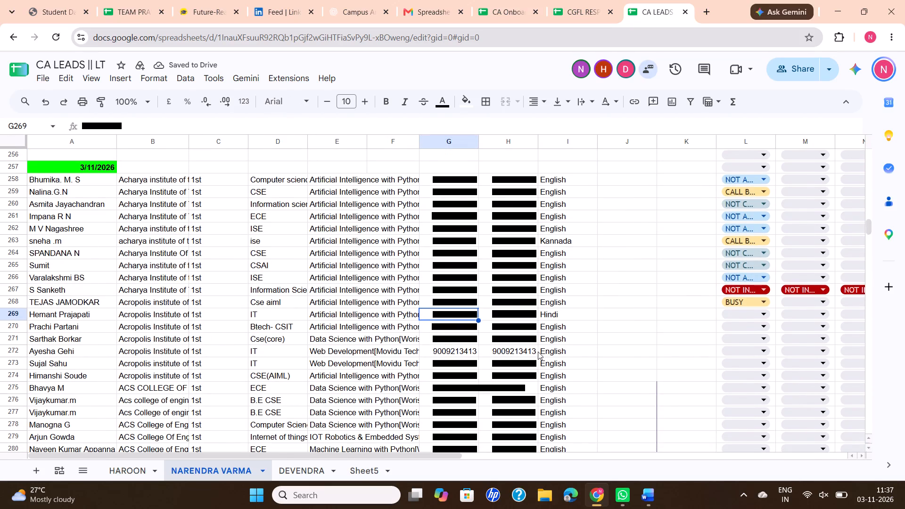
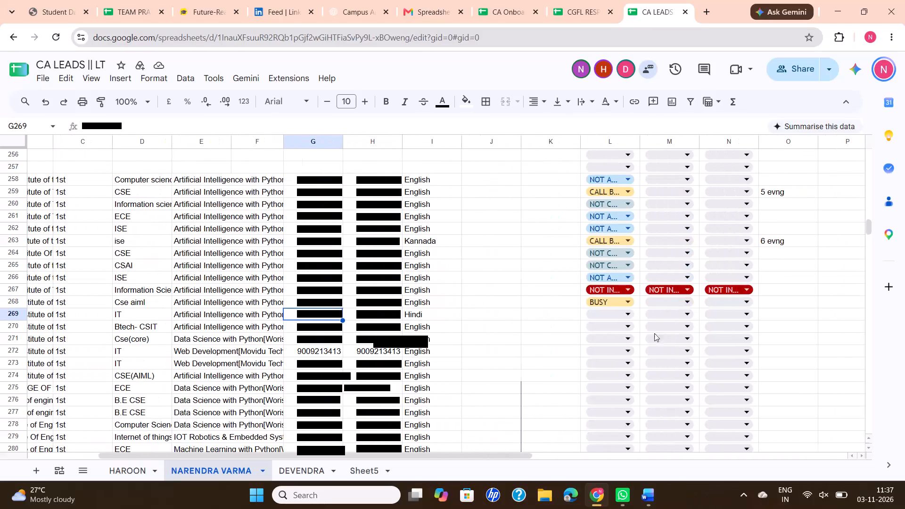
Set the column L call status of the lead in row 269 to does not exist.
{"action": "left_click", "coordinate": [627, 319]}
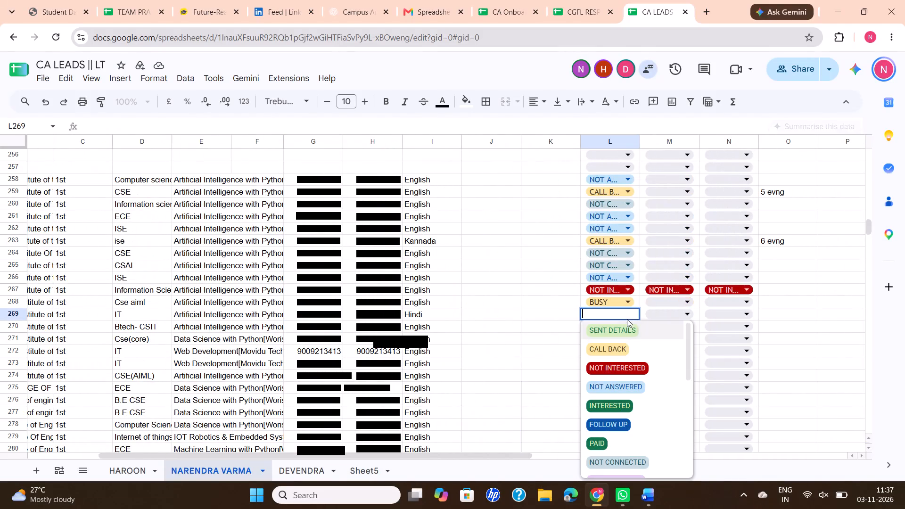
{"action": "scroll", "coordinate": [618, 398], "scroll_direction": "down", "scroll_amount": 5}
{"action": "scroll", "coordinate": [623, 375], "scroll_direction": "up", "scroll_amount": 1}
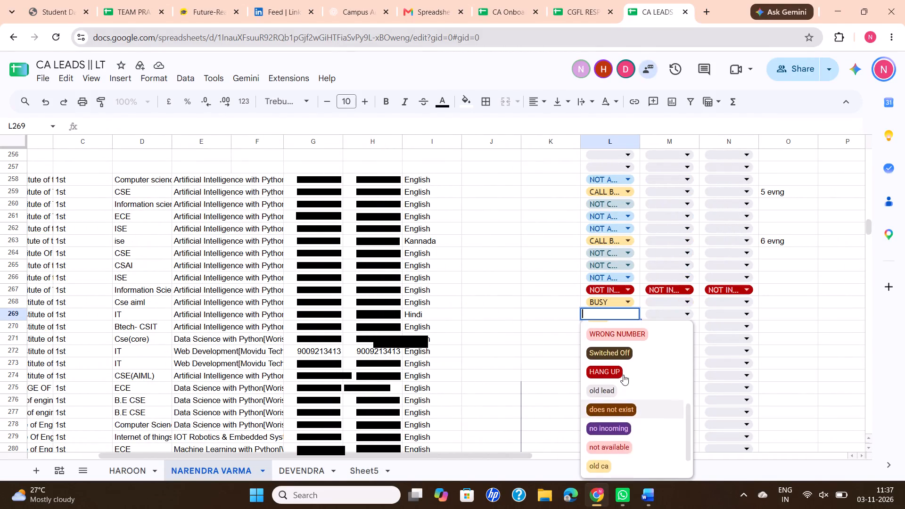
{"action": "scroll", "coordinate": [623, 375], "scroll_direction": "up", "scroll_amount": 1}
{"action": "scroll", "coordinate": [624, 384], "scroll_direction": "down", "scroll_amount": 2}
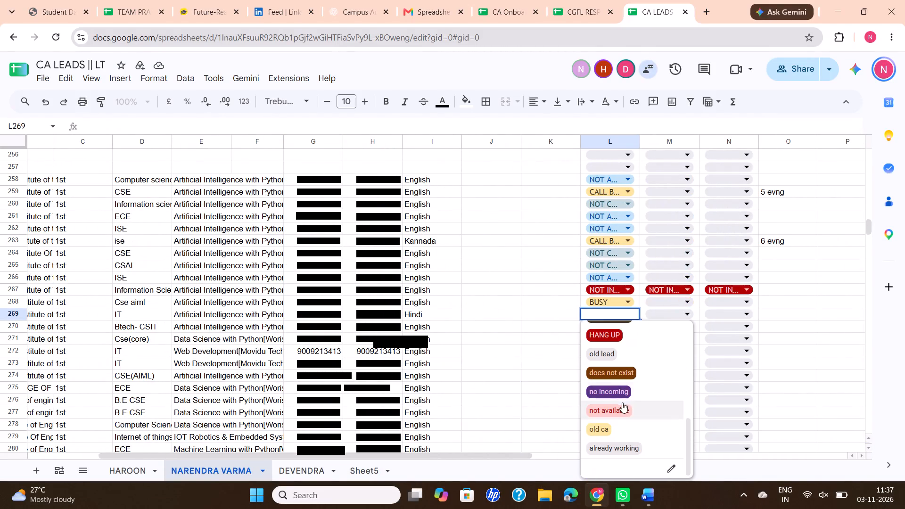
{"action": "left_click", "coordinate": [616, 378]}
{"action": "left_click", "coordinate": [555, 331]}
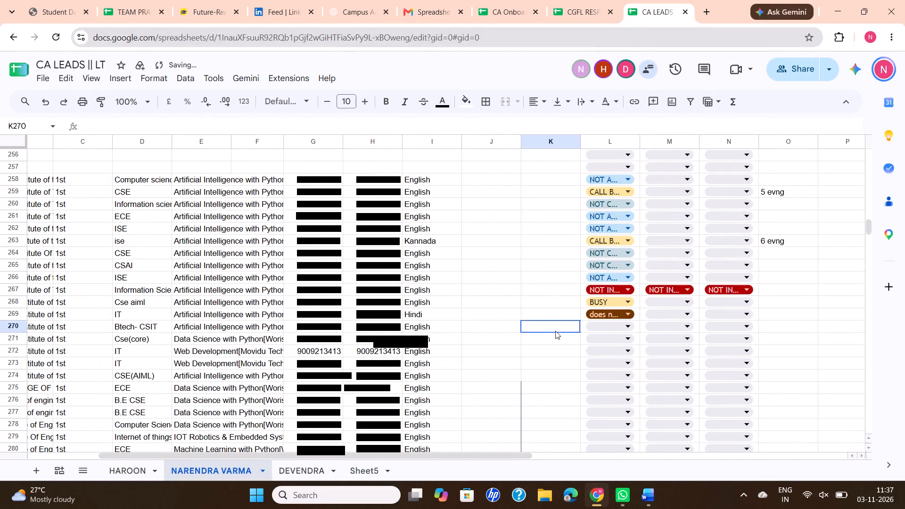
Select the column G phone number of the next uncalled lead, in row 270, for the call.
{"action": "scroll", "coordinate": [555, 331], "scroll_direction": "right", "scroll_amount": 2}
{"action": "left_click", "coordinate": [455, 322]}
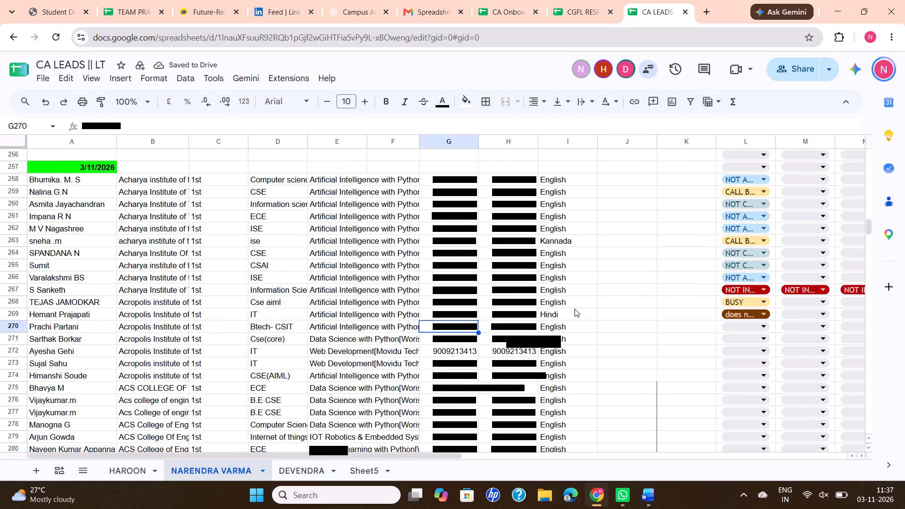
Draft a remark in column O for the NOT INTERESTED lead in row 267, trying wordings that start with "no".
{"action": "scroll", "coordinate": [575, 309], "scroll_direction": "left", "scroll_amount": 4}
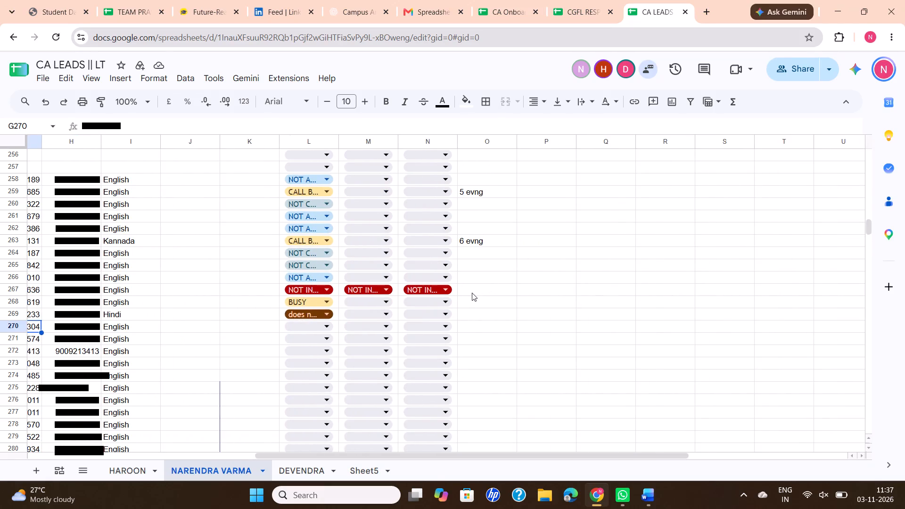
{"action": "double_click", "coordinate": [472, 293]}
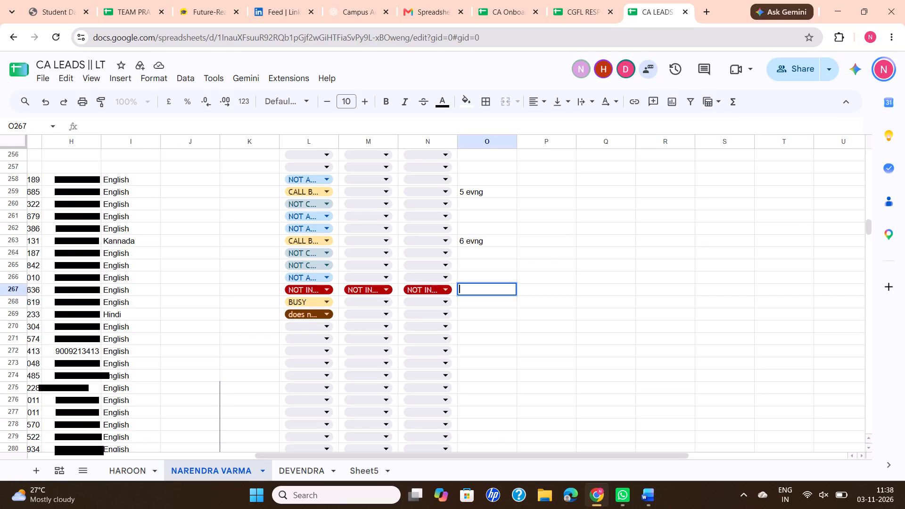
{"action": "type", "text": "no"}
{"action": "key", "text": "BackSpace"}
{"action": "key", "text": "BackSpace"}
{"action": "key", "text": "BackSpace"}
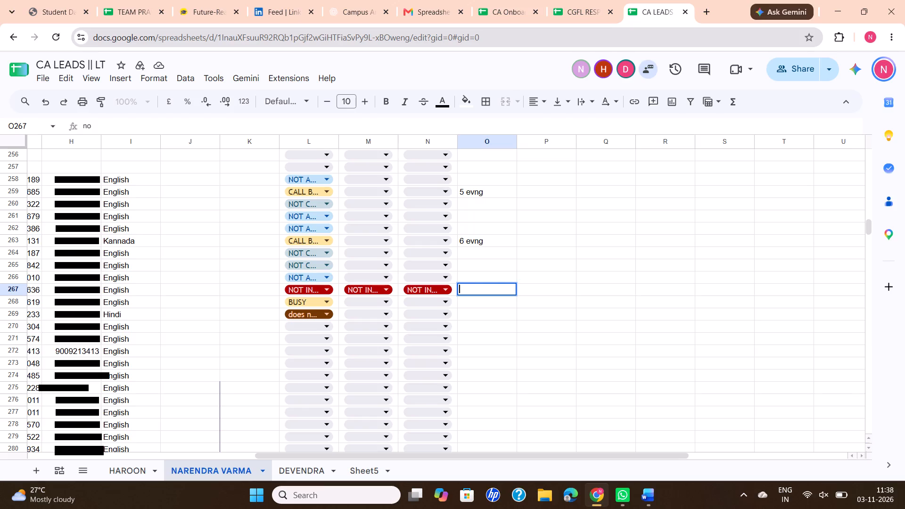
{"action": "type", "text": "no"}
{"action": "key", "text": "BackSpace"}
{"action": "type", "text": "o r"}
{"action": "key", "text": "BackSpace"}
{"action": "key", "text": "BackSpace"}
{"action": "key", "text": "BackSpace"}
{"action": "key", "text": "BackSpace"}
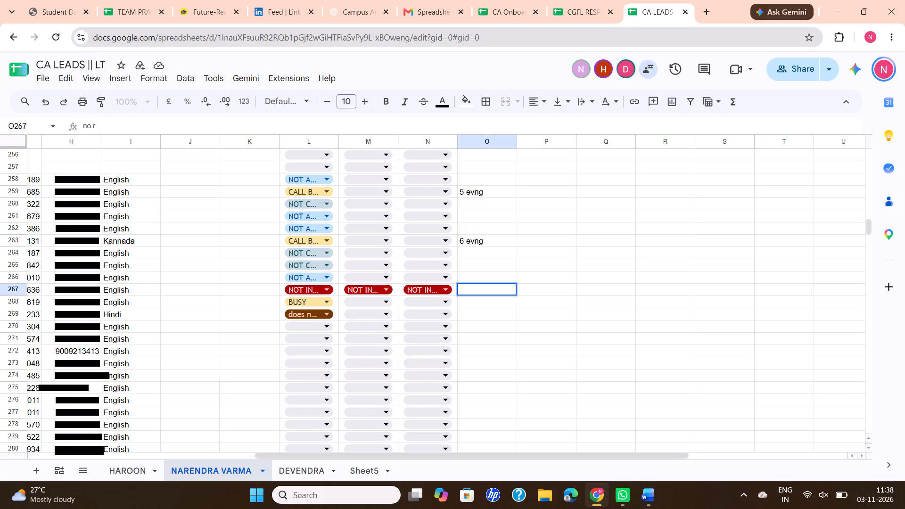
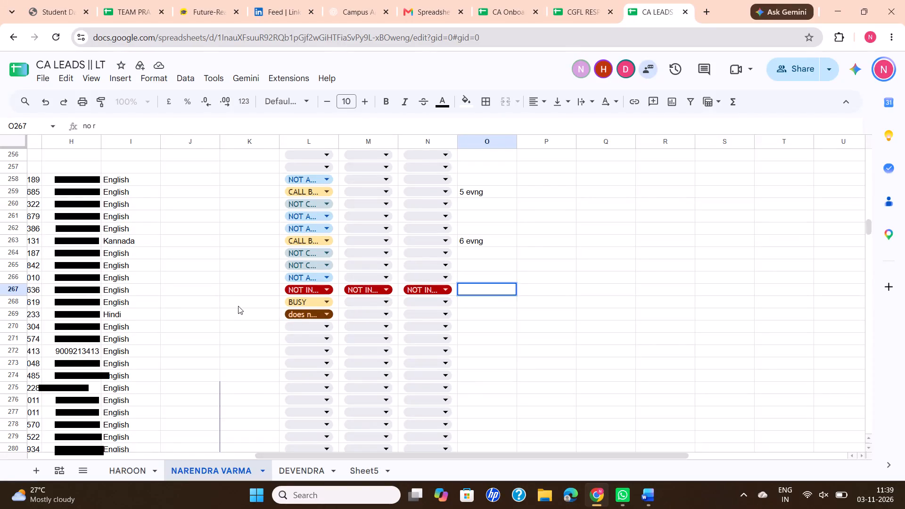
Select the column G phone number of the lead in row 262 for the call.
{"action": "left_click", "coordinate": [258, 319]}
{"action": "left_click", "coordinate": [257, 329]}
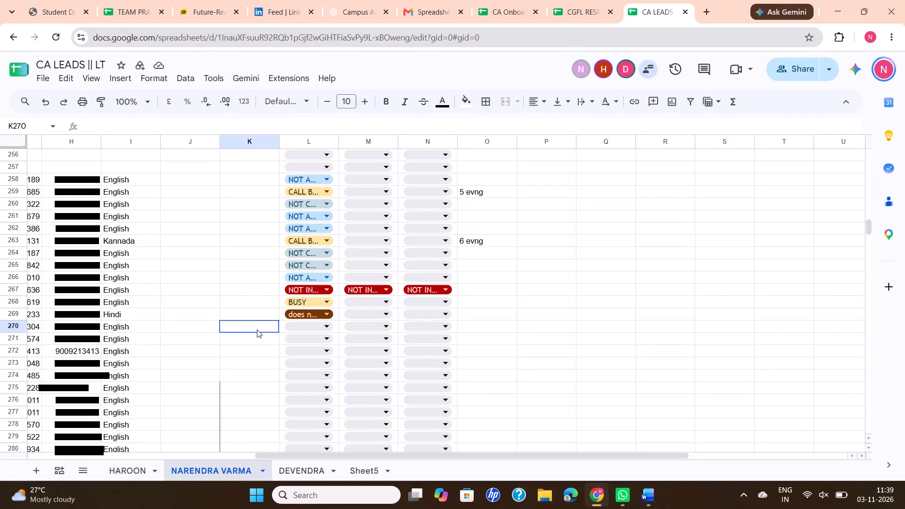
{"action": "scroll", "coordinate": [257, 329], "scroll_direction": "right", "scroll_amount": 6}
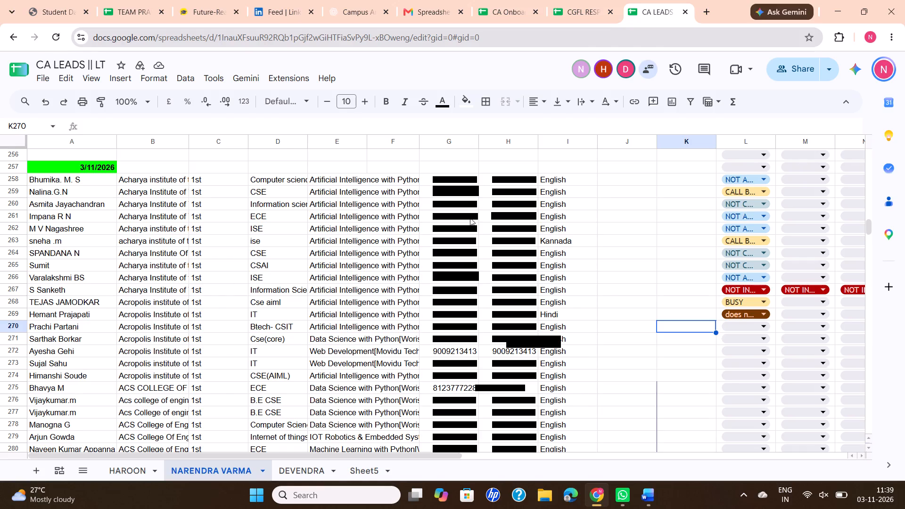
{"action": "left_click", "coordinate": [461, 229]}
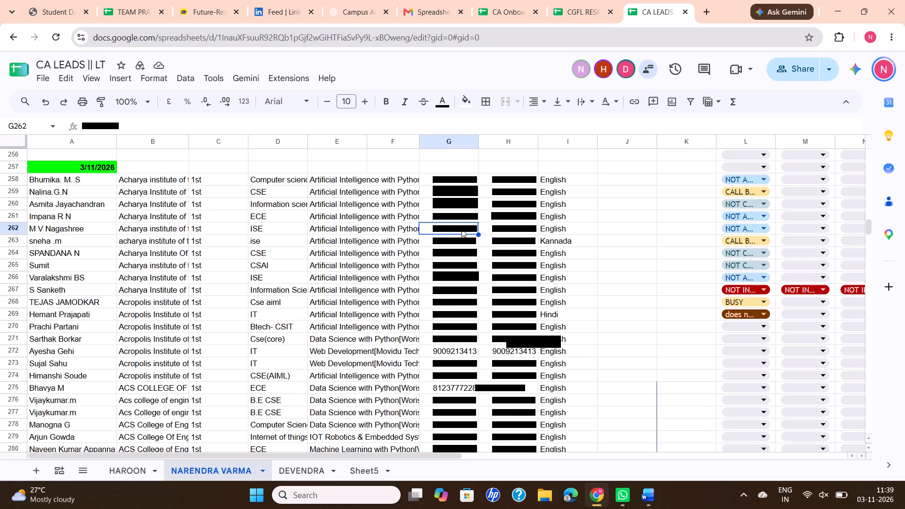
{"action": "scroll", "coordinate": [461, 229], "scroll_direction": "right", "scroll_amount": 1}
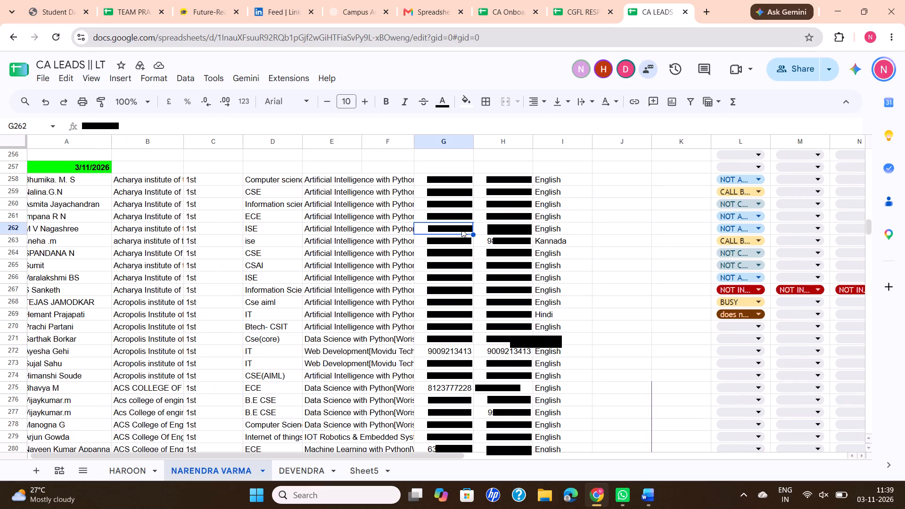
Switch to the LEAD GEN NEW TEAM calling script in Word and read from the introduction to the first student profiling questions.
{"action": "left_click", "coordinate": [654, 496]}
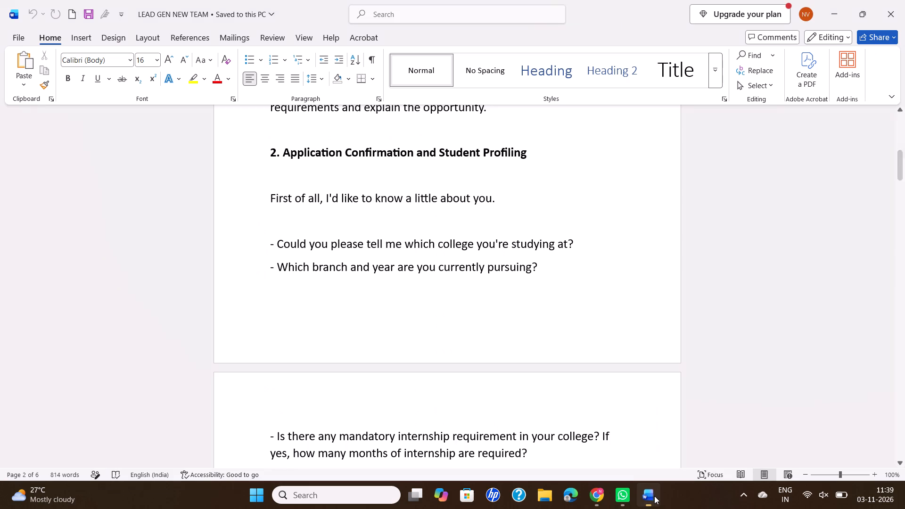
{"action": "scroll", "coordinate": [552, 370], "scroll_direction": "up", "scroll_amount": 6}
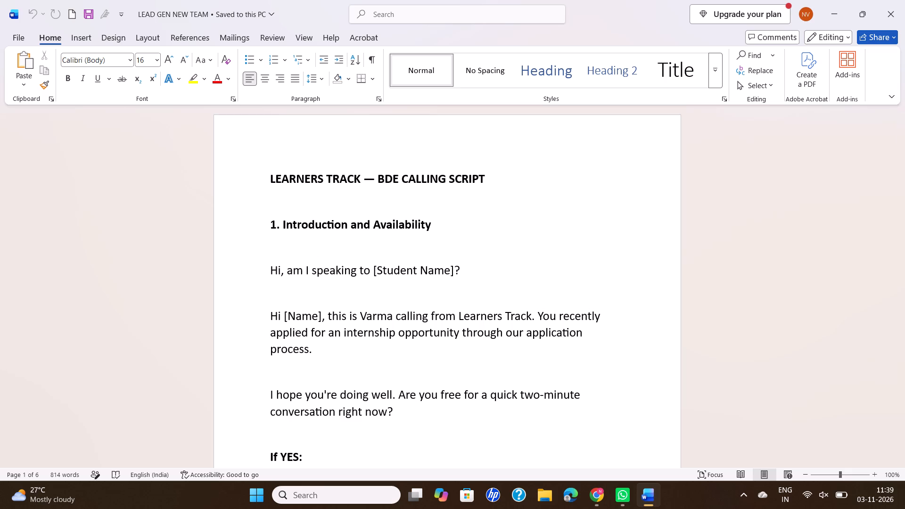
{"action": "key", "text": "Down"}
{"action": "key", "text": "Down"}
{"action": "key", "text": "Down"}
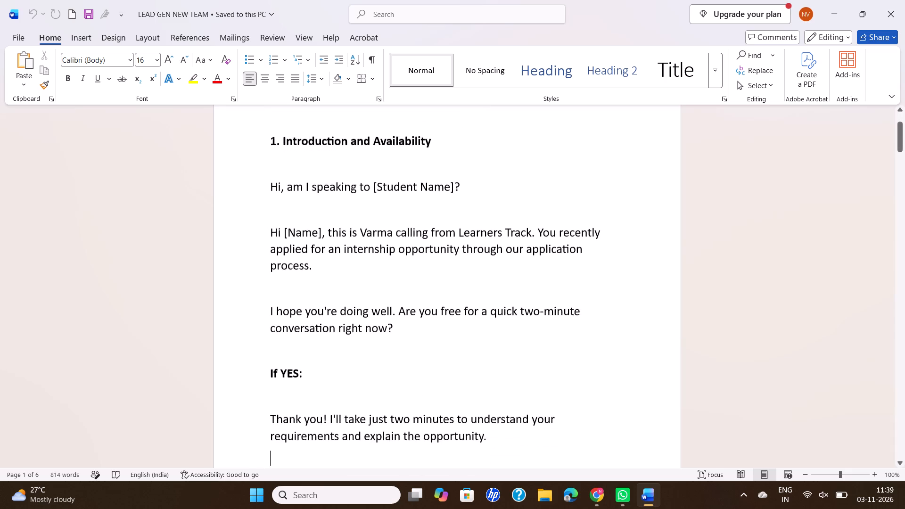
{"action": "key", "text": "Down"}
{"action": "key", "text": "Down"}
{"action": "key", "text": "Down"}
{"action": "key", "text": "Down"}
{"action": "key", "text": "Down"}
{"action": "key", "text": "Down"}
{"action": "key", "text": "Down"}
{"action": "key", "text": "Down"}
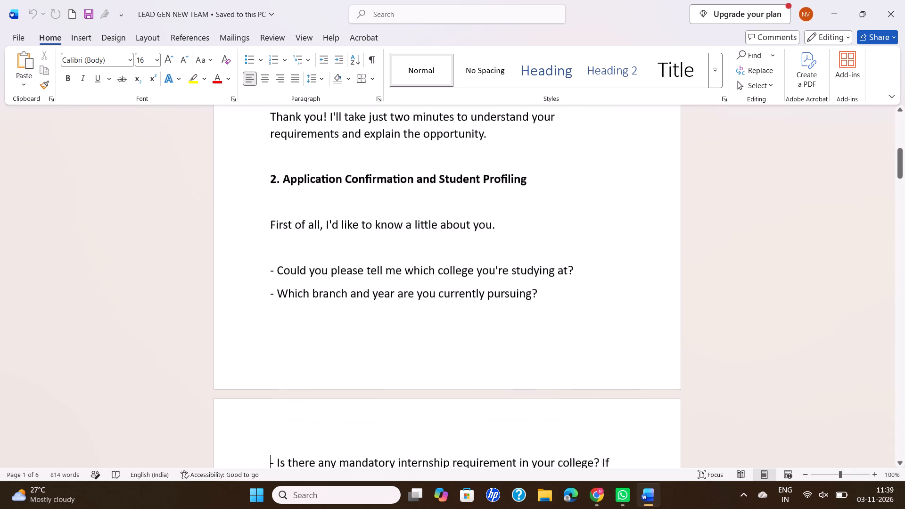
{"action": "key", "text": "Up"}
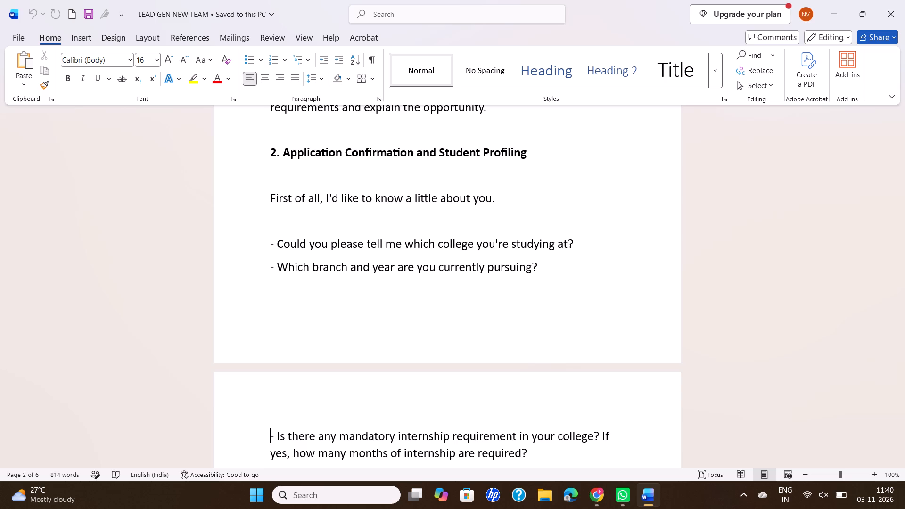
Read the remaining student profiling questions and the start of section 3, About Learners Track.
{"action": "key", "text": "Down"}
{"action": "key", "text": "Down"}
{"action": "key", "text": "Down"}
{"action": "key", "text": "Down"}
{"action": "key", "text": "Down"}
{"action": "key", "text": "Down"}
{"action": "key", "text": "Down"}
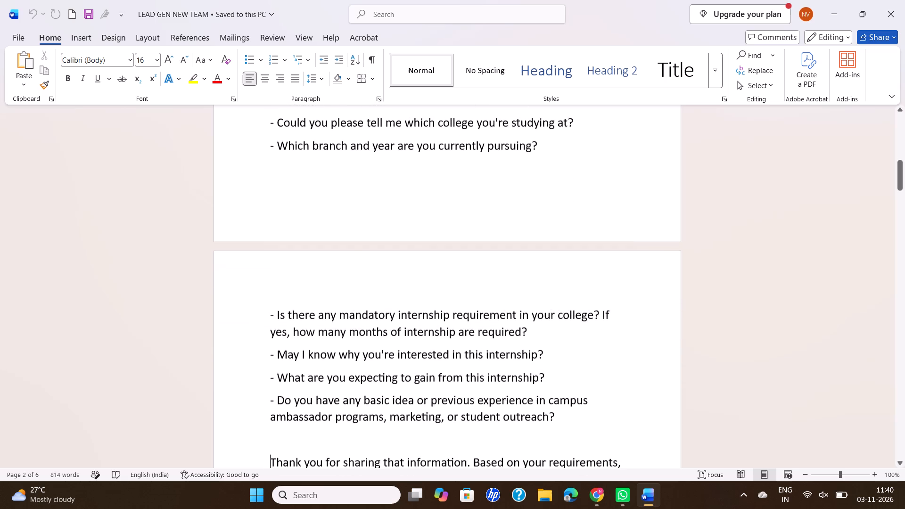
{"action": "key", "text": "Down"}
{"action": "key", "text": "Down"}
{"action": "key", "text": "Down"}
{"action": "key", "text": "Down"}
{"action": "key", "text": "Down"}
{"action": "key", "text": "Down"}
{"action": "key", "text": "Down"}
{"action": "key", "text": "Down"}
{"action": "key", "text": "Down"}
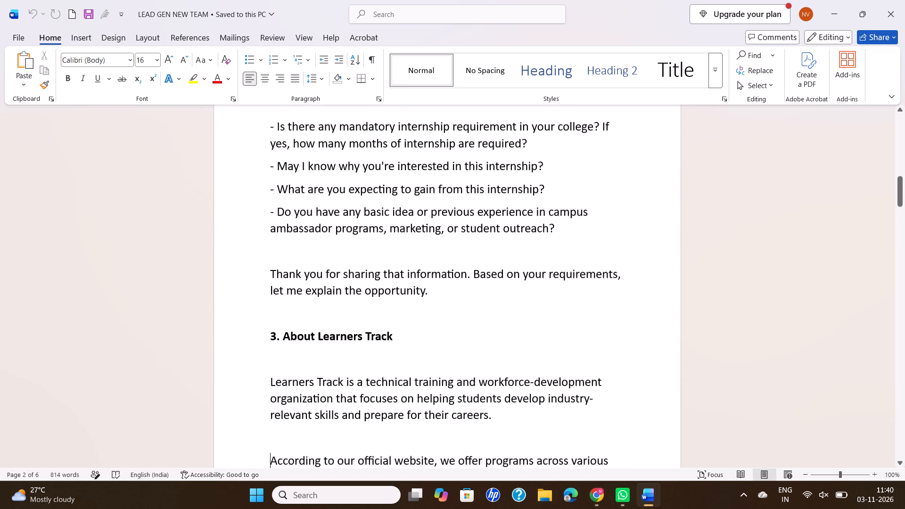
{"action": "key", "text": "Down"}
{"action": "key", "text": "Down"}
{"action": "key", "text": "Down"}
{"action": "key", "text": "Down"}
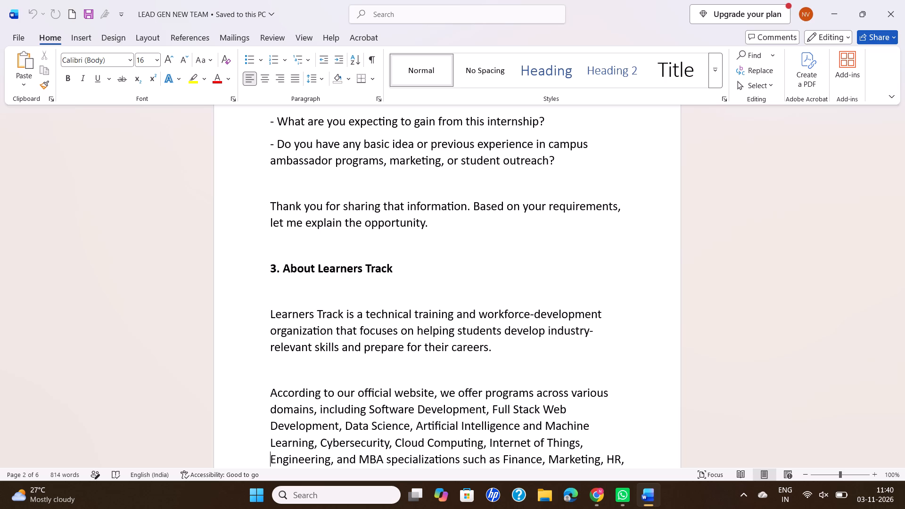
Go back to the student profiling questions in section 2 of the calling script.
{"action": "key", "text": "Up"}
{"action": "key", "text": "Up"}
{"action": "key", "text": "Up"}
{"action": "key", "text": "Up"}
{"action": "key", "text": "Up"}
{"action": "key", "text": "Up"}
{"action": "key", "text": "Up"}
{"action": "key", "text": "Up"}
{"action": "key", "text": "Up"}
{"action": "key", "text": "Up"}
{"action": "key", "text": "Up"}
{"action": "key", "text": "Up"}
{"action": "key", "text": "Up"}
{"action": "key", "text": "Up"}
{"action": "key", "text": "Up"}
{"action": "key", "text": "Up"}
{"action": "key", "text": "Up"}
{"action": "key", "text": "Up"}
{"action": "key", "text": "Up"}
{"action": "key", "text": "Up"}
{"action": "key", "text": "Up"}
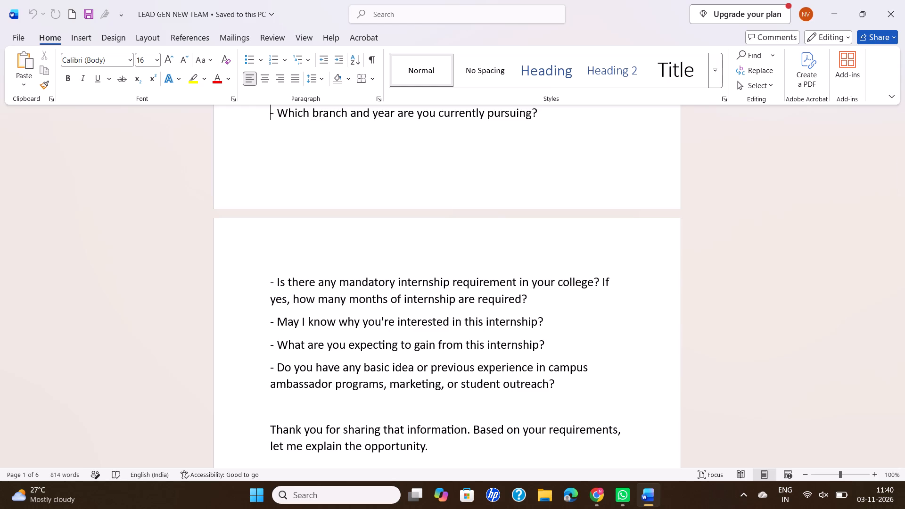
Read on through section 3, About Learners Track, to the Campus Ambassador responsibilities in section 4.
{"action": "key", "text": "Down"}
{"action": "key", "text": "Down"}
{"action": "key", "text": "Down"}
{"action": "key", "text": "Down"}
{"action": "key", "text": "Down"}
{"action": "key", "text": "Down"}
{"action": "key", "text": "Down"}
{"action": "key", "text": "Down"}
{"action": "key", "text": "Down"}
{"action": "key", "text": "Down"}
{"action": "key", "text": "Down"}
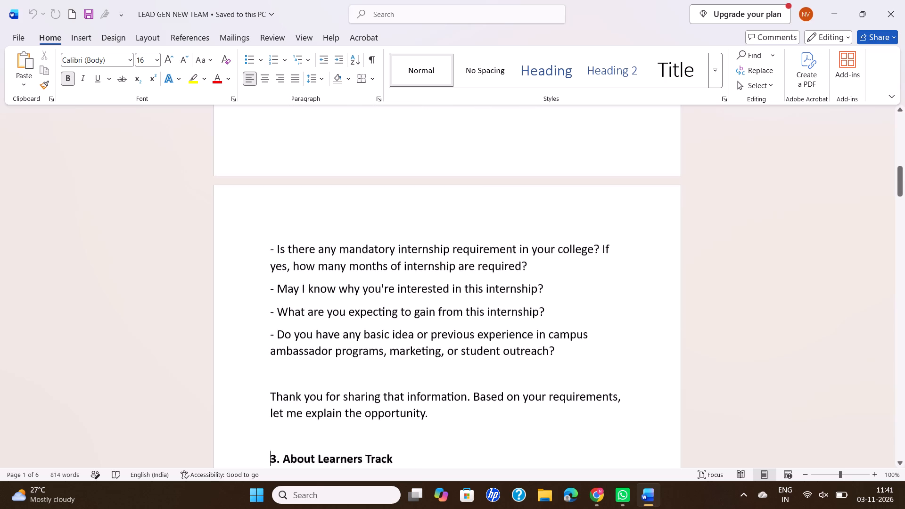
{"action": "key", "text": "Down"}
{"action": "key", "text": "Down"}
{"action": "key", "text": "Down"}
{"action": "key", "text": "Down"}
{"action": "key", "text": "Down"}
{"action": "key", "text": "Down"}
{"action": "key", "text": "Down"}
{"action": "key", "text": "Down"}
{"action": "key", "text": "Down"}
{"action": "key", "text": "Down"}
{"action": "key", "text": "Down"}
{"action": "key", "text": "Down"}
{"action": "key", "text": "Down"}
{"action": "key", "text": "Down"}
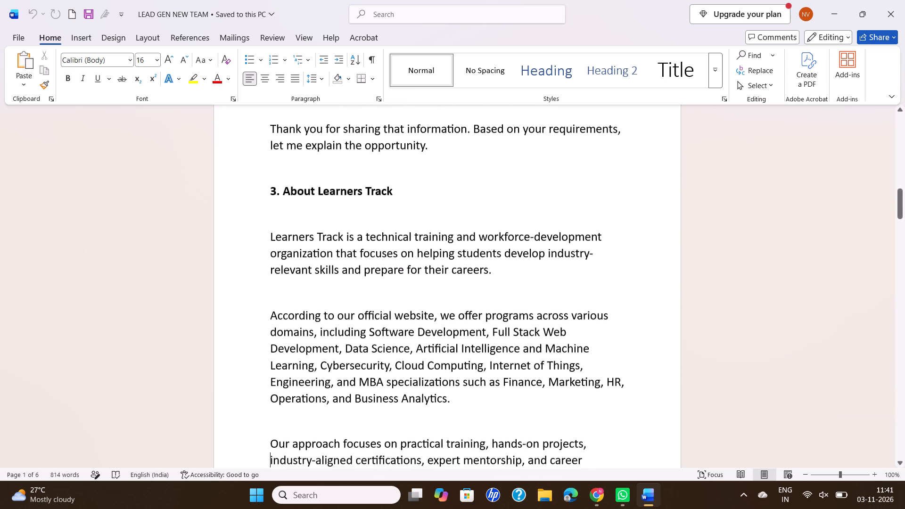
{"action": "key", "text": "Down"}
{"action": "key", "text": "Down"}
{"action": "key", "text": "Down"}
{"action": "key", "text": "Down"}
{"action": "key", "text": "Down"}
{"action": "key", "text": "Down"}
{"action": "key", "text": "Down"}
{"action": "key", "text": "Down"}
{"action": "key", "text": "Down"}
{"action": "key", "text": "Down"}
{"action": "key", "text": "Down"}
{"action": "key", "text": "Down"}
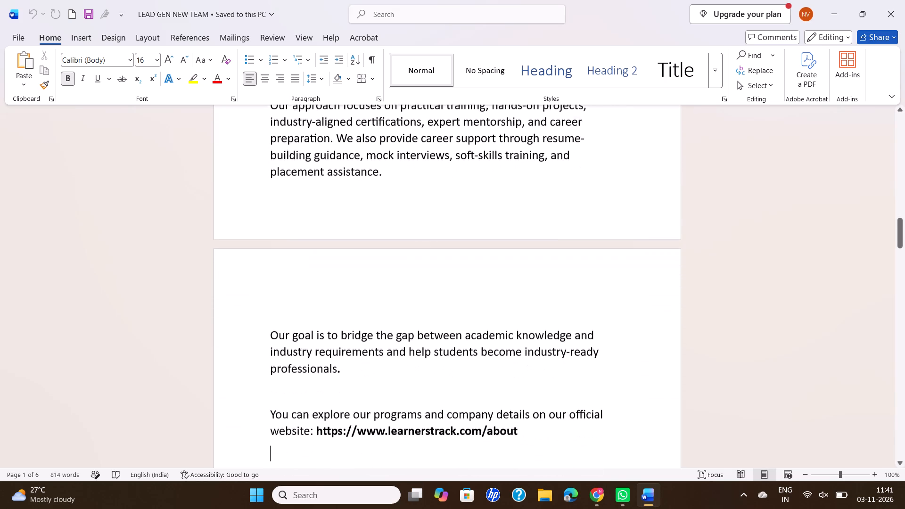
{"action": "key", "text": "Down"}
{"action": "key", "text": "Down"}
{"action": "key", "text": "Down"}
{"action": "key", "text": "Down"}
{"action": "key", "text": "Down"}
{"action": "key", "text": "Down"}
{"action": "key", "text": "Down"}
{"action": "key", "text": "Down"}
{"action": "key", "text": "Down"}
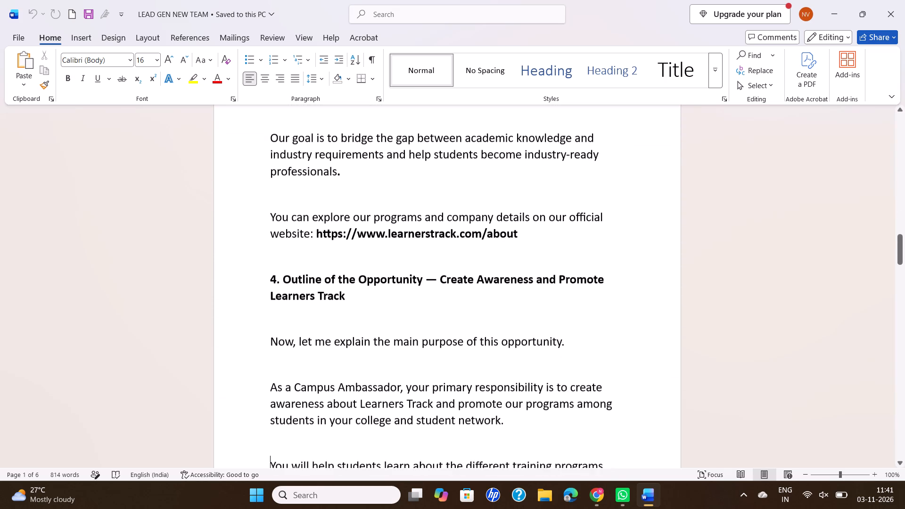
{"action": "key", "text": "Down"}
{"action": "key", "text": "Down"}
{"action": "key", "text": "Down"}
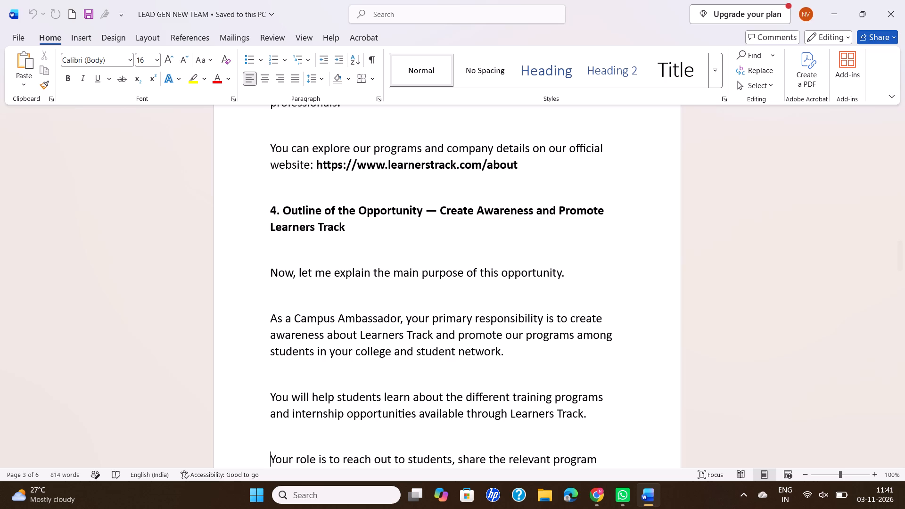
Read the rest of section 4 and the start of section 5, Roles and Responsibilities, and return to the script's beginning.
{"action": "key", "text": "Down"}
{"action": "key", "text": "Down"}
{"action": "key", "text": "Down"}
{"action": "key", "text": "Down"}
{"action": "key", "text": "Down"}
{"action": "key", "text": "Down"}
{"action": "key", "text": "Down"}
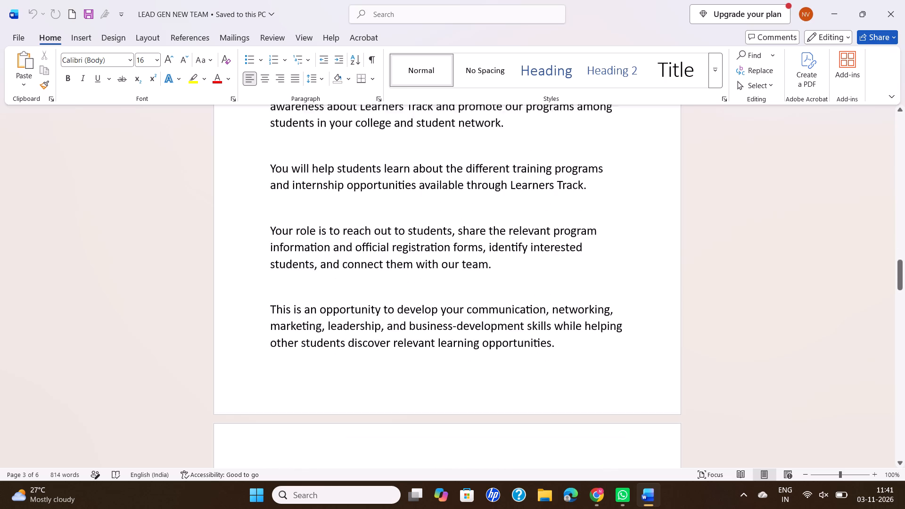
{"action": "key", "text": "Down"}
{"action": "key", "text": "Down"}
{"action": "key", "text": "Down"}
{"action": "key", "text": "Down"}
{"action": "key", "text": "Down"}
{"action": "key", "text": "Down"}
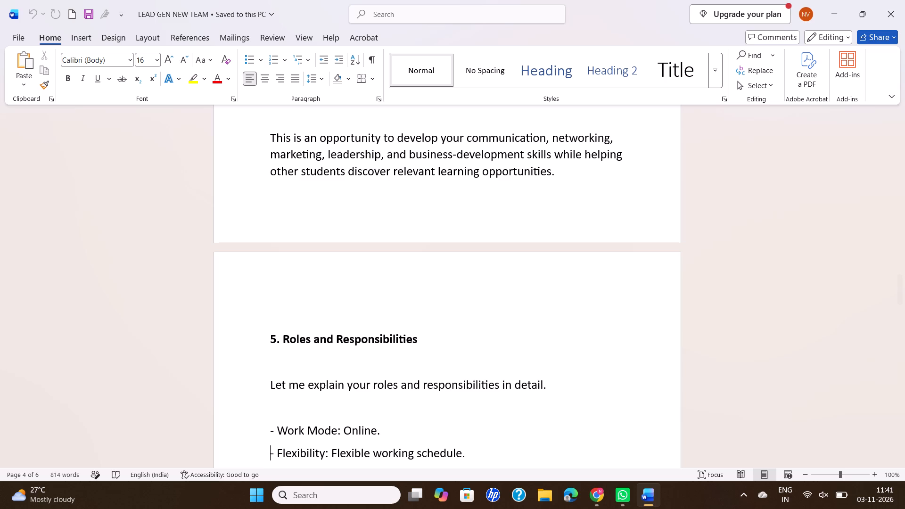
{"action": "scroll", "coordinate": [552, 370], "scroll_direction": "up", "scroll_amount": 4}
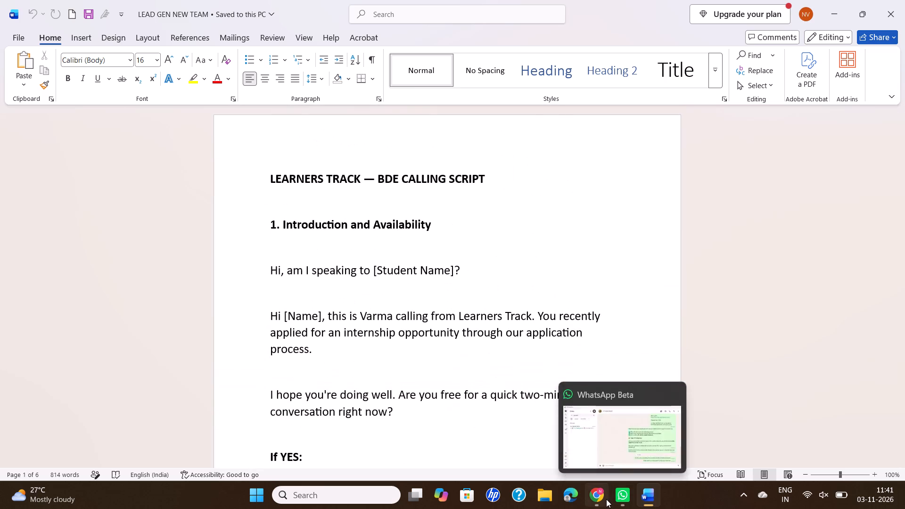
Switch back to the CA LEADS sheet in Chrome and set the column L call status in row 262 to CALL BACK.
{"action": "left_click", "coordinate": [606, 499]}
{"action": "scroll", "coordinate": [599, 311], "scroll_direction": "left", "scroll_amount": 2}
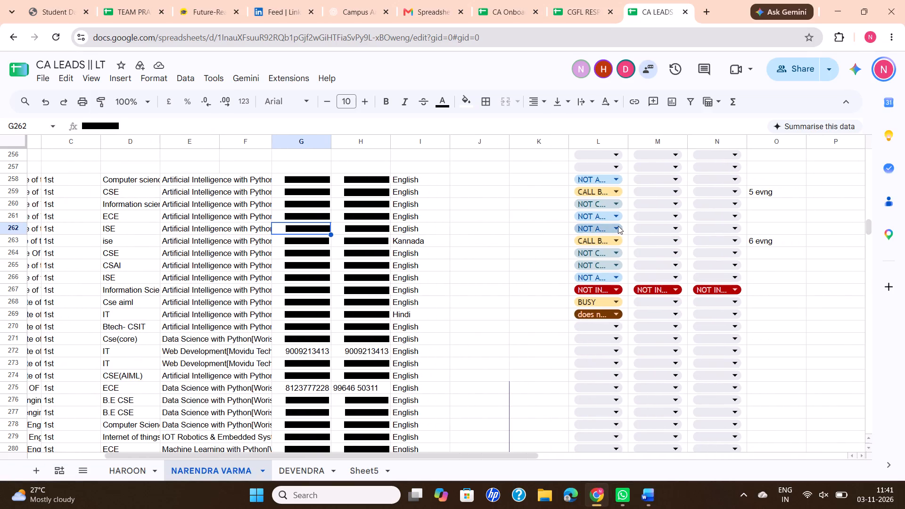
{"action": "left_click", "coordinate": [618, 226]}
{"action": "scroll", "coordinate": [611, 288], "scroll_direction": "down", "scroll_amount": 2}
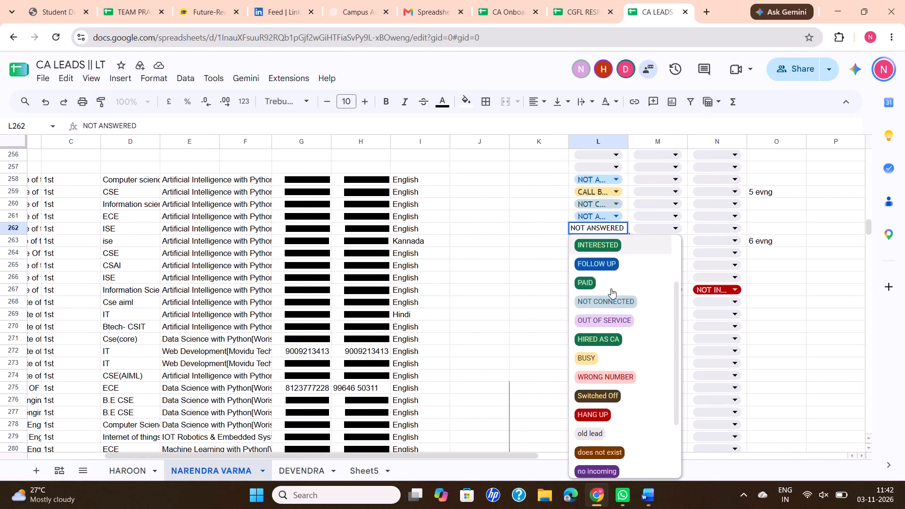
{"action": "scroll", "coordinate": [611, 288], "scroll_direction": "down", "scroll_amount": 1}
{"action": "scroll", "coordinate": [609, 348], "scroll_direction": "up", "scroll_amount": 3}
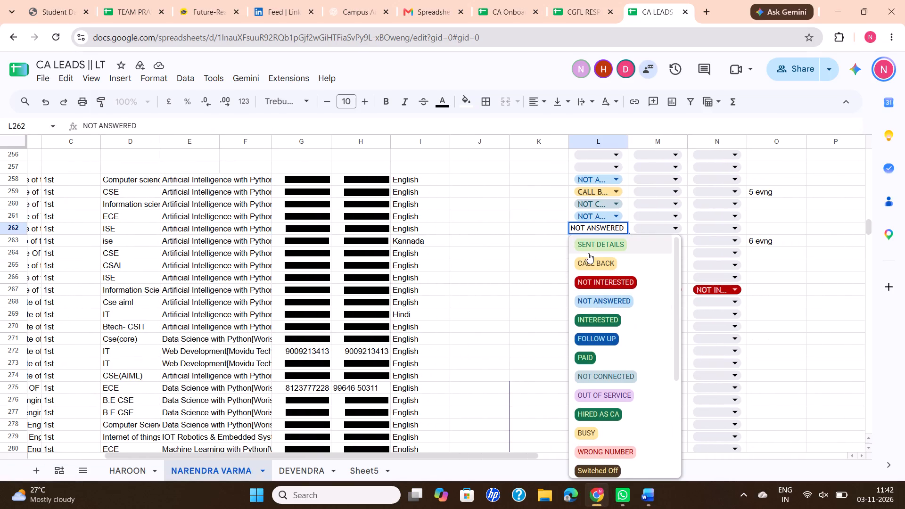
{"action": "left_click", "coordinate": [588, 254]}
Enter the remark "5.30 evng" in column O for the lead in row 262.
{"action": "triple_click", "coordinate": [762, 228]}
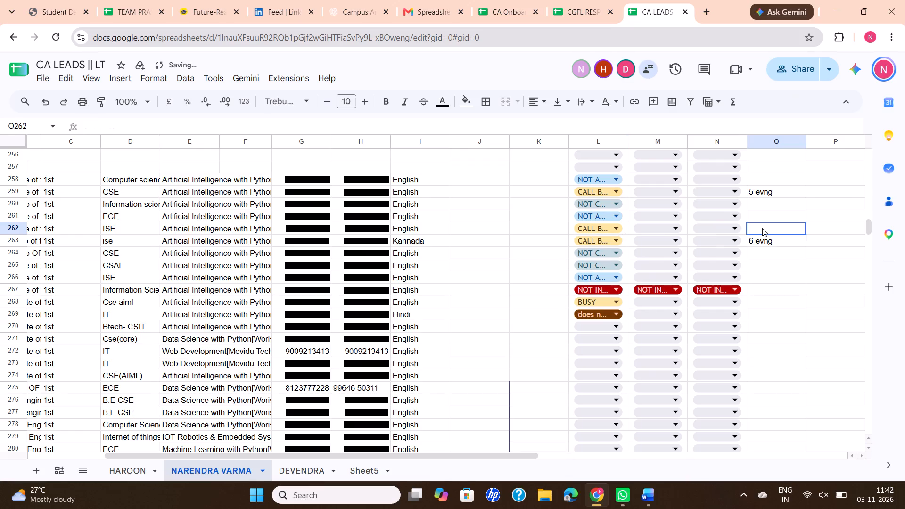
{"action": "type", "text": "5.30"}
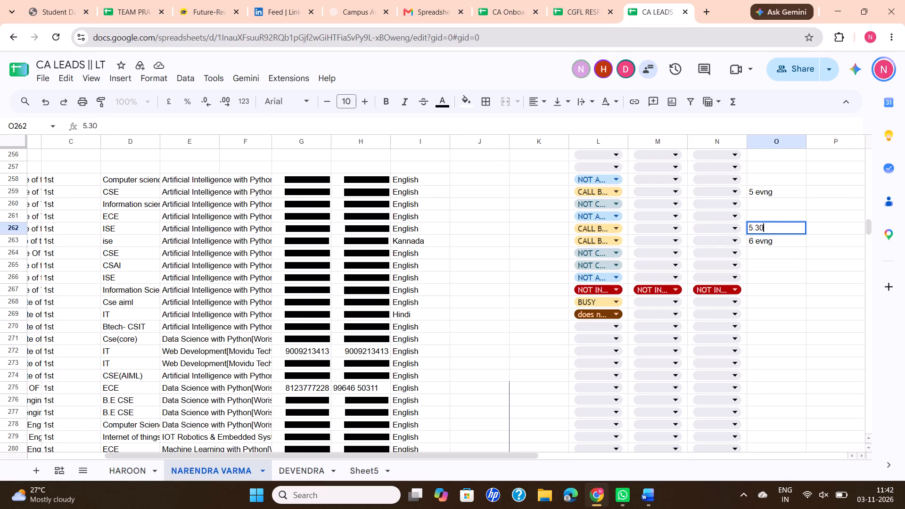
{"action": "key", "text": "space"}
{"action": "key", "text": "3"}
{"action": "key", "text": "BackSpace"}
{"action": "type", "text": "evng"}
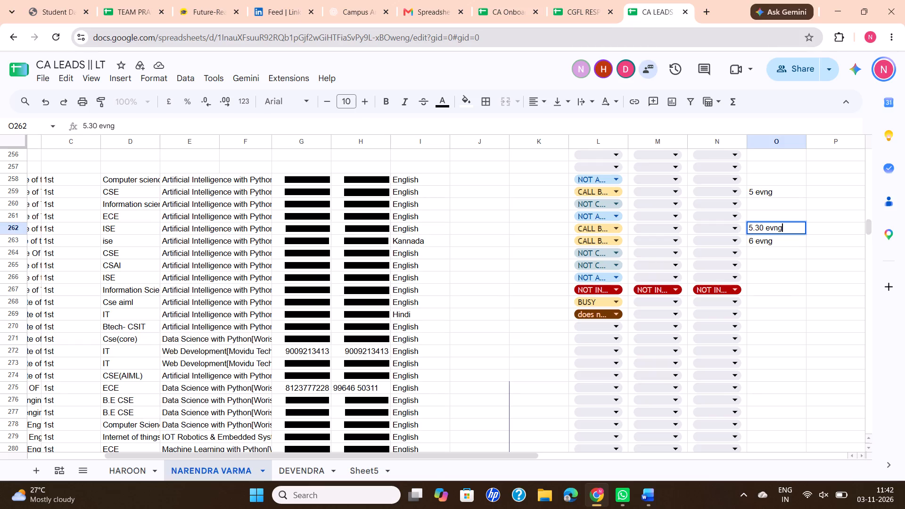
{"action": "left_click", "coordinate": [765, 248]}
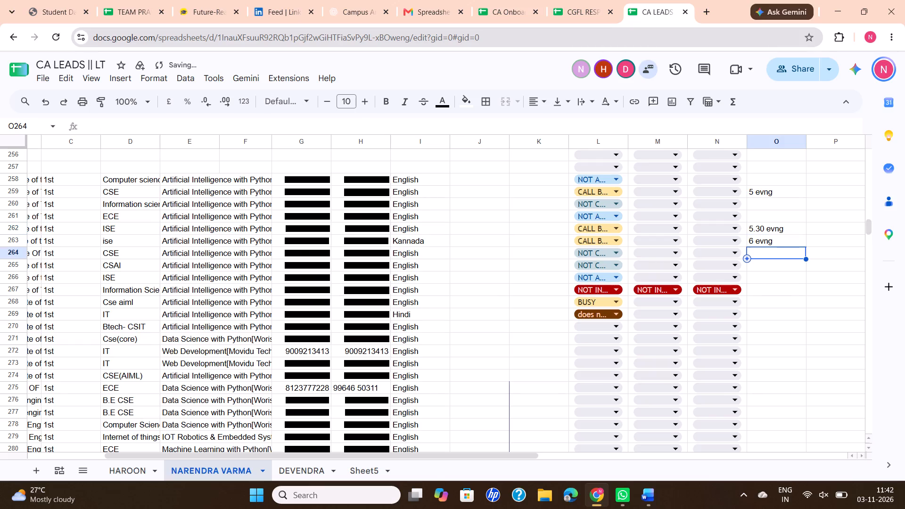
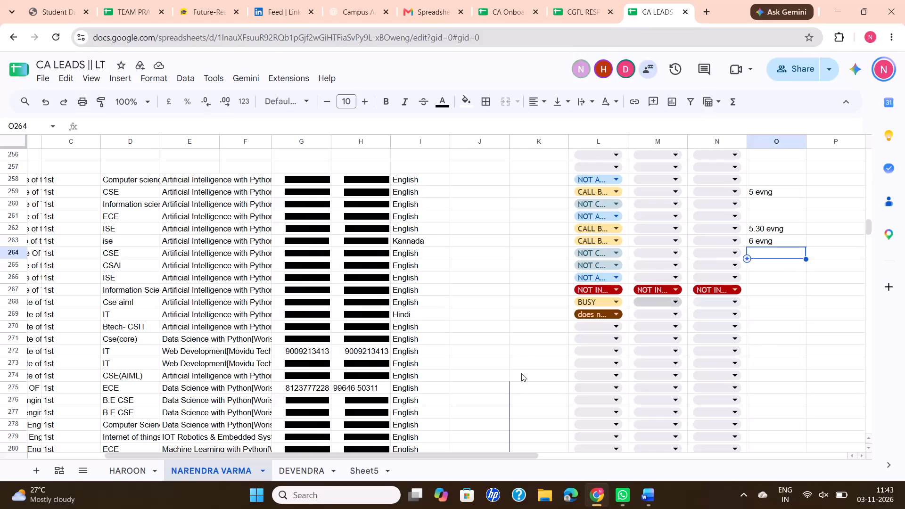
Find the next uncalled lead of the 3/11/2026 batch, in row 270, and select its phone number in column G.
{"action": "left_click", "coordinate": [527, 327]}
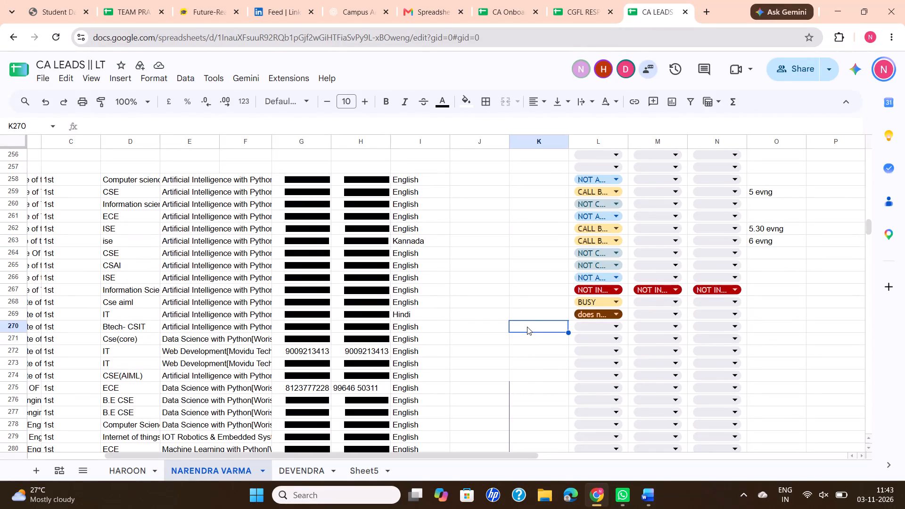
{"action": "scroll", "coordinate": [527, 327], "scroll_direction": "up", "scroll_amount": 1}
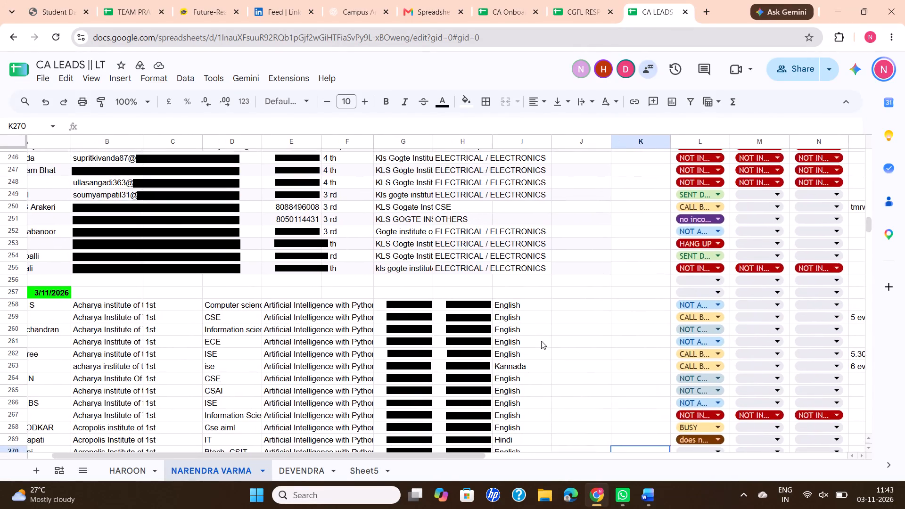
{"action": "scroll", "coordinate": [541, 341], "scroll_direction": "down", "scroll_amount": 1}
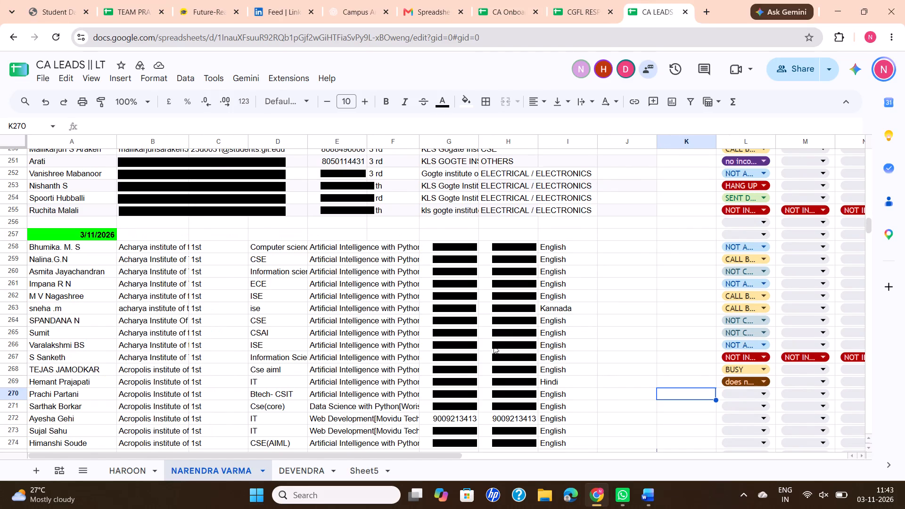
{"action": "scroll", "coordinate": [494, 345], "scroll_direction": "down", "scroll_amount": 1}
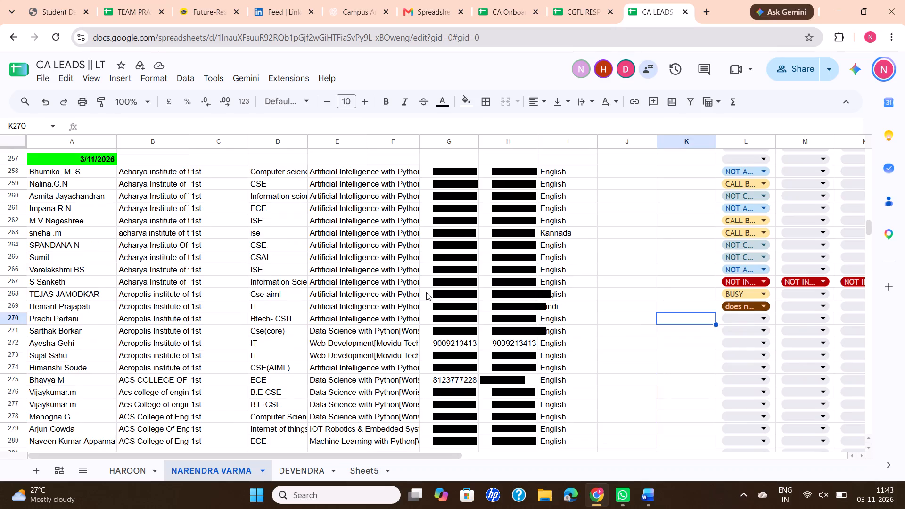
{"action": "left_click", "coordinate": [310, 317]}
{"action": "left_click", "coordinate": [460, 319]}
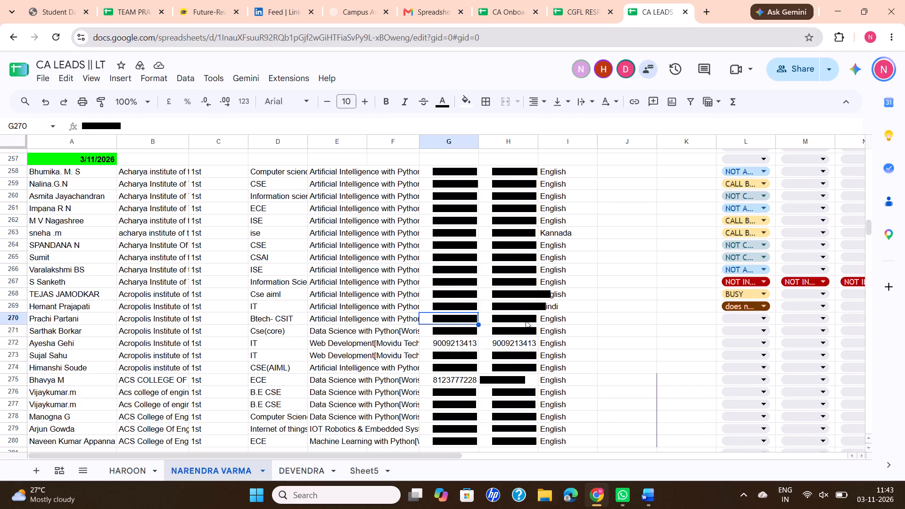
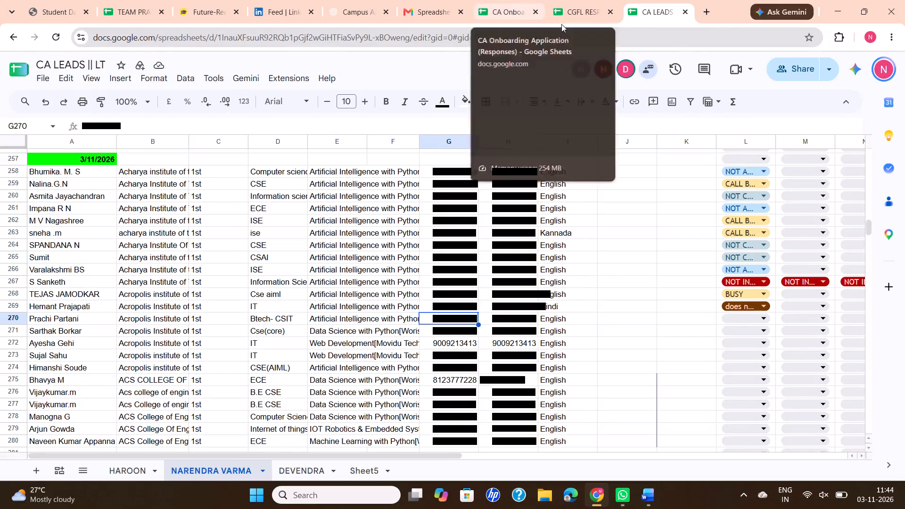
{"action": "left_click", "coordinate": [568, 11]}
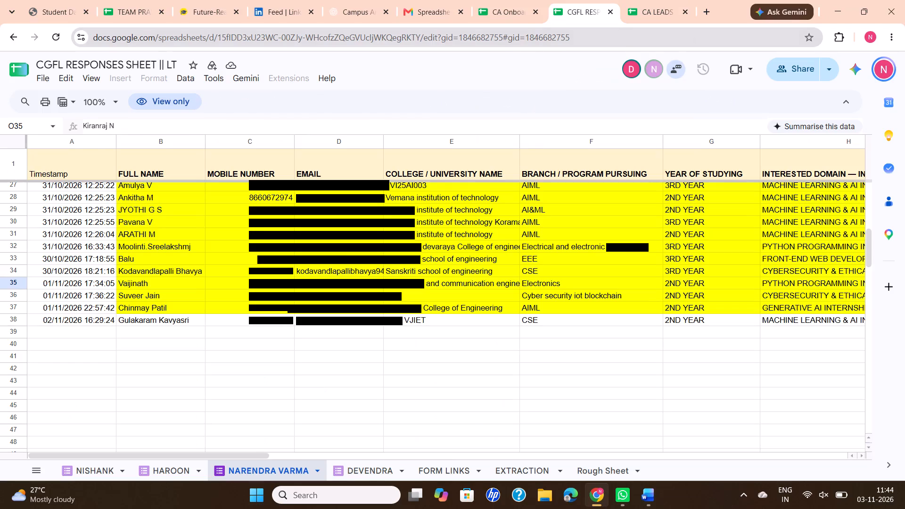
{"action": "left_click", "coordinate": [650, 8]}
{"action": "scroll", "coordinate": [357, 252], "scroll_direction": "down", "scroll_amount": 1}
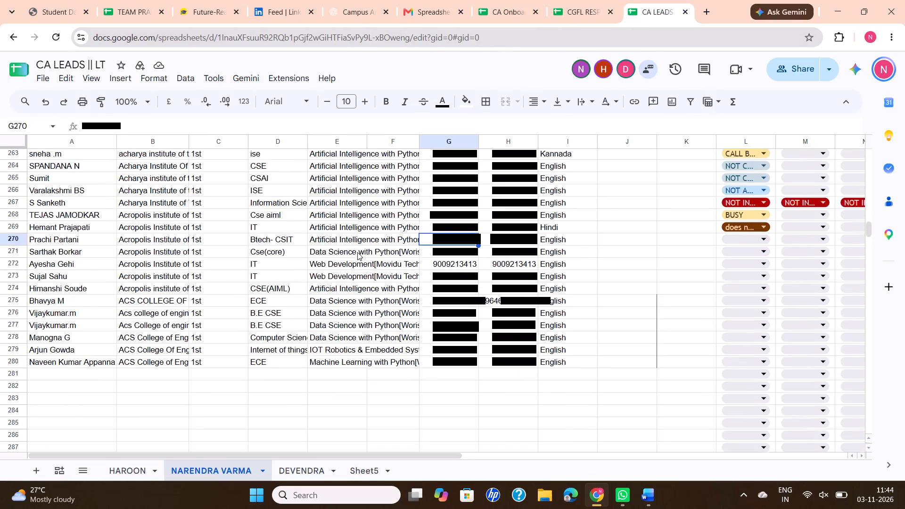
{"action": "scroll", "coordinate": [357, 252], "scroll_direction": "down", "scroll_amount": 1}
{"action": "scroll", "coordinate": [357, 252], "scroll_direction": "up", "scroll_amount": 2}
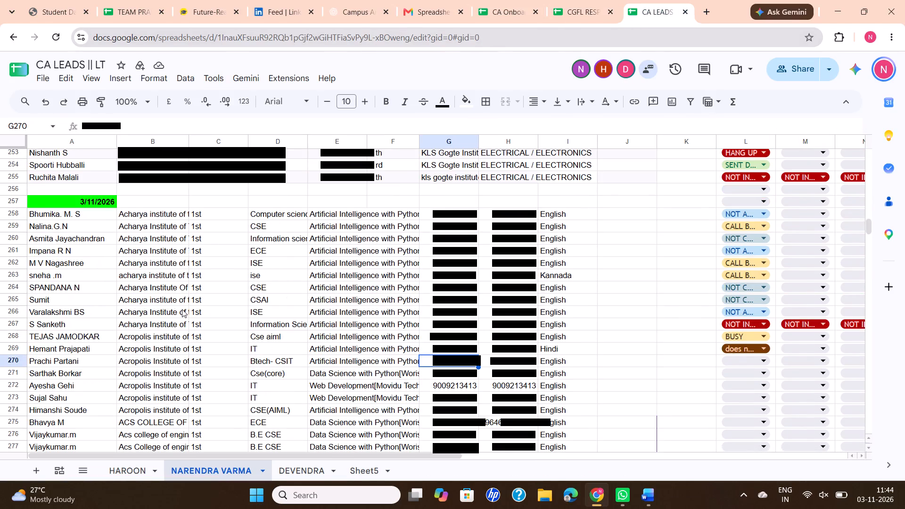
Set the first call status of the lead in row 270 to NOT ANSWERED in column L.
{"action": "scroll", "coordinate": [182, 309], "scroll_direction": "down", "scroll_amount": 1}
{"action": "left_click", "coordinate": [603, 306]}
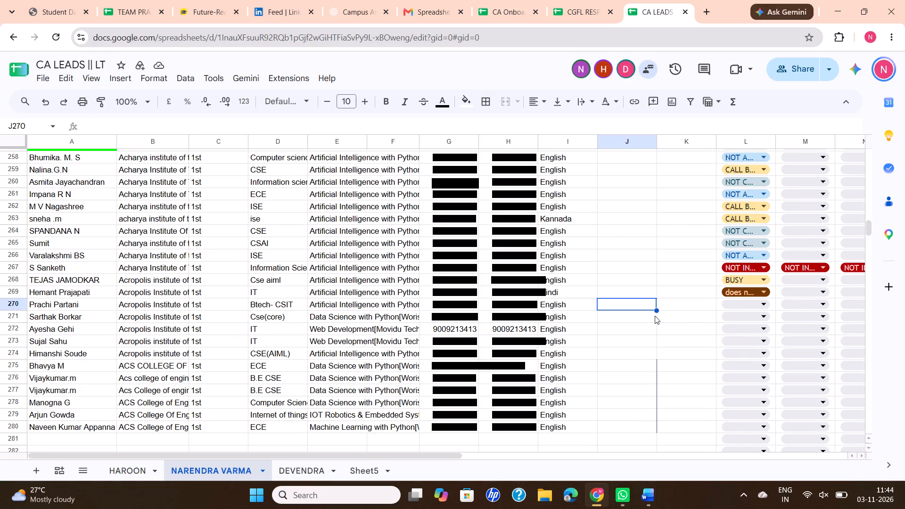
{"action": "left_click", "coordinate": [739, 303]}
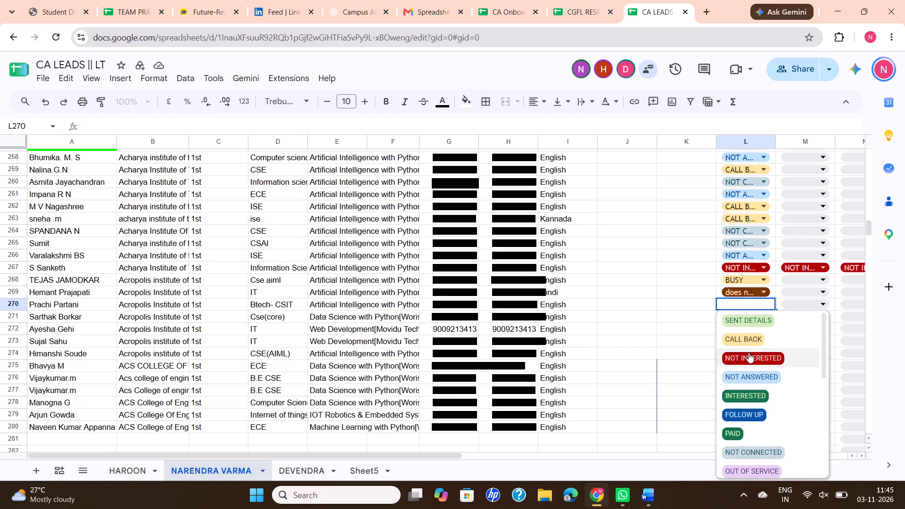
{"action": "left_click", "coordinate": [744, 372]}
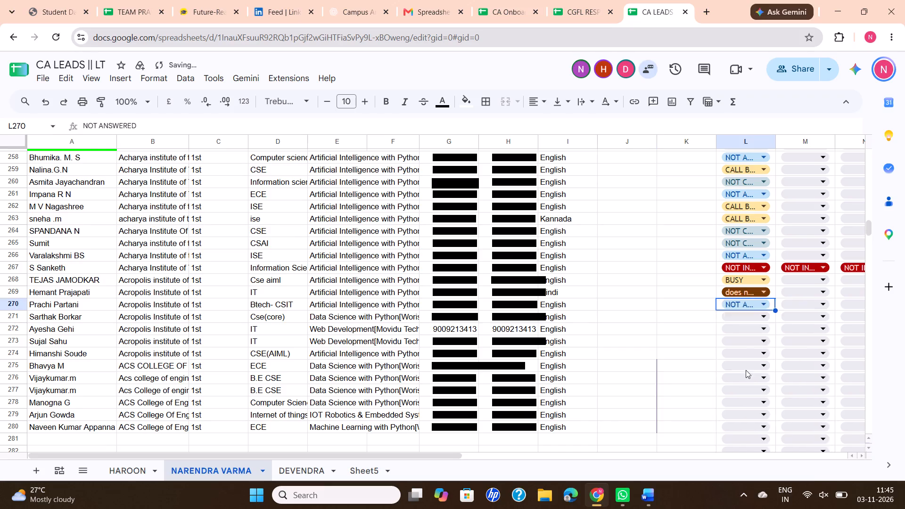
Look up the phone number of the next lead, in row 271, and check the lead's interested domains, year and name for the call.
{"action": "left_click", "coordinate": [701, 312]}
{"action": "scroll", "coordinate": [701, 312], "scroll_direction": "right", "scroll_amount": 2}
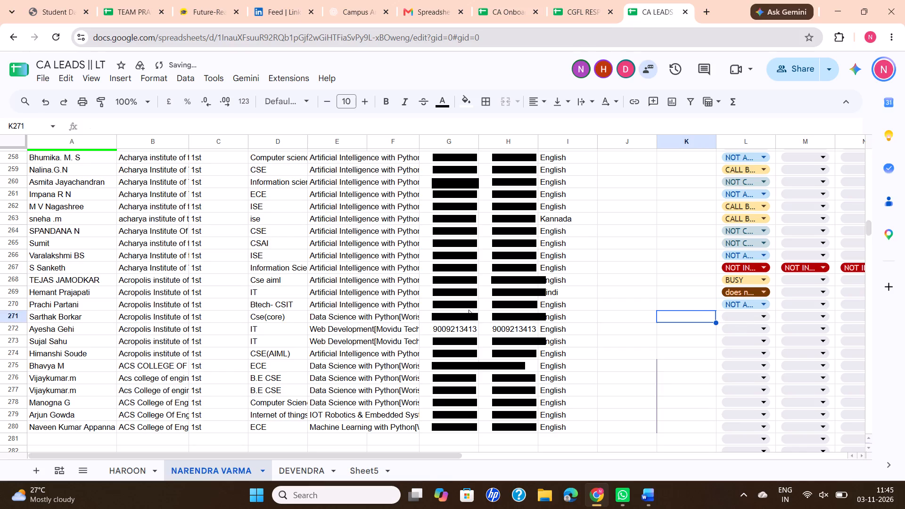
{"action": "left_click", "coordinate": [459, 313]}
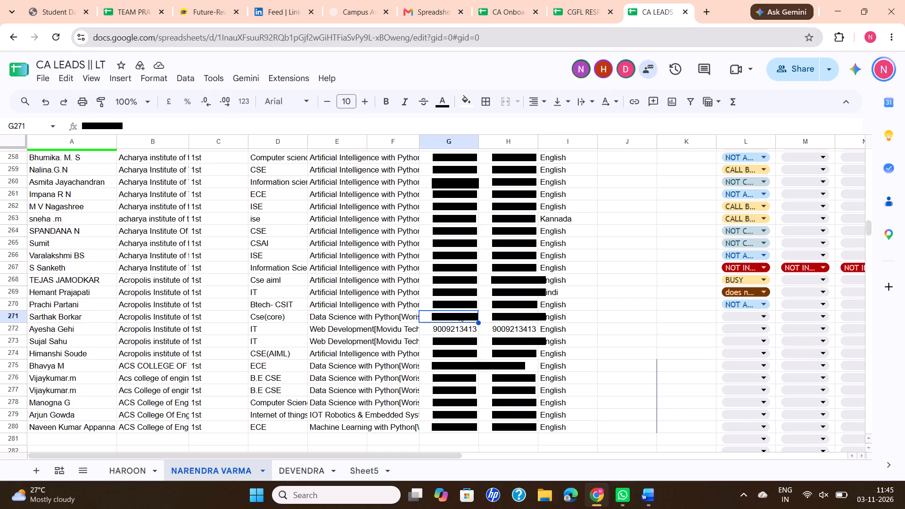
{"action": "left_click", "coordinate": [360, 316]}
{"action": "scroll", "coordinate": [360, 316], "scroll_direction": "right", "scroll_amount": 4}
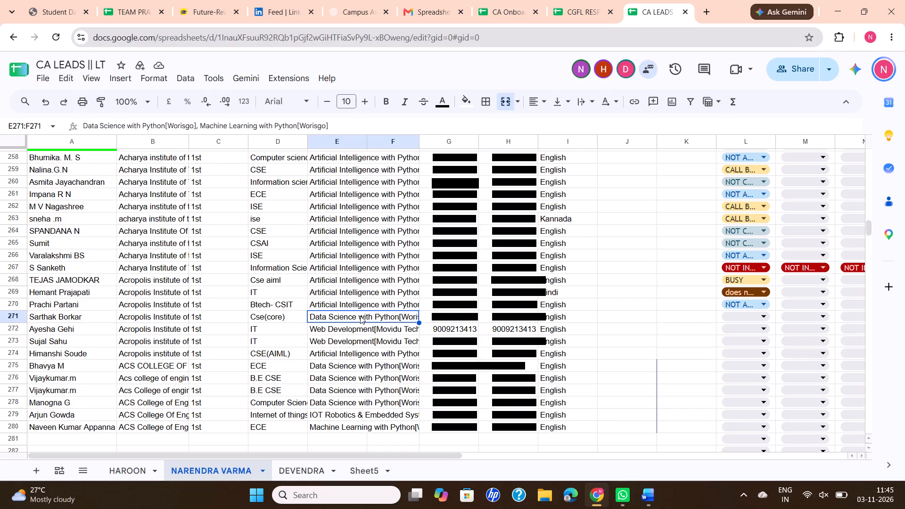
{"action": "left_click", "coordinate": [226, 310]}
{"action": "left_click", "coordinate": [226, 313]}
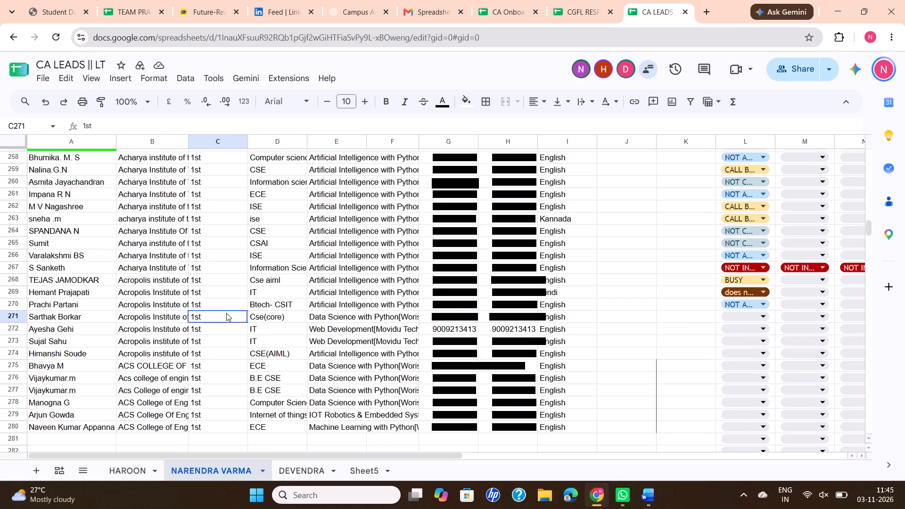
{"action": "left_click", "coordinate": [74, 312]}
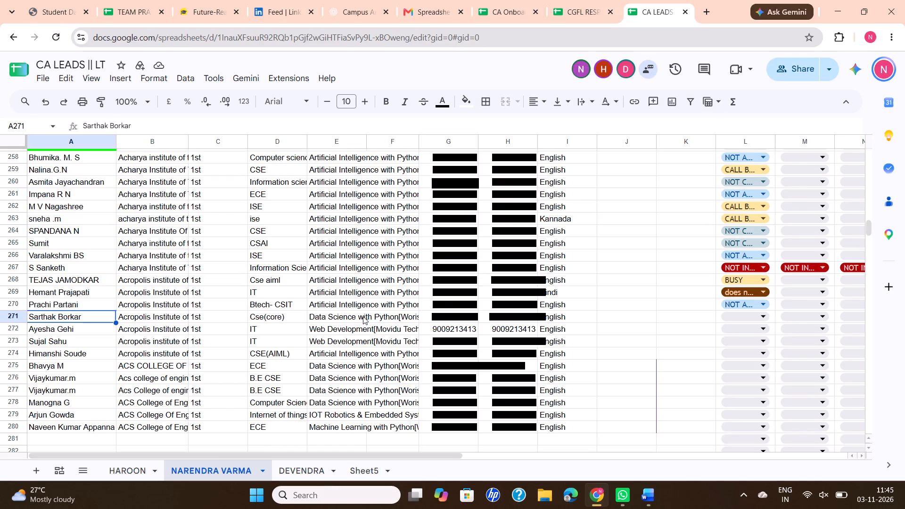
{"action": "left_click", "coordinate": [438, 315]}
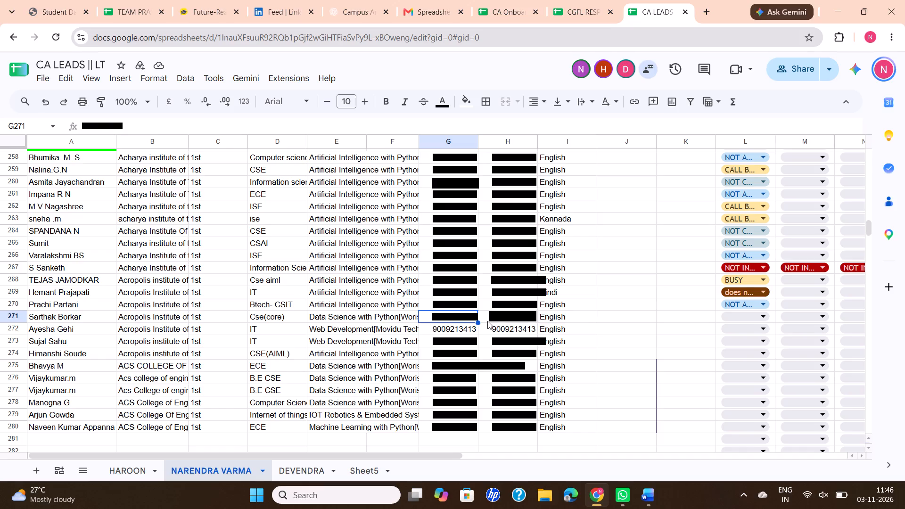
Set the first call status of the lead in row 271 to BUSY in column L.
{"action": "scroll", "coordinate": [609, 312], "scroll_direction": "left", "scroll_amount": 1}
{"action": "left_click", "coordinate": [628, 317]}
{"action": "scroll", "coordinate": [637, 357], "scroll_direction": "down", "scroll_amount": 1}
{"action": "left_click", "coordinate": [626, 436]}
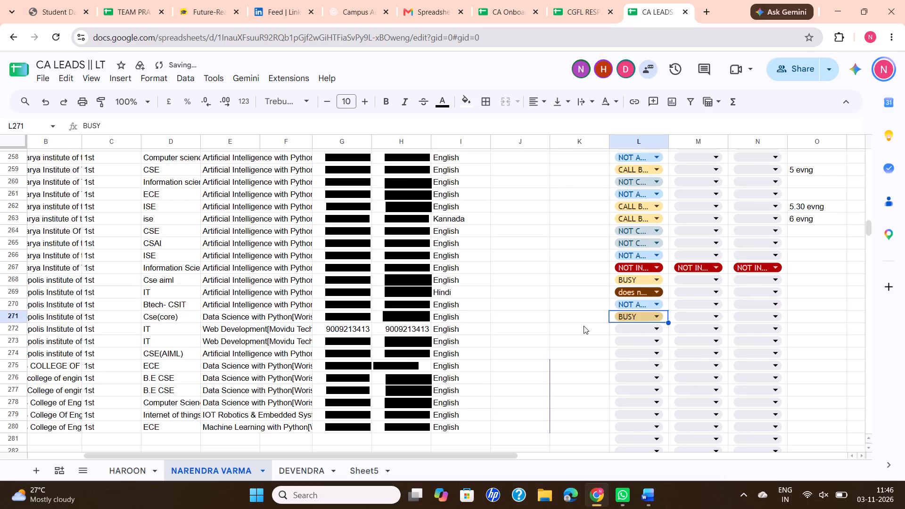
Select the phone number in column G of the next uncalled lead, in row 272.
{"action": "left_click", "coordinate": [579, 328]}
{"action": "scroll", "coordinate": [579, 328], "scroll_direction": "right", "scroll_amount": 4}
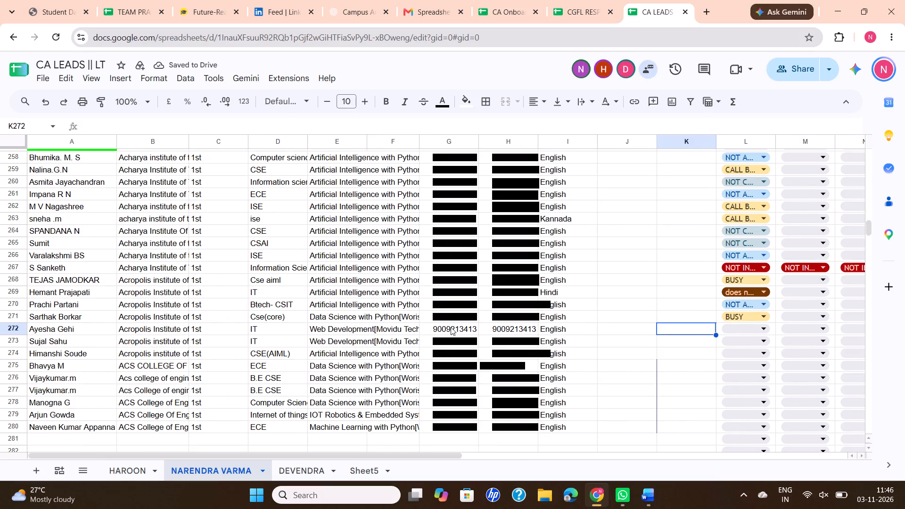
{"action": "left_click", "coordinate": [451, 327]}
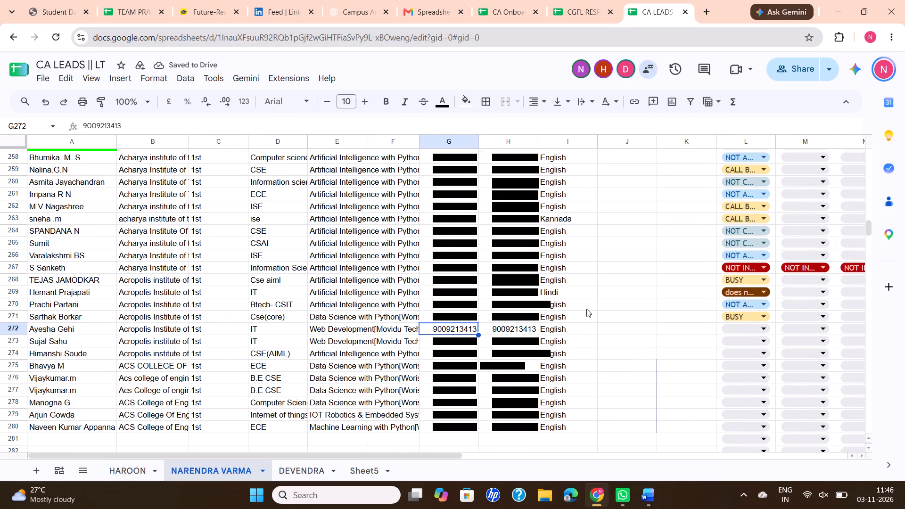
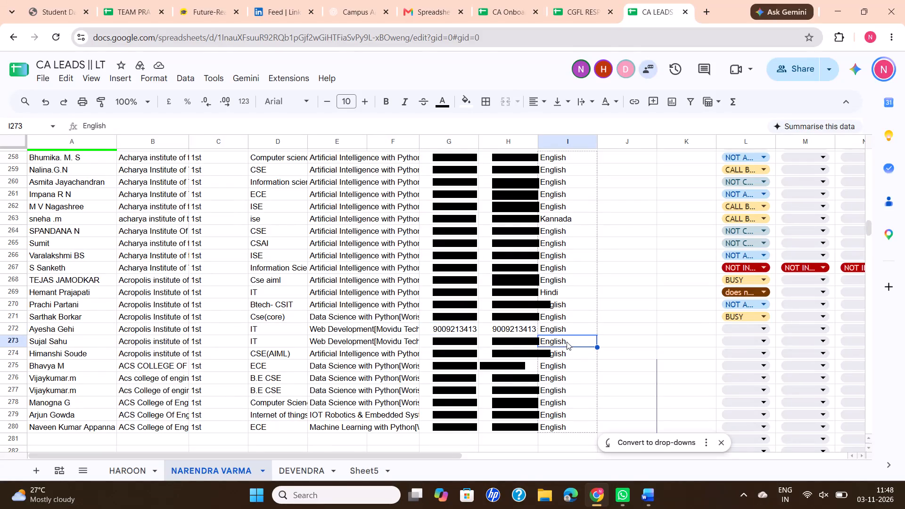
Check the language in column I for the next uncalled lead, in row 272.
{"action": "left_click", "coordinate": [558, 330]}
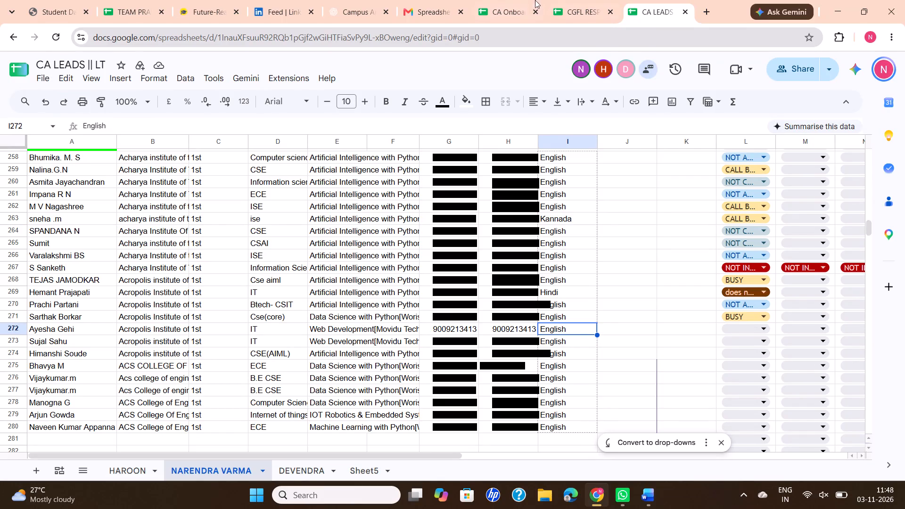
Switch to the CGFL responses sheet and the CA Onboarding Application responses, and look through the submitted entries.
{"action": "left_click", "coordinate": [570, 9]}
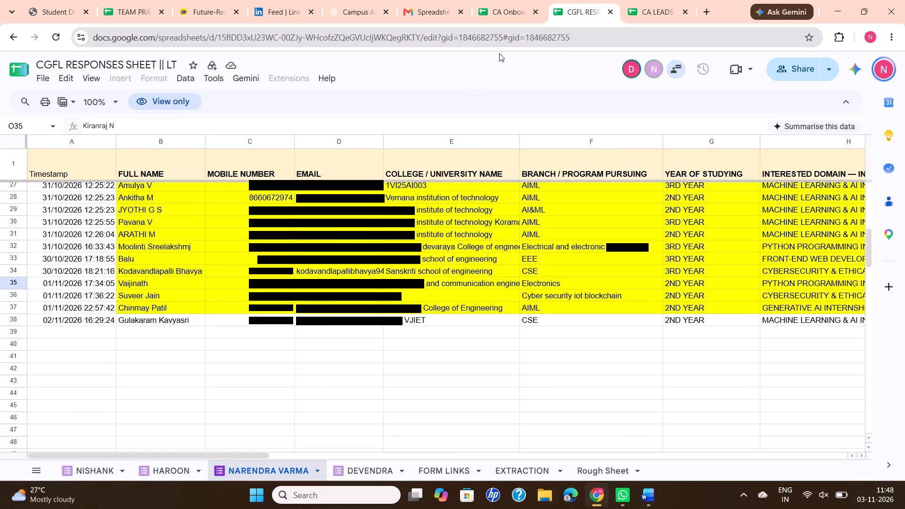
{"action": "left_click", "coordinate": [507, 16]}
{"action": "scroll", "coordinate": [297, 311], "scroll_direction": "right", "scroll_amount": 4}
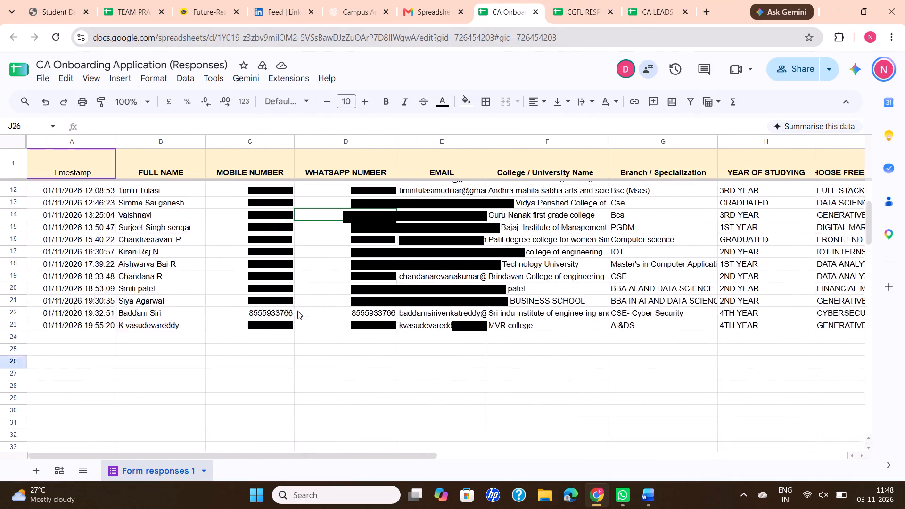
{"action": "scroll", "coordinate": [297, 311], "scroll_direction": "down", "scroll_amount": 1}
{"action": "scroll", "coordinate": [297, 311], "scroll_direction": "up", "scroll_amount": 4}
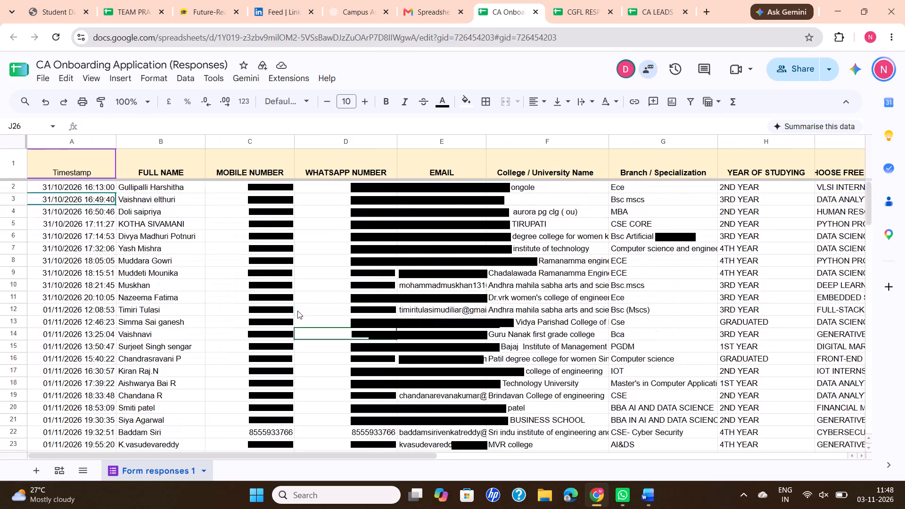
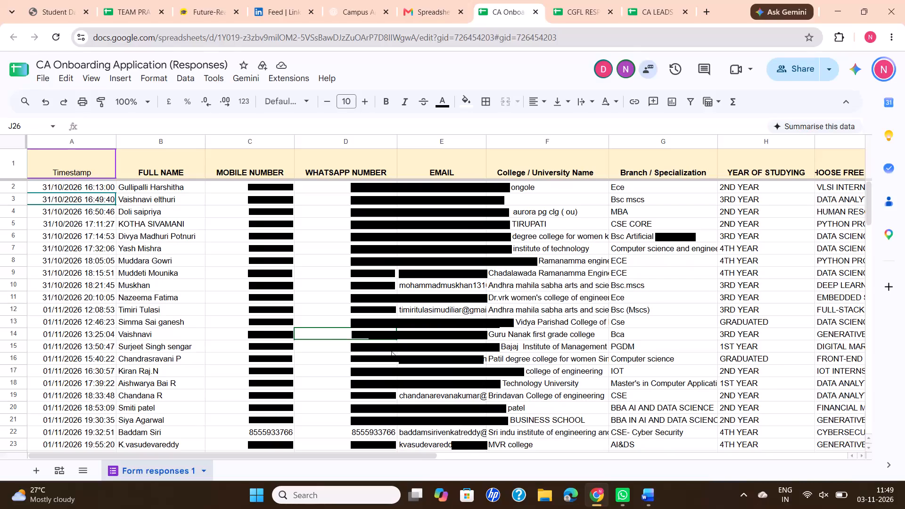
Look through the CA Onboarding Application responses down to the last entries, including the interested domains and lead gen BD names.
{"action": "scroll", "coordinate": [391, 351], "scroll_direction": "down", "scroll_amount": 1}
{"action": "scroll", "coordinate": [391, 351], "scroll_direction": "up", "scroll_amount": 3}
{"action": "scroll", "coordinate": [391, 351], "scroll_direction": "left", "scroll_amount": 4}
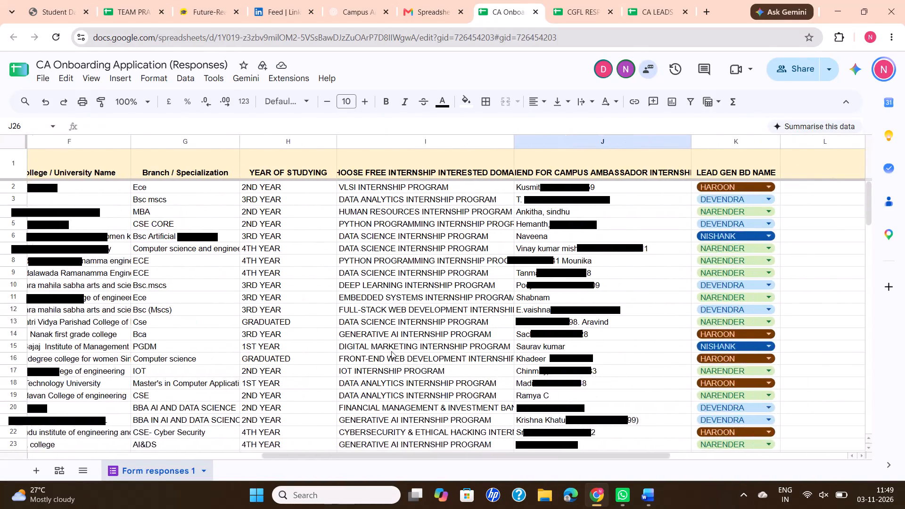
{"action": "scroll", "coordinate": [391, 351], "scroll_direction": "left", "scroll_amount": 1}
{"action": "scroll", "coordinate": [391, 351], "scroll_direction": "down", "scroll_amount": 1}
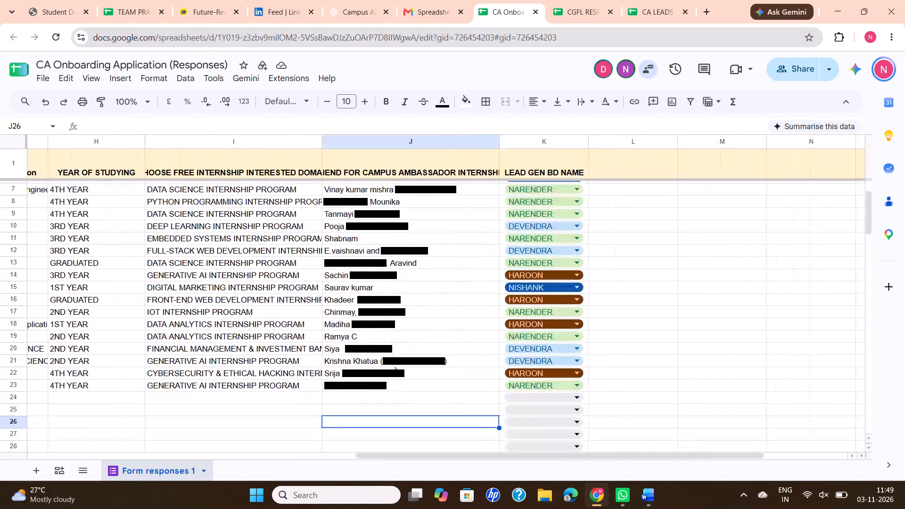
{"action": "left_click", "coordinate": [281, 392]}
{"action": "scroll", "coordinate": [281, 392], "scroll_direction": "right", "scroll_amount": 6}
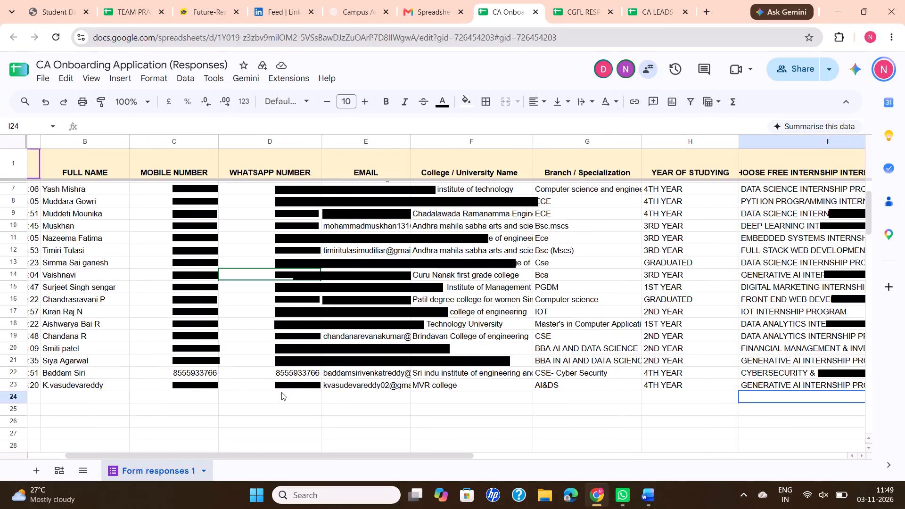
{"action": "left_click", "coordinate": [168, 397]}
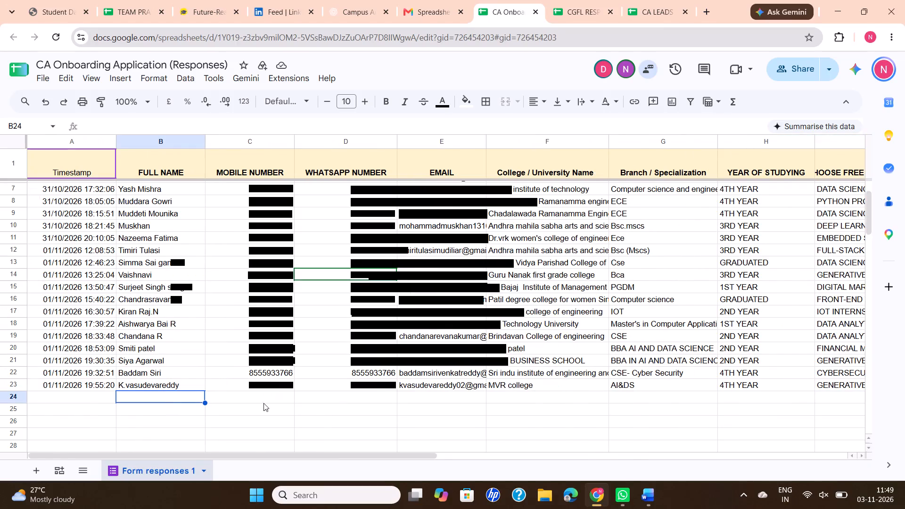
Return to the CA LEADS spreadsheet and copy the mobile number in column G for the callback lead in row 262.
{"action": "left_click", "coordinate": [645, 2]}
{"action": "scroll", "coordinate": [570, 271], "scroll_direction": "left", "scroll_amount": 3}
{"action": "scroll", "coordinate": [570, 271], "scroll_direction": "up", "scroll_amount": 1}
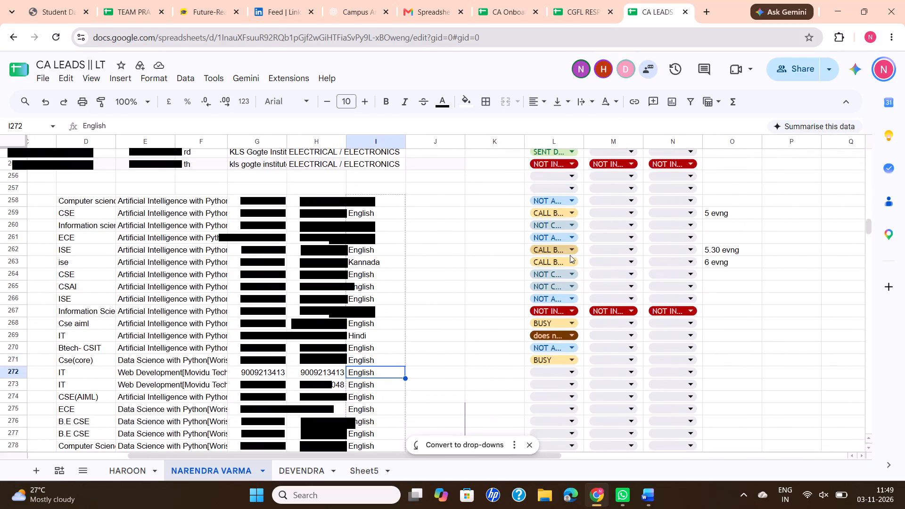
{"action": "left_click", "coordinate": [507, 252]}
{"action": "scroll", "coordinate": [507, 252], "scroll_direction": "right", "scroll_amount": 5}
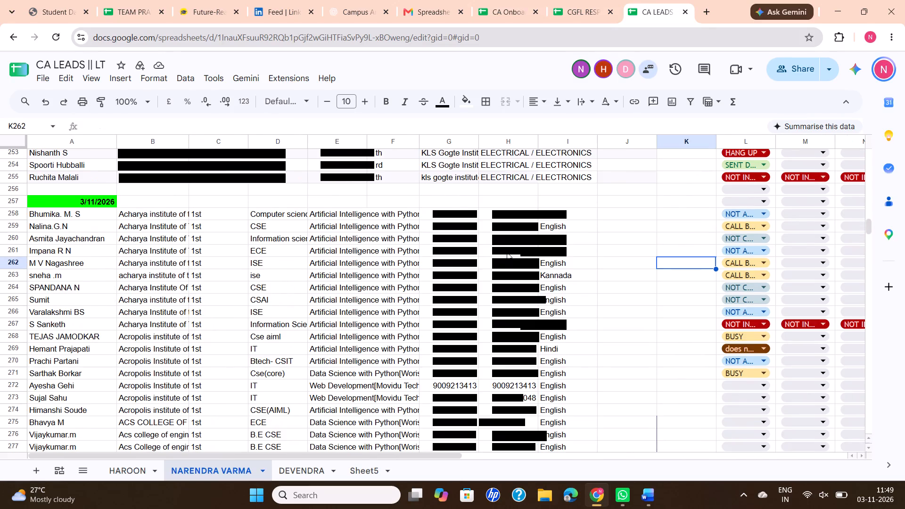
{"action": "left_click", "coordinate": [404, 270]}
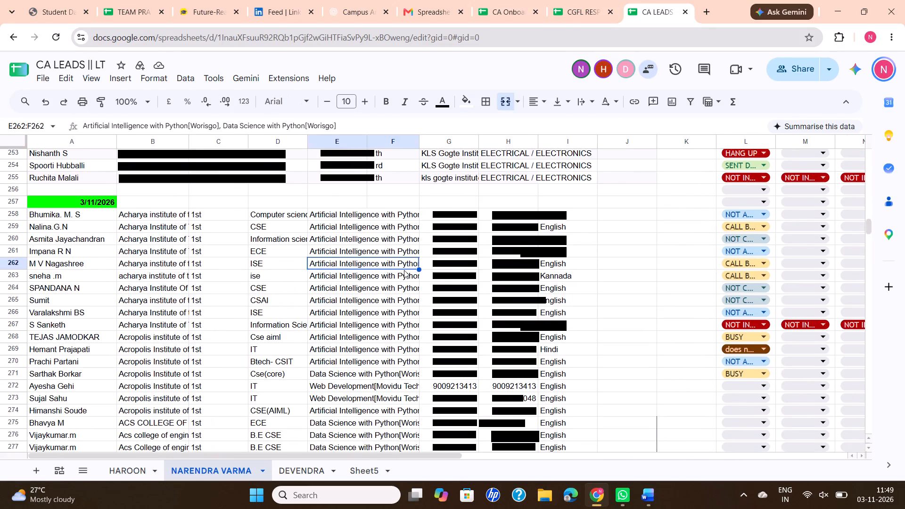
{"action": "scroll", "coordinate": [460, 263], "scroll_direction": "left", "scroll_amount": 2}
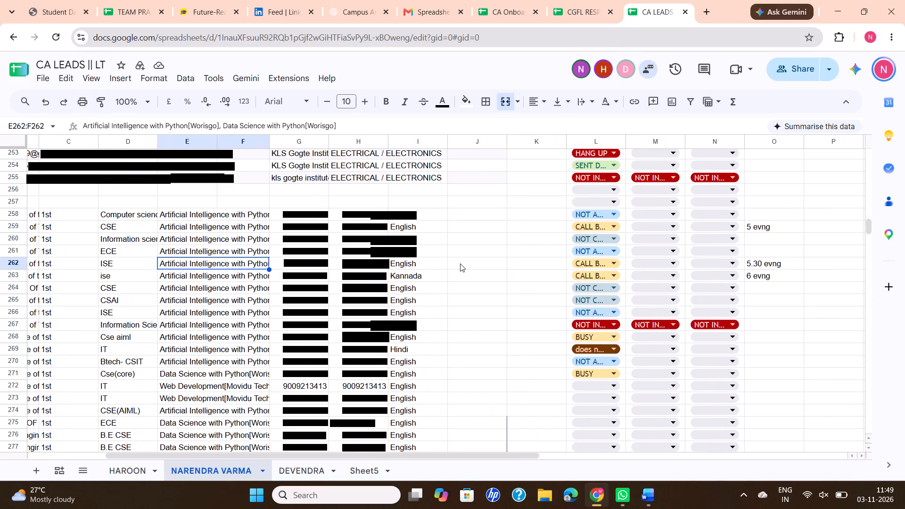
{"action": "triple_click", "coordinate": [289, 263]}
{"action": "key", "text": "ctrl+c"}
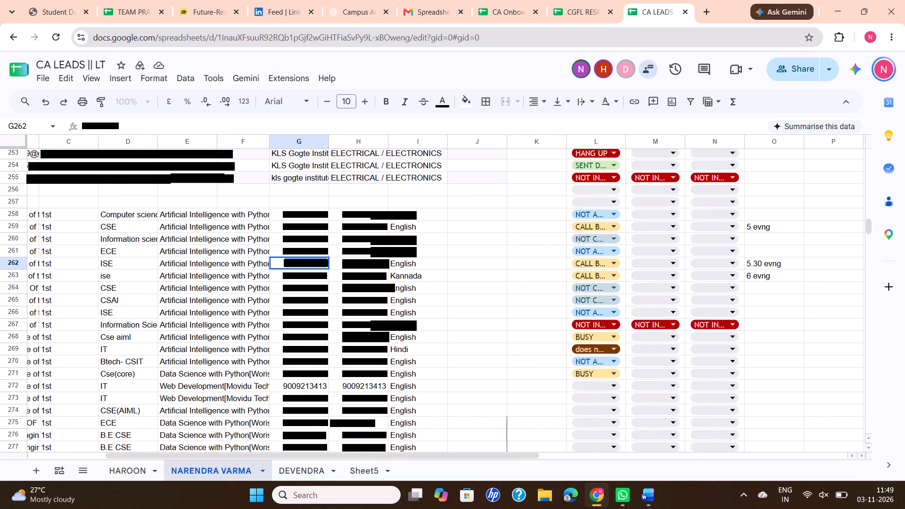
Switch to Word to view the Learners Track BDE calling script.
{"action": "left_click", "coordinate": [650, 501]}
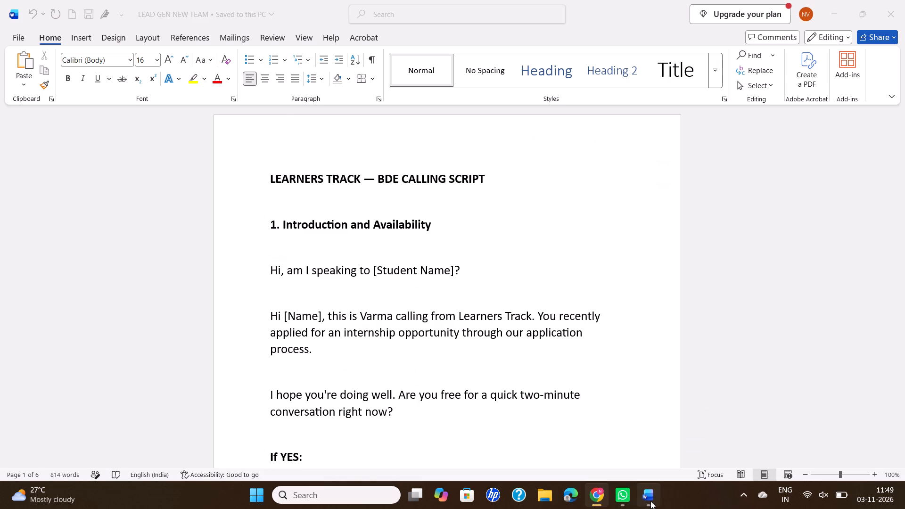
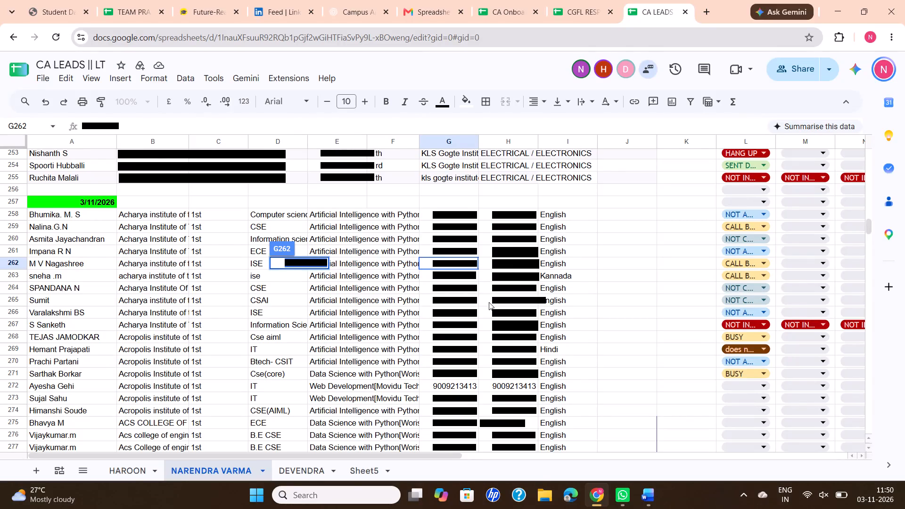
Switch to the calling script in Word and read from the introduction through the Application Confirmation and Student Profiling questions.
{"action": "left_click", "coordinate": [465, 299]}
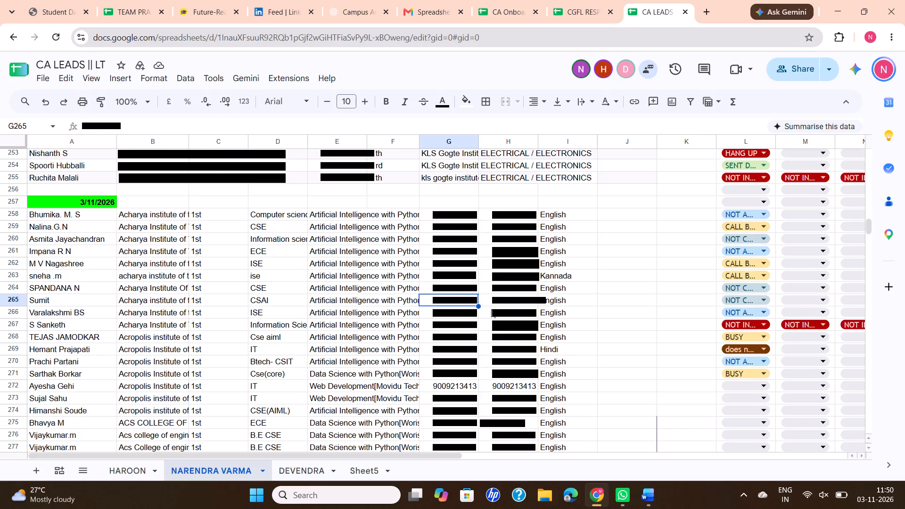
{"action": "left_click", "coordinate": [644, 498]}
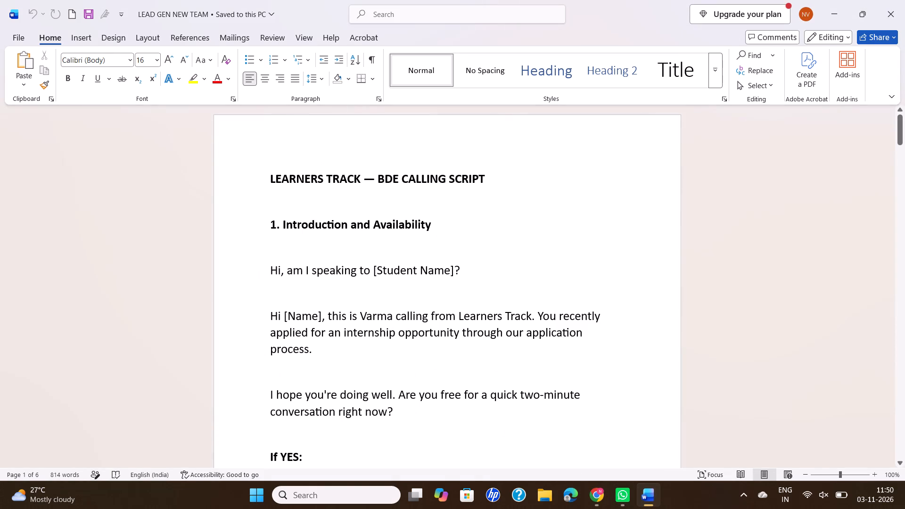
{"action": "key", "text": "Down"}
{"action": "key", "text": "Down"}
{"action": "key", "text": "Down"}
{"action": "key", "text": "Down"}
{"action": "key", "text": "Down"}
{"action": "key", "text": "Down"}
{"action": "key", "text": "Down"}
{"action": "key", "text": "Down"}
{"action": "key", "text": "Down"}
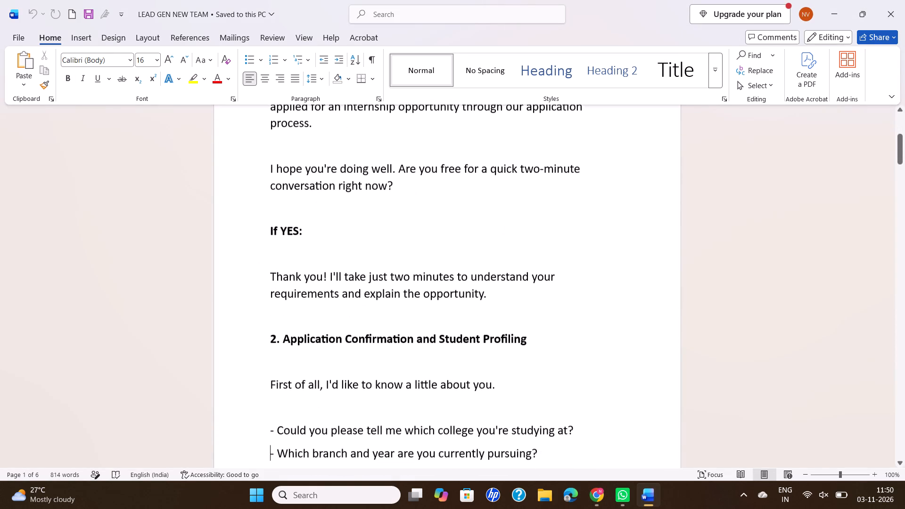
{"action": "key", "text": "Down"}
{"action": "key", "text": "Down"}
{"action": "key", "text": "Down"}
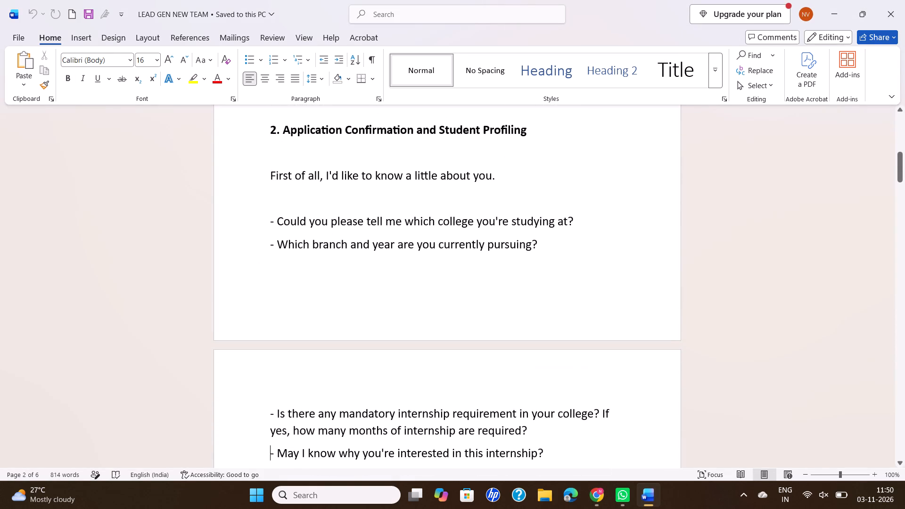
{"action": "key", "text": "Down"}
{"action": "key", "text": "Down"}
{"action": "key", "text": "Down"}
{"action": "key", "text": "Down"}
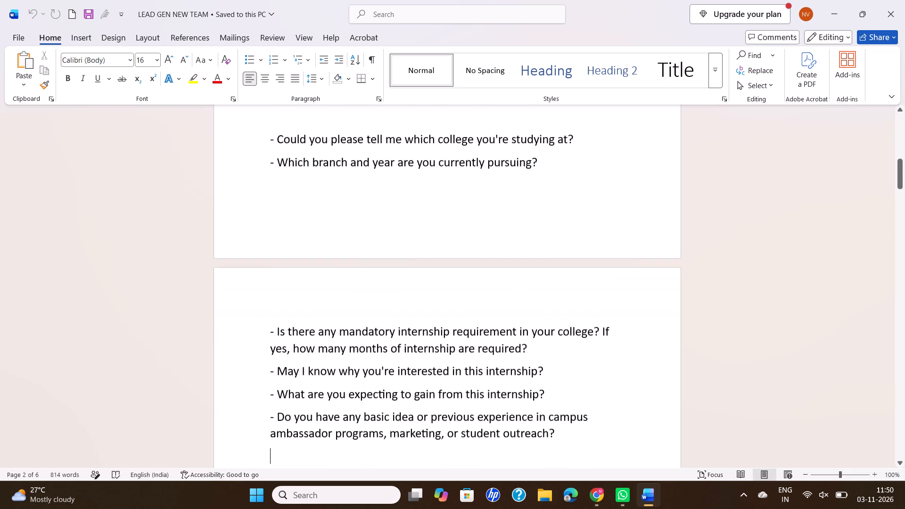
{"action": "key", "text": "Up"}
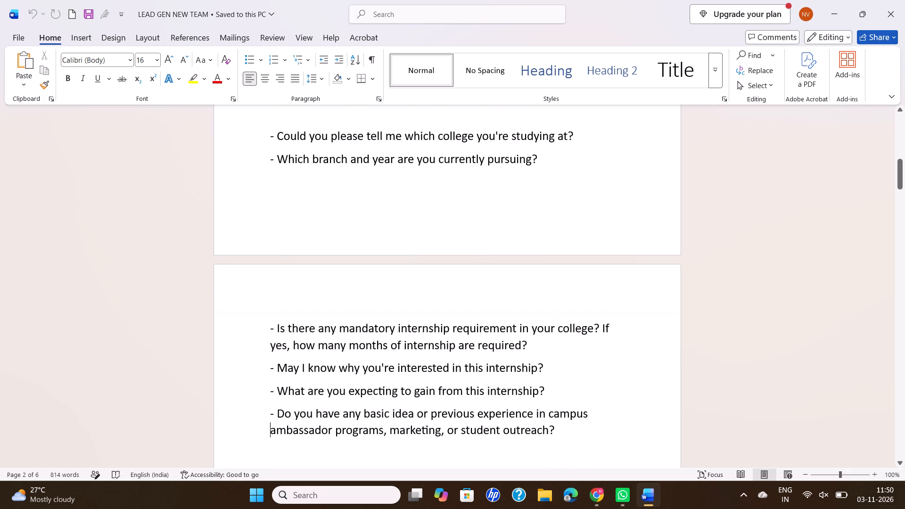
{"action": "key", "text": "Down"}
{"action": "key", "text": "Down"}
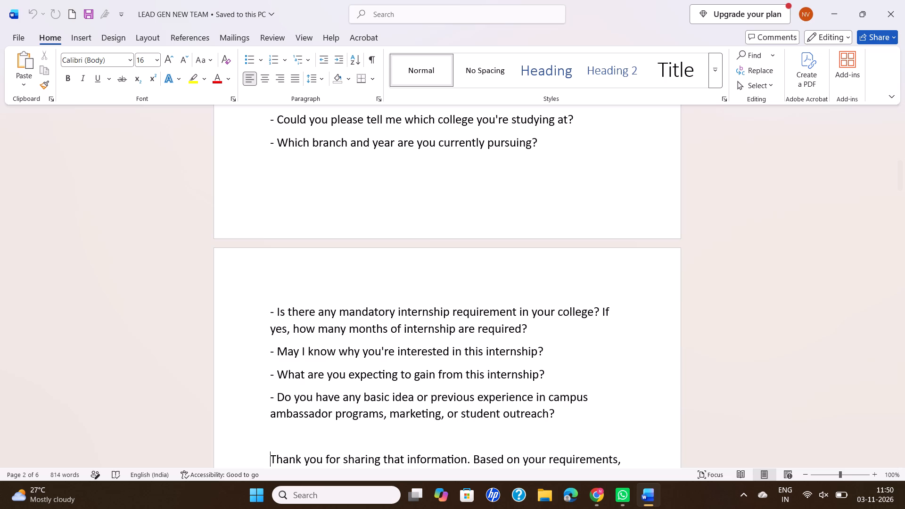
{"action": "key", "text": "Up"}
{"action": "key", "text": "Up"}
{"action": "key", "text": "Up"}
{"action": "key", "text": "Down"}
{"action": "key", "text": "Down"}
{"action": "key", "text": "Down"}
Read on in the calling script through section 3, About Learners Track, to the paragraph on the programs offered.
{"action": "key", "text": "Down"}
{"action": "key", "text": "Down"}
{"action": "key", "text": "Down"}
{"action": "key", "text": "Down"}
{"action": "key", "text": "Down"}
{"action": "key", "text": "Down"}
{"action": "key", "text": "Down"}
{"action": "key", "text": "Down"}
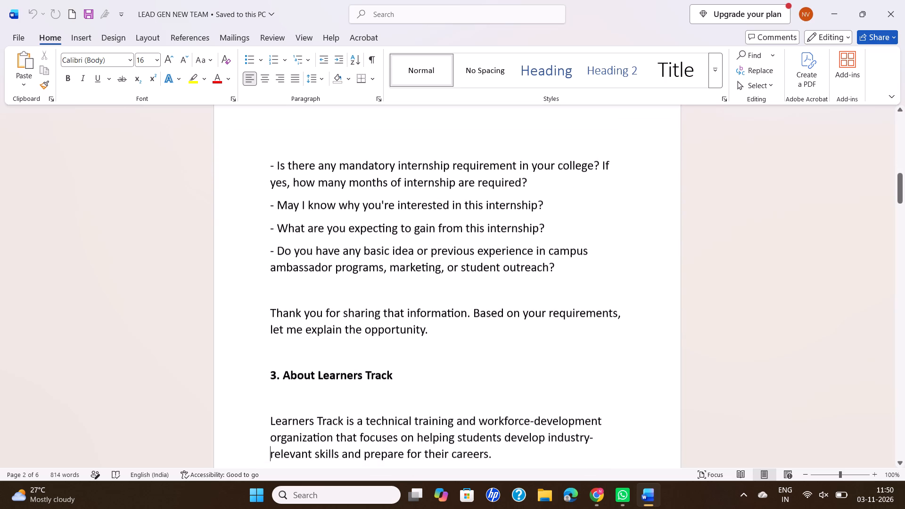
{"action": "key", "text": "Down"}
{"action": "key", "text": "Down"}
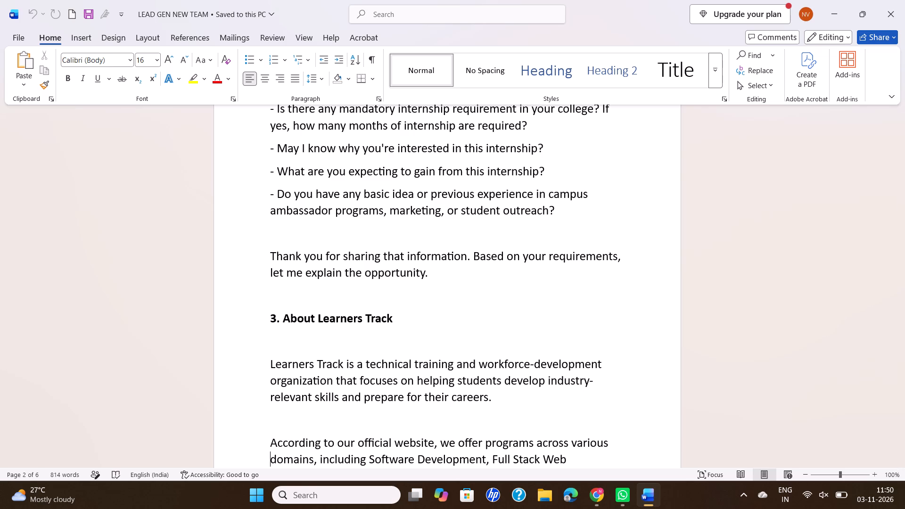
Return to the CA LEADS spreadsheet in Chrome and set the column L call status for the lead in row 265 to CALL BACK.
{"action": "left_click", "coordinate": [597, 503]}
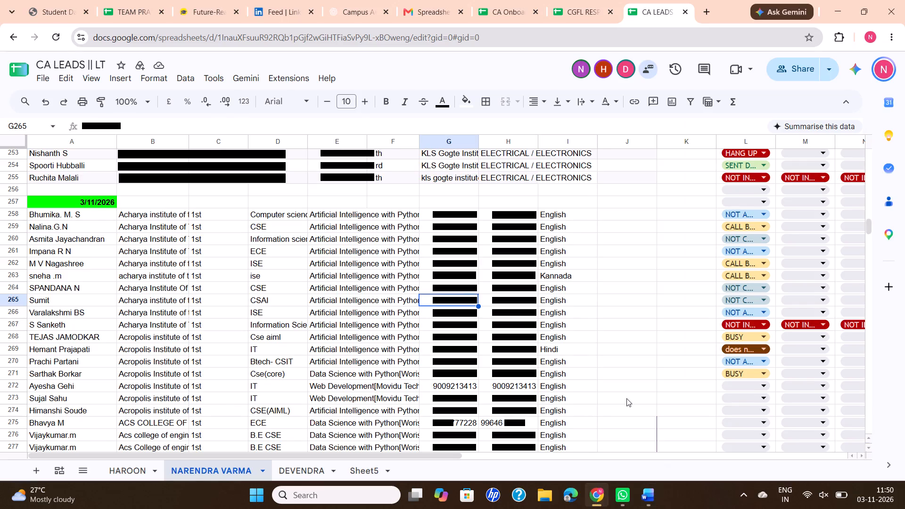
{"action": "left_click", "coordinate": [748, 299]}
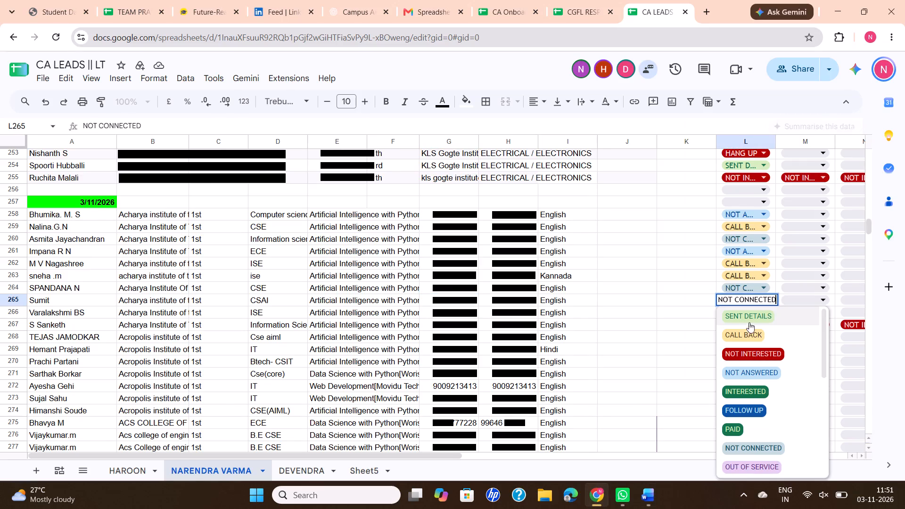
{"action": "left_click", "coordinate": [743, 330]}
Enter the callback time note "3 evng" in column O for the lead in row 265.
{"action": "scroll", "coordinate": [592, 320], "scroll_direction": "left", "scroll_amount": 3}
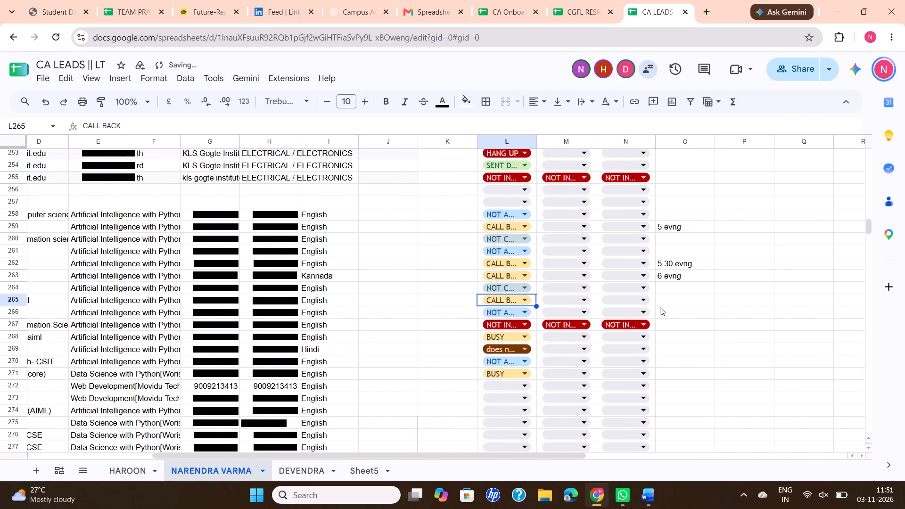
{"action": "double_click", "coordinate": [664, 303]}
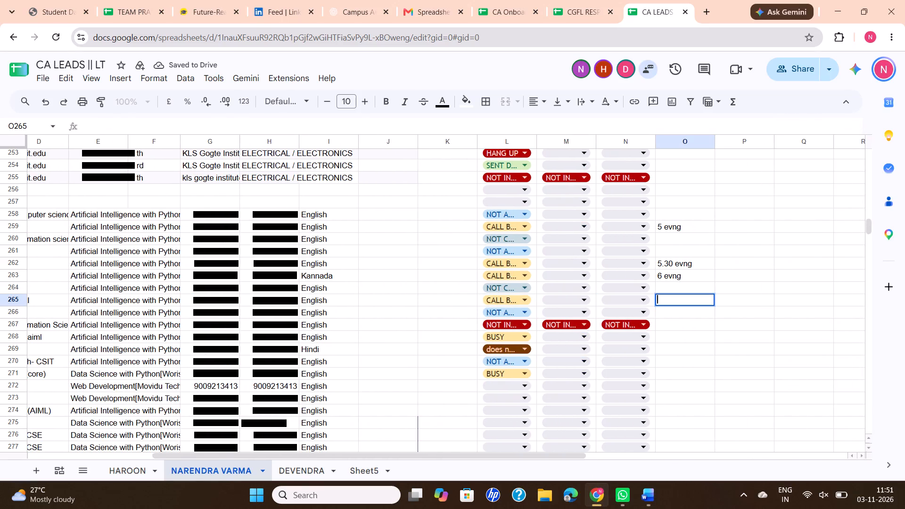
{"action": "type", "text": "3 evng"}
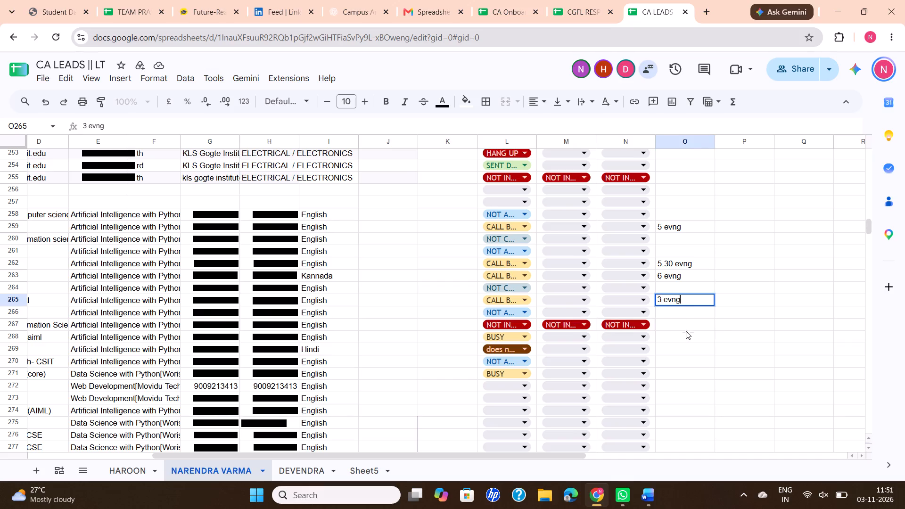
{"action": "left_click", "coordinate": [681, 329]}
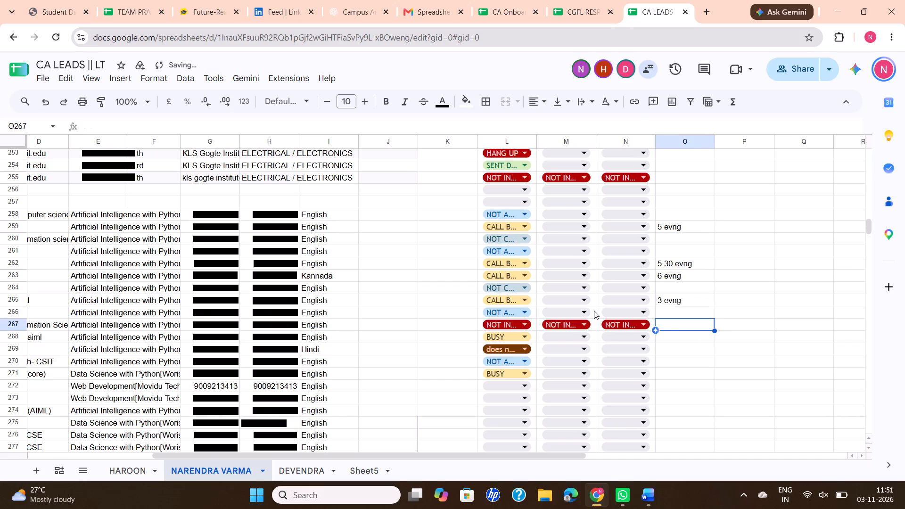
{"action": "scroll", "coordinate": [428, 297], "scroll_direction": "down", "scroll_amount": 1}
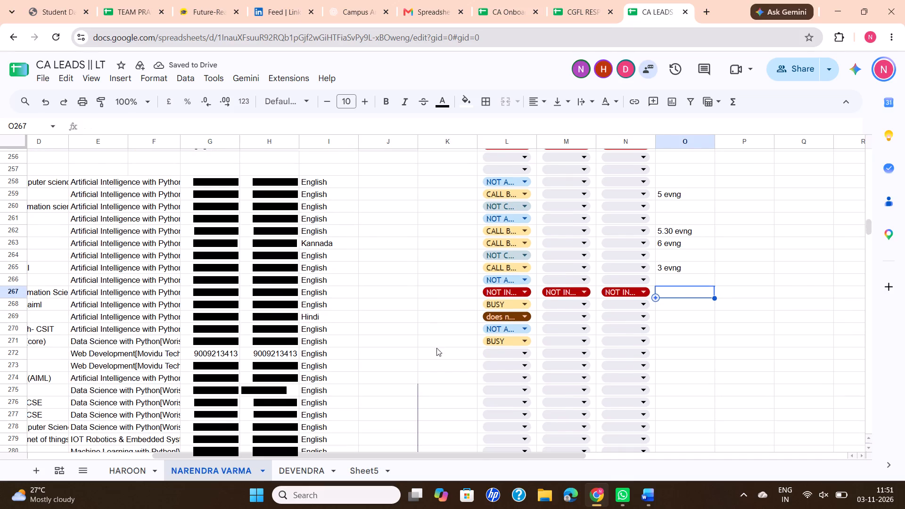
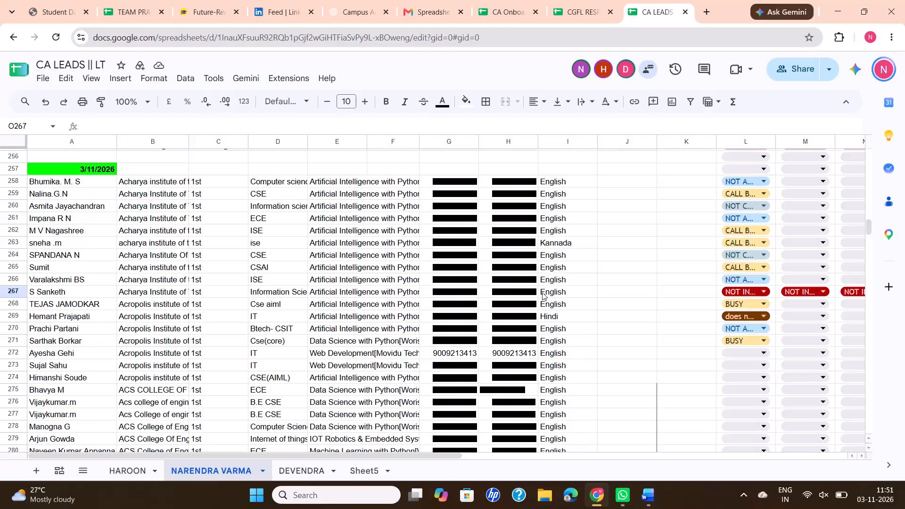
In the CA LEADS spreadsheet, select the student name cell of the callback lead in row 262.
{"action": "left_click", "coordinate": [81, 235]}
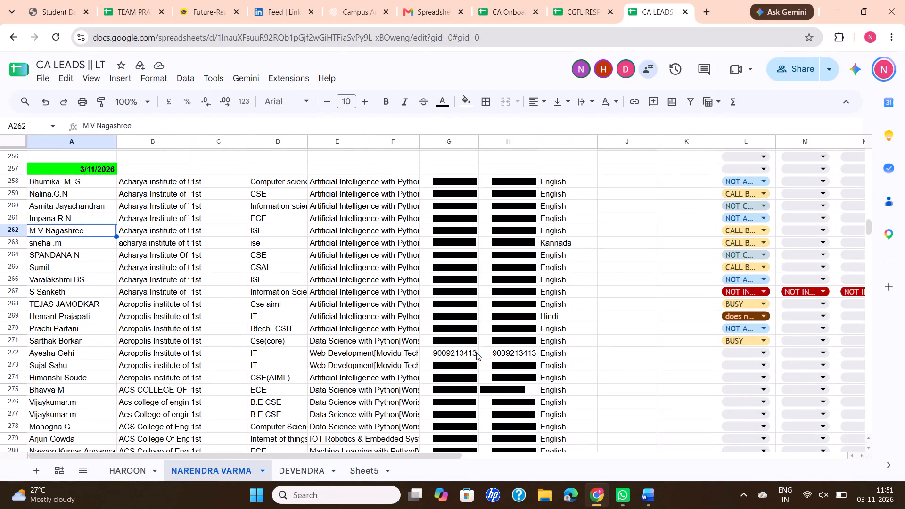
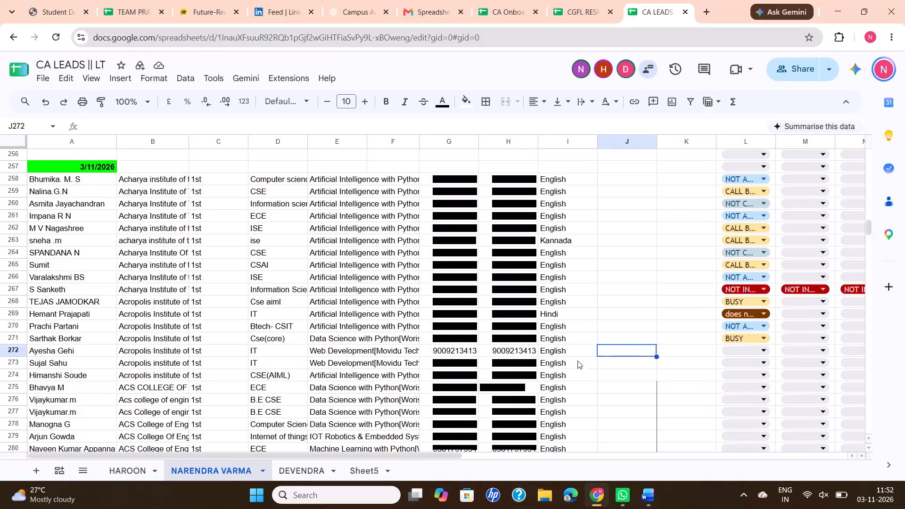
Select the mobile number in column G for the lead in row 272 of the 3/11/2026 batch.
{"action": "left_click", "coordinate": [461, 348]}
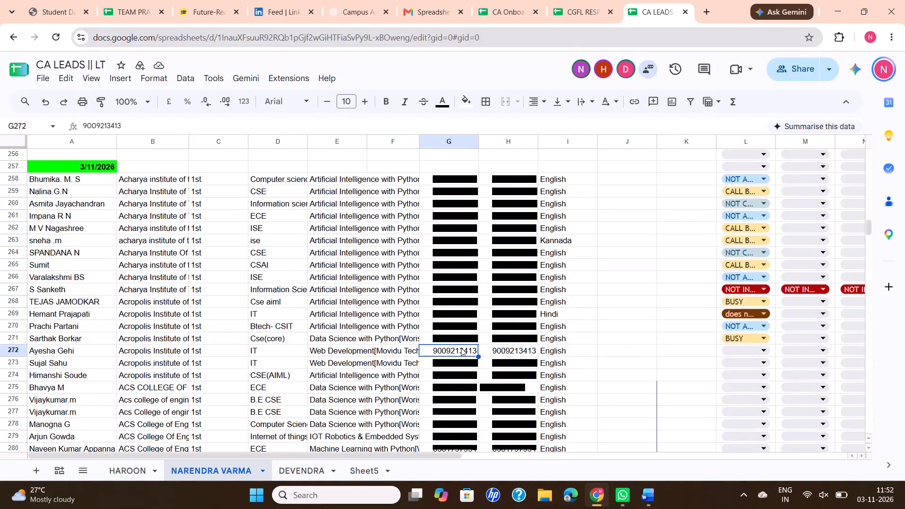
{"action": "scroll", "coordinate": [461, 348], "scroll_direction": "down", "scroll_amount": 1}
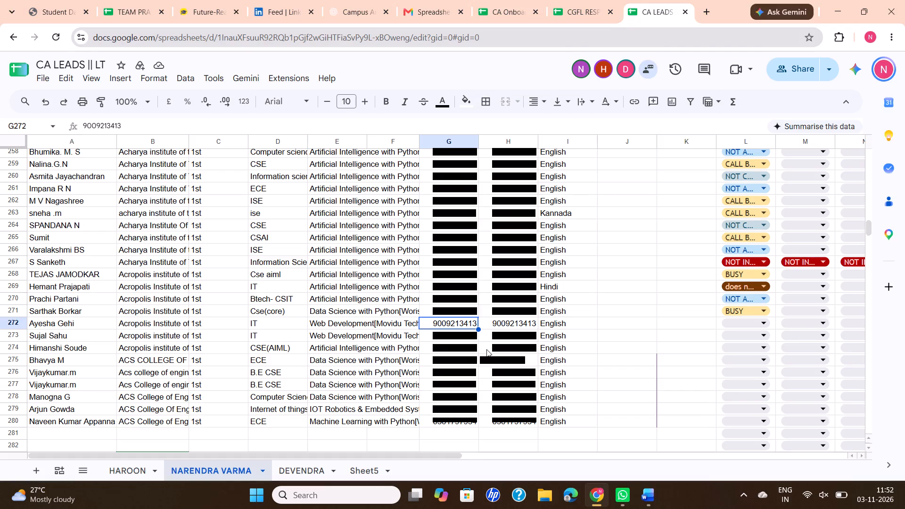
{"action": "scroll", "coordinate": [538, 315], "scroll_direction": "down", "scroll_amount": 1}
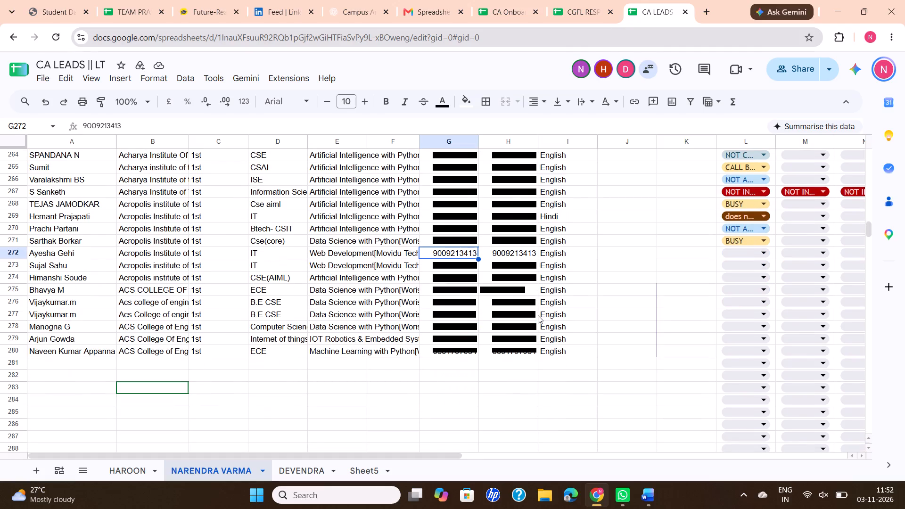
Switch to the CGFL RESPONSES SHEET and reload it to fetch the latest form responses.
{"action": "scroll", "coordinate": [538, 315], "scroll_direction": "right", "scroll_amount": 4}
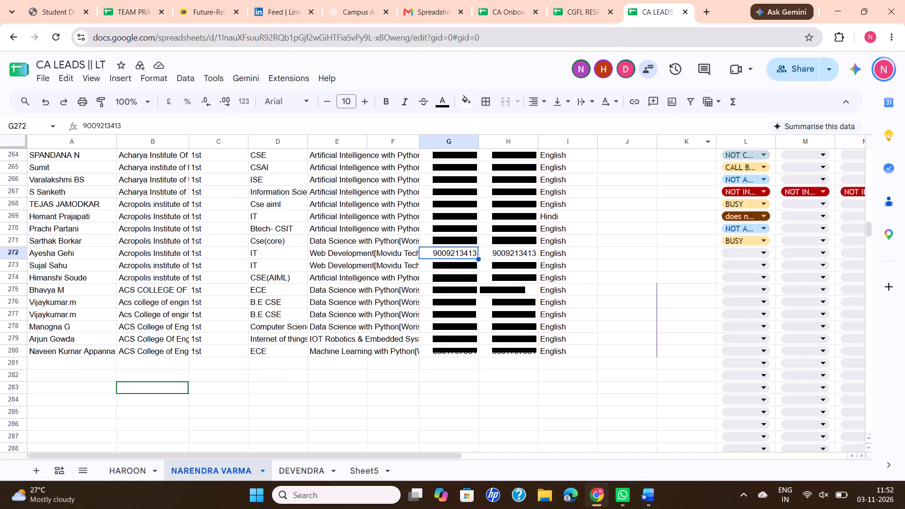
{"action": "left_click", "coordinate": [586, 0]}
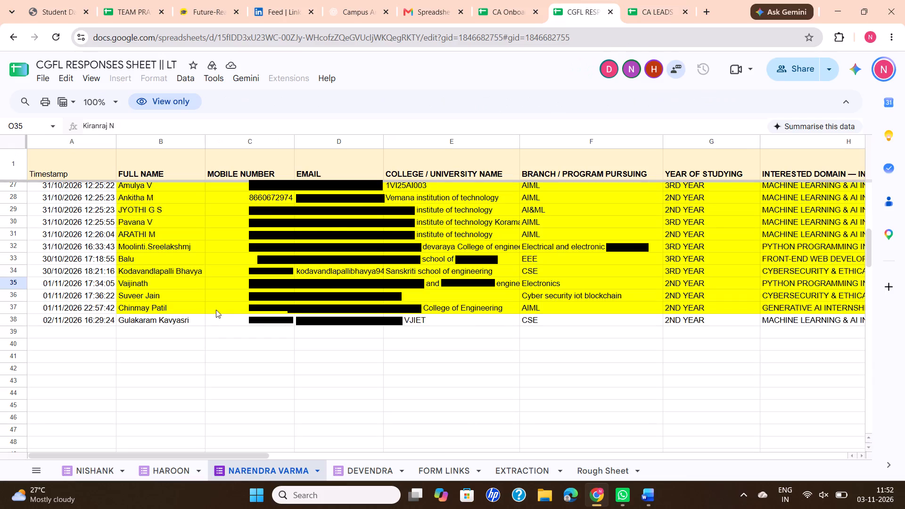
{"action": "left_click", "coordinate": [60, 38]}
Look through the student responses in the reloaded sheet, from the newest entries back up to the earliest ones.
{"action": "scroll", "coordinate": [353, 309], "scroll_direction": "down", "scroll_amount": 4}
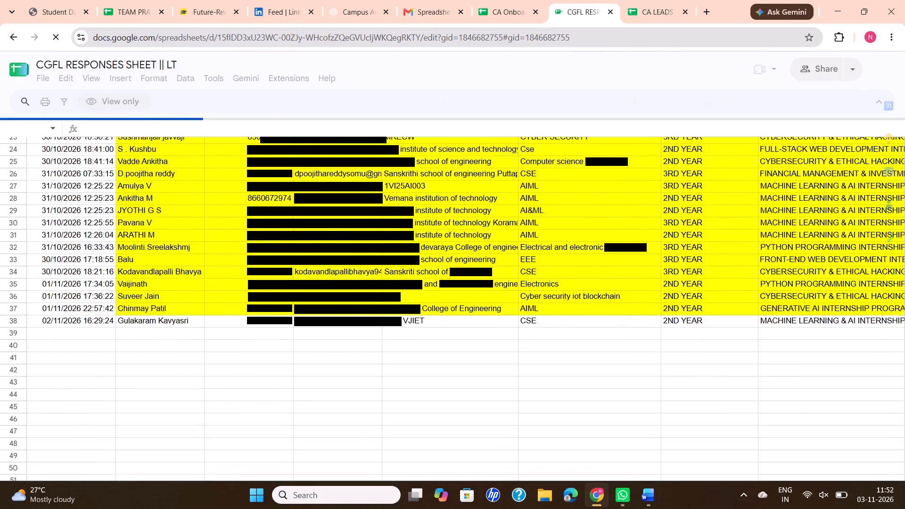
{"action": "scroll", "coordinate": [353, 309], "scroll_direction": "left", "scroll_amount": 2}
{"action": "scroll", "coordinate": [460, 362], "scroll_direction": "down", "scroll_amount": 4}
{"action": "scroll", "coordinate": [460, 362], "scroll_direction": "up", "scroll_amount": 1}
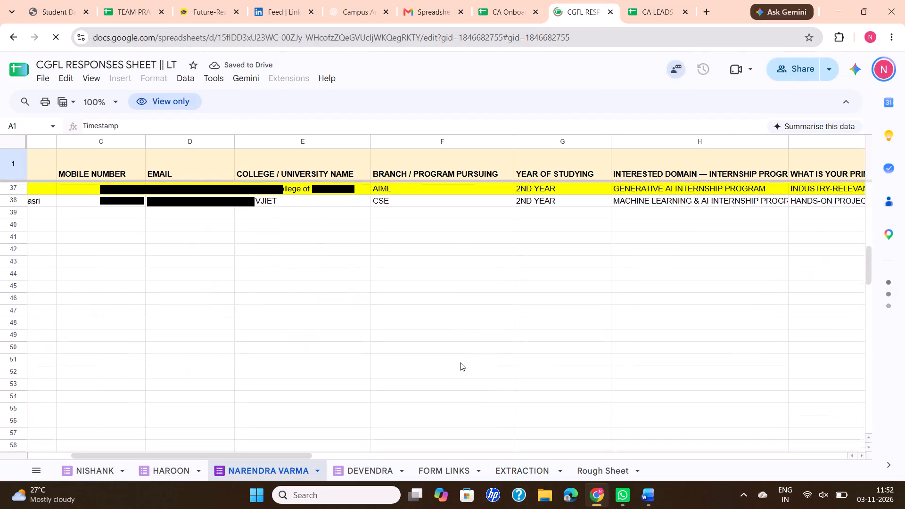
{"action": "scroll", "coordinate": [460, 362], "scroll_direction": "up", "scroll_amount": 1}
{"action": "scroll", "coordinate": [460, 362], "scroll_direction": "left", "scroll_amount": 1}
{"action": "scroll", "coordinate": [460, 362], "scroll_direction": "up", "scroll_amount": 2}
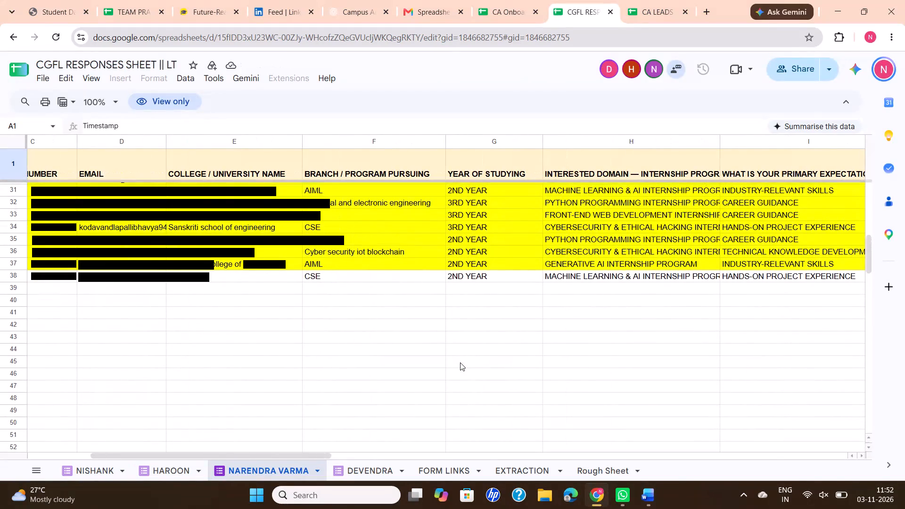
{"action": "scroll", "coordinate": [460, 362], "scroll_direction": "right", "scroll_amount": 2}
{"action": "scroll", "coordinate": [460, 362], "scroll_direction": "up", "scroll_amount": 2}
{"action": "scroll", "coordinate": [460, 362], "scroll_direction": "right", "scroll_amount": 3}
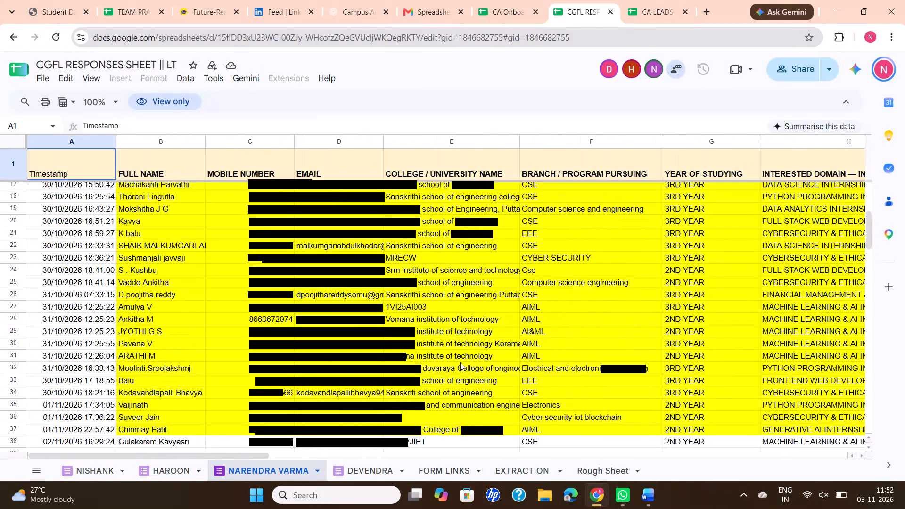
{"action": "scroll", "coordinate": [460, 362], "scroll_direction": "up", "scroll_amount": 3}
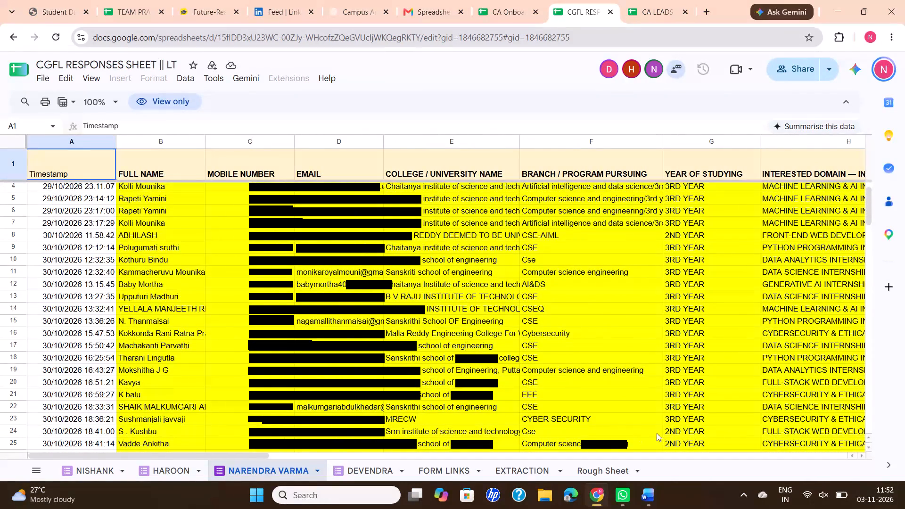
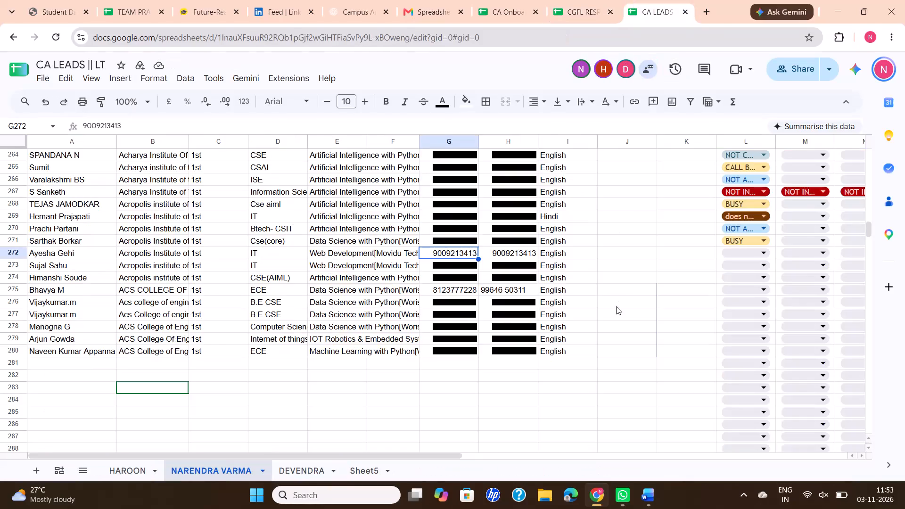
{"action": "scroll", "coordinate": [616, 308], "scroll_direction": "up", "scroll_amount": 9}
{"action": "scroll", "coordinate": [616, 308], "scroll_direction": "left", "scroll_amount": 2}
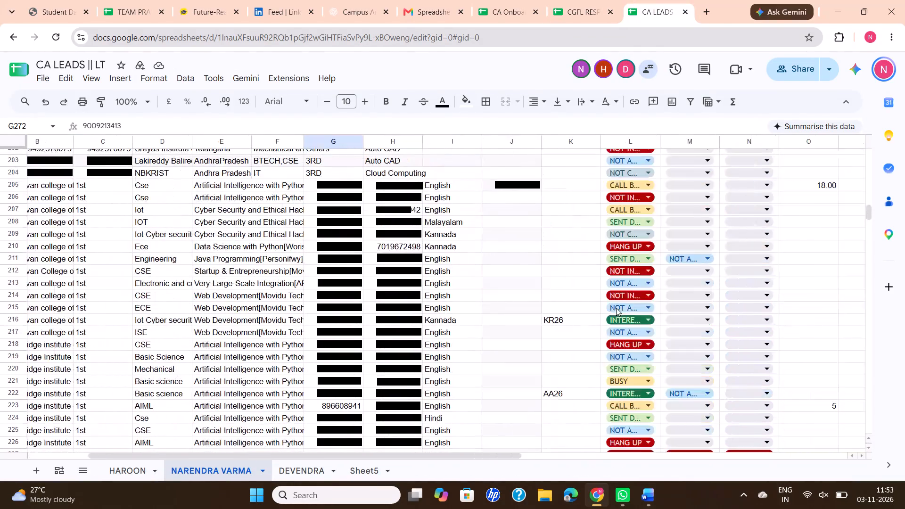
{"action": "scroll", "coordinate": [616, 308], "scroll_direction": "up", "scroll_amount": 4}
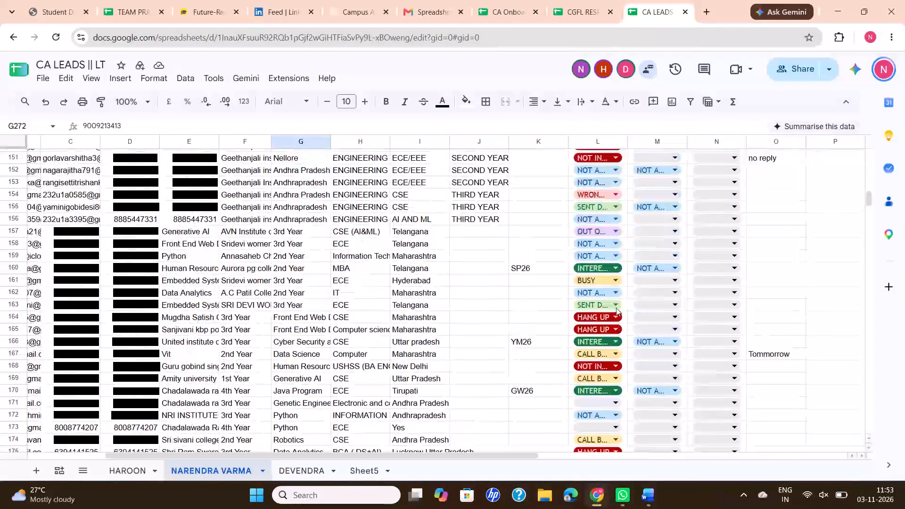
{"action": "scroll", "coordinate": [616, 308], "scroll_direction": "up", "scroll_amount": 7}
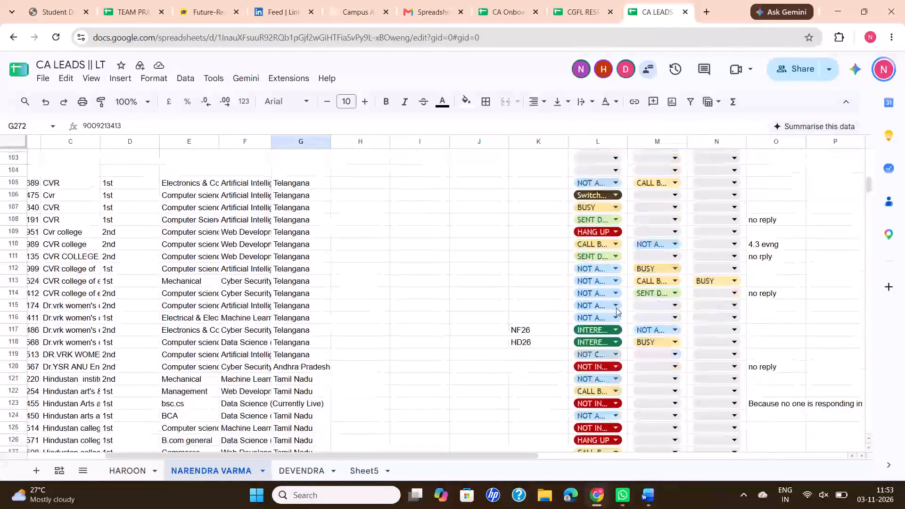
{"action": "scroll", "coordinate": [616, 308], "scroll_direction": "up", "scroll_amount": 5}
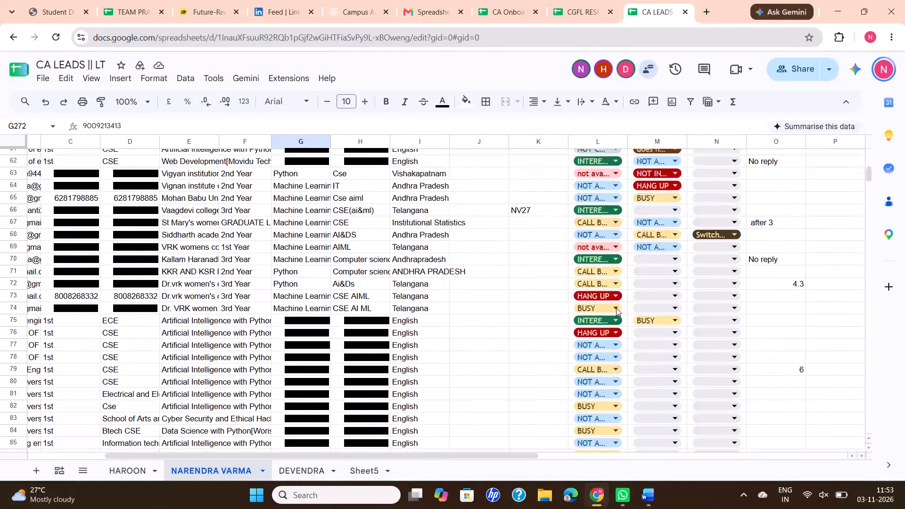
{"action": "scroll", "coordinate": [616, 308], "scroll_direction": "up", "scroll_amount": 1}
{"action": "scroll", "coordinate": [616, 308], "scroll_direction": "right", "scroll_amount": 5}
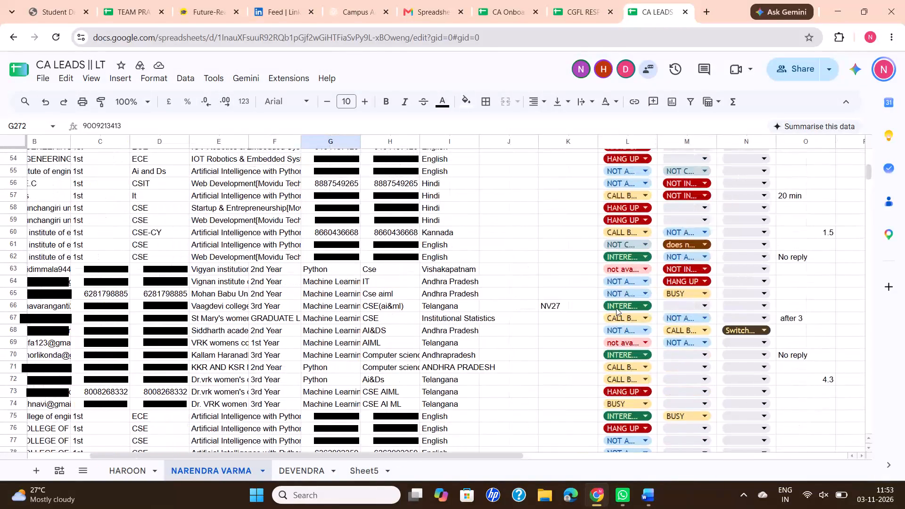
{"action": "scroll", "coordinate": [616, 308], "scroll_direction": "up", "scroll_amount": 5}
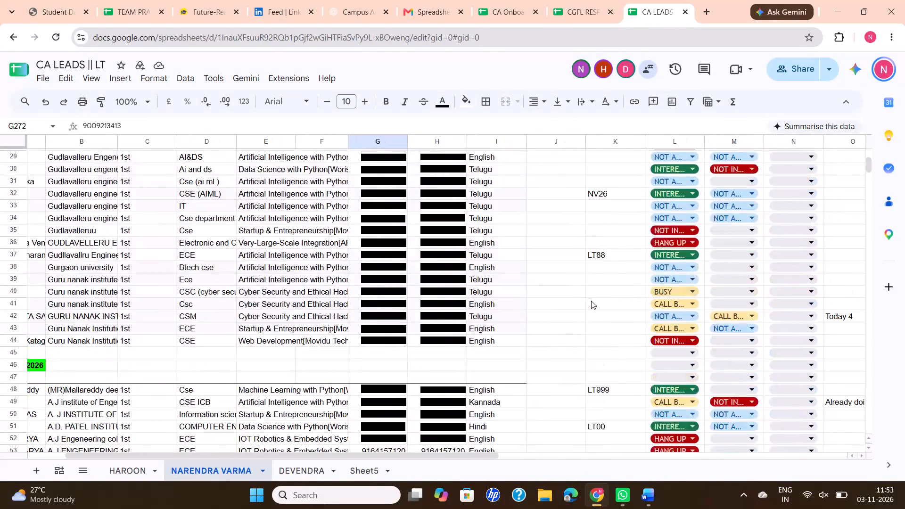
{"action": "scroll", "coordinate": [591, 301], "scroll_direction": "up", "scroll_amount": 1}
{"action": "left_click", "coordinate": [562, 250]}
{"action": "scroll", "coordinate": [562, 250], "scroll_direction": "right", "scroll_amount": 3}
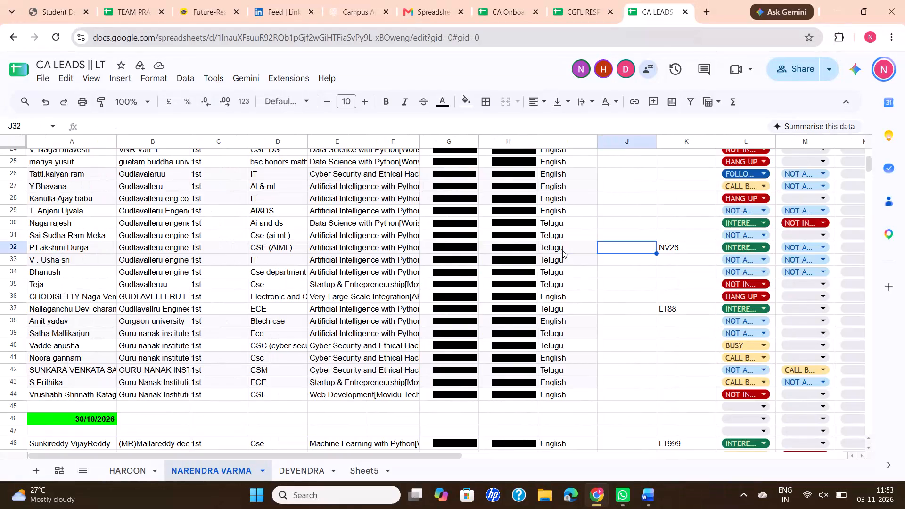
{"action": "scroll", "coordinate": [578, 251], "scroll_direction": "up", "scroll_amount": 2}
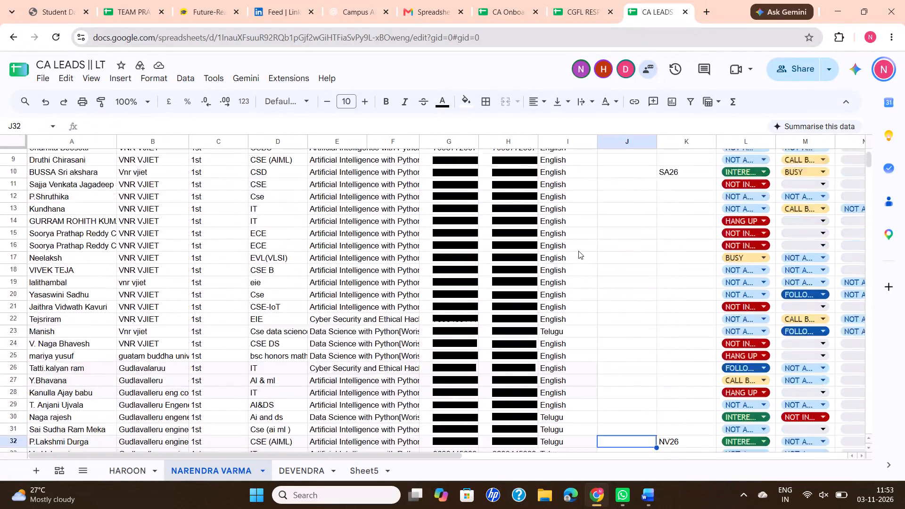
{"action": "scroll", "coordinate": [578, 251], "scroll_direction": "up", "scroll_amount": 3}
{"action": "scroll", "coordinate": [578, 251], "scroll_direction": "down", "scroll_amount": 1}
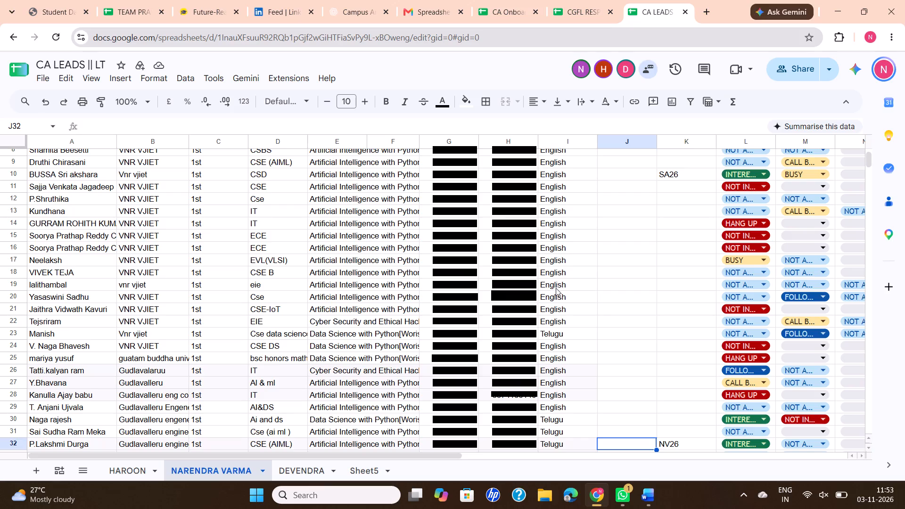
{"action": "left_click", "coordinate": [625, 297]}
{"action": "scroll", "coordinate": [690, 307], "scroll_direction": "left", "scroll_amount": 2}
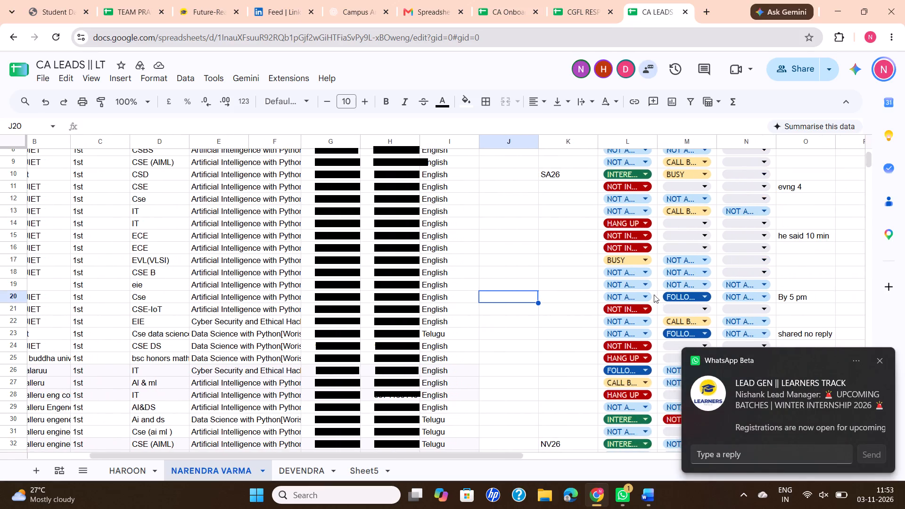
{"action": "left_click", "coordinate": [645, 295]}
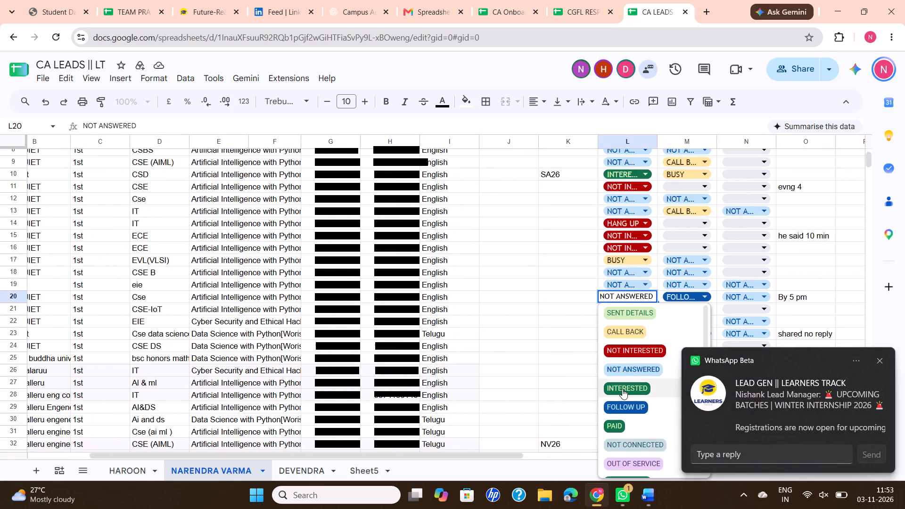
{"action": "left_click", "coordinate": [622, 389]}
Enter the code NV26 in column K for the lead in row 20.
{"action": "left_click", "coordinate": [549, 297]}
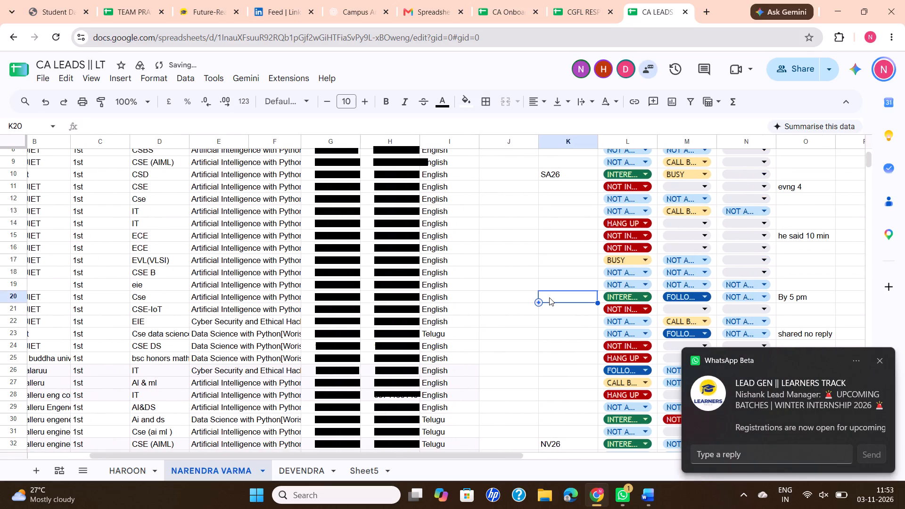
{"action": "type", "text": "NV2"}
{"action": "key", "text": "6"}
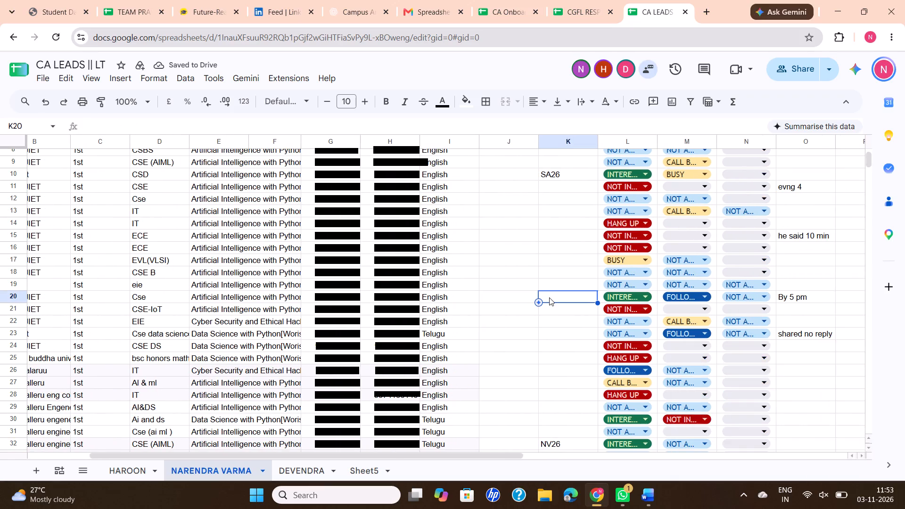
{"action": "triple_click", "coordinate": [553, 295]}
{"action": "type", "text": "NV26"}
{"action": "left_click", "coordinate": [548, 308]}
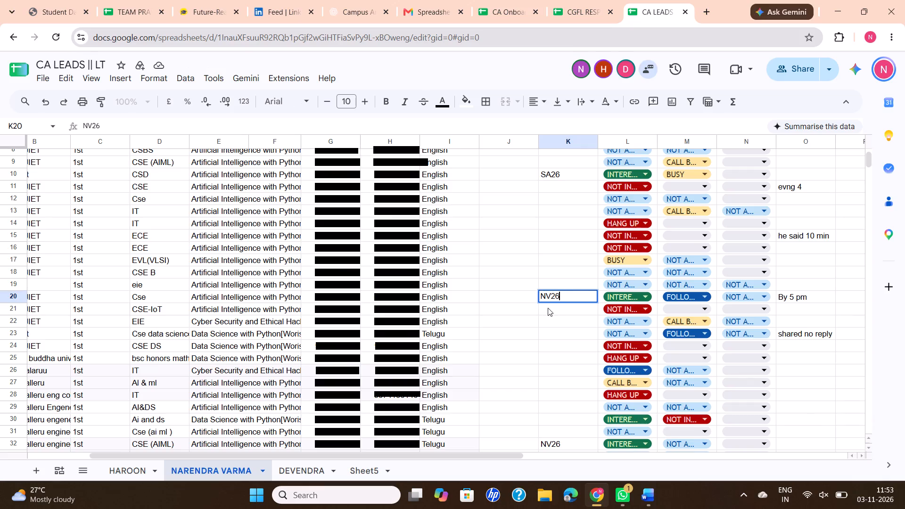
{"action": "left_click", "coordinate": [512, 300]}
{"action": "scroll", "coordinate": [512, 300], "scroll_direction": "right", "scroll_amount": 2}
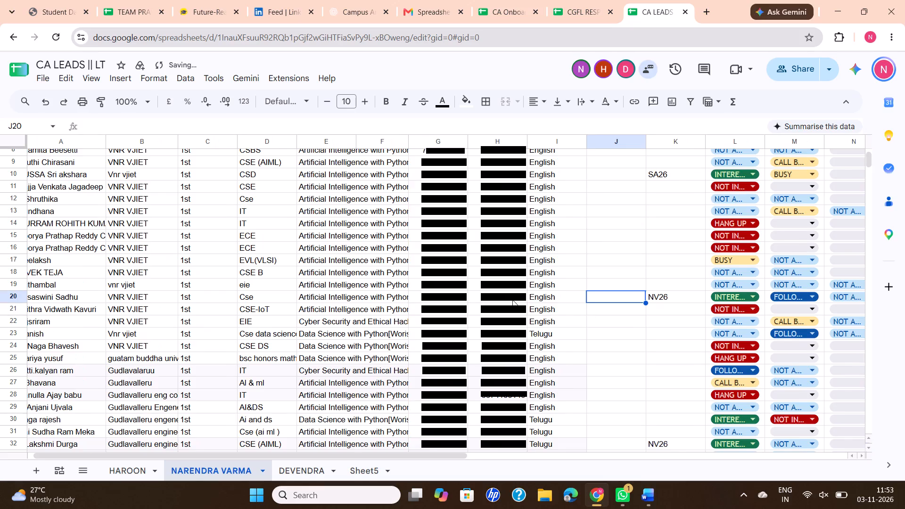
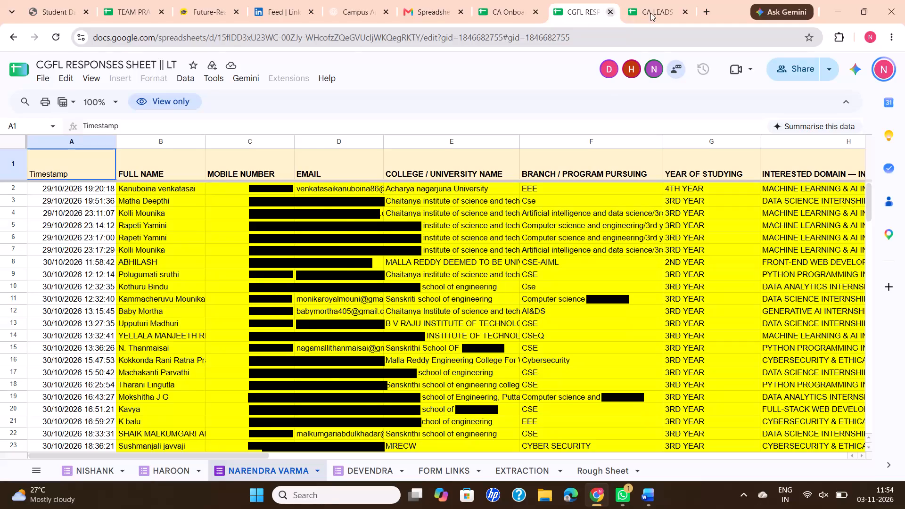
{"action": "scroll", "coordinate": [462, 306], "scroll_direction": "down", "scroll_amount": 2}
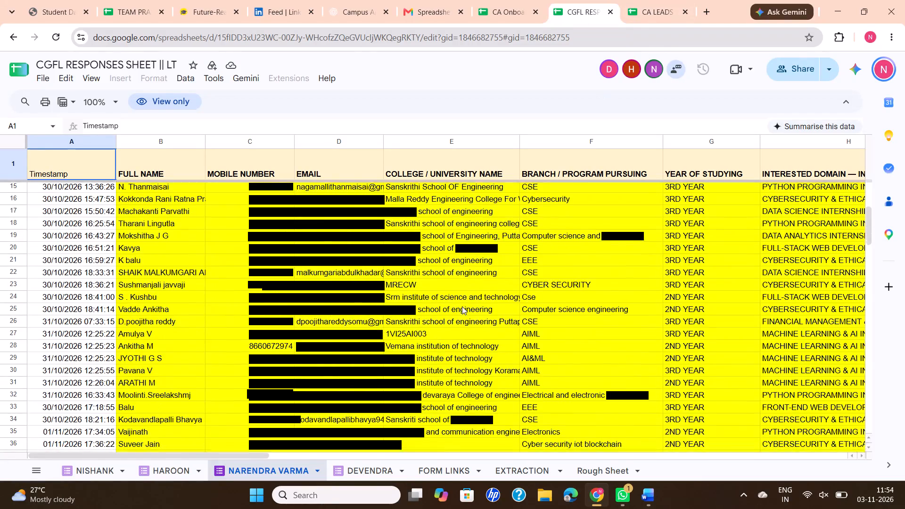
{"action": "scroll", "coordinate": [462, 306], "scroll_direction": "down", "scroll_amount": 2}
{"action": "scroll", "coordinate": [462, 306], "scroll_direction": "up", "scroll_amount": 2}
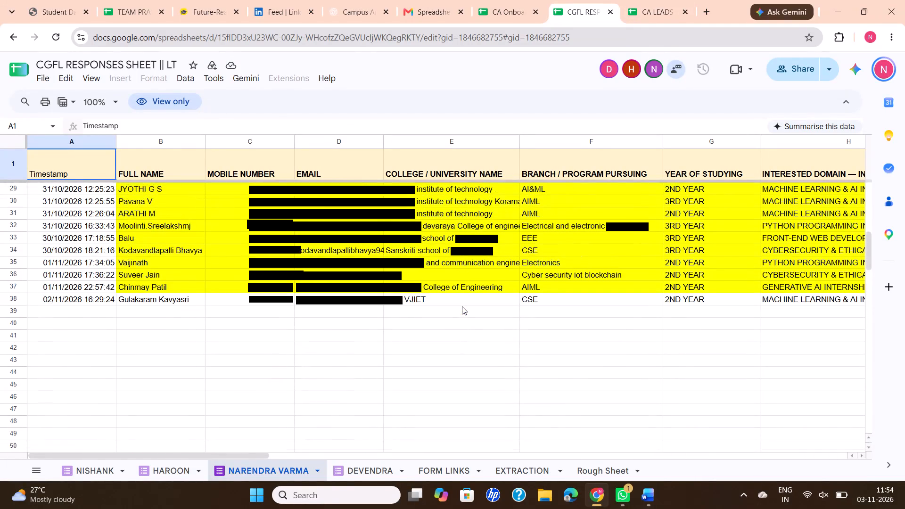
{"action": "scroll", "coordinate": [462, 306], "scroll_direction": "up", "scroll_amount": 4}
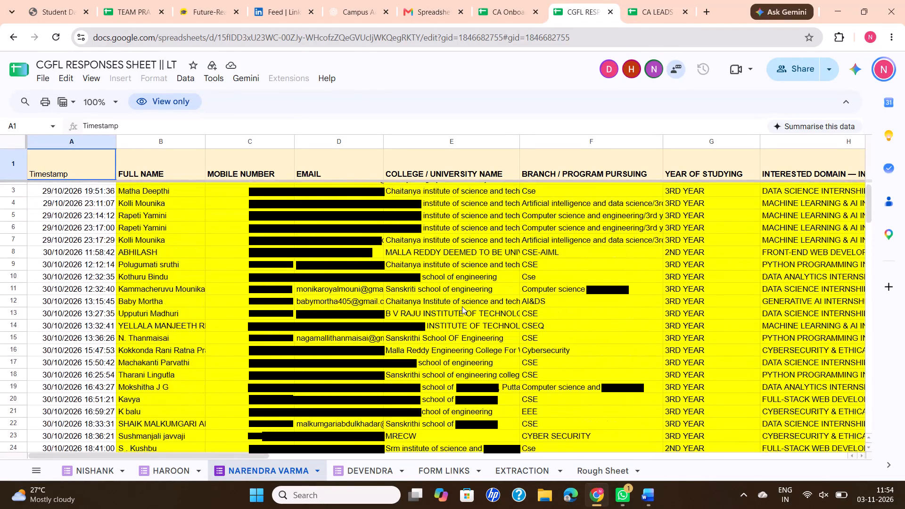
{"action": "scroll", "coordinate": [462, 306], "scroll_direction": "up", "scroll_amount": 1}
{"action": "scroll", "coordinate": [462, 306], "scroll_direction": "down", "scroll_amount": 2}
{"action": "scroll", "coordinate": [462, 306], "scroll_direction": "left", "scroll_amount": 4}
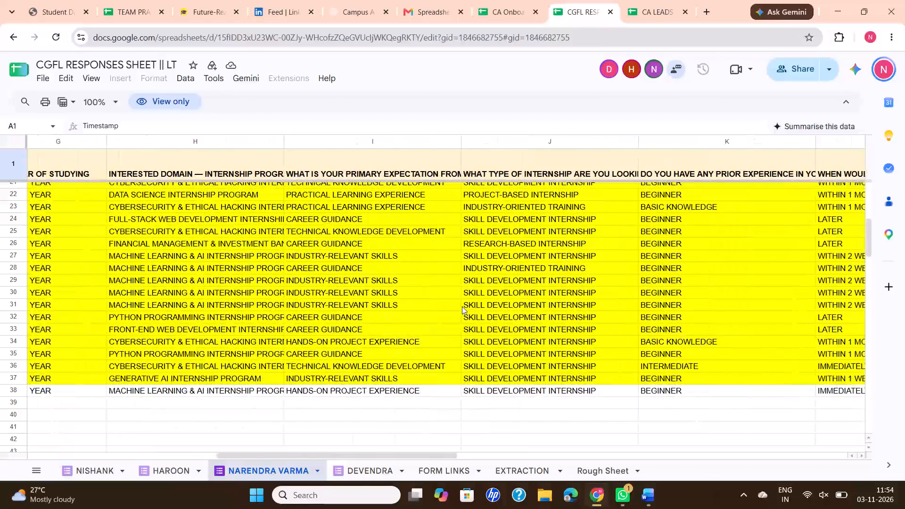
{"action": "scroll", "coordinate": [462, 306], "scroll_direction": "left", "scroll_amount": 1}
{"action": "scroll", "coordinate": [462, 306], "scroll_direction": "right", "scroll_amount": 9}
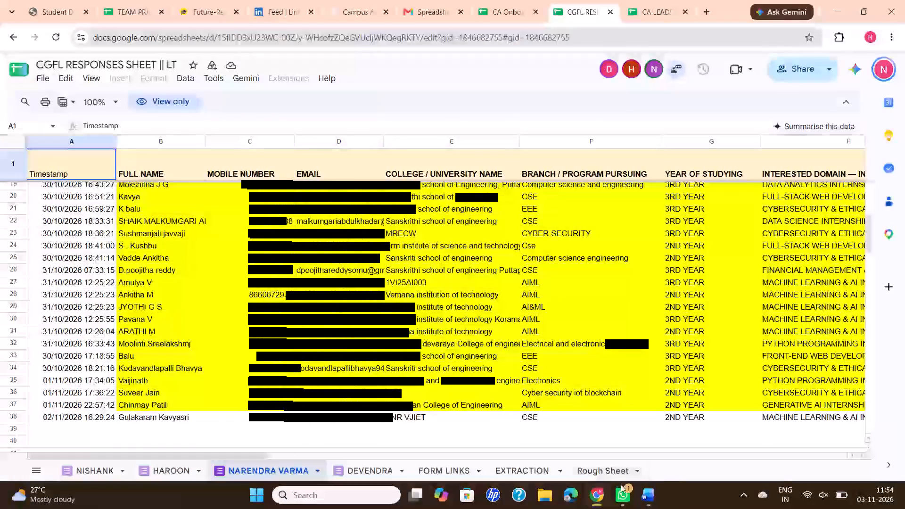
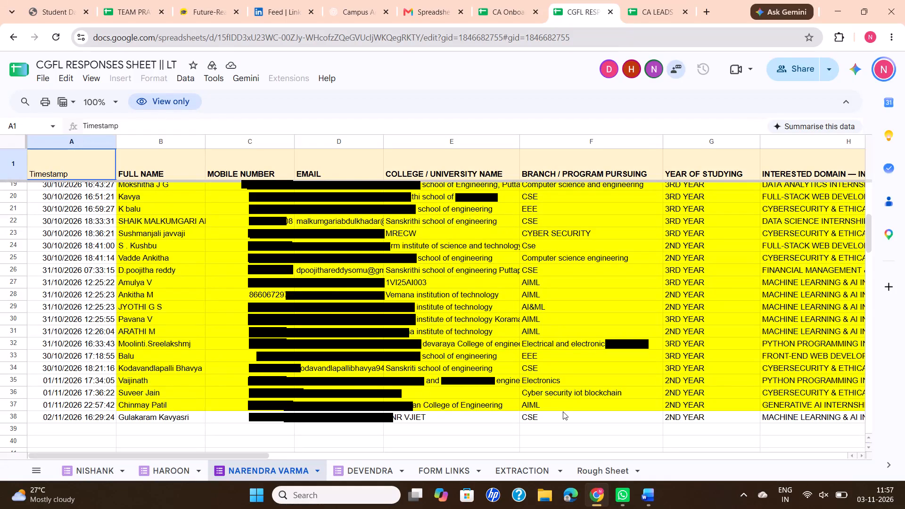
{"action": "scroll", "coordinate": [528, 351], "scroll_direction": "up", "scroll_amount": 1}
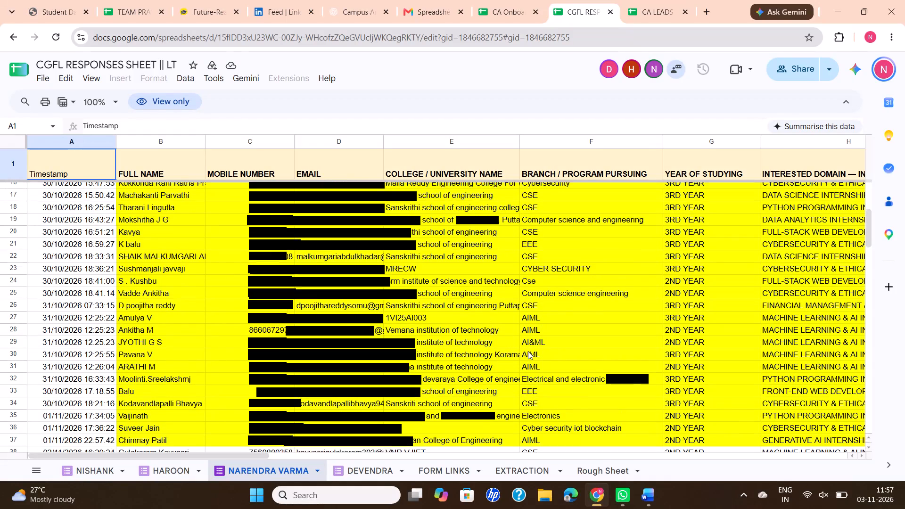
{"action": "left_click", "coordinate": [652, 8]}
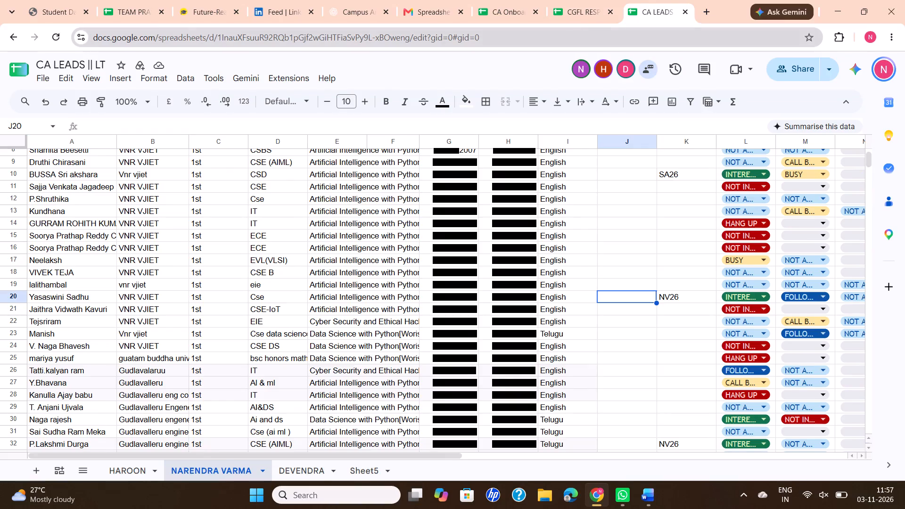
{"action": "left_click", "coordinate": [579, 16]}
{"action": "scroll", "coordinate": [518, 282], "scroll_direction": "down", "scroll_amount": 3}
{"action": "scroll", "coordinate": [518, 282], "scroll_direction": "left", "scroll_amount": 6}
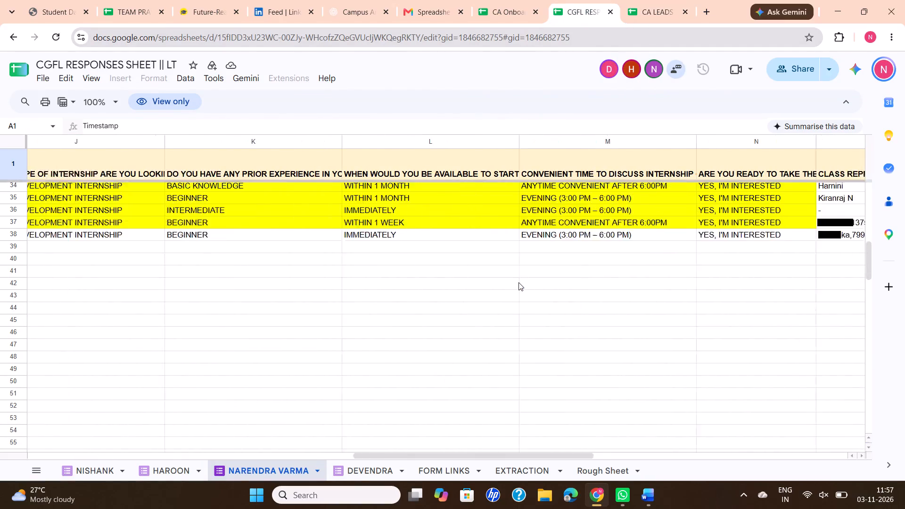
{"action": "scroll", "coordinate": [518, 282], "scroll_direction": "up", "scroll_amount": 3}
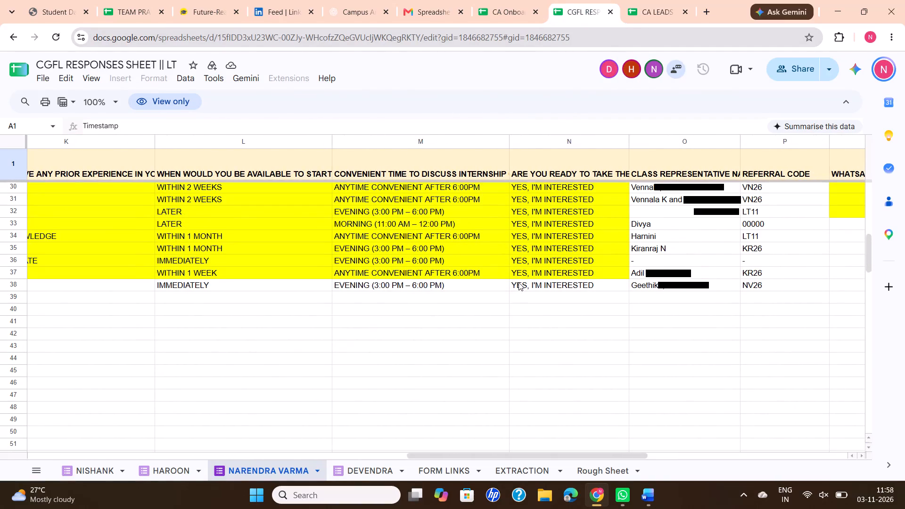
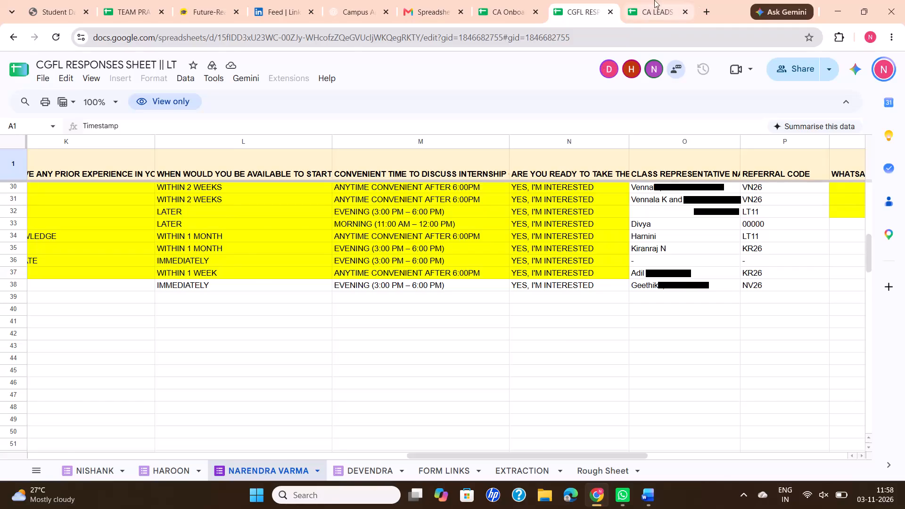
Check the CA LEADS sheet, switch to the Word calling script and review its Introduction and Availability section.
{"action": "left_click", "coordinate": [654, 6]}
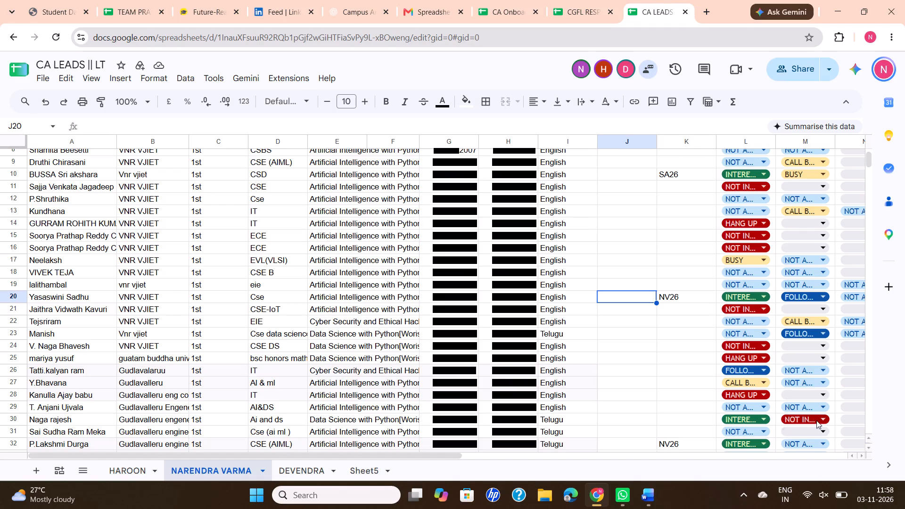
{"action": "left_click", "coordinate": [652, 484]}
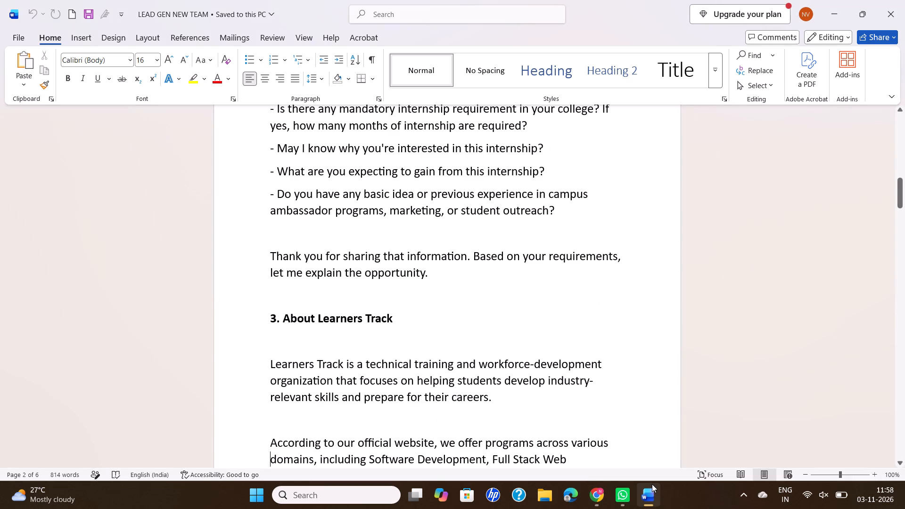
{"action": "scroll", "coordinate": [618, 381], "scroll_direction": "up", "scroll_amount": 20}
{"action": "scroll", "coordinate": [618, 381], "scroll_direction": "up", "scroll_amount": 17}
{"action": "scroll", "coordinate": [366, 358], "scroll_direction": "up", "scroll_amount": 10}
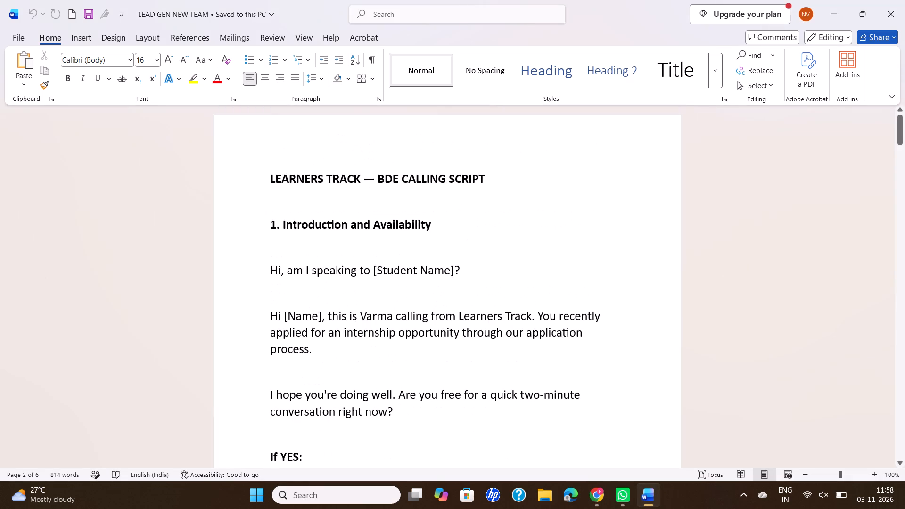
{"action": "scroll", "coordinate": [366, 358], "scroll_direction": "up", "scroll_amount": 12}
Launch Kiro from the desktop.
{"action": "double_click", "coordinate": [198, 361]}
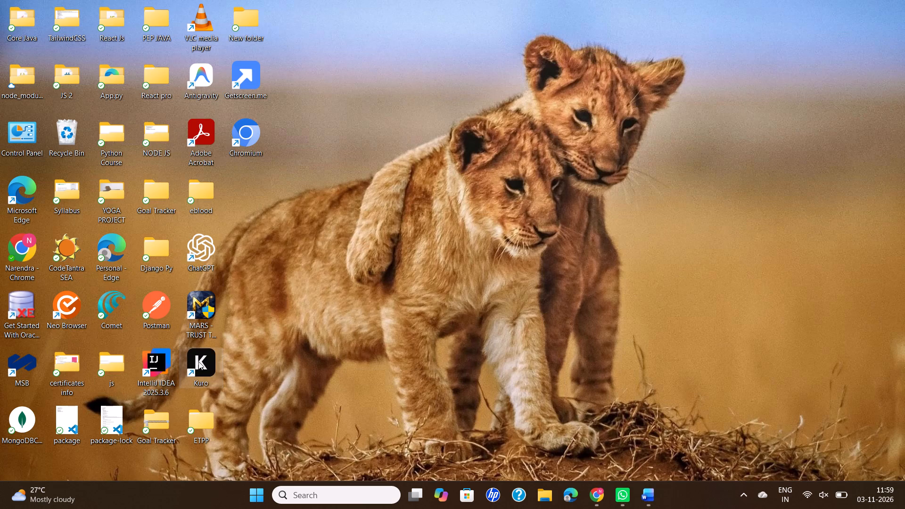
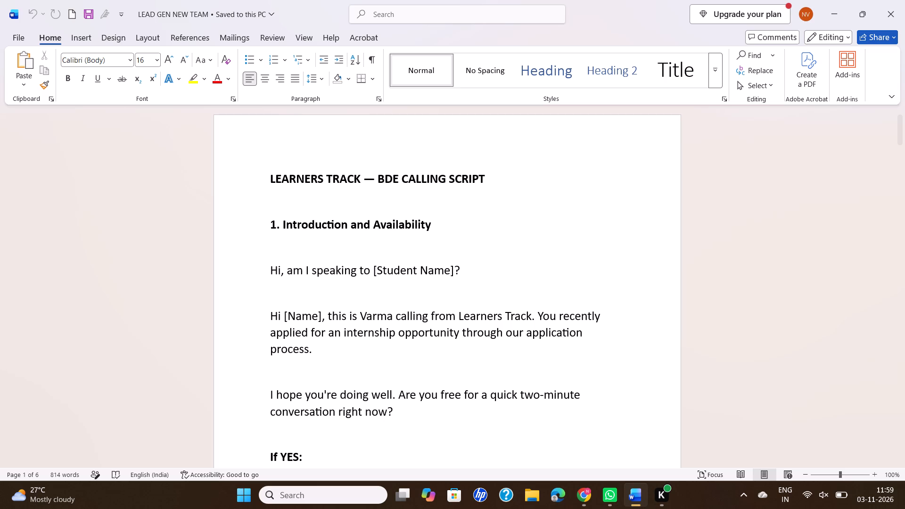
Read the Word calling script through the "If YES" reply to the Application Confirmation and Student Profiling heading.
{"action": "key", "text": "Down"}
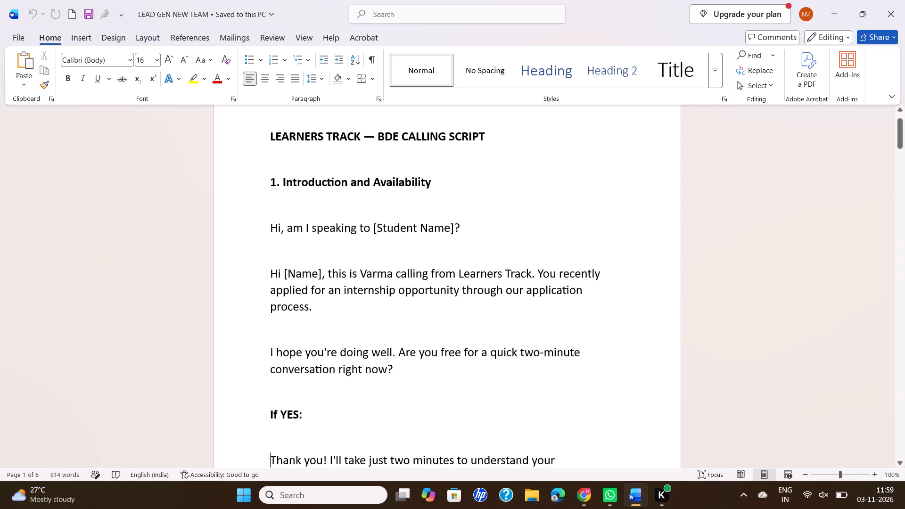
{"action": "key", "text": "Down"}
{"action": "key", "text": "Down"}
{"action": "key", "text": "Down"}
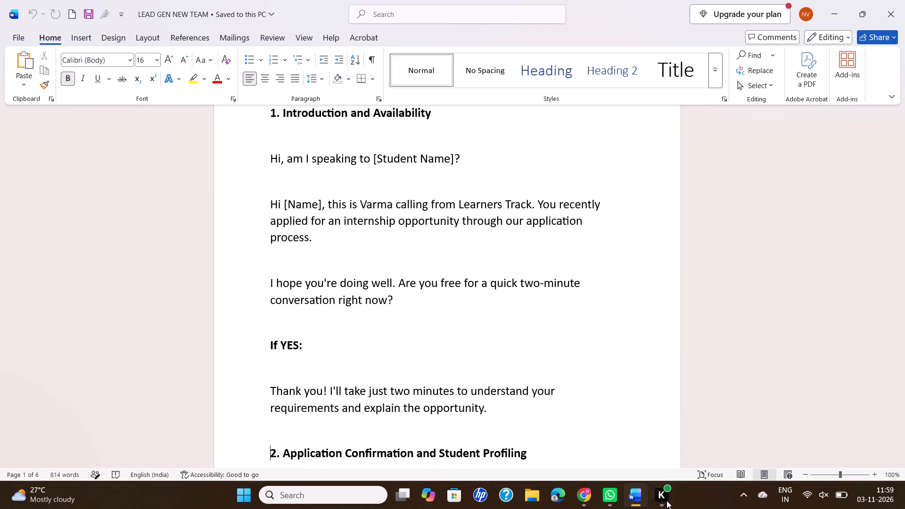
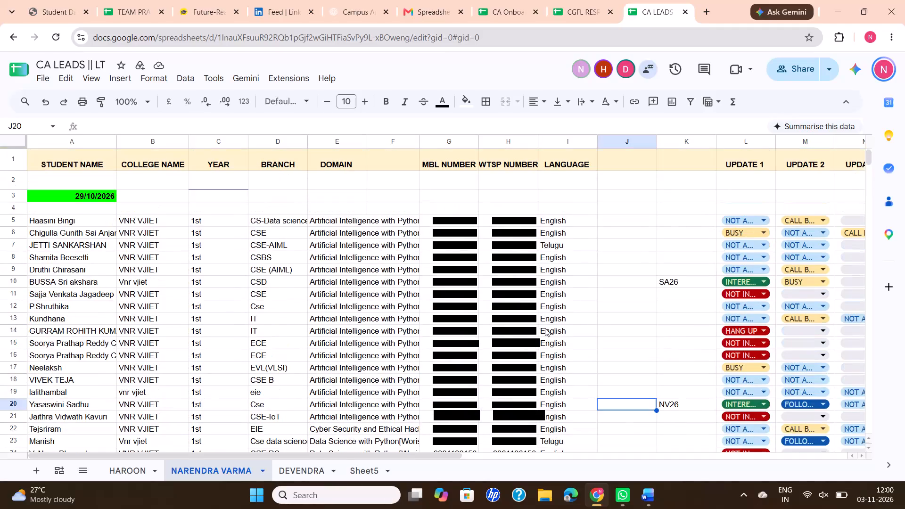
Look through the student leads, codes and call statuses under the 29/10/2026 and 30/10/2026 dates in the CA LEADS spreadsheet.
{"action": "scroll", "coordinate": [545, 328], "scroll_direction": "up", "scroll_amount": 2}
{"action": "scroll", "coordinate": [545, 328], "scroll_direction": "down", "scroll_amount": 2}
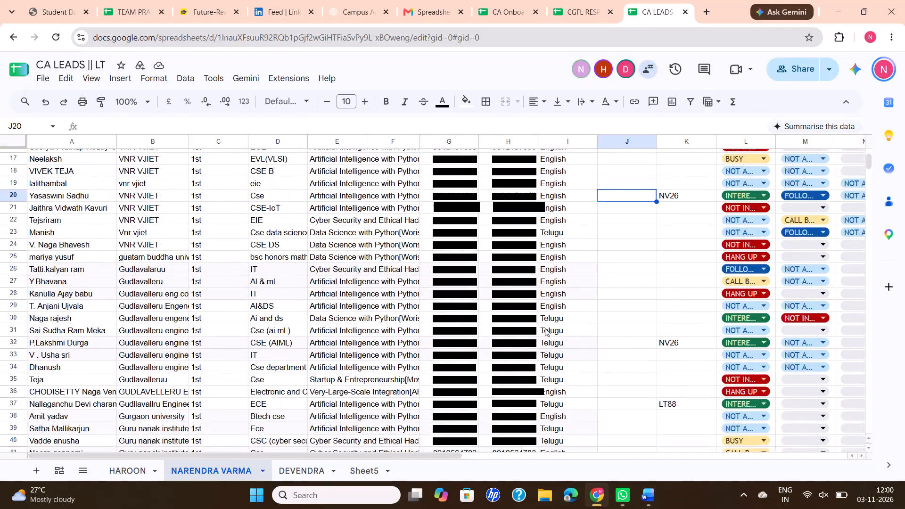
{"action": "scroll", "coordinate": [545, 328], "scroll_direction": "down", "scroll_amount": 1}
{"action": "scroll", "coordinate": [509, 372], "scroll_direction": "down", "scroll_amount": 2}
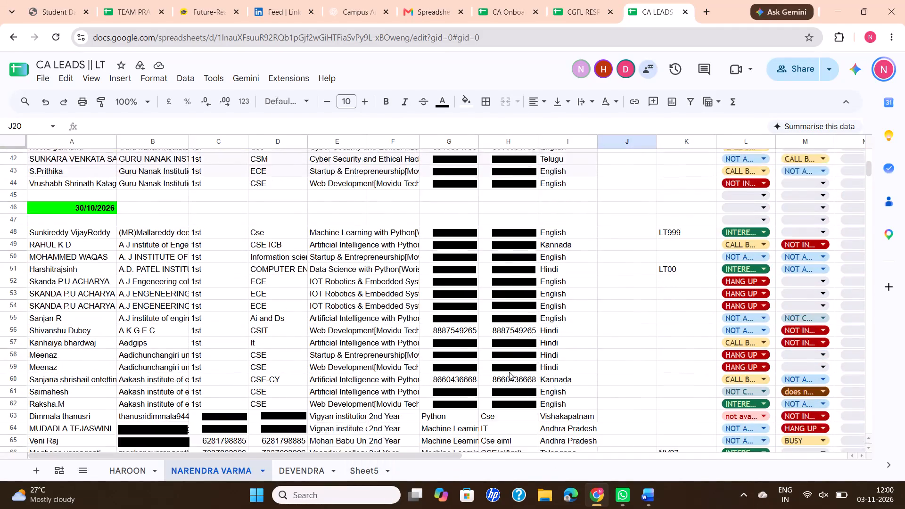
{"action": "scroll", "coordinate": [509, 372], "scroll_direction": "down", "scroll_amount": 2}
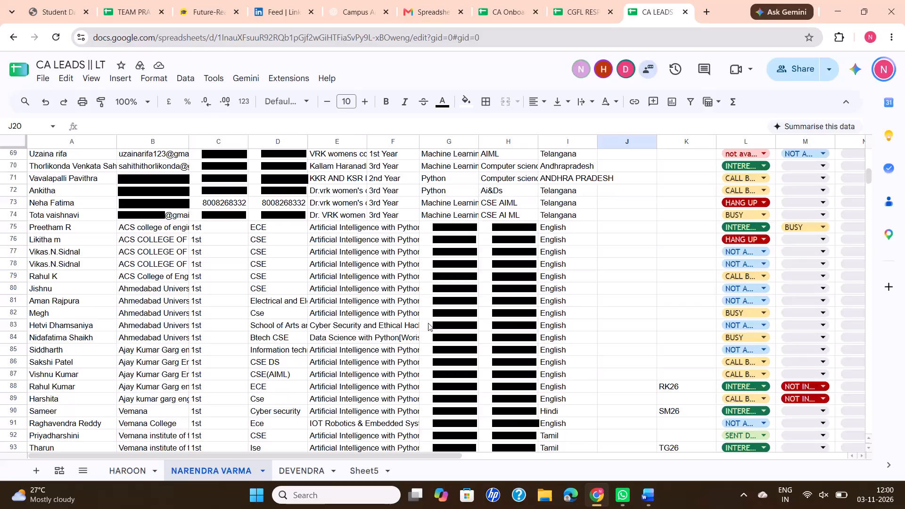
{"action": "scroll", "coordinate": [425, 319], "scroll_direction": "up", "scroll_amount": 12}
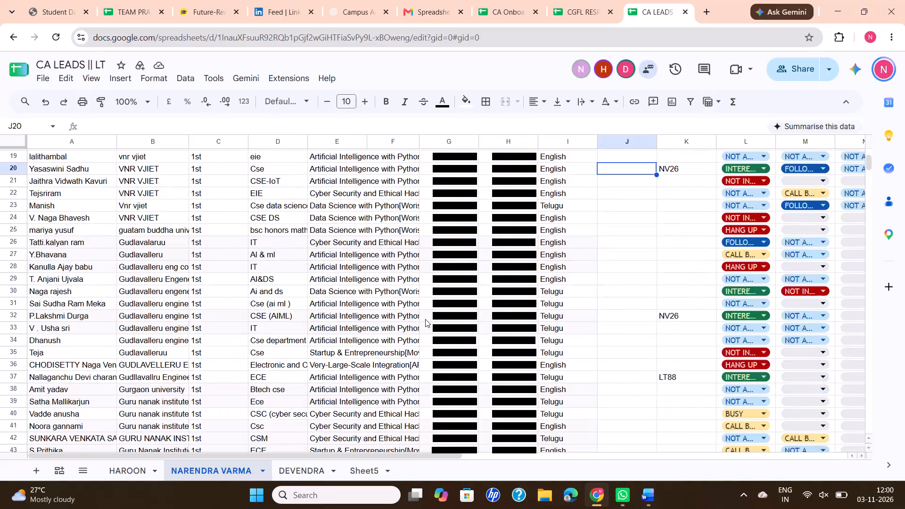
{"action": "scroll", "coordinate": [406, 260], "scroll_direction": "down", "scroll_amount": 2}
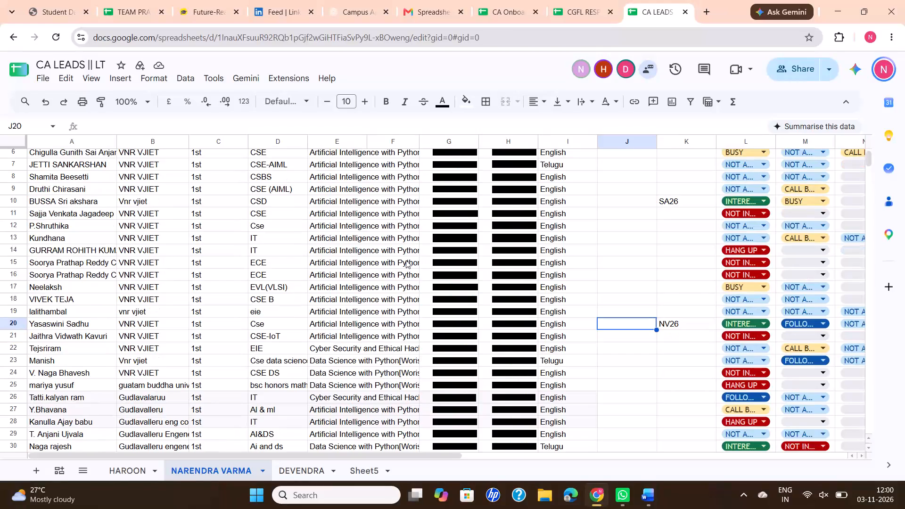
{"action": "scroll", "coordinate": [288, 191], "scroll_direction": "up", "scroll_amount": 1}
{"action": "scroll", "coordinate": [288, 191], "scroll_direction": "down", "scroll_amount": 1}
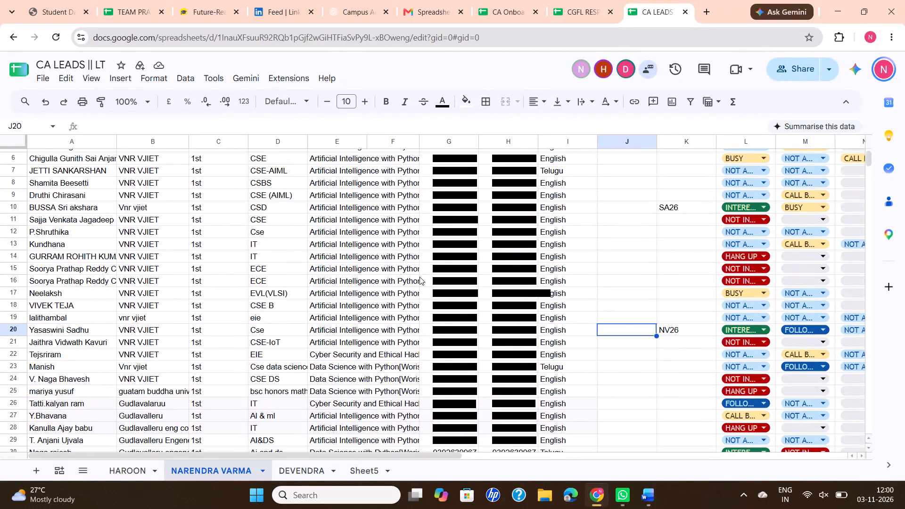
{"action": "scroll", "coordinate": [469, 319], "scroll_direction": "down", "scroll_amount": 2}
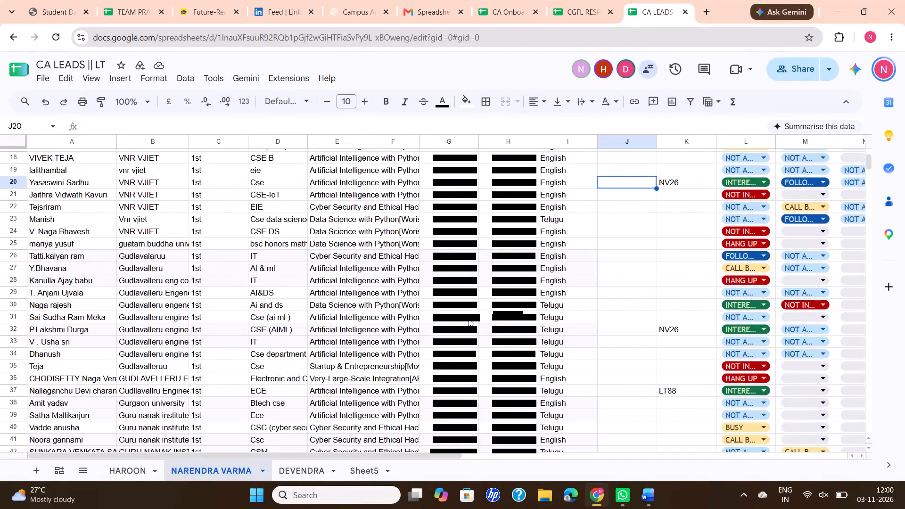
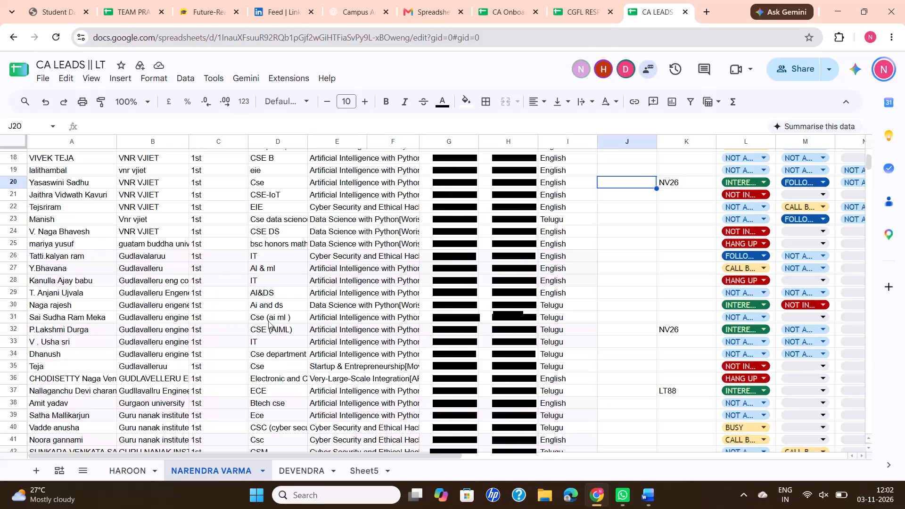
Enter the code NV26 in cell K9 for the VNR VJIET CSE (AIML) student under the 29/10/2026 date.
{"action": "scroll", "coordinate": [216, 292], "scroll_direction": "up", "scroll_amount": 3}
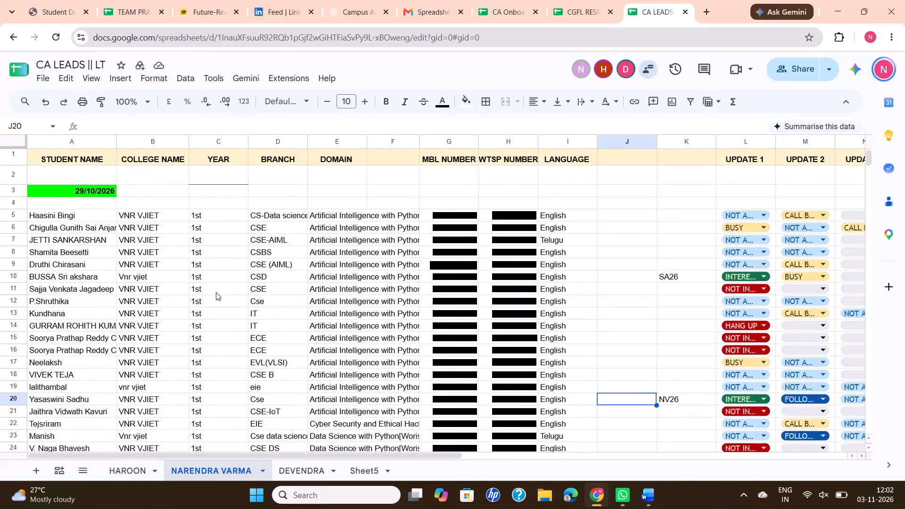
{"action": "scroll", "coordinate": [392, 269], "scroll_direction": "left", "scroll_amount": 1}
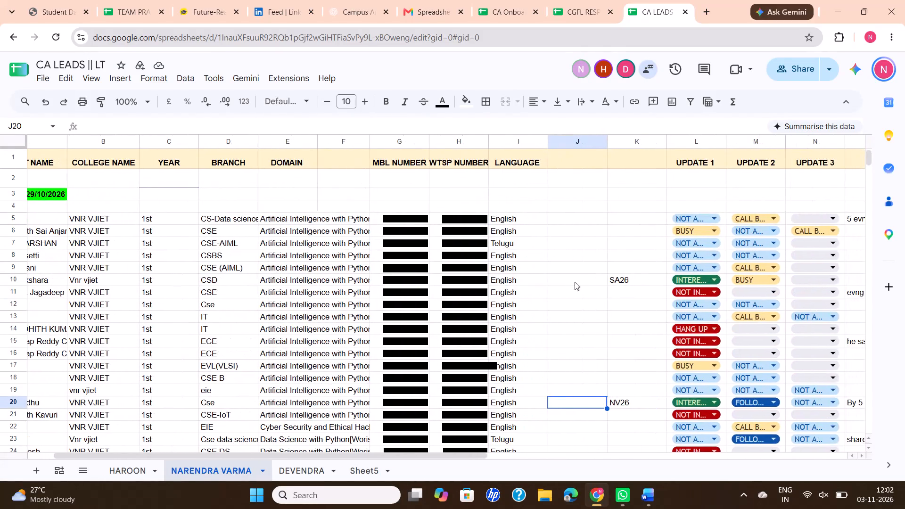
{"action": "scroll", "coordinate": [568, 272], "scroll_direction": "right", "scroll_amount": 3}
{"action": "scroll", "coordinate": [506, 297], "scroll_direction": "left", "scroll_amount": 1}
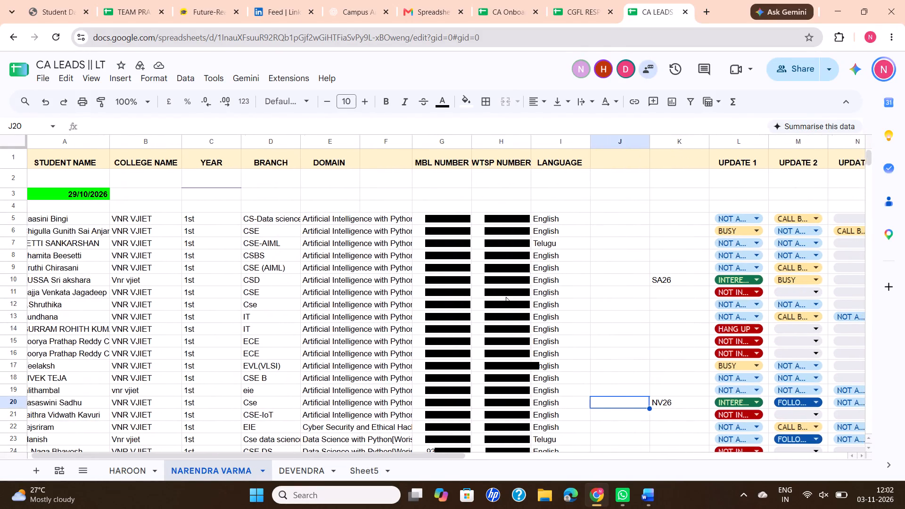
{"action": "scroll", "coordinate": [506, 297], "scroll_direction": "left", "scroll_amount": 1}
{"action": "scroll", "coordinate": [506, 297], "scroll_direction": "right", "scroll_amount": 1}
{"action": "scroll", "coordinate": [506, 297], "scroll_direction": "left", "scroll_amount": 1}
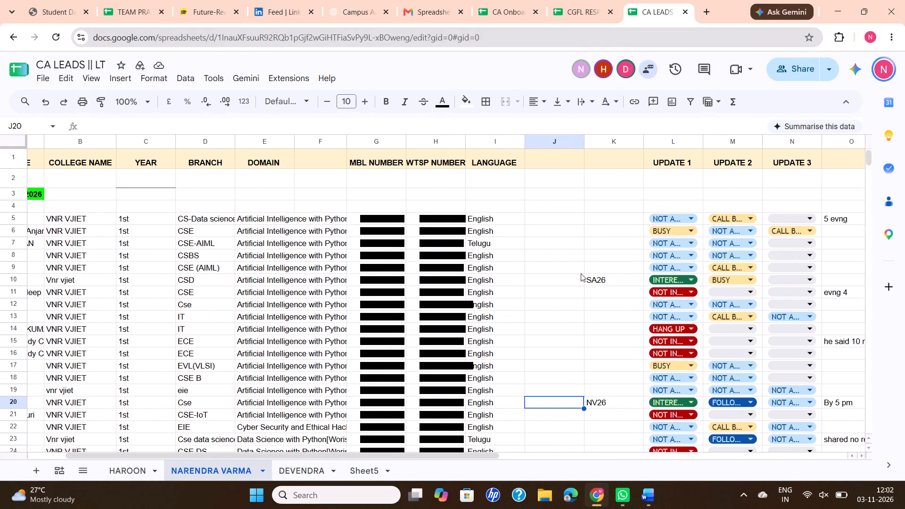
{"action": "triple_click", "coordinate": [618, 269]}
{"action": "left_click", "coordinate": [618, 269]}
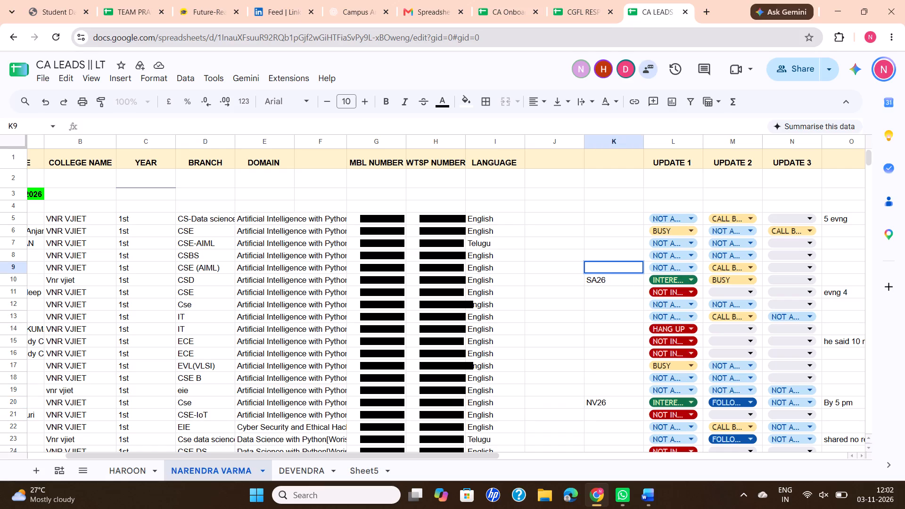
{"action": "left_click", "coordinate": [618, 269]}
{"action": "type", "text": "NV26"}
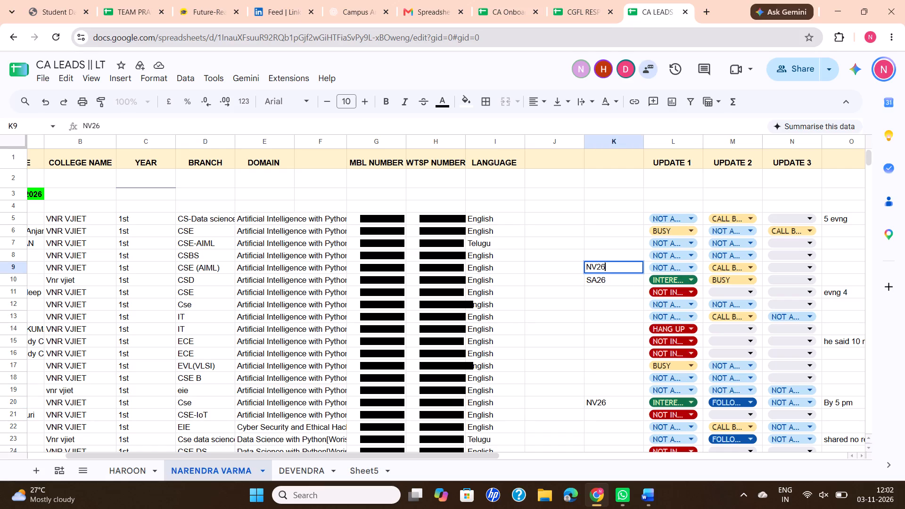
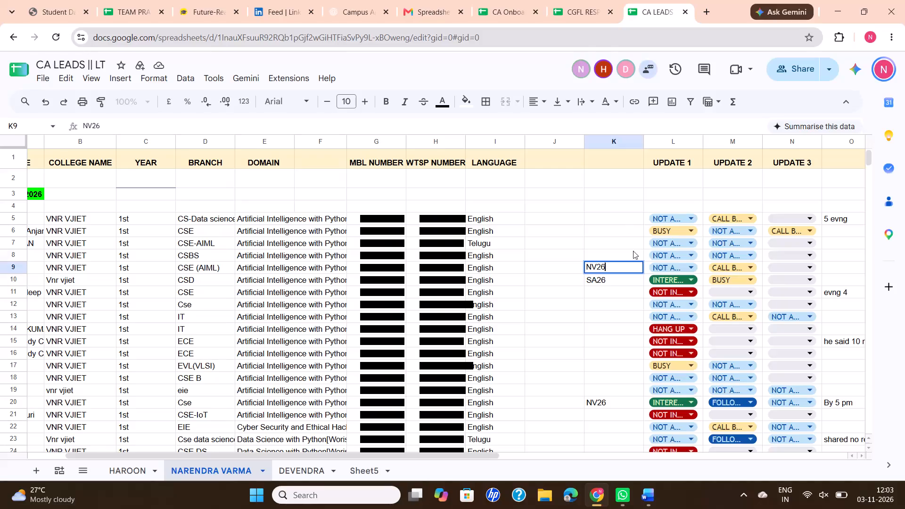
{"action": "left_click", "coordinate": [620, 292]}
{"action": "scroll", "coordinate": [620, 292], "scroll_direction": "down", "scroll_amount": 5}
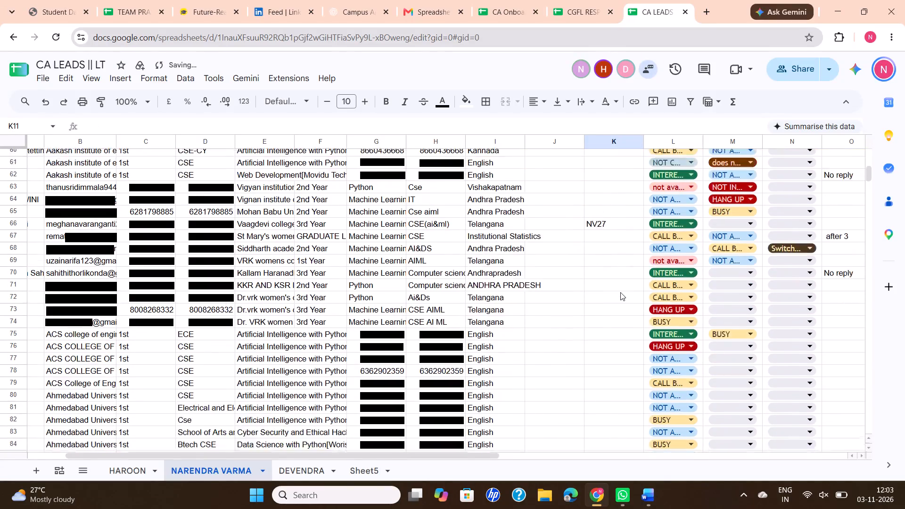
{"action": "scroll", "coordinate": [620, 292], "scroll_direction": "down", "scroll_amount": 4}
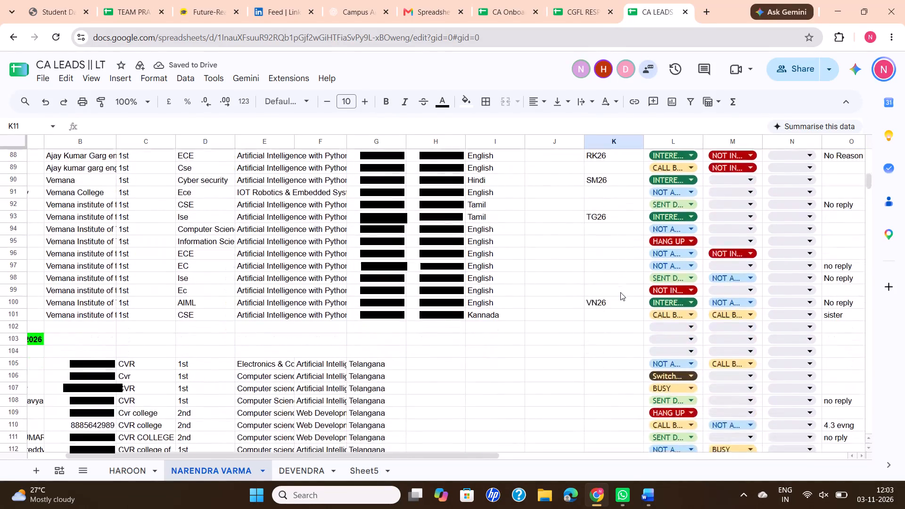
{"action": "scroll", "coordinate": [620, 292], "scroll_direction": "down", "scroll_amount": 1}
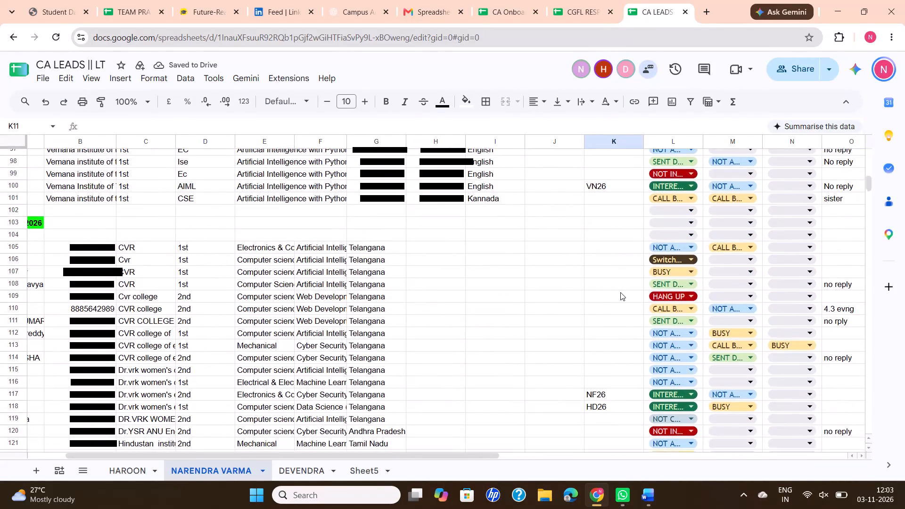
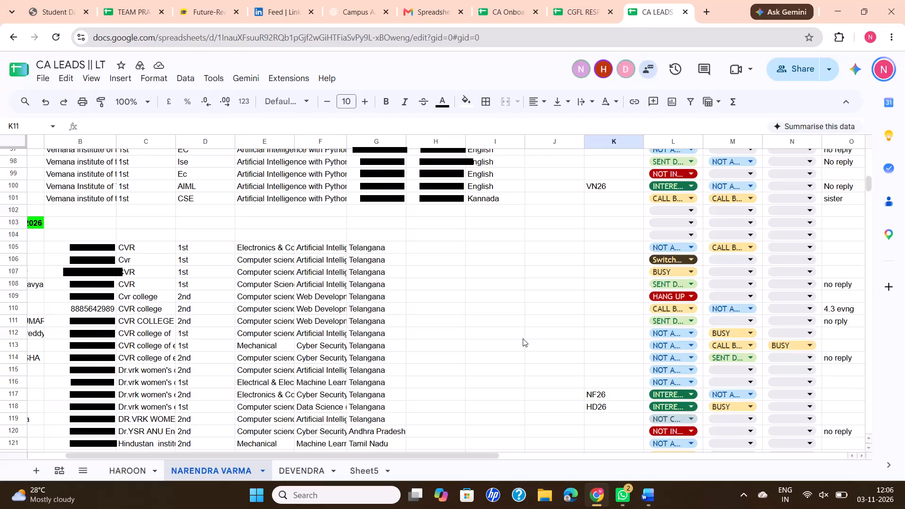
{"action": "scroll", "coordinate": [502, 283], "scroll_direction": "down", "scroll_amount": 3}
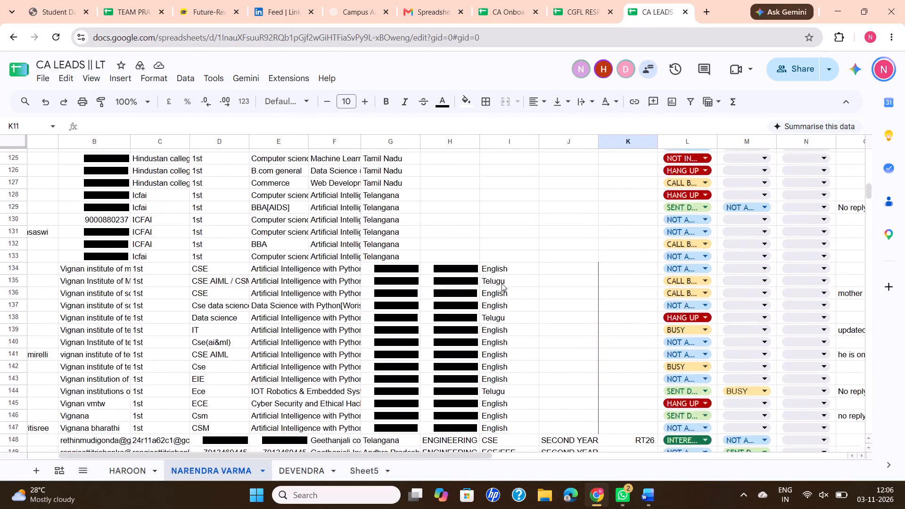
{"action": "scroll", "coordinate": [502, 283], "scroll_direction": "down", "scroll_amount": 6}
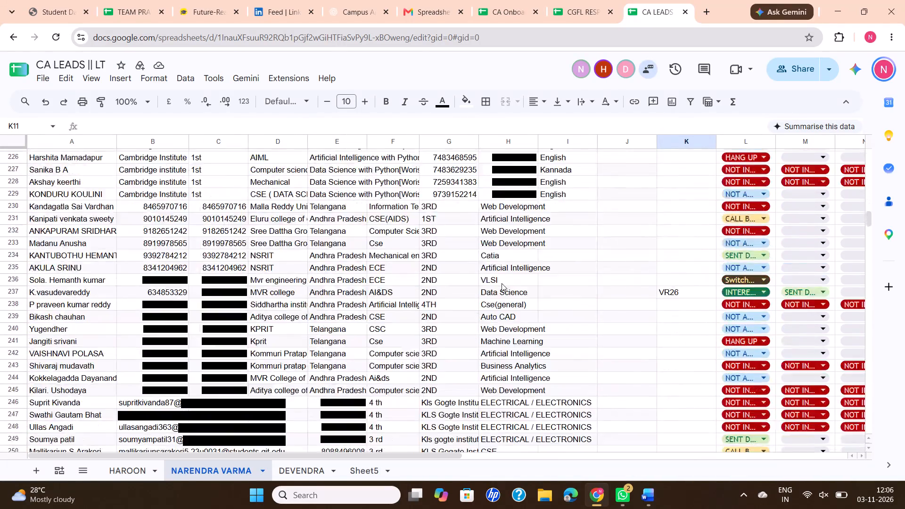
{"action": "scroll", "coordinate": [502, 283], "scroll_direction": "down", "scroll_amount": 5}
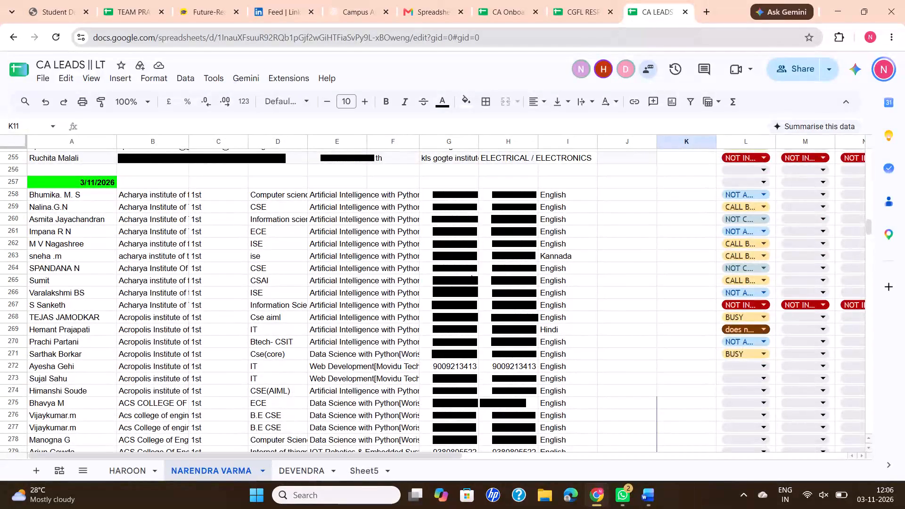
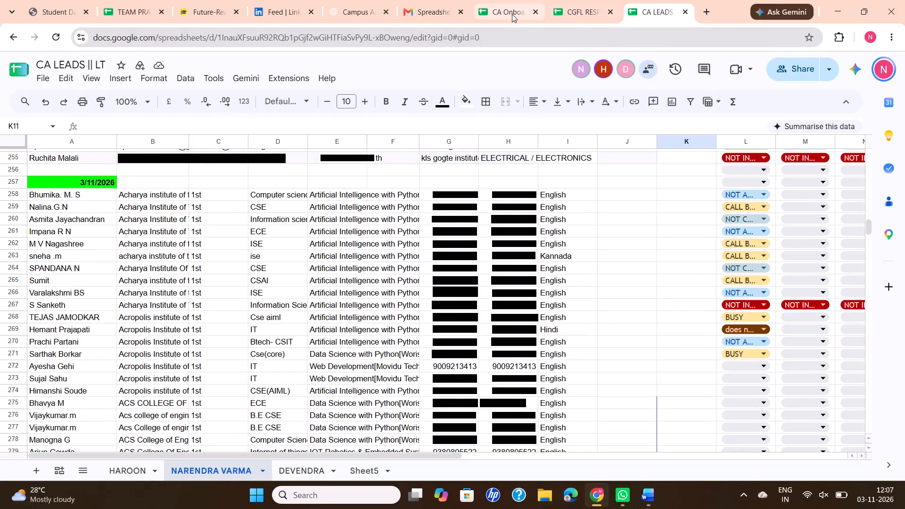
Examine the latest student entries in the CGFL RESPONSES SHEET and CA Onboarding Application responses, including the lead gen BD names.
{"action": "left_click", "coordinate": [567, 9]}
{"action": "scroll", "coordinate": [437, 264], "scroll_direction": "right", "scroll_amount": 5}
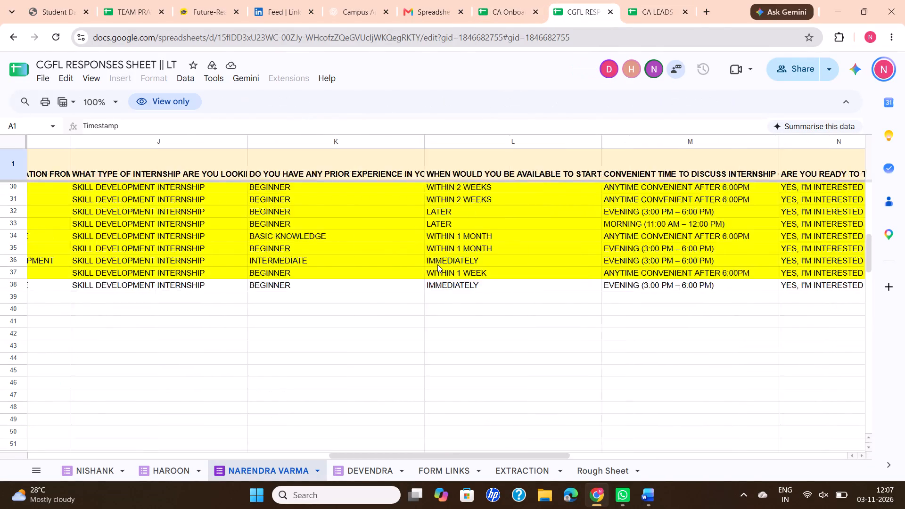
{"action": "scroll", "coordinate": [437, 264], "scroll_direction": "right", "scroll_amount": 6}
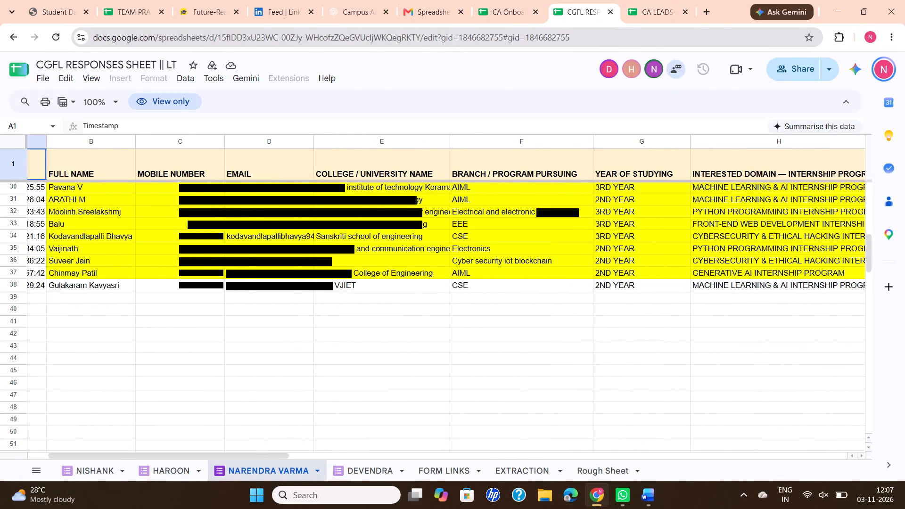
{"action": "left_click", "coordinate": [510, 15]}
{"action": "scroll", "coordinate": [422, 201], "scroll_direction": "down", "scroll_amount": 1}
{"action": "scroll", "coordinate": [422, 201], "scroll_direction": "up", "scroll_amount": 1}
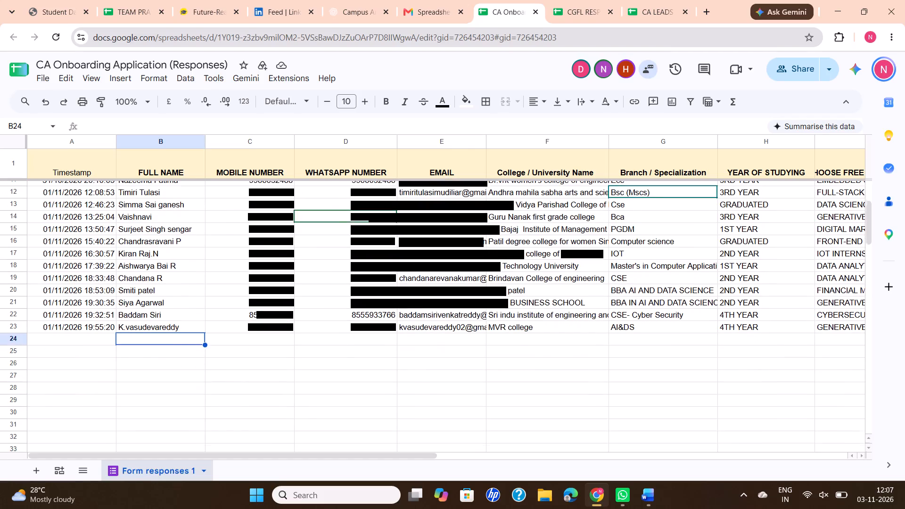
{"action": "scroll", "coordinate": [422, 201], "scroll_direction": "up", "scroll_amount": 1}
{"action": "scroll", "coordinate": [393, 287], "scroll_direction": "left", "scroll_amount": 11}
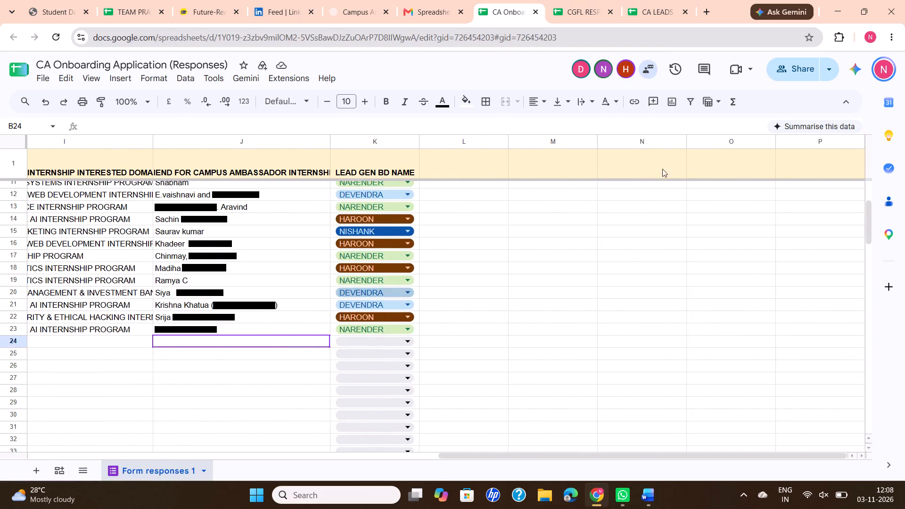
In CA LEADS, set the column L call status of the Web Development lead in row 272 to NOT ANSWERED.
{"action": "left_click", "coordinate": [651, 17]}
{"action": "scroll", "coordinate": [568, 299], "scroll_direction": "down", "scroll_amount": 1}
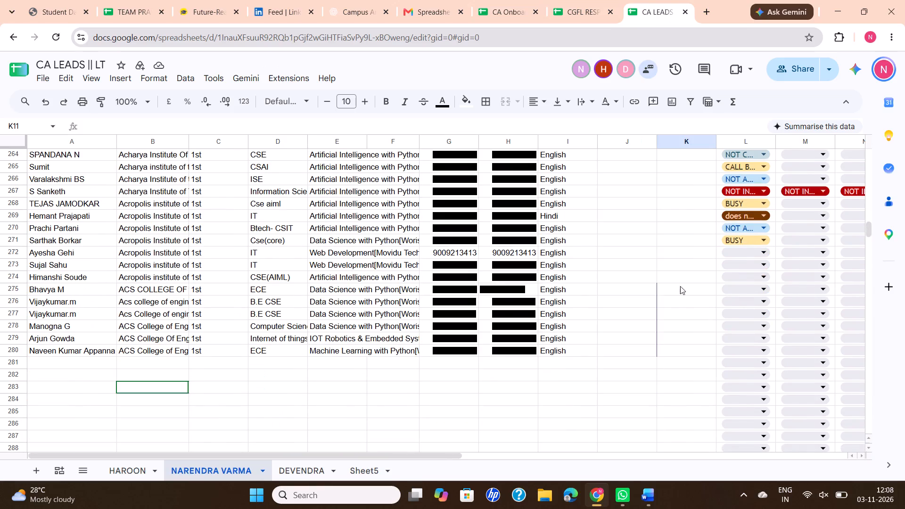
{"action": "left_click", "coordinate": [665, 252]}
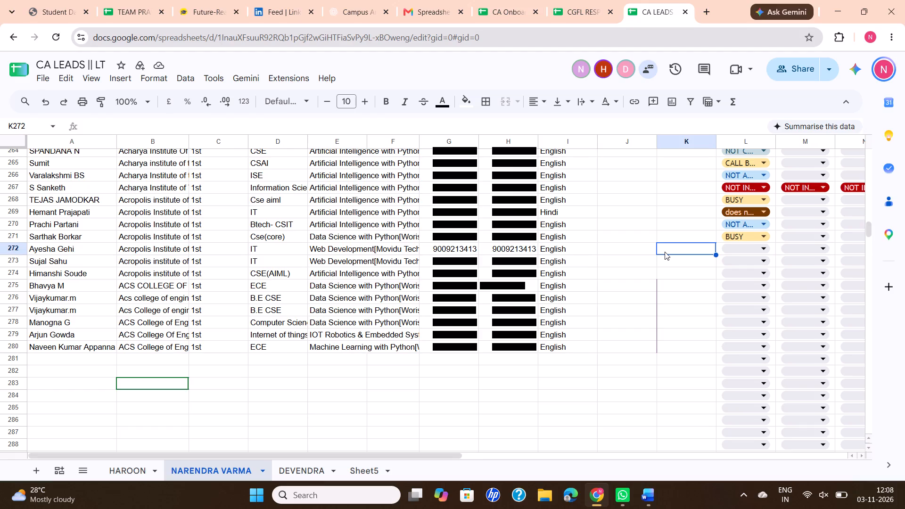
{"action": "left_click", "coordinate": [623, 246]}
{"action": "scroll", "coordinate": [623, 246], "scroll_direction": "right", "scroll_amount": 4}
{"action": "scroll", "coordinate": [330, 248], "scroll_direction": "right", "scroll_amount": 1}
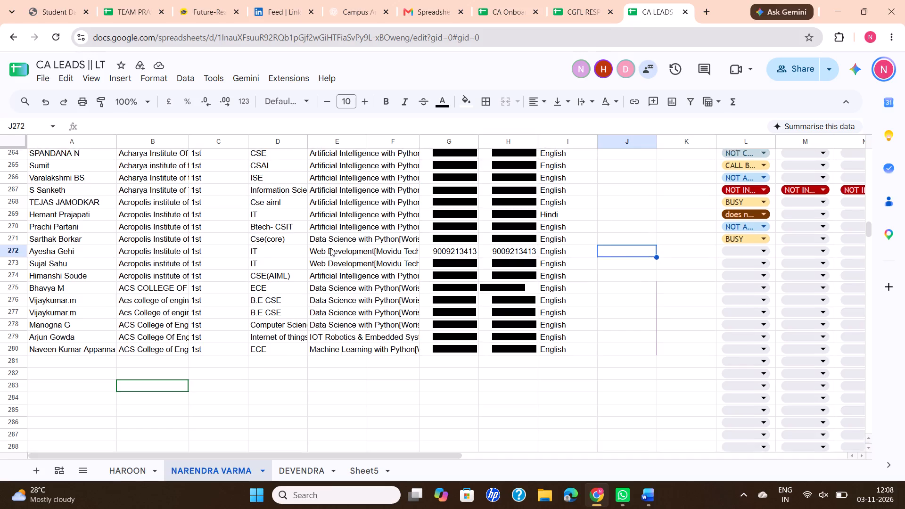
{"action": "scroll", "coordinate": [330, 248], "scroll_direction": "right", "scroll_amount": 1}
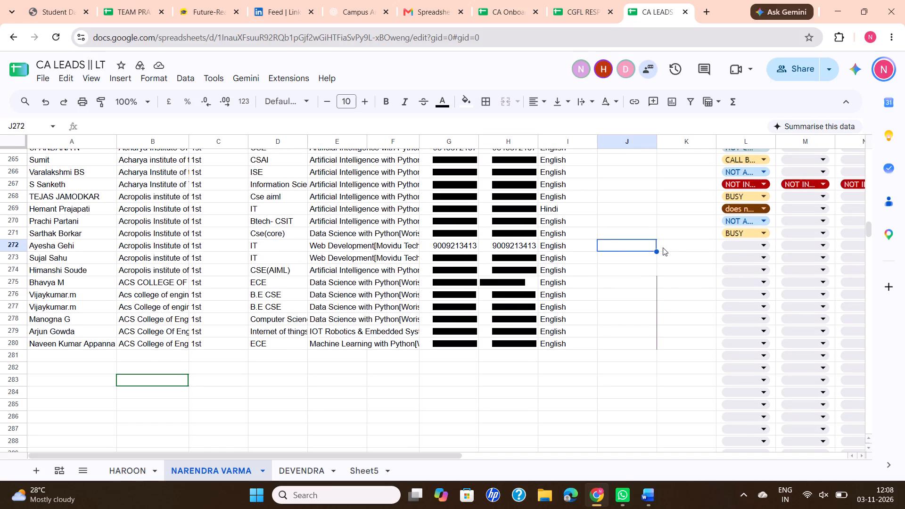
{"action": "left_click_drag", "start_coordinate": [752, 243], "coordinate": [746, 316]}
{"action": "left_click", "coordinate": [746, 316]}
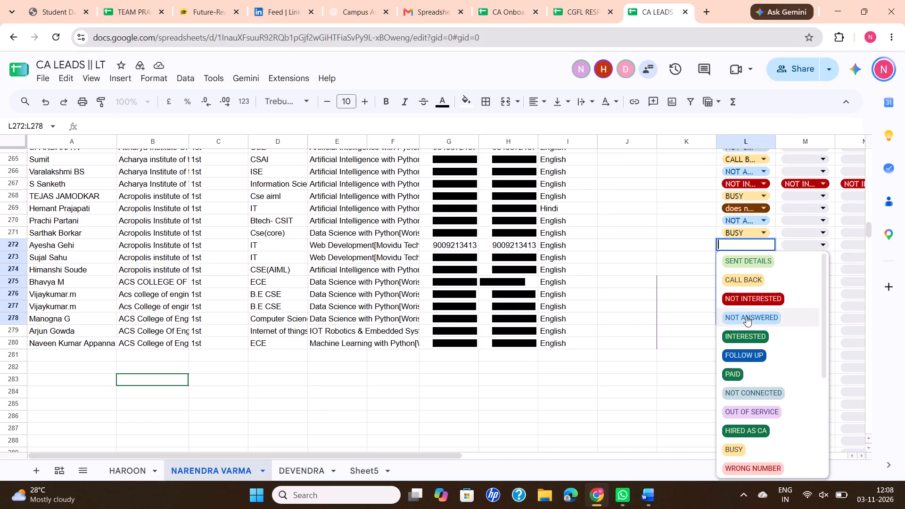
{"action": "left_click", "coordinate": [675, 255]}
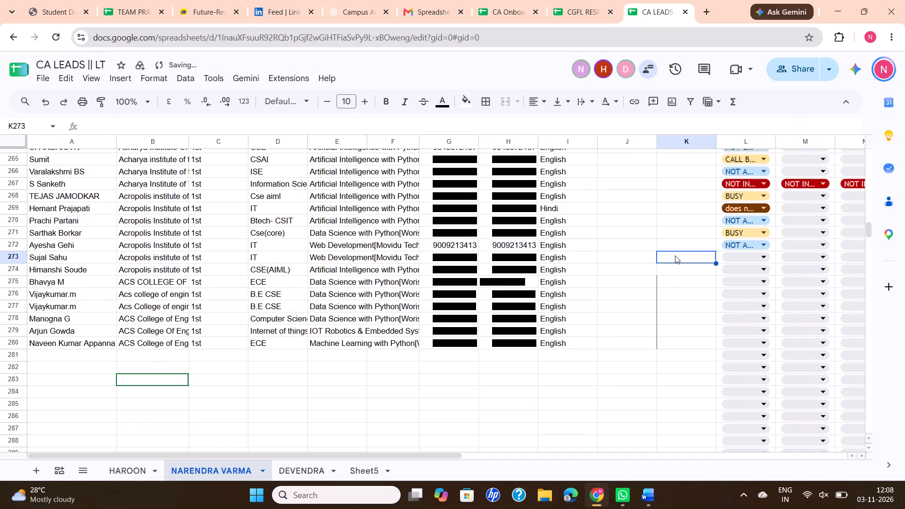
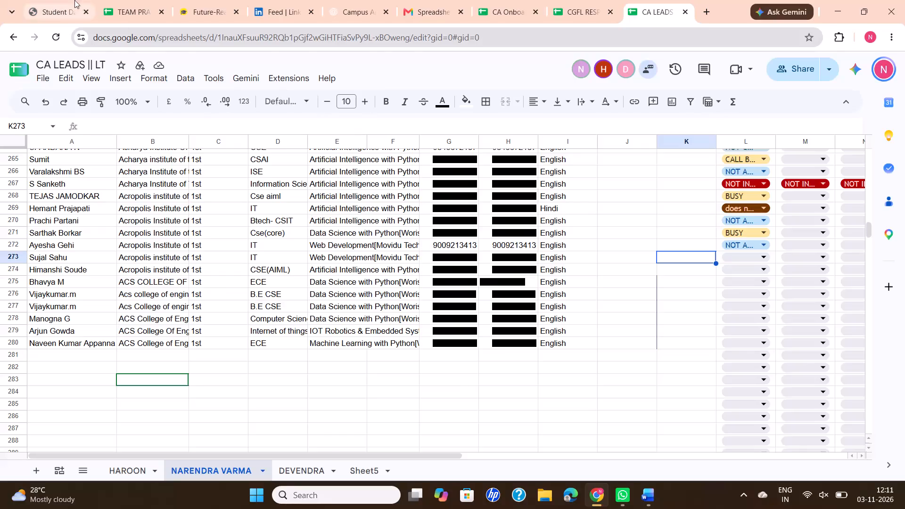
Examine the FRESH CGFL sheet of TEAM PRASANTH OCTOBER, including its assigned manager and call remark columns, and return to CA LEADS.
{"action": "left_click", "coordinate": [118, 9]}
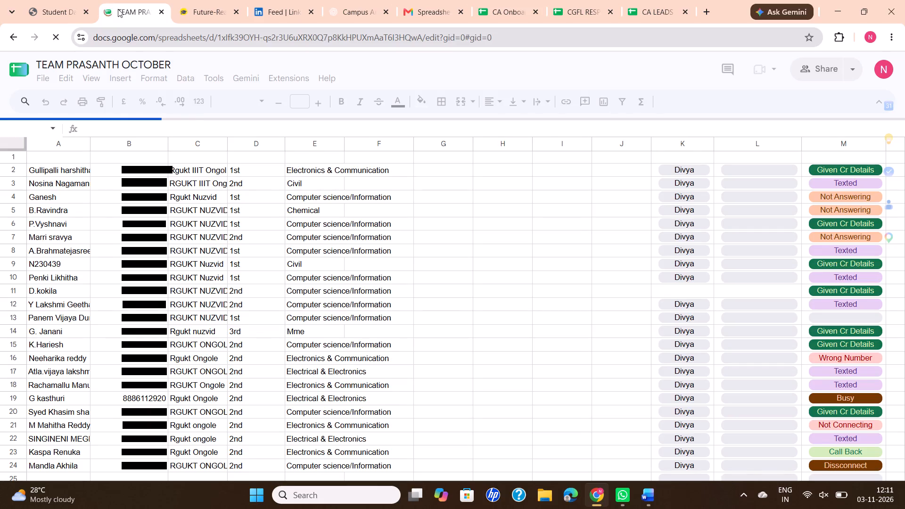
{"action": "scroll", "coordinate": [445, 467], "scroll_direction": "left", "scroll_amount": 3}
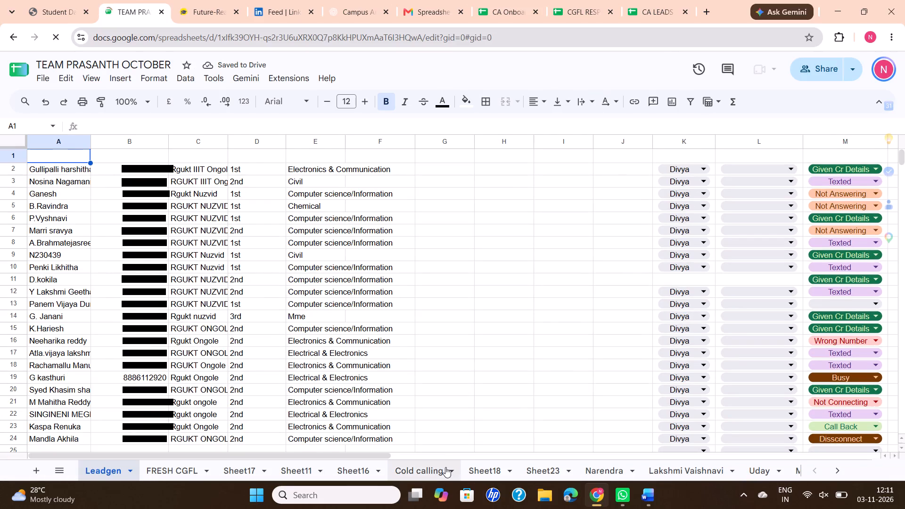
{"action": "scroll", "coordinate": [445, 467], "scroll_direction": "left", "scroll_amount": 2}
{"action": "scroll", "coordinate": [620, 469], "scroll_direction": "left", "scroll_amount": 1}
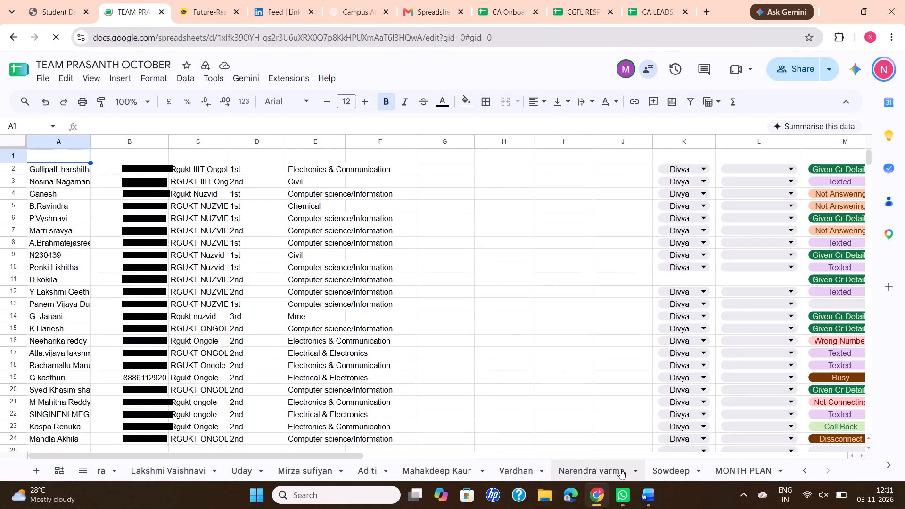
{"action": "scroll", "coordinate": [620, 469], "scroll_direction": "left", "scroll_amount": 1}
{"action": "scroll", "coordinate": [620, 469], "scroll_direction": "right", "scroll_amount": 7}
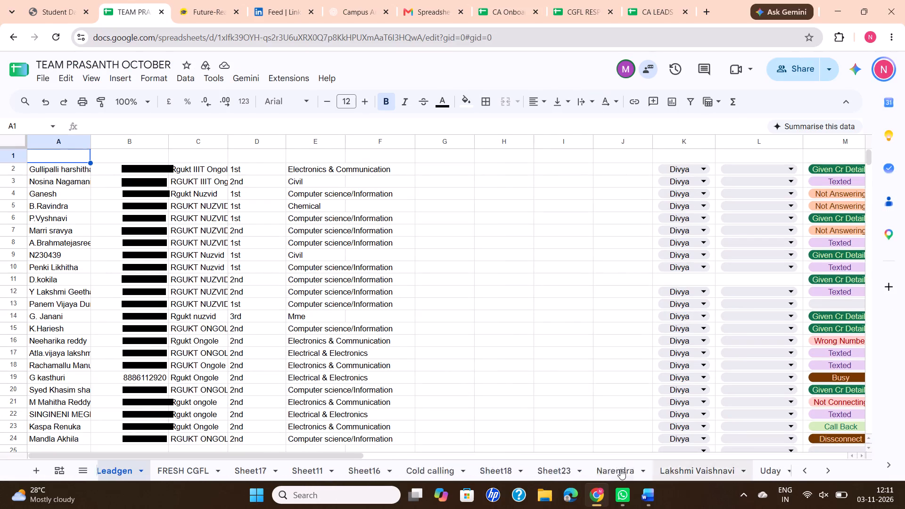
{"action": "scroll", "coordinate": [620, 469], "scroll_direction": "right", "scroll_amount": 1}
{"action": "scroll", "coordinate": [620, 469], "scroll_direction": "left", "scroll_amount": 6}
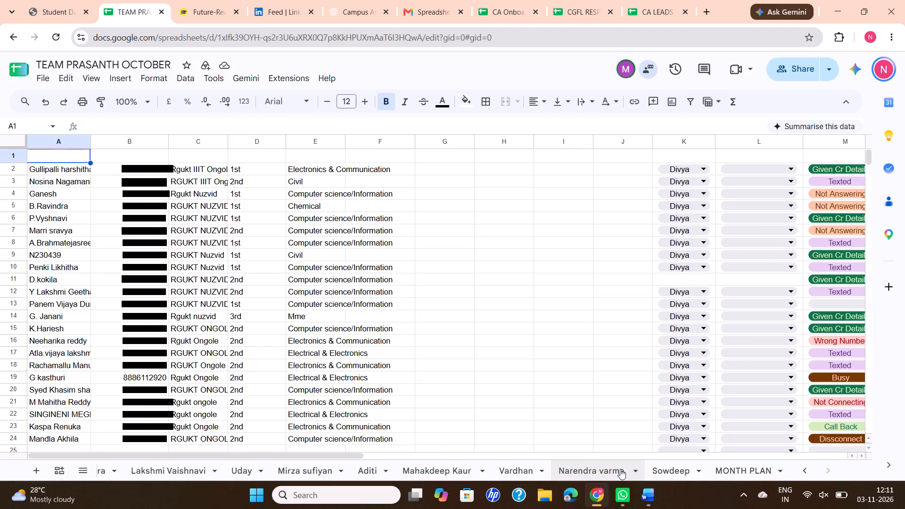
{"action": "scroll", "coordinate": [620, 469], "scroll_direction": "right", "scroll_amount": 7}
{"action": "left_click", "coordinate": [187, 473]}
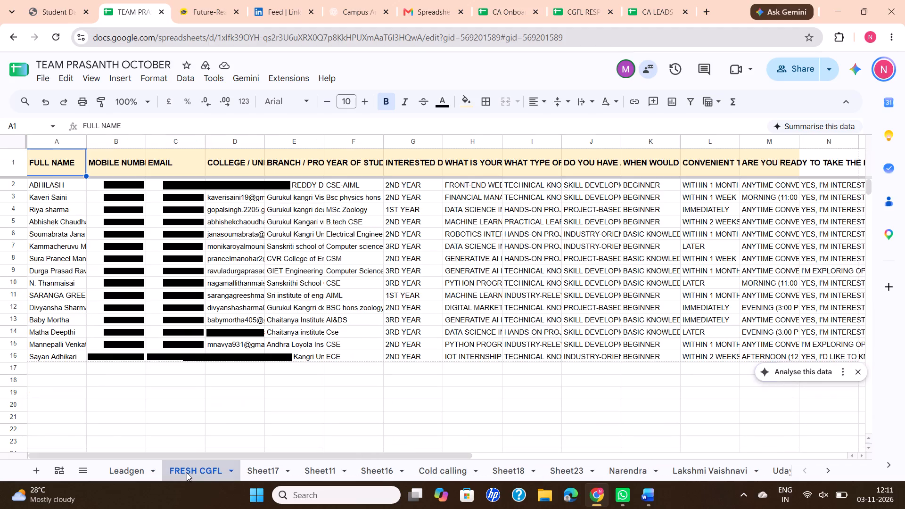
{"action": "scroll", "coordinate": [271, 376], "scroll_direction": "up", "scroll_amount": 2}
{"action": "scroll", "coordinate": [271, 376], "scroll_direction": "left", "scroll_amount": 4}
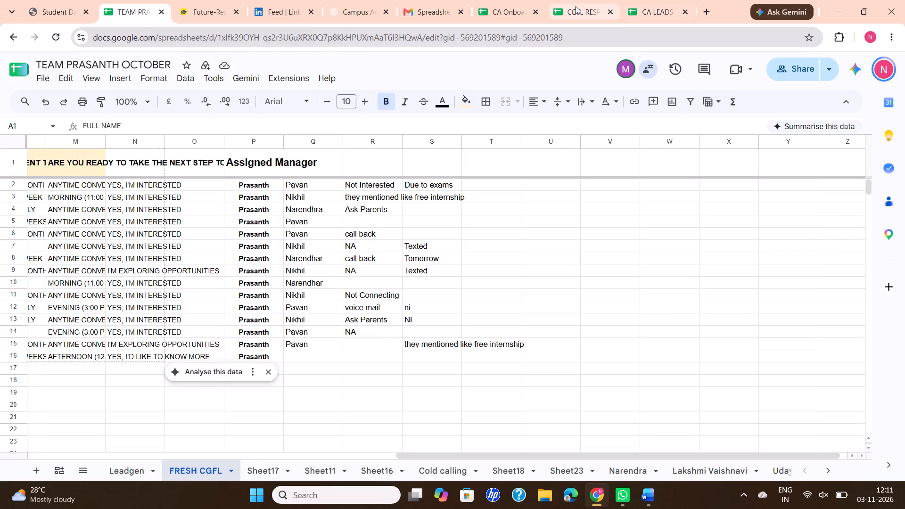
{"action": "left_click", "coordinate": [649, 7]}
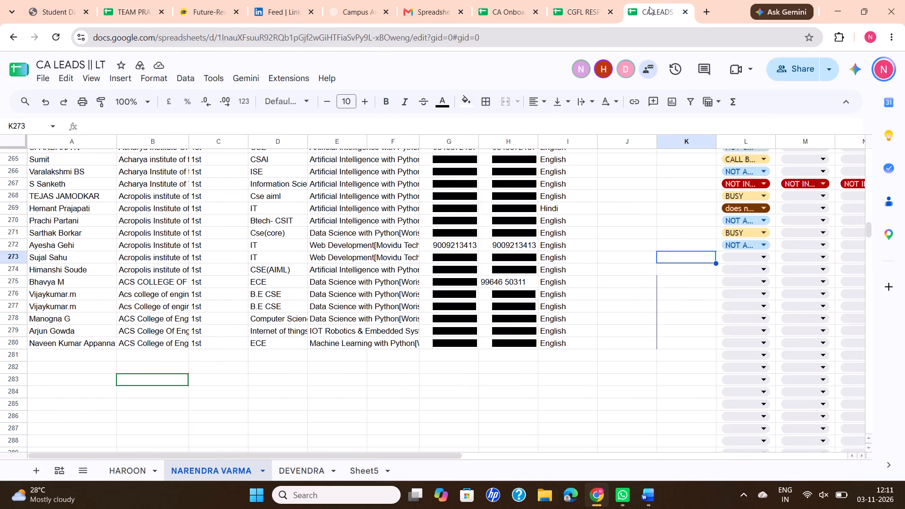
Switch to the LEAD GEN NEW TEAM document in Word and read the call script from the introduction towards the student profiling section.
{"action": "left_click", "coordinate": [649, 502]}
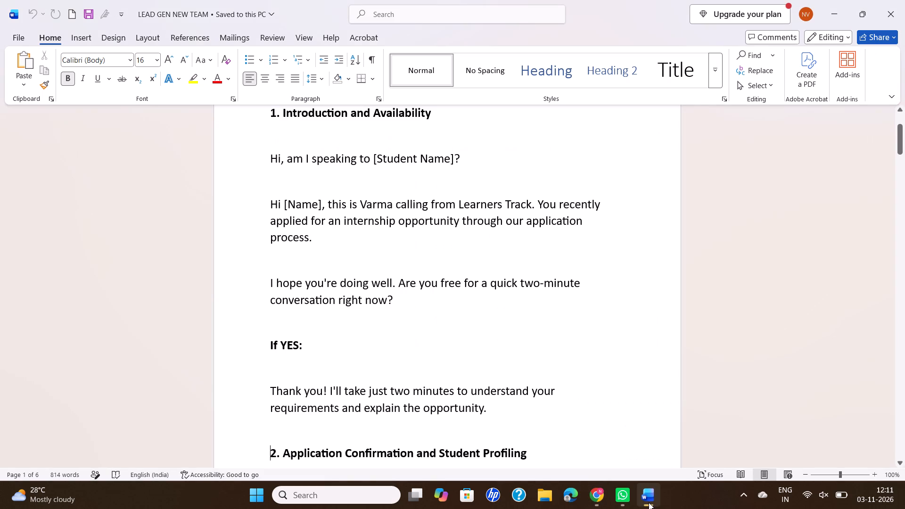
{"action": "key", "text": "Down"}
{"action": "key", "text": "Up"}
{"action": "key", "text": "Up"}
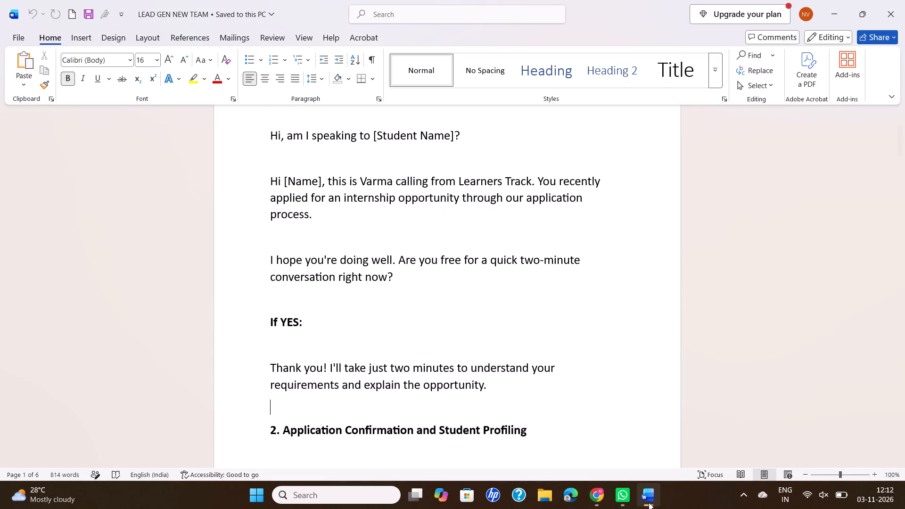
{"action": "key", "text": "Up"}
{"action": "key", "text": "Down"}
{"action": "key", "text": "Down"}
{"action": "key", "text": "Down"}
{"action": "key", "text": "Down"}
{"action": "key", "text": "Down"}
{"action": "key", "text": "Down"}
{"action": "key", "text": "Down"}
{"action": "key", "text": "Down"}
{"action": "key", "text": "Down"}
{"action": "key", "text": "Down"}
{"action": "key", "text": "Down"}
{"action": "key", "text": "Down"}
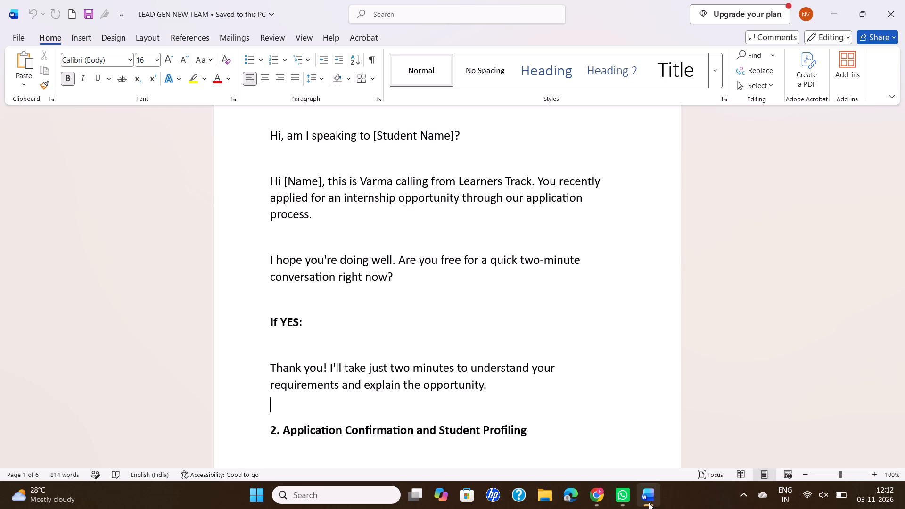
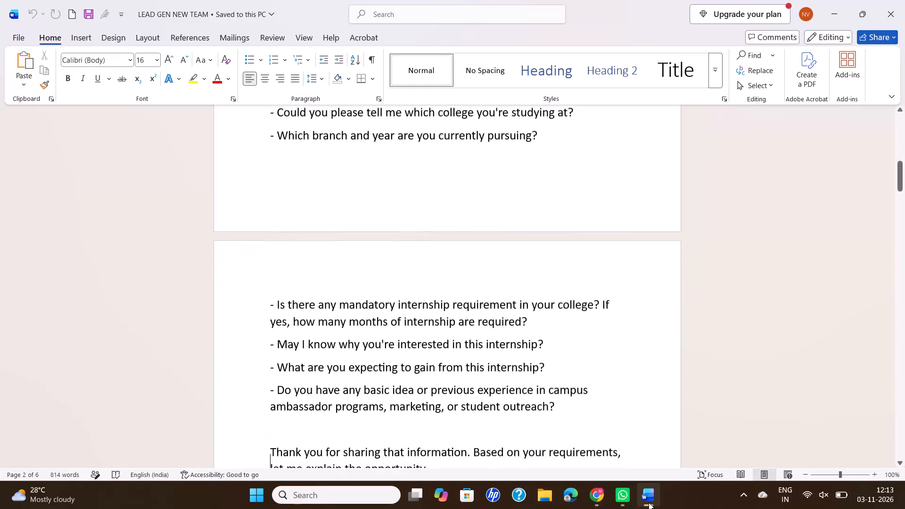
Read the call script's remaining student profiling questions and section 3, About Learners Track, down to the official website reference.
{"action": "key", "text": "Down"}
{"action": "key", "text": "Down"}
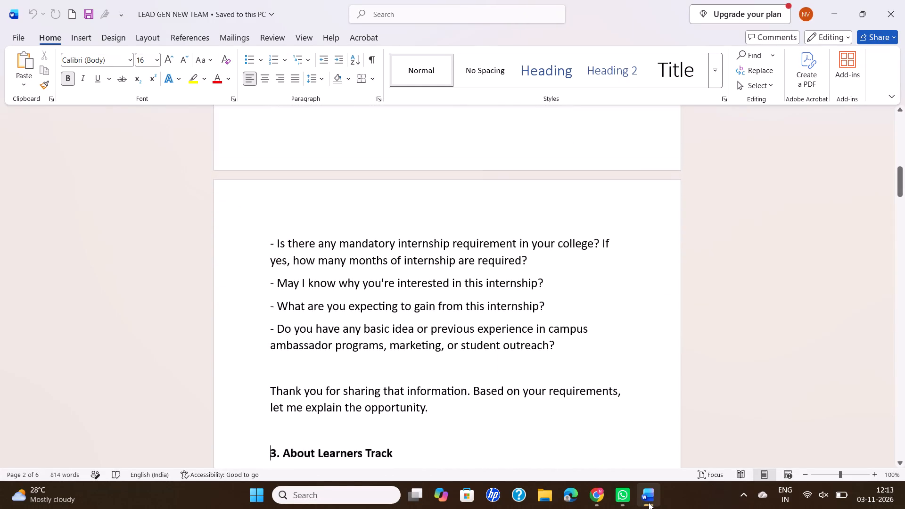
{"action": "key", "text": "Down"}
{"action": "key", "text": "Down"}
{"action": "key", "text": "Down"}
{"action": "key", "text": "Down"}
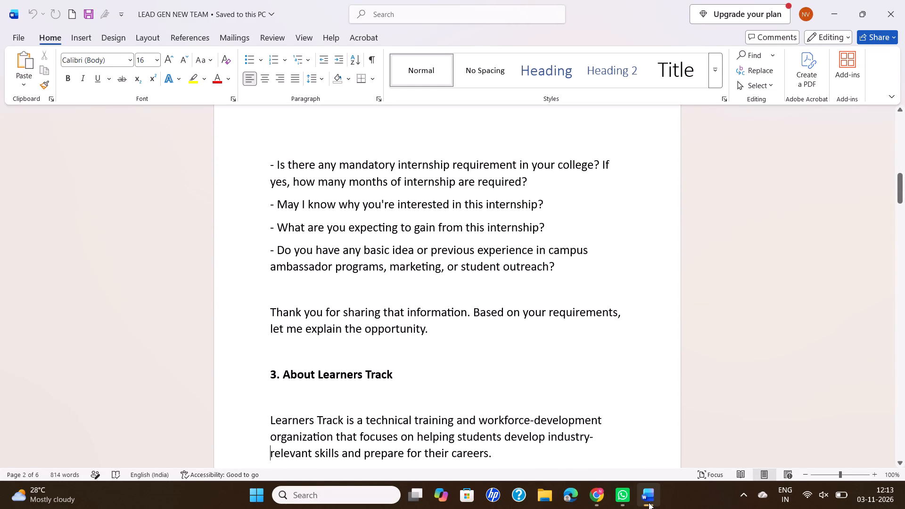
{"action": "key", "text": "Down"}
{"action": "key", "text": "Down"}
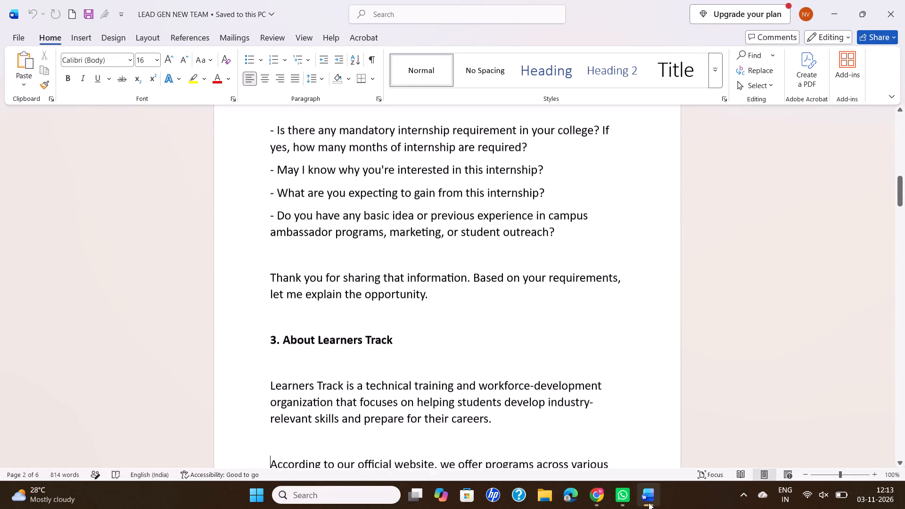
{"action": "key", "text": "Down"}
{"action": "key", "text": "Down"}
{"action": "key", "text": "Down"}
{"action": "key", "text": "Down"}
{"action": "key", "text": "Down"}
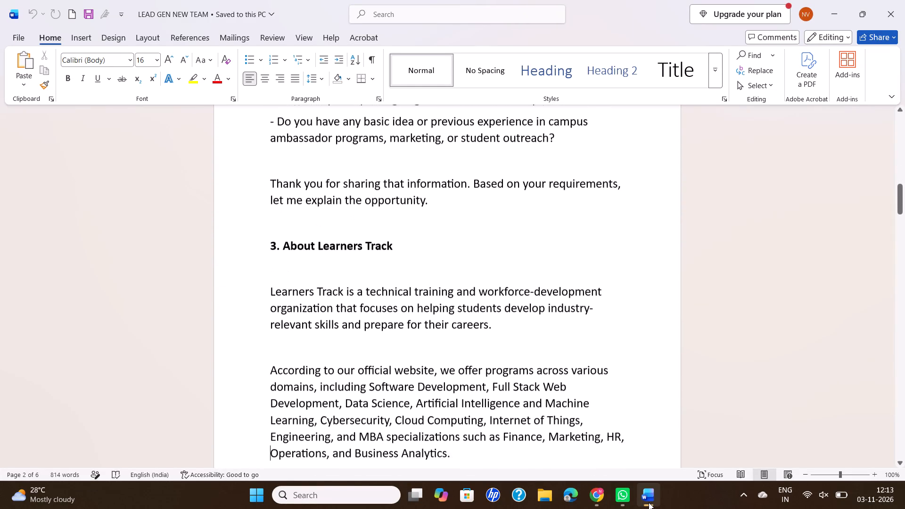
{"action": "key", "text": "Down"}
{"action": "key", "text": "Down"}
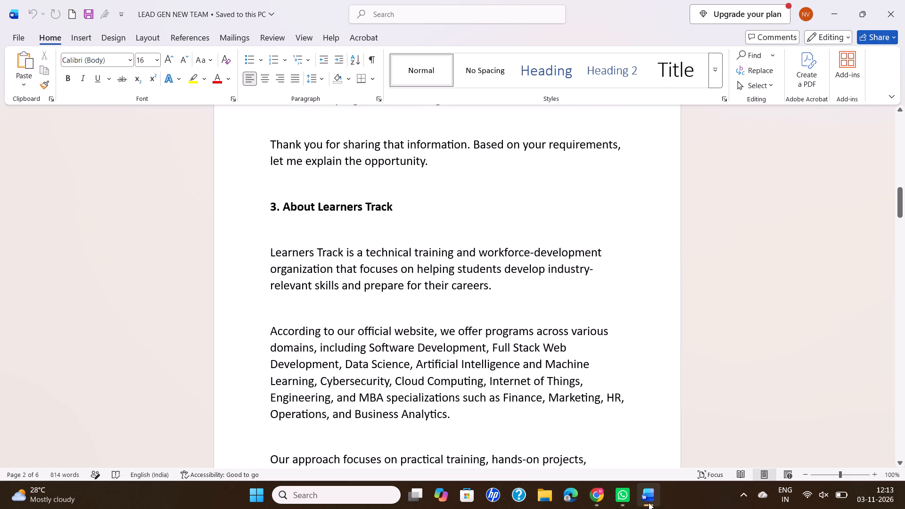
{"action": "key", "text": "Down"}
{"action": "key", "text": "Down"}
{"action": "key", "text": "Down"}
{"action": "key", "text": "Down"}
{"action": "key", "text": "Down"}
{"action": "key", "text": "Down"}
{"action": "key", "text": "Down"}
{"action": "key", "text": "Down"}
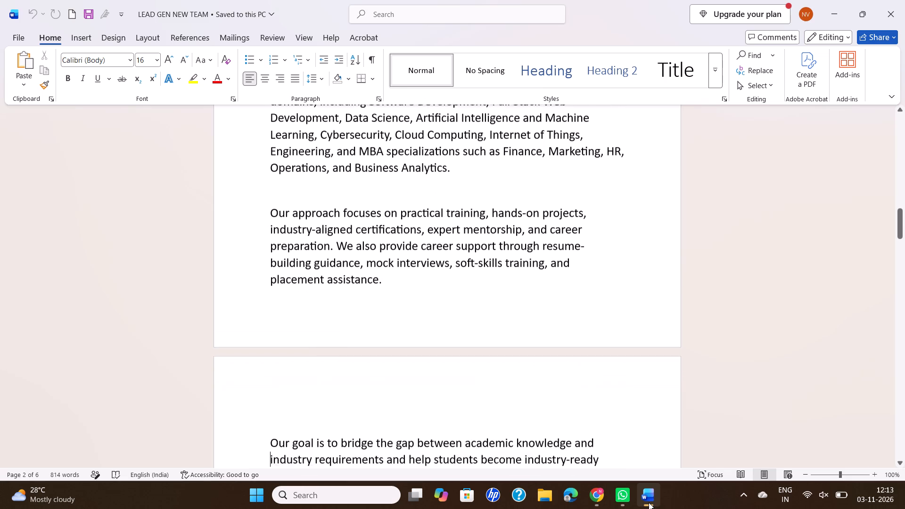
{"action": "key", "text": "Down"}
{"action": "key", "text": "Down"}
{"action": "key", "text": "Down"}
{"action": "key", "text": "Down"}
{"action": "key", "text": "Down"}
Read section 4 of the call script, the outline of the Campus Ambassador opportunity to create awareness and promote Learners Track.
{"action": "key", "text": "Down"}
{"action": "key", "text": "Down"}
{"action": "key", "text": "Down"}
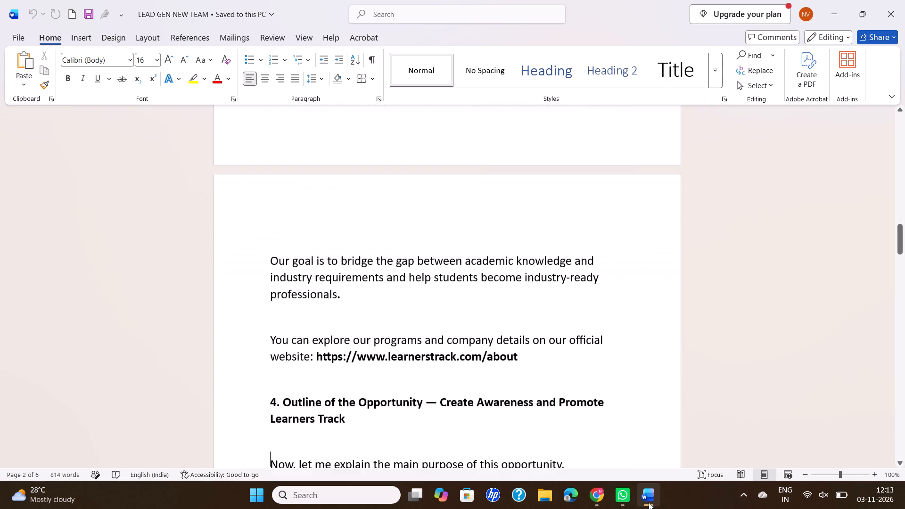
{"action": "key", "text": "Down"}
{"action": "key", "text": "Down"}
{"action": "key", "text": "Down"}
{"action": "key", "text": "Down"}
{"action": "key", "text": "Down"}
{"action": "key", "text": "Down"}
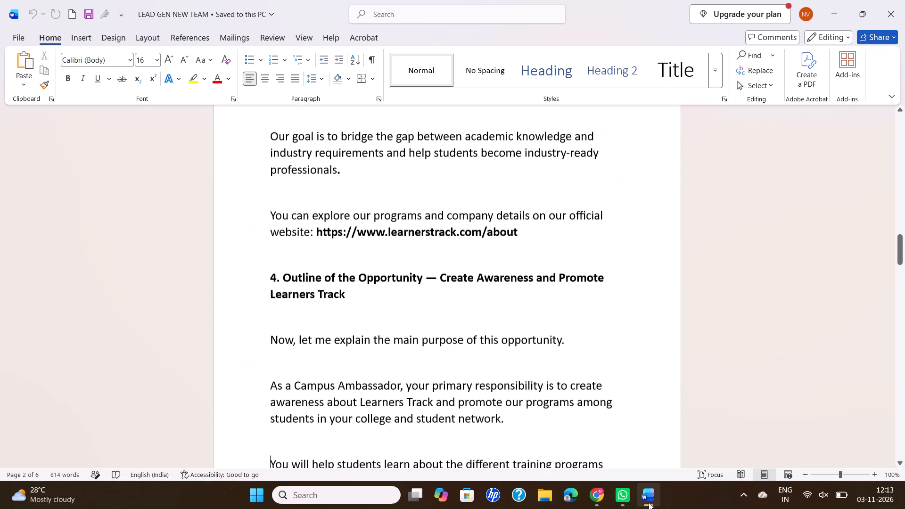
{"action": "key", "text": "Down"}
{"action": "key", "text": "Down"}
{"action": "key", "text": "Down"}
{"action": "key", "text": "Down"}
{"action": "key", "text": "Down"}
{"action": "key", "text": "Down"}
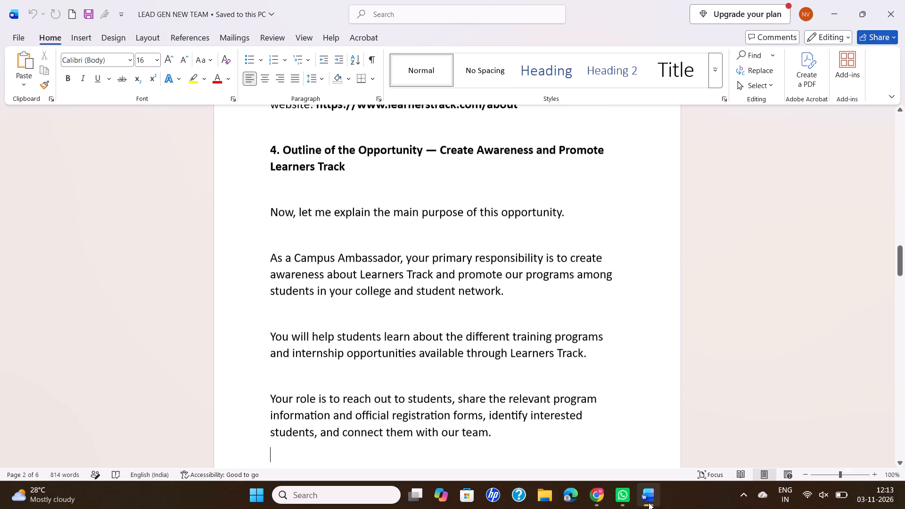
{"action": "key", "text": "Down"}
{"action": "key", "text": "Down"}
{"action": "key", "text": "Down"}
{"action": "key", "text": "Down"}
{"action": "key", "text": "Down"}
Read section 5 of the call script, Roles and Responsibilities, from work mode through the coordination point to the guidelines paragraph.
{"action": "key", "text": "Down"}
{"action": "key", "text": "Down"}
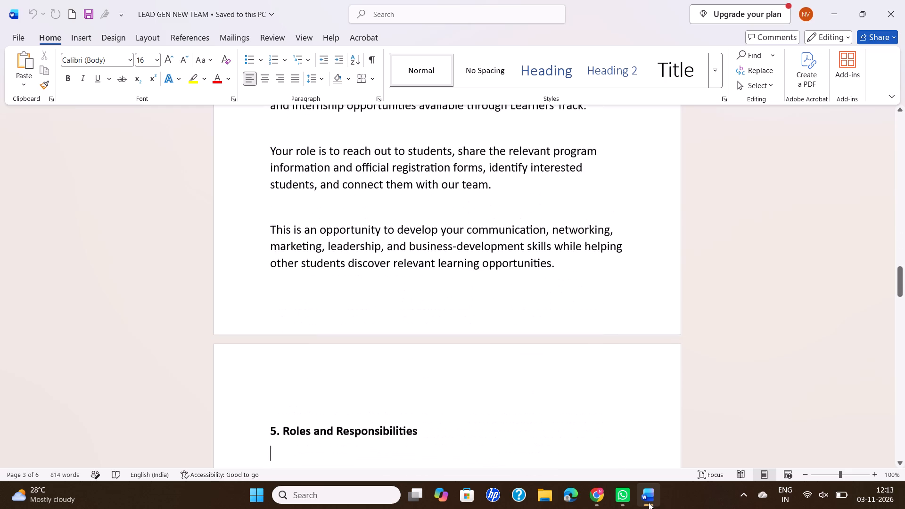
{"action": "key", "text": "Down"}
{"action": "key", "text": "Down"}
{"action": "key", "text": "Down"}
{"action": "key", "text": "Down"}
{"action": "key", "text": "Down"}
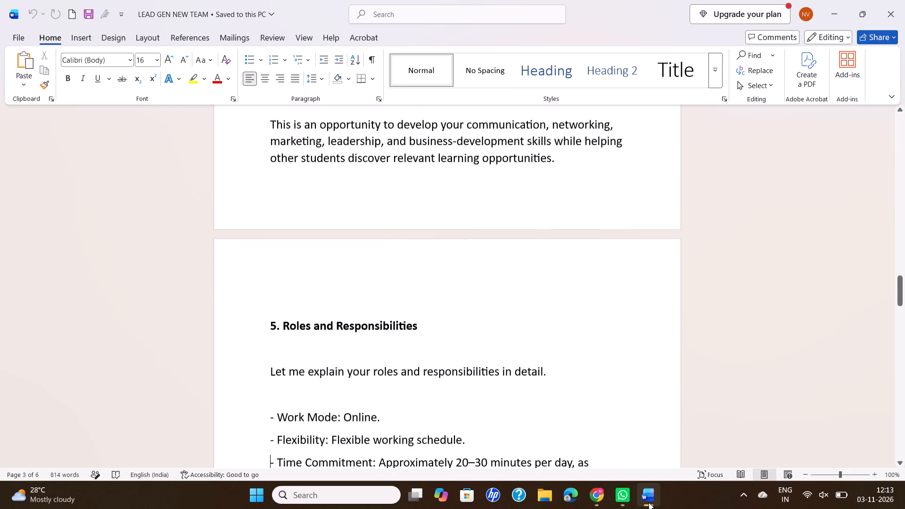
{"action": "key", "text": "Down"}
{"action": "key", "text": "Down"}
{"action": "key", "text": "Down"}
{"action": "key", "text": "Down"}
{"action": "key", "text": "Down"}
{"action": "key", "text": "Down"}
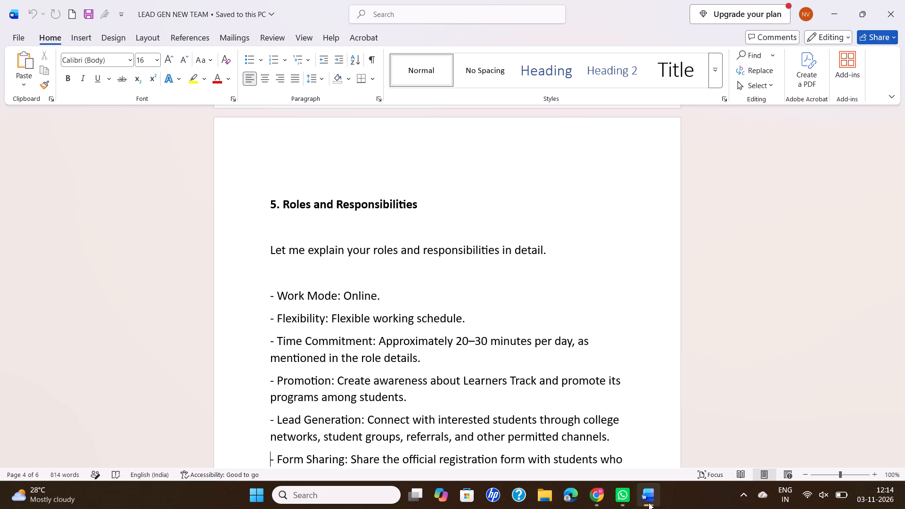
{"action": "key", "text": "Down"}
{"action": "key", "text": "Down"}
{"action": "key", "text": "Down"}
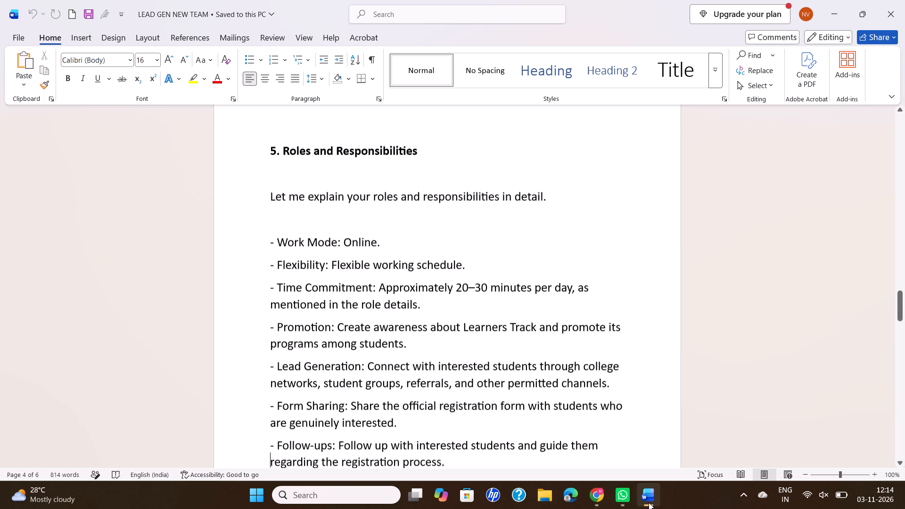
{"action": "key", "text": "Down"}
{"action": "key", "text": "Down"}
{"action": "key", "text": "Down"}
{"action": "key", "text": "Down"}
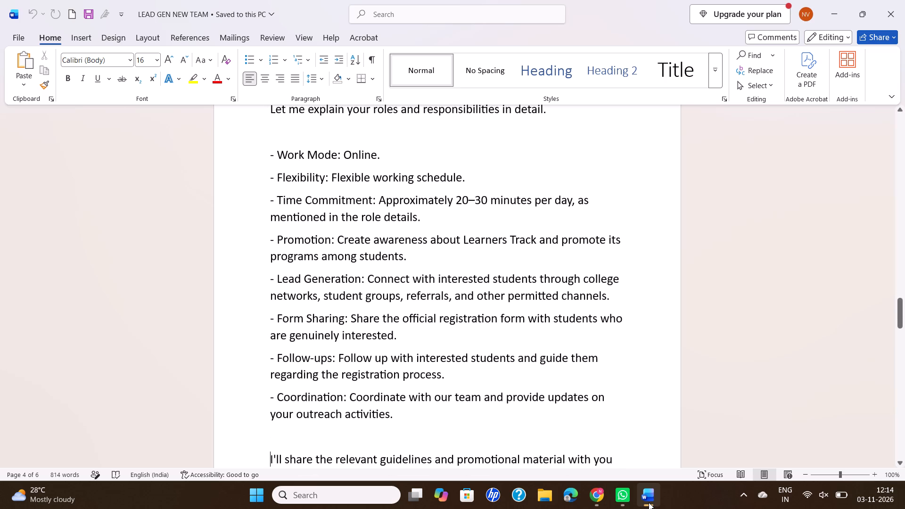
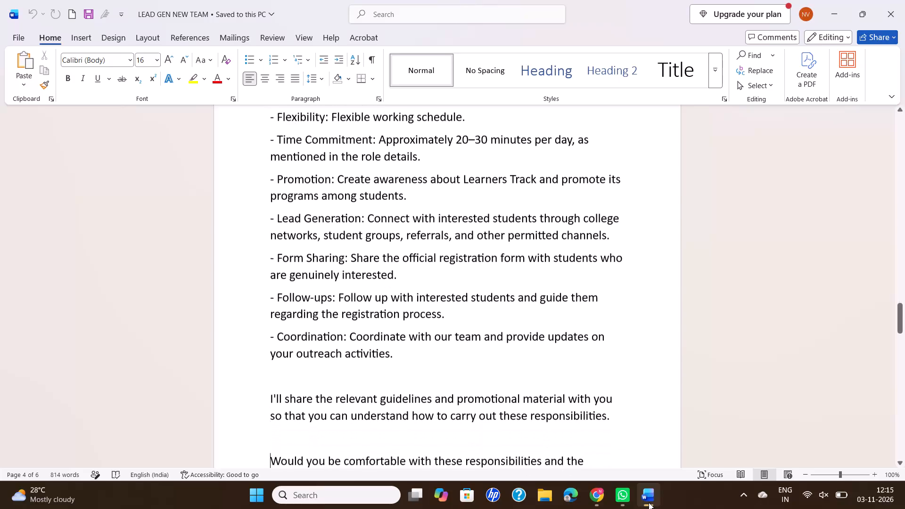
Read the closing question of the script's section 5 and section 6, Perks and Benefits, from Offer Letter to the Pre-Placement Offer point.
{"action": "key", "text": "Down"}
{"action": "key", "text": "Down"}
{"action": "key", "text": "Down"}
{"action": "key", "text": "Down"}
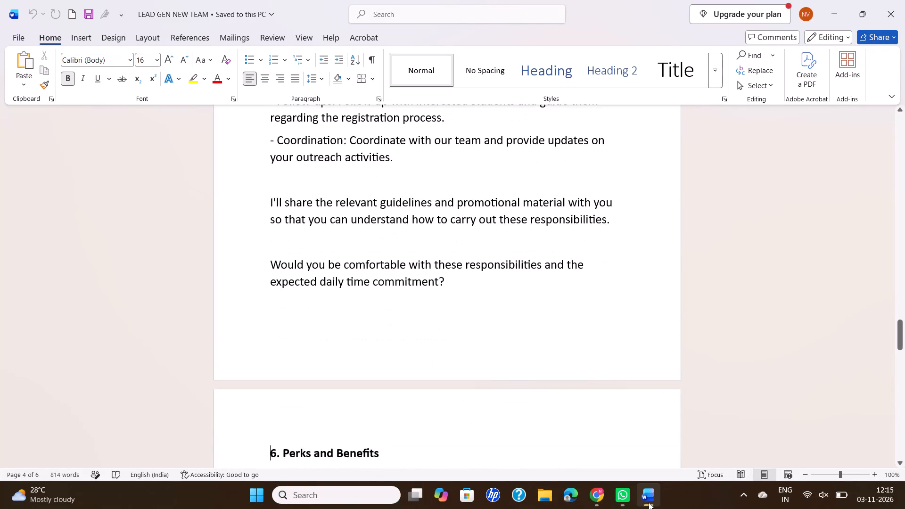
{"action": "key", "text": "Down"}
{"action": "key", "text": "Down"}
{"action": "key", "text": "Down"}
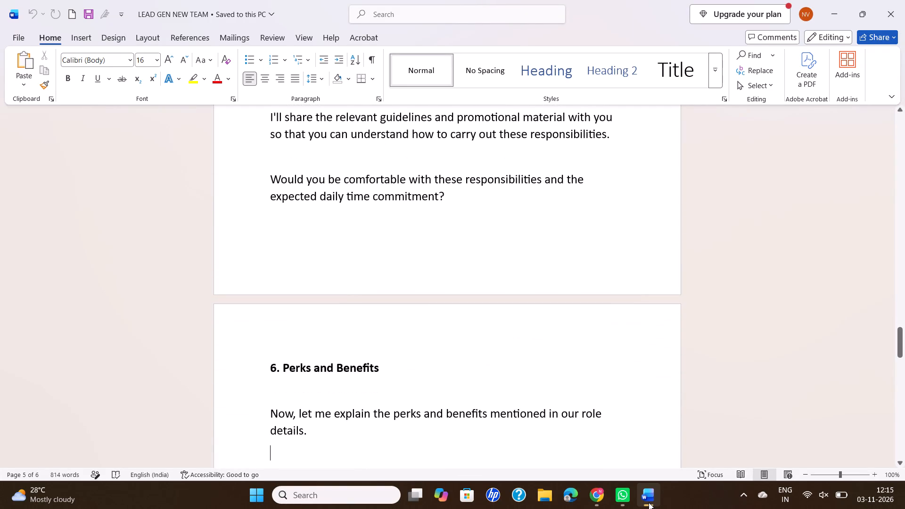
{"action": "key", "text": "Down"}
{"action": "key", "text": "Down"}
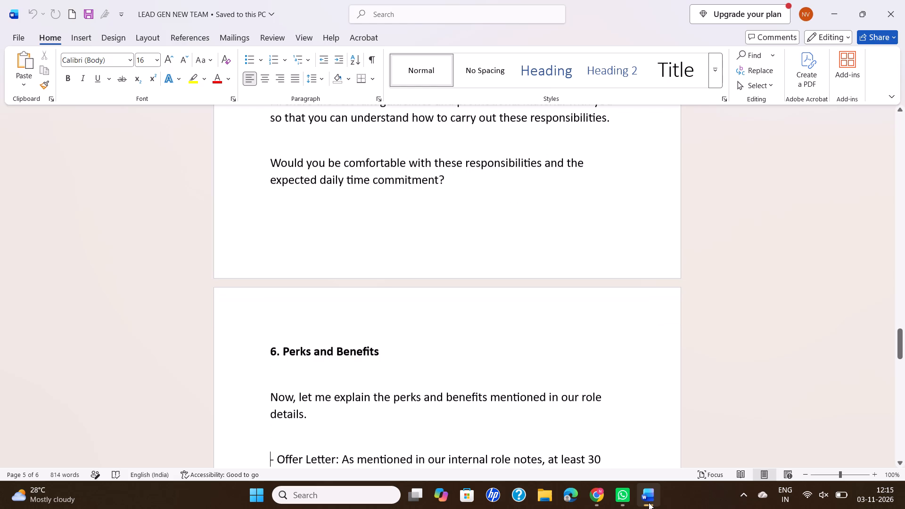
{"action": "key", "text": "Down"}
{"action": "key", "text": "Down"}
{"action": "key", "text": "Down"}
{"action": "key", "text": "Down"}
{"action": "key", "text": "Down"}
{"action": "key", "text": "Down"}
{"action": "key", "text": "Down"}
{"action": "key", "text": "Down"}
{"action": "key", "text": "Down"}
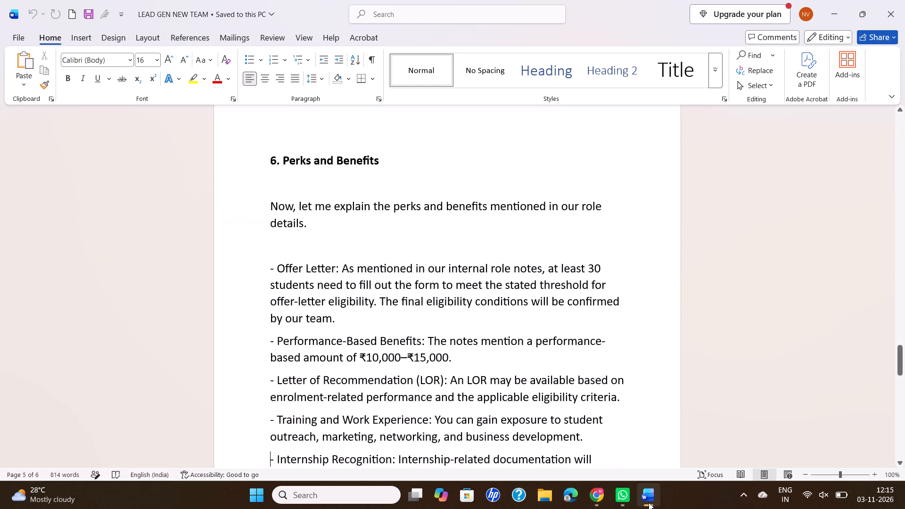
{"action": "key", "text": "Down"}
{"action": "key", "text": "Down"}
{"action": "key", "text": "Down"}
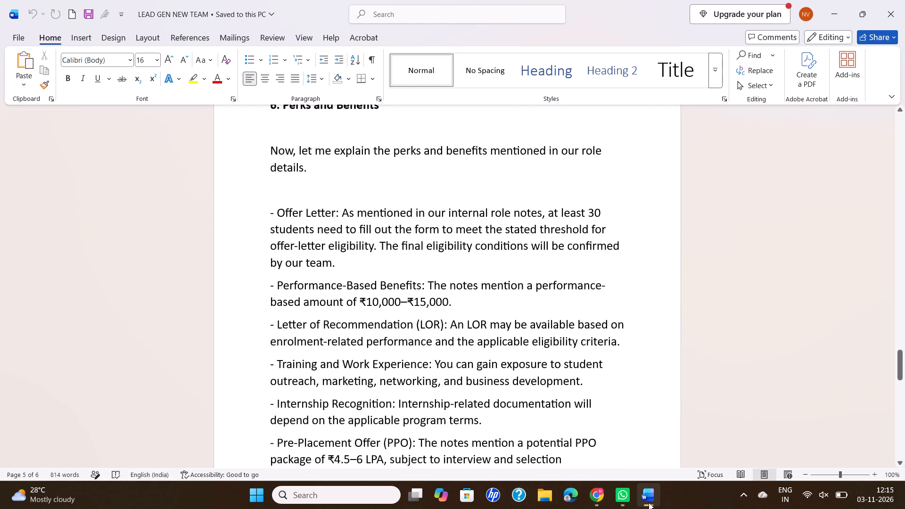
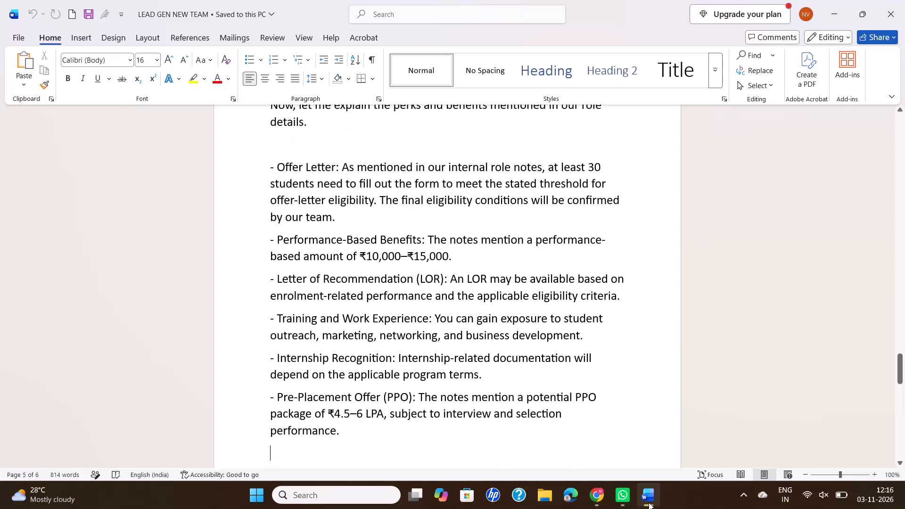
Read the closing paragraph of the script's Perks and Benefits section on applicable conditions, payment structure and eligibility requirements.
{"action": "key", "text": "Down"}
{"action": "key", "text": "Down"}
{"action": "key", "text": "Down"}
{"action": "key", "text": "Down"}
{"action": "key", "text": "Down"}
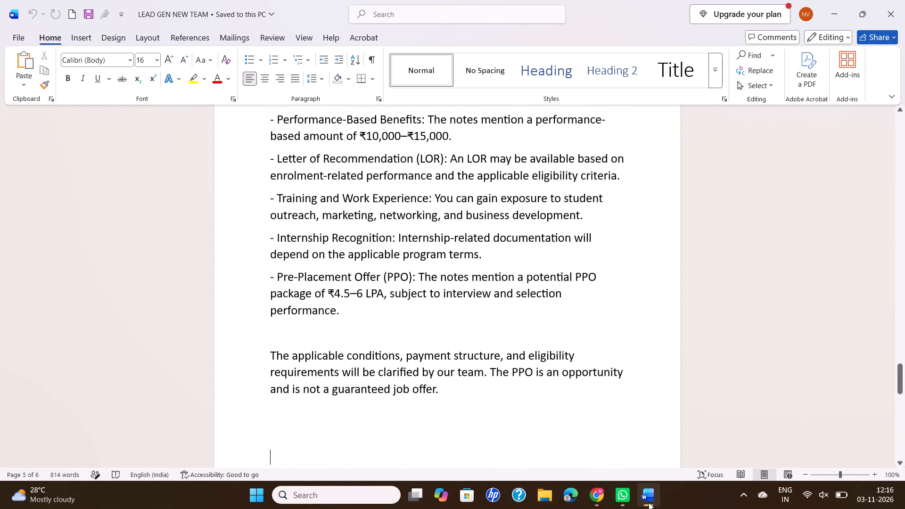
{"action": "key", "text": "Down"}
{"action": "key", "text": "Down"}
Go back over the script's Perks and Benefits points, from the Pre-Placement Offer up to the end of the Offer Letter point.
{"action": "key", "text": "Up"}
{"action": "key", "text": "Up"}
{"action": "key", "text": "Up"}
{"action": "key", "text": "Up"}
{"action": "key", "text": "Up"}
{"action": "key", "text": "Up"}
{"action": "key", "text": "Up"}
{"action": "key", "text": "Up"}
{"action": "key", "text": "Up"}
{"action": "key", "text": "Up"}
{"action": "key", "text": "Up"}
{"action": "key", "text": "Up"}
{"action": "key", "text": "Up"}
{"action": "key", "text": "Up"}
{"action": "key", "text": "Up"}
{"action": "key", "text": "Up"}
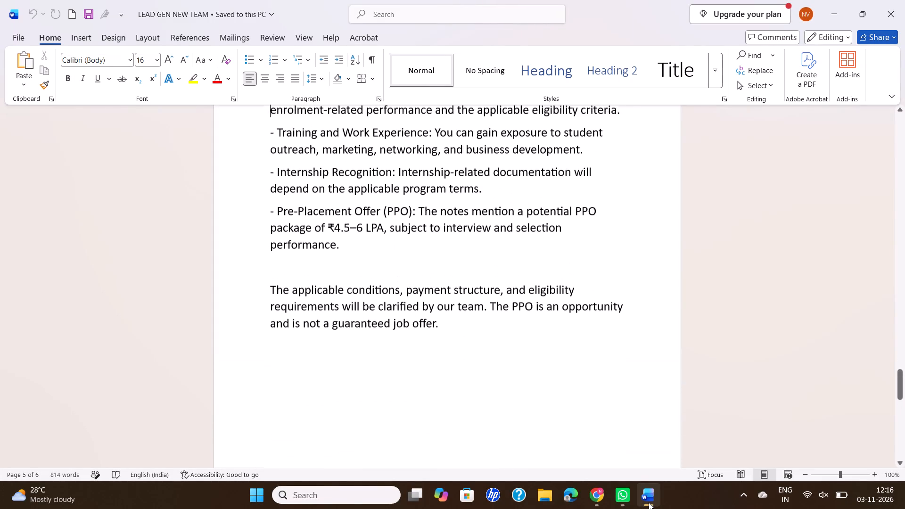
{"action": "key", "text": "Up"}
{"action": "key", "text": "Up"}
{"action": "key", "text": "Up"}
{"action": "key", "text": "Up"}
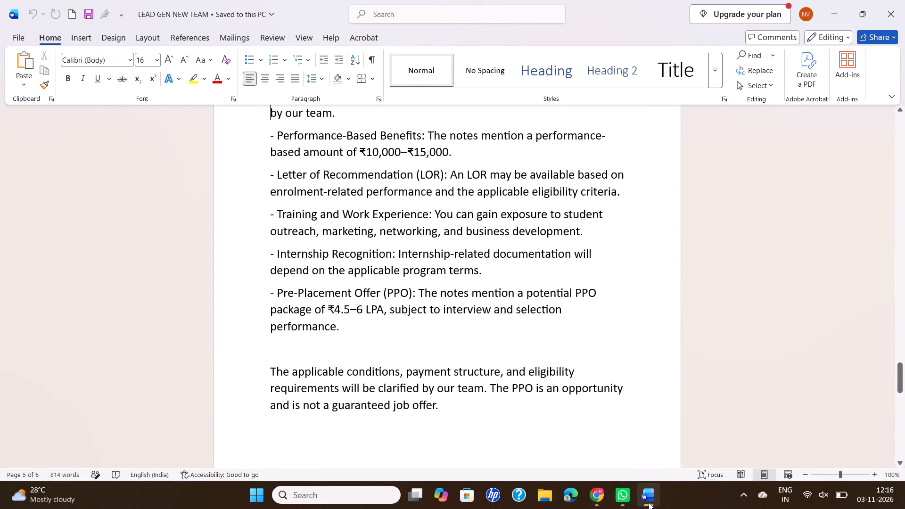
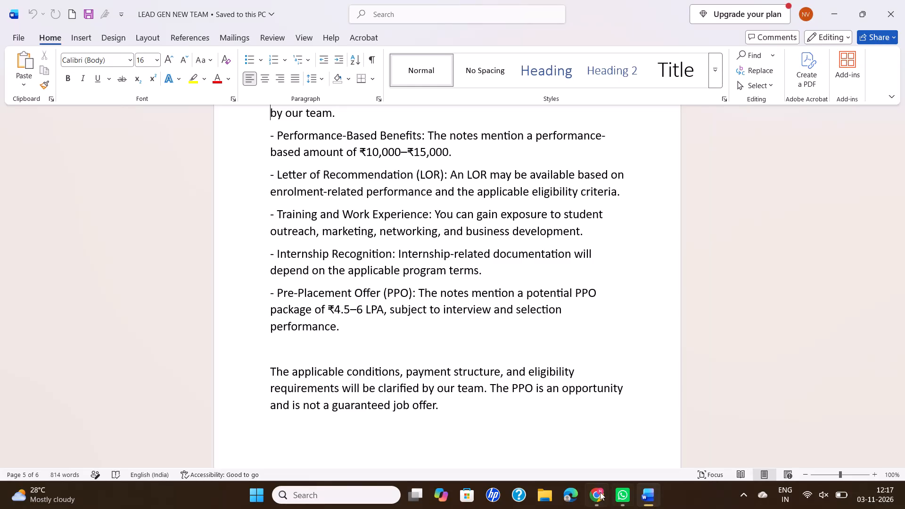
Switch to the CA LEADS sheet in Chrome and copy the phone number of the lead in row 273.
{"action": "left_click", "coordinate": [600, 492]}
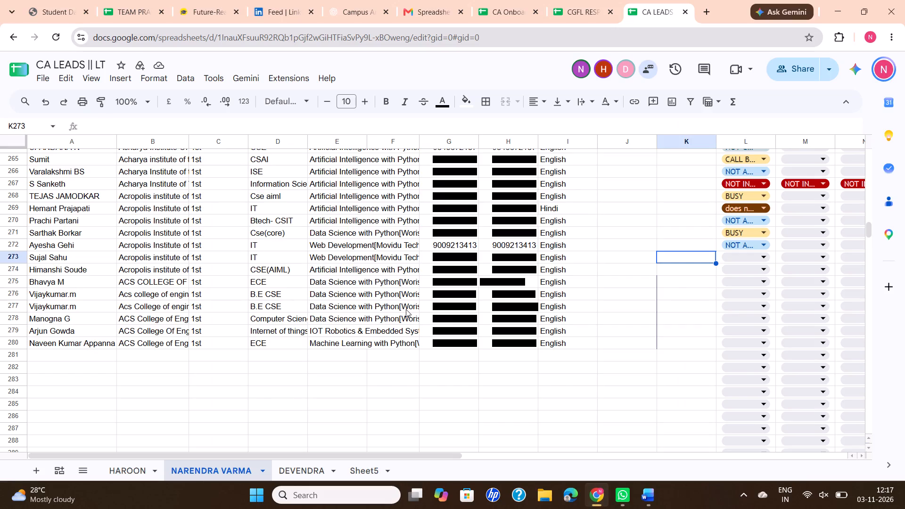
{"action": "triple_click", "coordinate": [440, 257]}
{"action": "key", "text": "ctrl+c"}
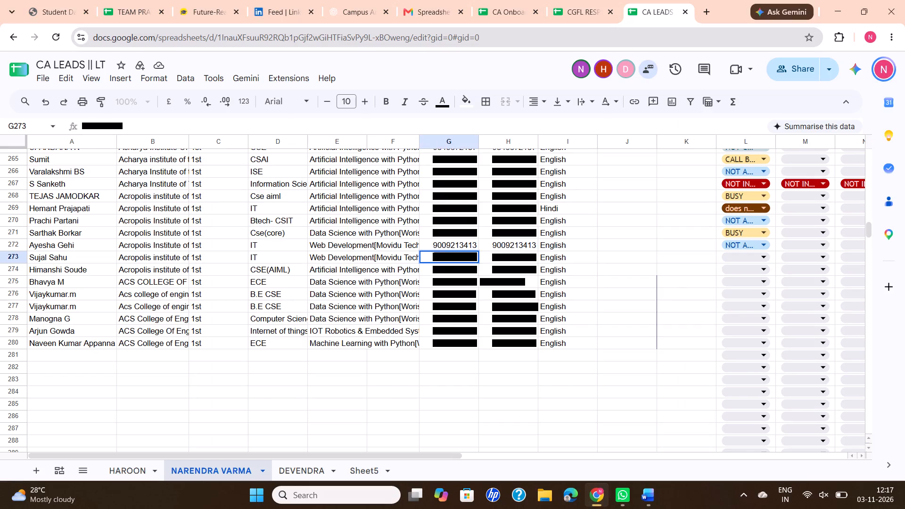
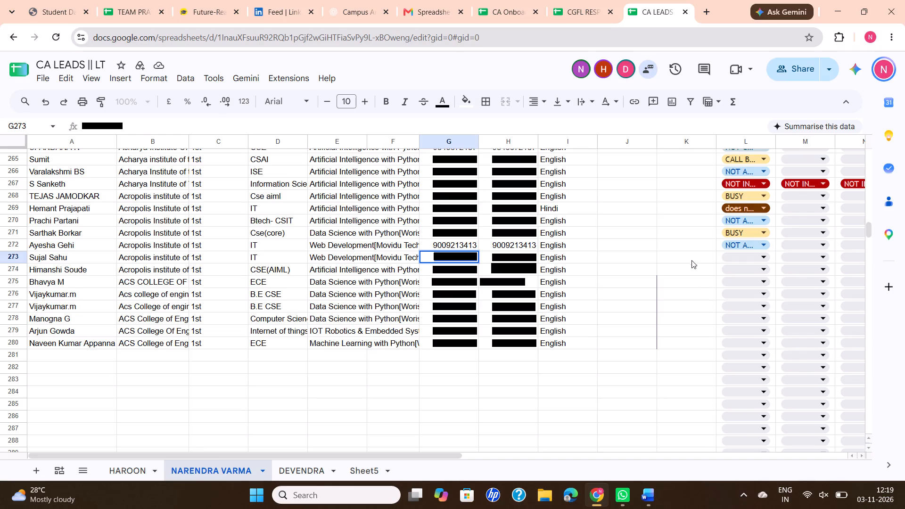
Set the first call status of the lead in row 273 to SENT DETAILS.
{"action": "left_click", "coordinate": [731, 259]}
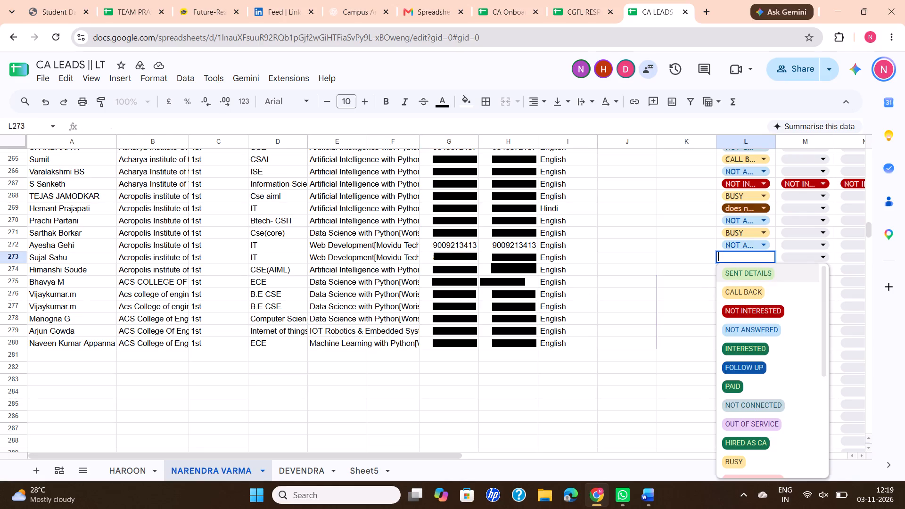
{"action": "left_click", "coordinate": [732, 269]}
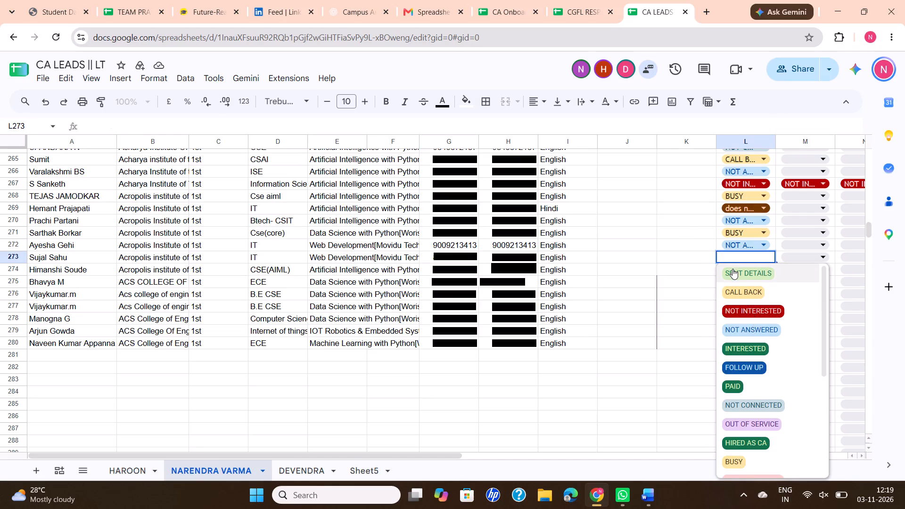
{"action": "left_click", "coordinate": [705, 268]}
Select the phone number of the lead in row 274.
{"action": "scroll", "coordinate": [705, 268], "scroll_direction": "right", "scroll_amount": 2}
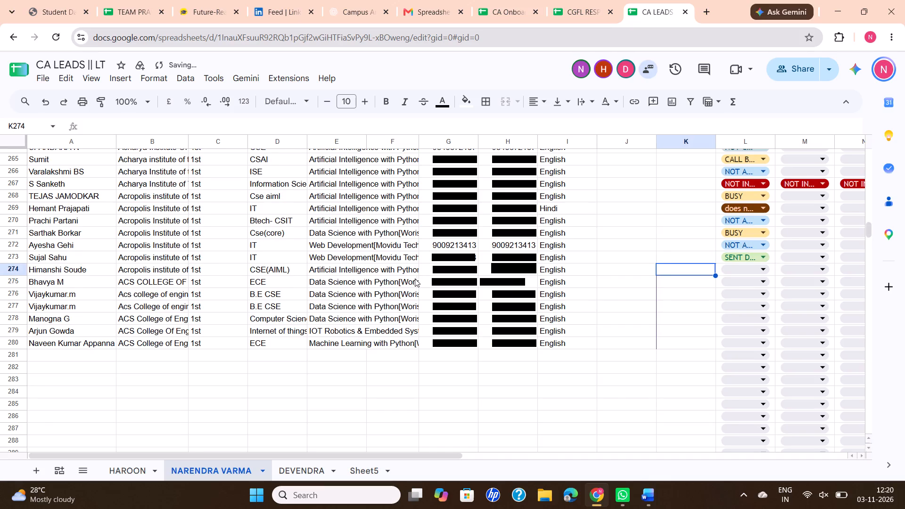
{"action": "left_click", "coordinate": [443, 272]}
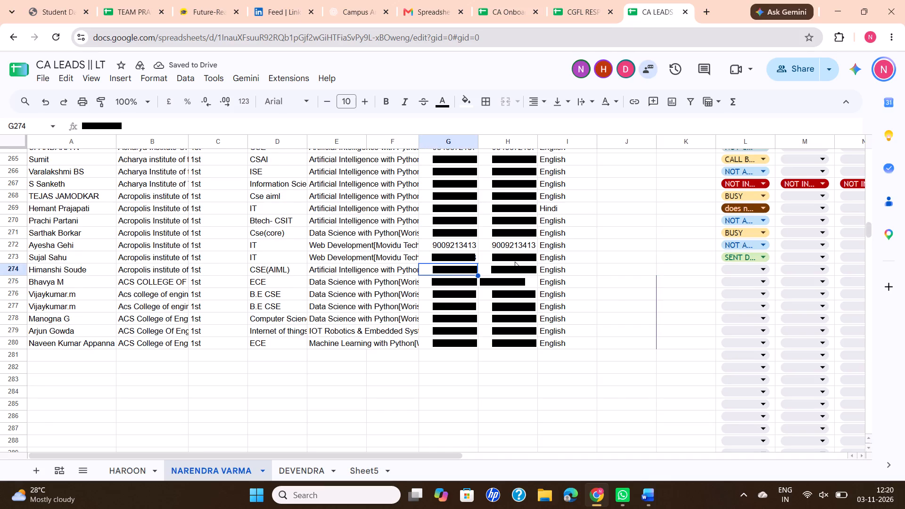
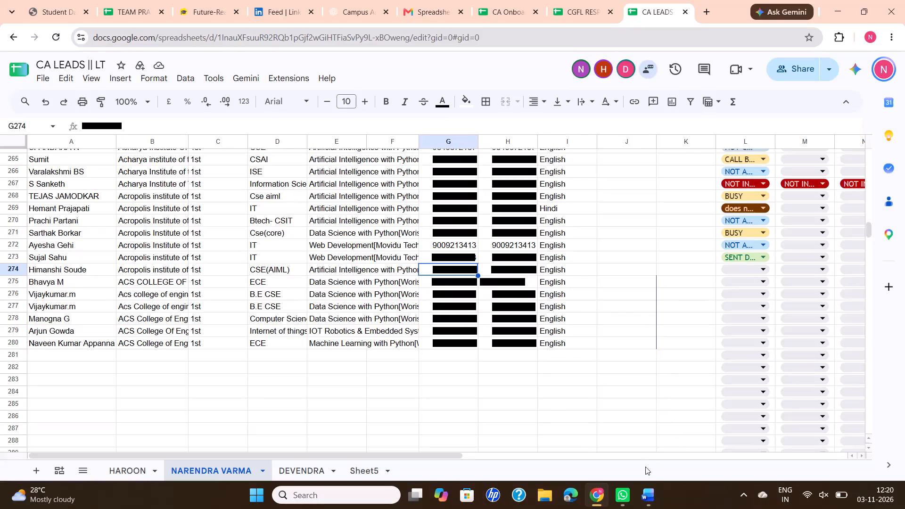
Switch to the Word calling script, return to its beginning, and read from Introduction and Availability into Application Confirmation and Student Profiling.
{"action": "left_click", "coordinate": [646, 494]}
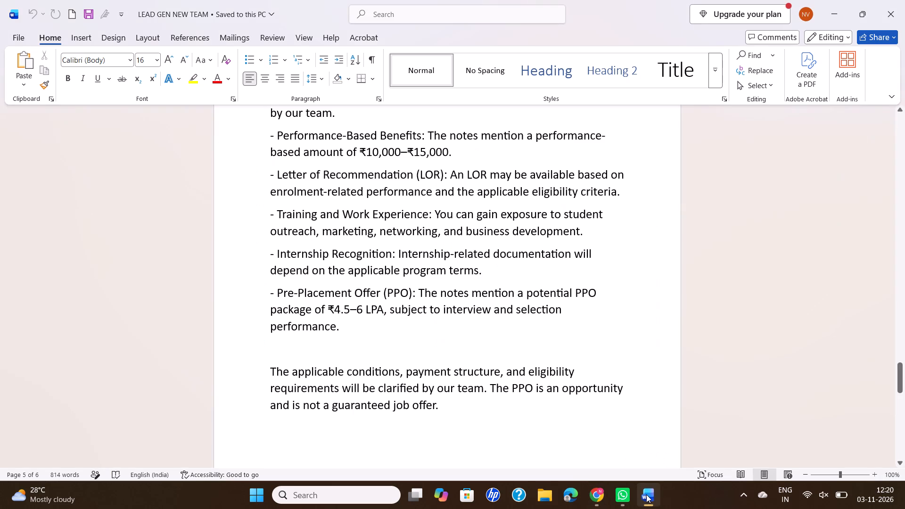
{"action": "key", "text": "Up"}
{"action": "key", "text": "Up"}
{"action": "key", "text": "Up"}
{"action": "key", "text": "Up"}
{"action": "key", "text": "Up"}
{"action": "key", "text": "Up"}
{"action": "key", "text": "Up"}
{"action": "key", "text": "Up"}
{"action": "key", "text": "Up"}
{"action": "key", "text": "Up"}
{"action": "key", "text": "Up"}
{"action": "key", "text": "Up"}
{"action": "key", "text": "Up"}
{"action": "key", "text": "Up"}
{"action": "key", "text": "Up"}
{"action": "key", "text": "Up"}
{"action": "key", "text": "Up"}
{"action": "key", "text": "Up"}
{"action": "key", "text": "Up"}
{"action": "key", "text": "Up"}
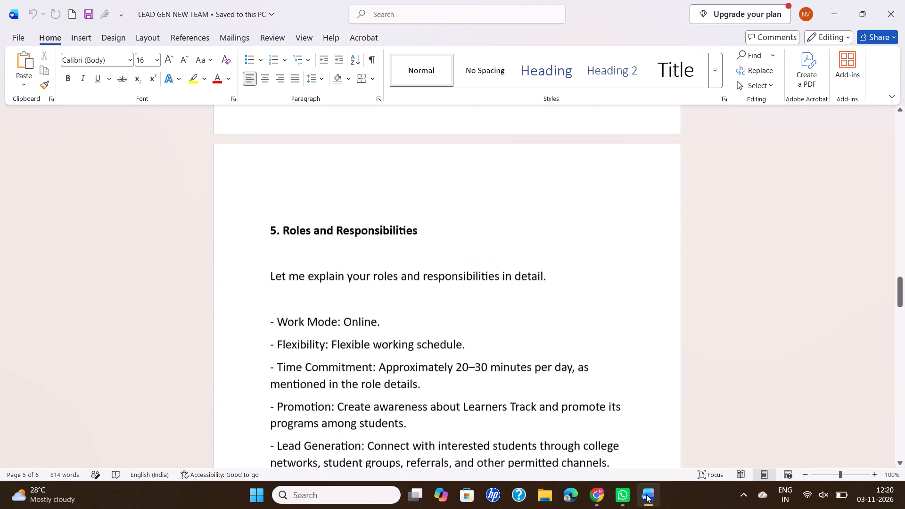
{"action": "key", "text": "Up"}
{"action": "key", "text": "Up"}
{"action": "key", "text": "Up"}
{"action": "key", "text": "Up"}
{"action": "key", "text": "Up"}
{"action": "key", "text": "Up"}
{"action": "key", "text": "Up"}
{"action": "key", "text": "Up"}
{"action": "key", "text": "Up"}
{"action": "key", "text": "Up"}
{"action": "key", "text": "Up"}
{"action": "key", "text": "Up"}
{"action": "key", "text": "Up"}
{"action": "key", "text": "Up"}
{"action": "key", "text": "Up"}
{"action": "key", "text": "Up"}
{"action": "key", "text": "Up"}
{"action": "key", "text": "Up"}
{"action": "key", "text": "Up"}
{"action": "key", "text": "Up"}
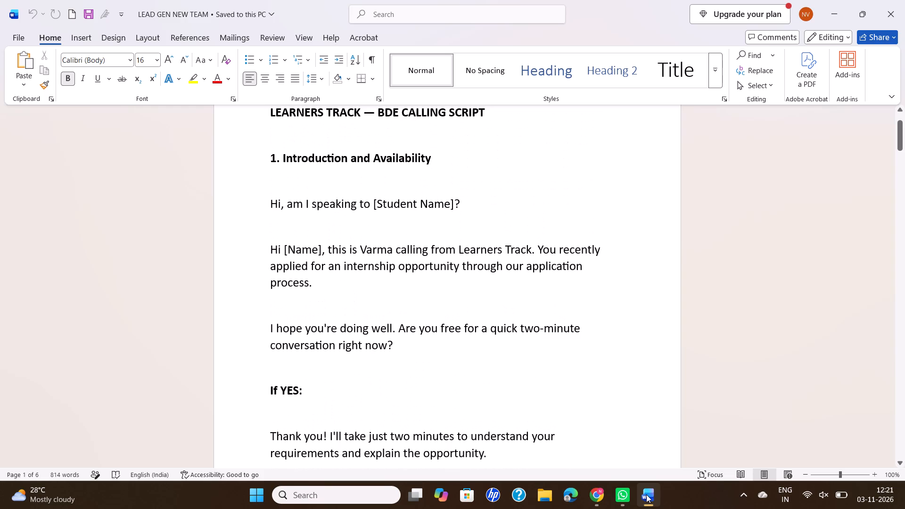
{"action": "key", "text": "Down"}
{"action": "key", "text": "Down"}
{"action": "key", "text": "Down"}
{"action": "key", "text": "Down"}
{"action": "key", "text": "Down"}
{"action": "key", "text": "Down"}
{"action": "key", "text": "Down"}
{"action": "key", "text": "Down"}
{"action": "key", "text": "Down"}
{"action": "key", "text": "Down"}
{"action": "key", "text": "Down"}
{"action": "key", "text": "Down"}
{"action": "key", "text": "Down"}
{"action": "key", "text": "Down"}
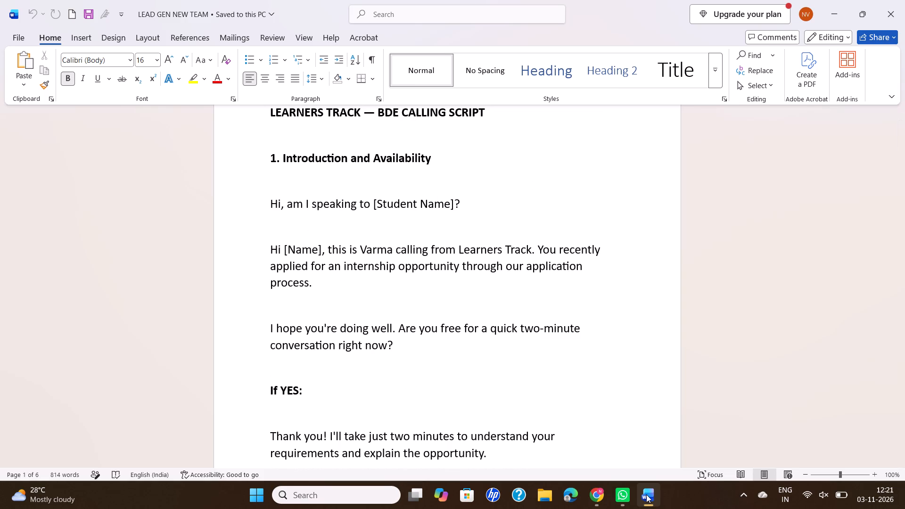
{"action": "key", "text": "Down"}
{"action": "key", "text": "Down"}
{"action": "key", "text": "Down"}
{"action": "key", "text": "Down"}
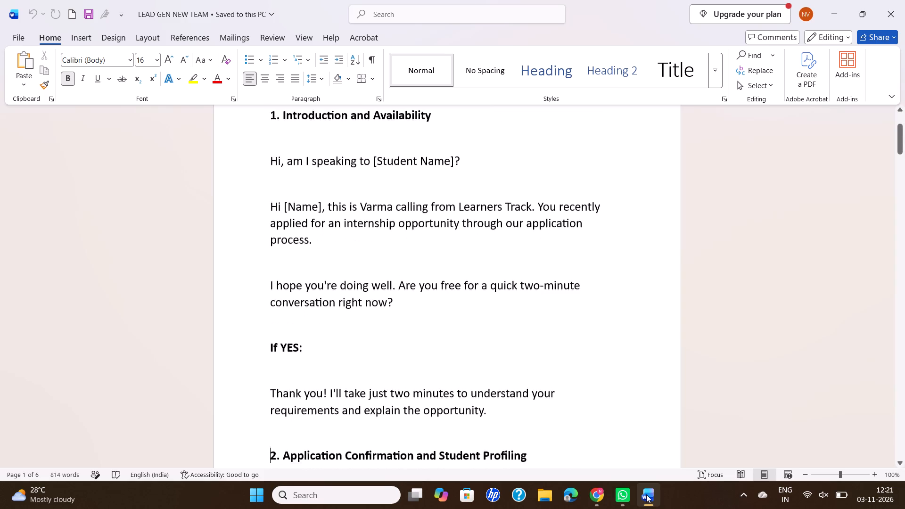
{"action": "key", "text": "Down"}
{"action": "key", "text": "Down"}
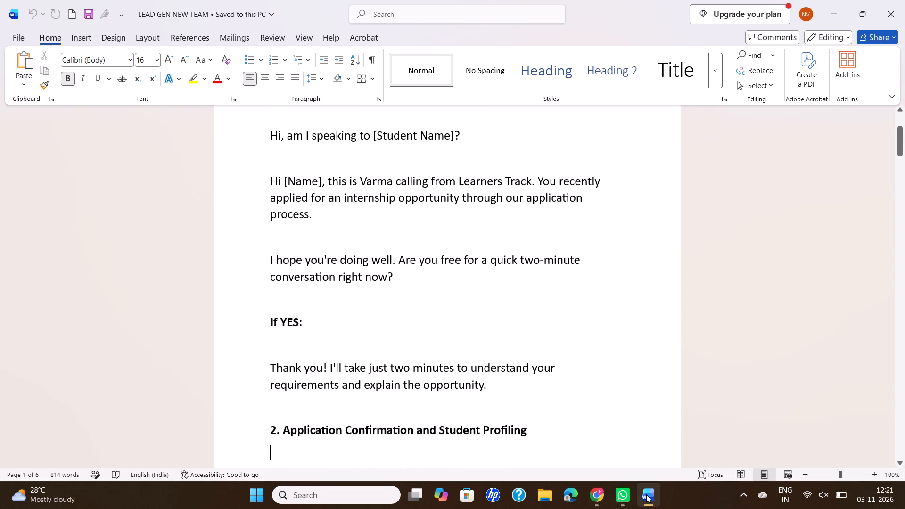
Read on through the Application Confirmation and Student Profiling questions in the calling script, down to the internship expectations question.
{"action": "key", "text": "Down"}
{"action": "key", "text": "Down"}
{"action": "key", "text": "Down"}
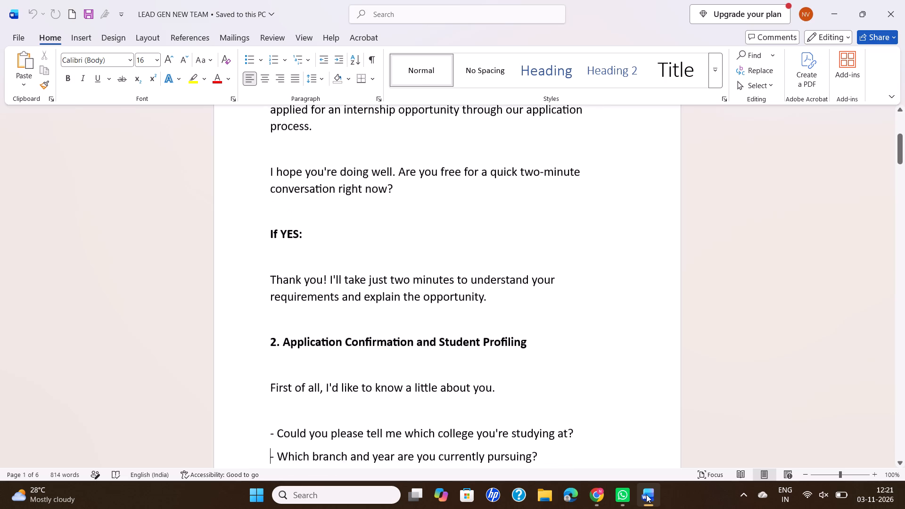
{"action": "key", "text": "Down"}
{"action": "key", "text": "Down"}
{"action": "key", "text": "Down"}
{"action": "key", "text": "Down"}
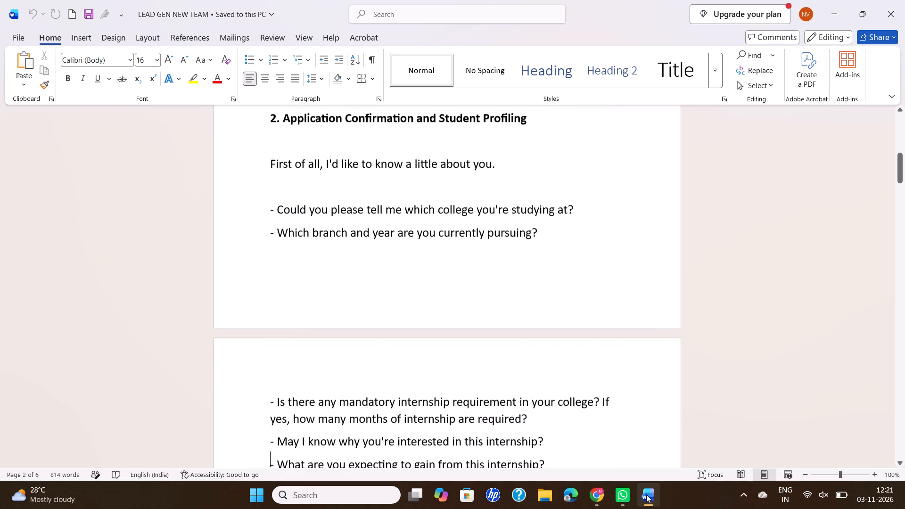
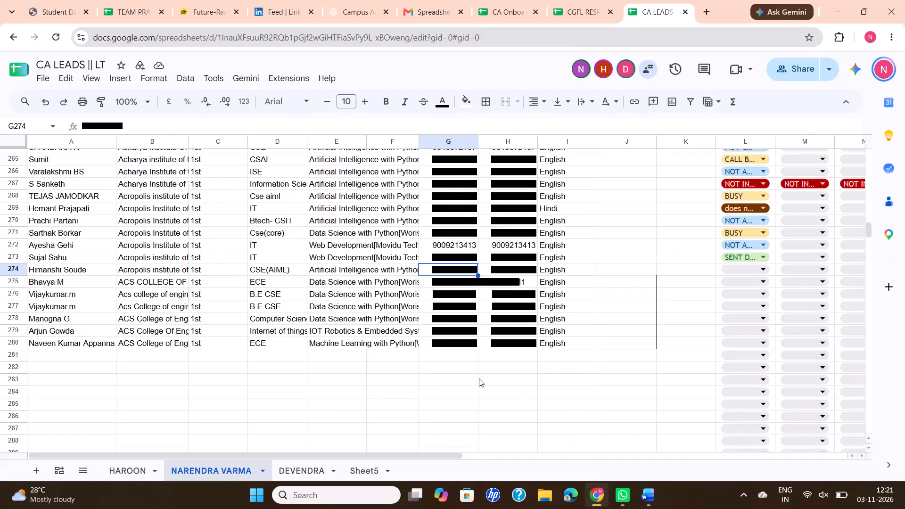
Set the first call status of the lead in row 274 to CALL BACK.
{"action": "scroll", "coordinate": [573, 286], "scroll_direction": "left", "scroll_amount": 1}
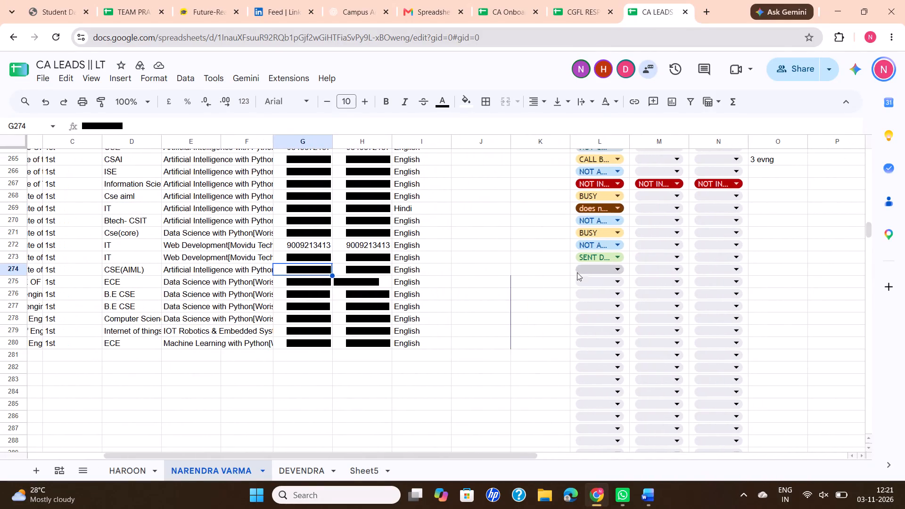
{"action": "left_click", "coordinate": [581, 266]}
{"action": "left_click", "coordinate": [595, 302]}
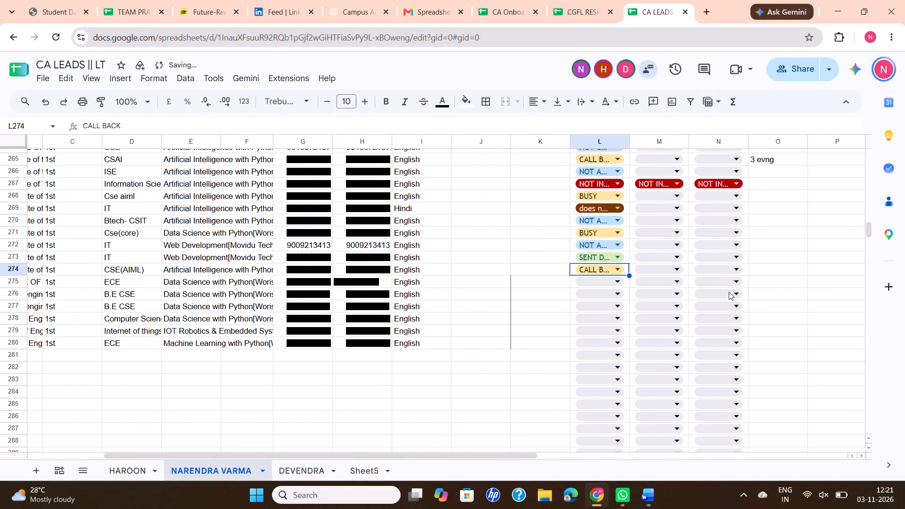
Enter 6.30 as the callback time in column O for the lead in row 274.
{"action": "double_click", "coordinate": [761, 268]}
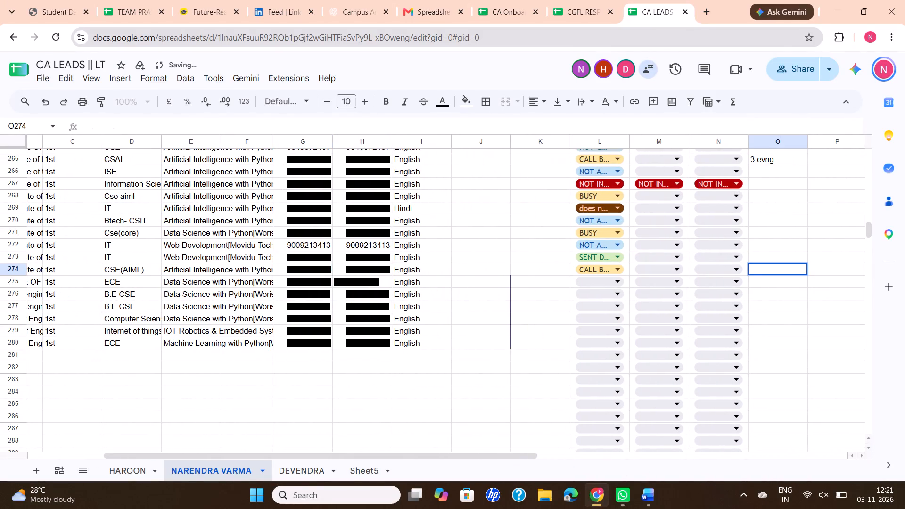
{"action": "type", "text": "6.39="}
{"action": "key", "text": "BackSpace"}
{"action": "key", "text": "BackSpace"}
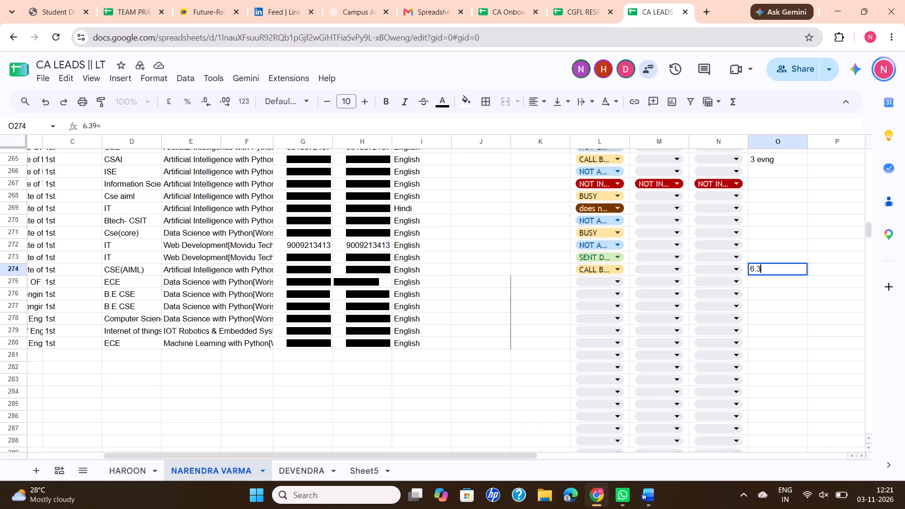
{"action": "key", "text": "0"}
{"action": "left_click", "coordinate": [555, 286]}
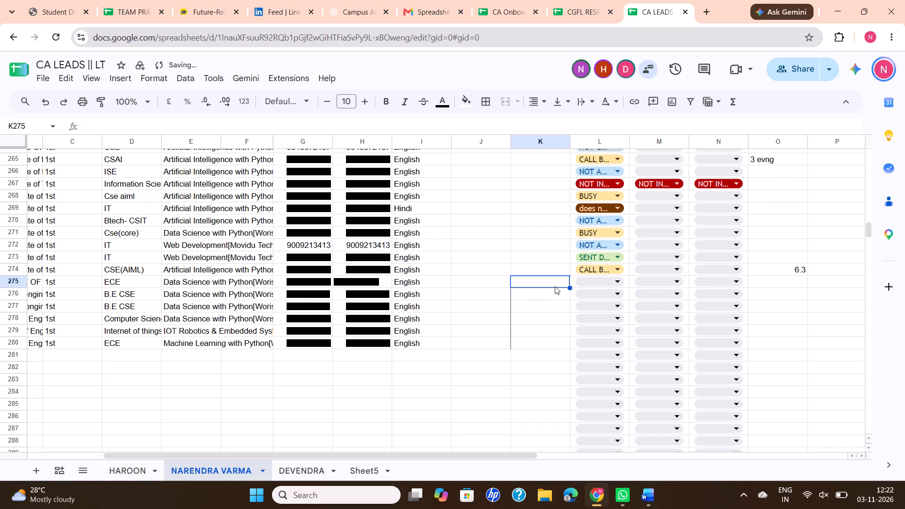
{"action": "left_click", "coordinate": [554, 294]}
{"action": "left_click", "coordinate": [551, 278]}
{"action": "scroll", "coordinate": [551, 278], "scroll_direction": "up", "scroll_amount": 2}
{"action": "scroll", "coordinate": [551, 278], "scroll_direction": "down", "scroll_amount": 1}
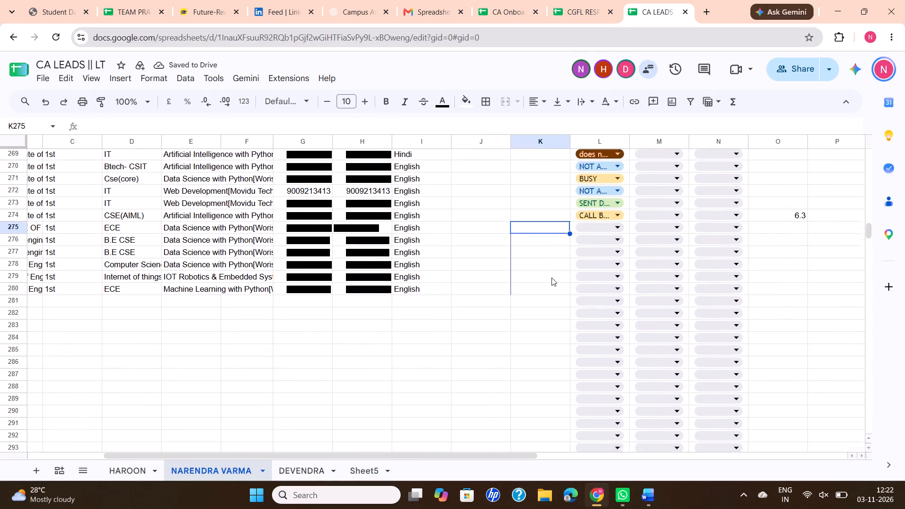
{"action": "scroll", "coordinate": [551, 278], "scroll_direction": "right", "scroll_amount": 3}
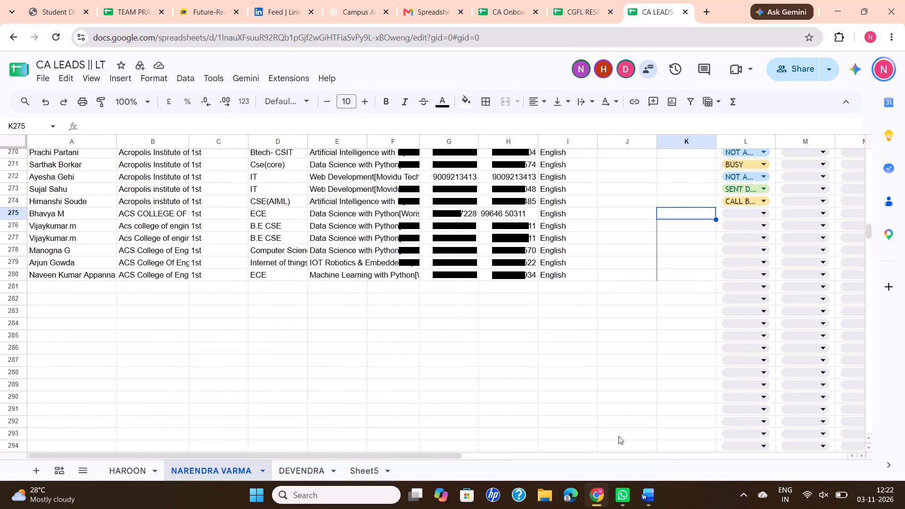
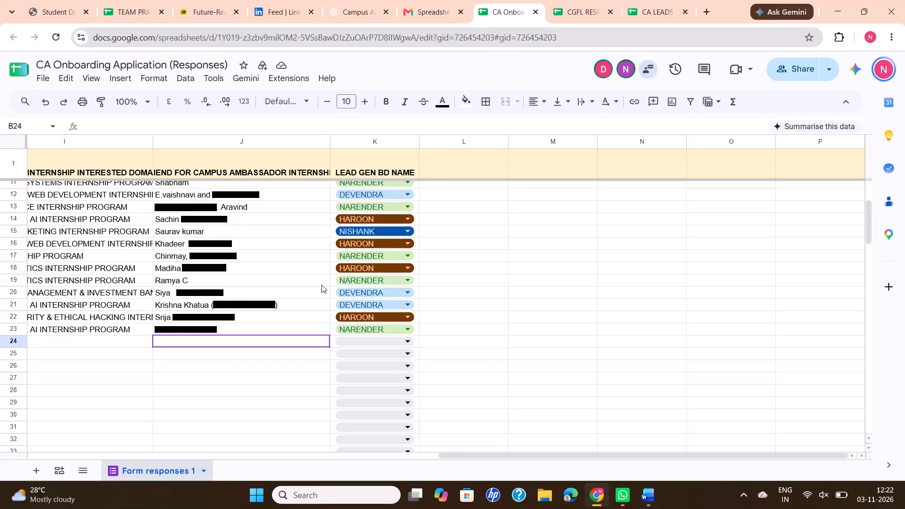
Check the latest CA Onboarding Application responses, and select the phone number of the lead in row 275 of CA LEADS.
{"action": "scroll", "coordinate": [321, 285], "scroll_direction": "right", "scroll_amount": 14}
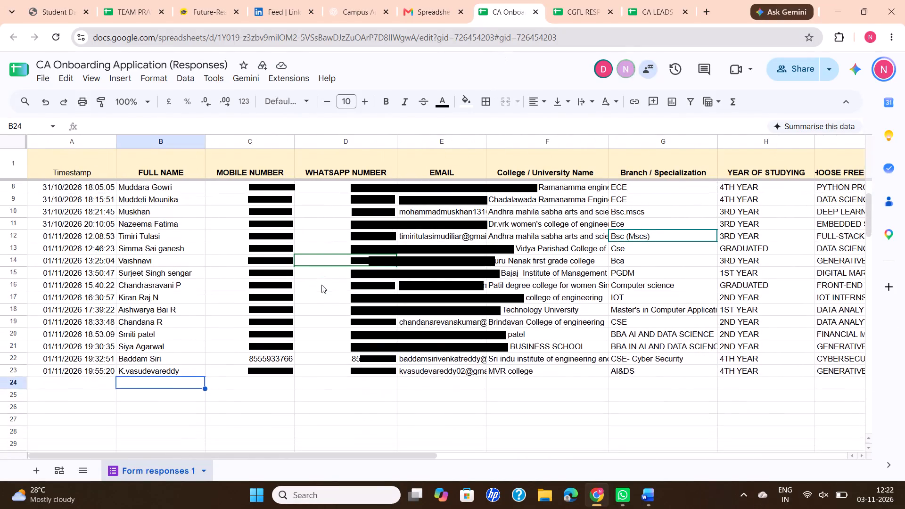
{"action": "scroll", "coordinate": [321, 285], "scroll_direction": "down", "scroll_amount": 1}
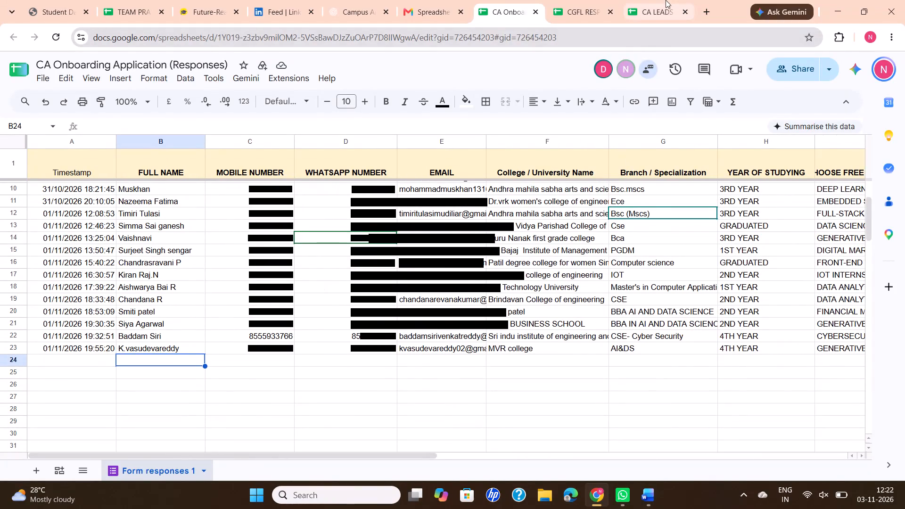
{"action": "left_click", "coordinate": [655, 2]}
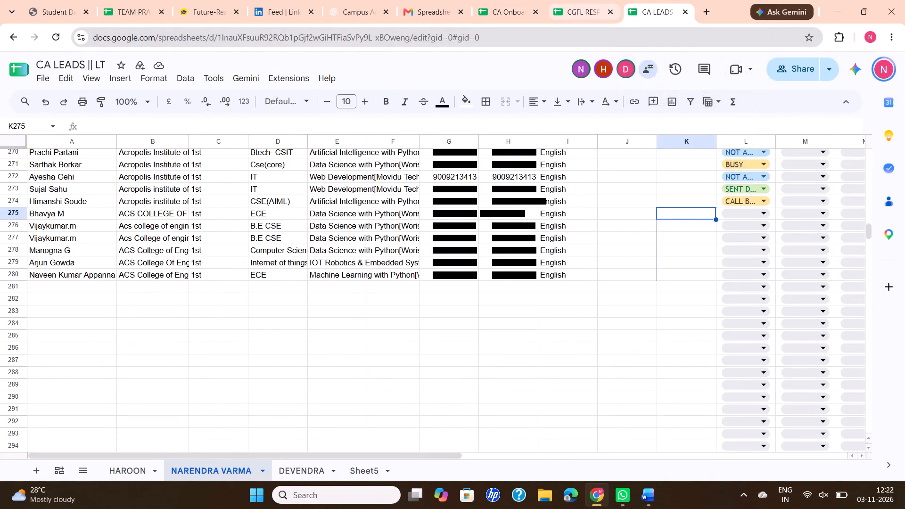
{"action": "left_click", "coordinate": [444, 213]}
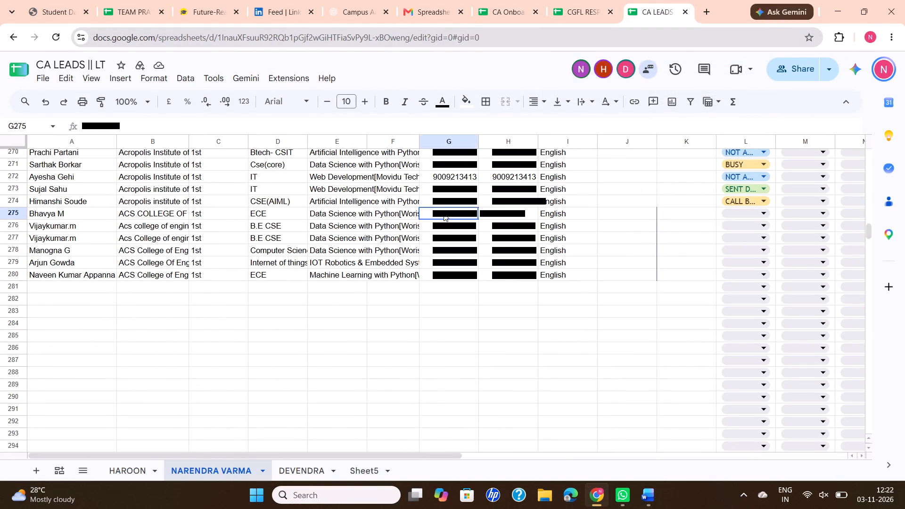
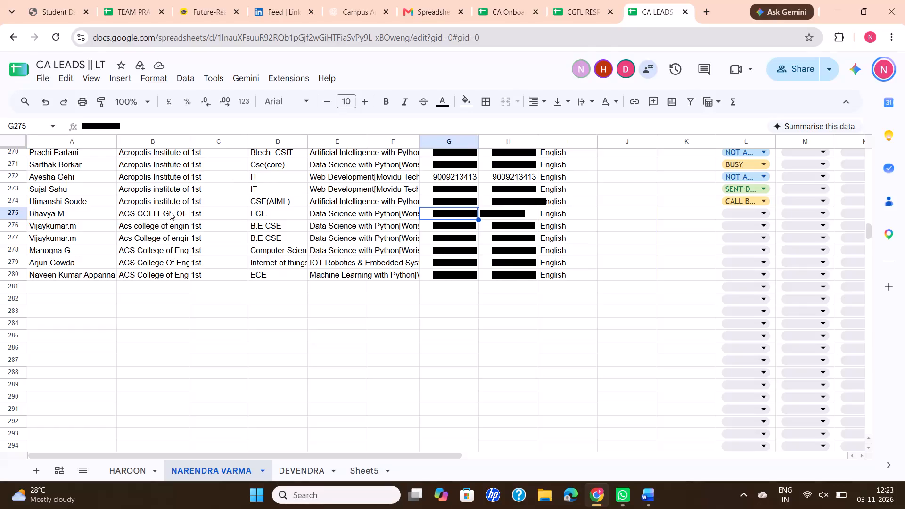
{"action": "triple_click", "coordinate": [170, 212]}
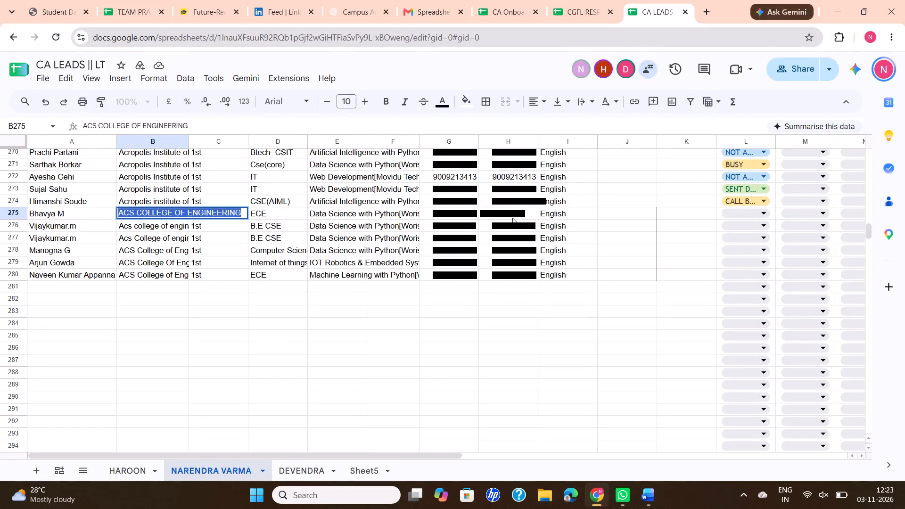
{"action": "left_click", "coordinate": [512, 218]}
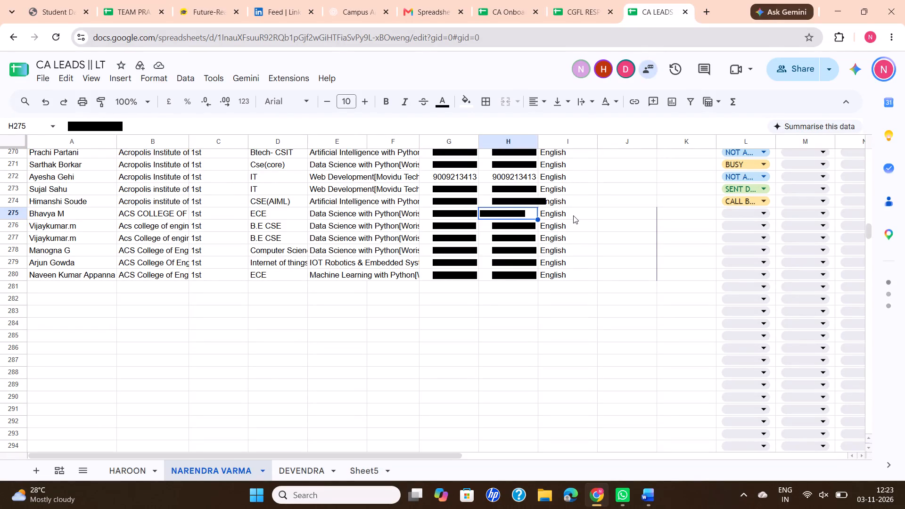
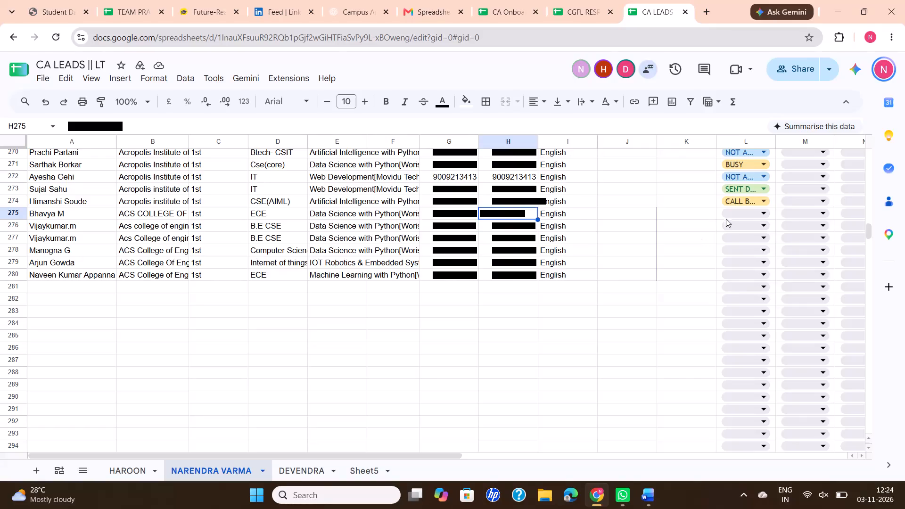
Set the first status of the lead in row 275 to NOT ANSWERED.
{"action": "left_click", "coordinate": [727, 216]}
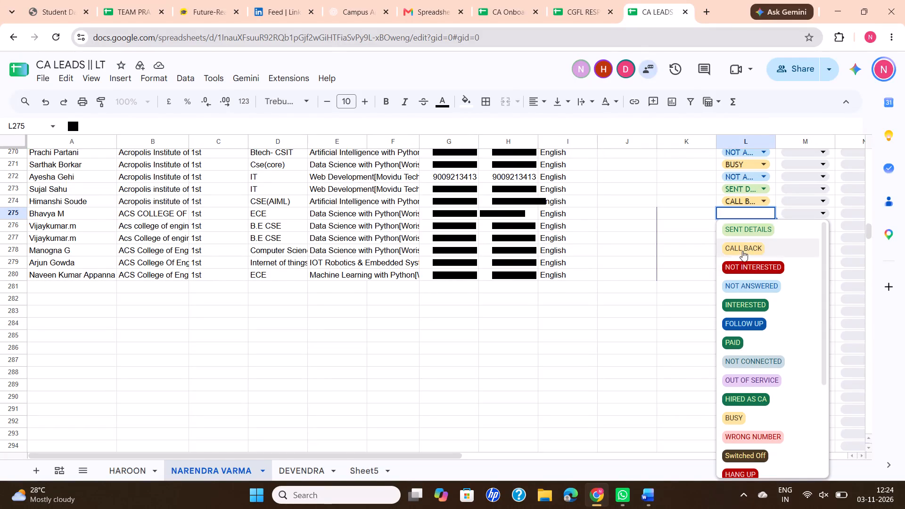
{"action": "left_click", "coordinate": [741, 279]}
{"action": "left_click", "coordinate": [687, 222]}
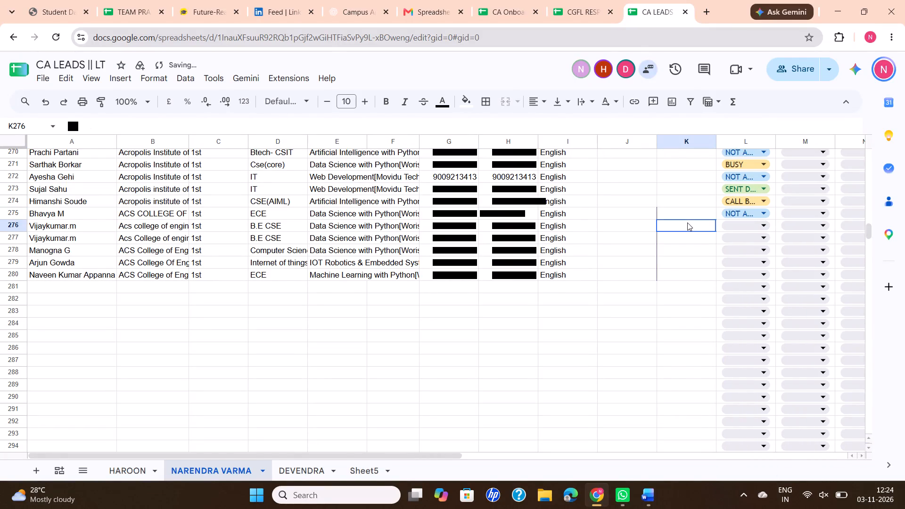
Look up the contact number of the lead in row 276 for the call.
{"action": "left_click", "coordinate": [449, 222]}
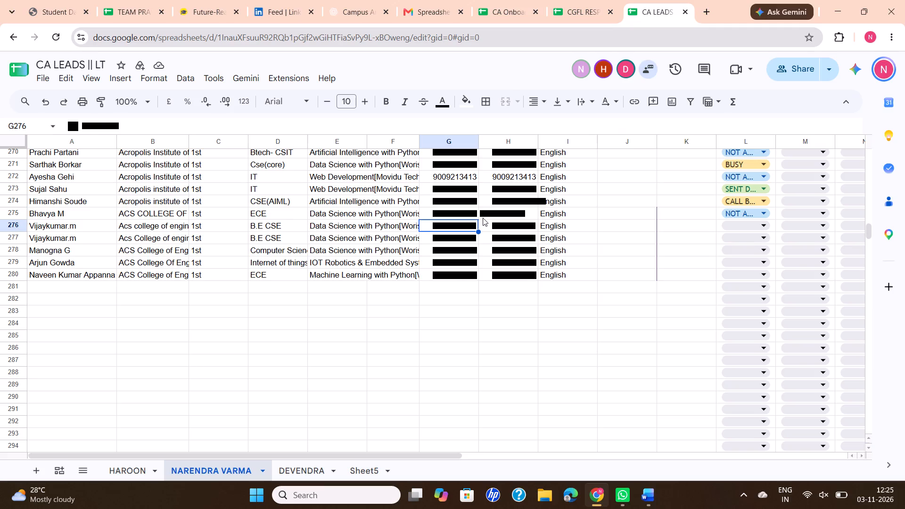
{"action": "scroll", "coordinate": [130, 473], "scroll_direction": "right", "scroll_amount": 2}
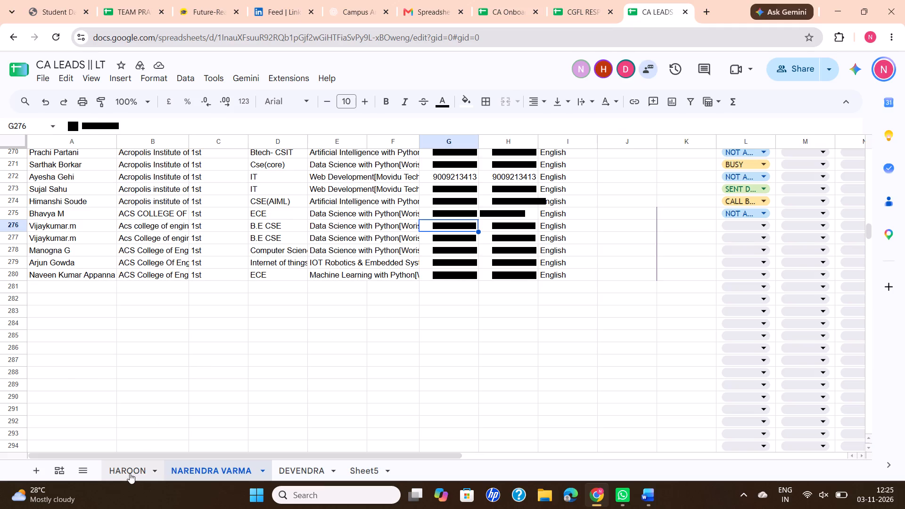
{"action": "scroll", "coordinate": [130, 473], "scroll_direction": "right", "scroll_amount": 2}
{"action": "left_click", "coordinate": [130, 473]}
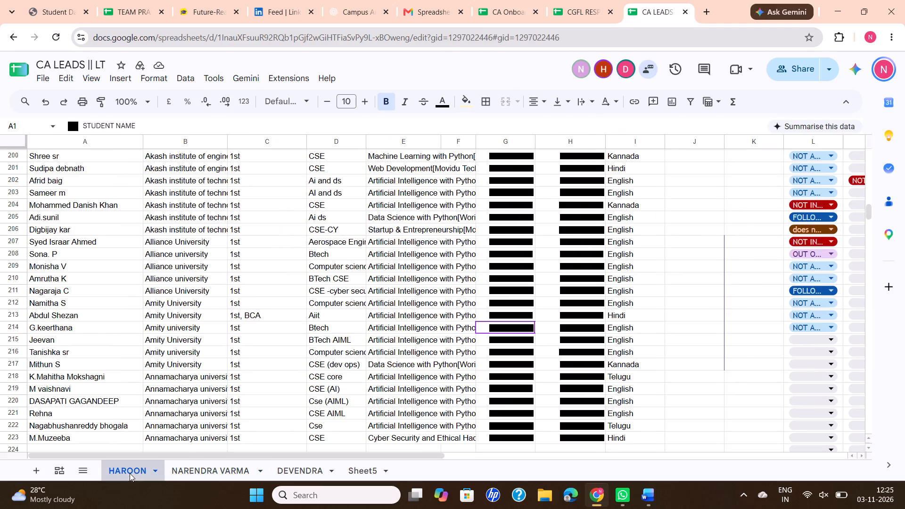
{"action": "scroll", "coordinate": [143, 322], "scroll_direction": "down", "scroll_amount": 1}
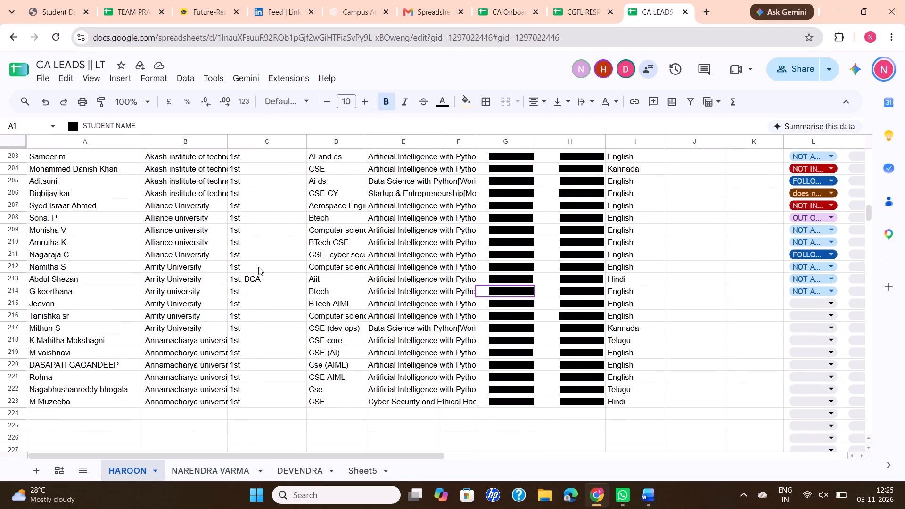
{"action": "left_click", "coordinate": [212, 465]}
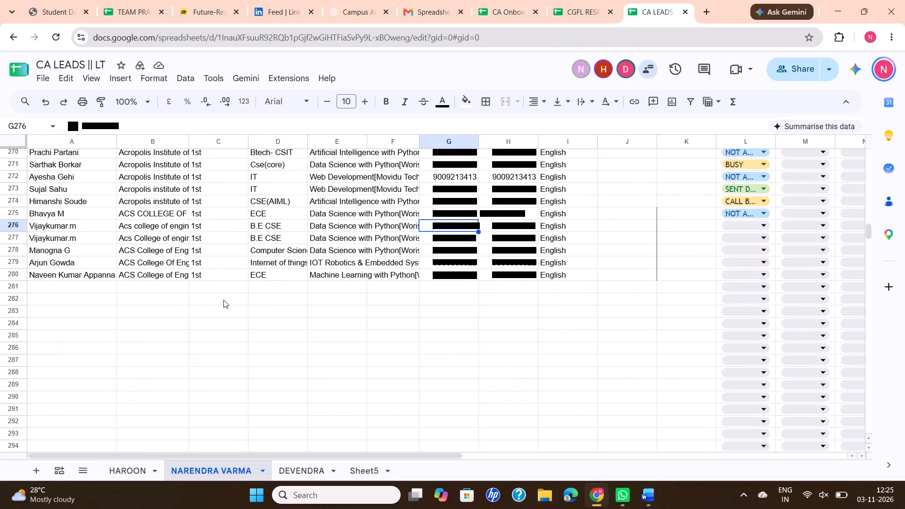
Set the first status of the lead in row 276 to NOT ANSWERED and fill it down to the duplicate lead in row 277.
{"action": "scroll", "coordinate": [223, 300], "scroll_direction": "up", "scroll_amount": 1}
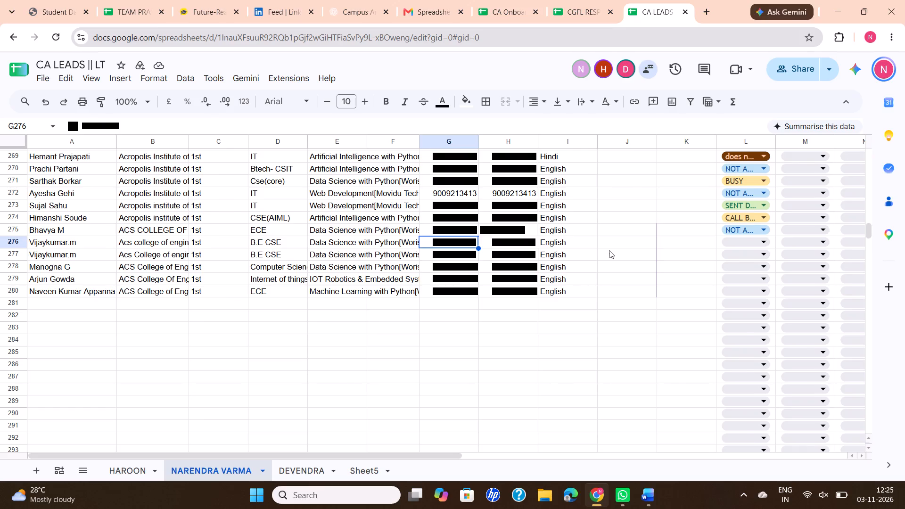
{"action": "scroll", "coordinate": [609, 250], "scroll_direction": "left", "scroll_amount": 1}
{"action": "left_click", "coordinate": [682, 237]}
{"action": "left_click", "coordinate": [677, 240]}
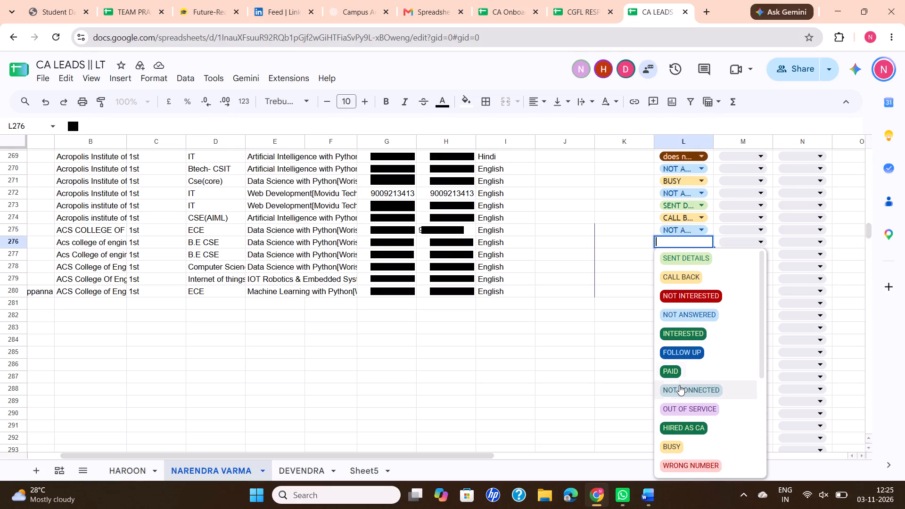
{"action": "left_click", "coordinate": [687, 306]}
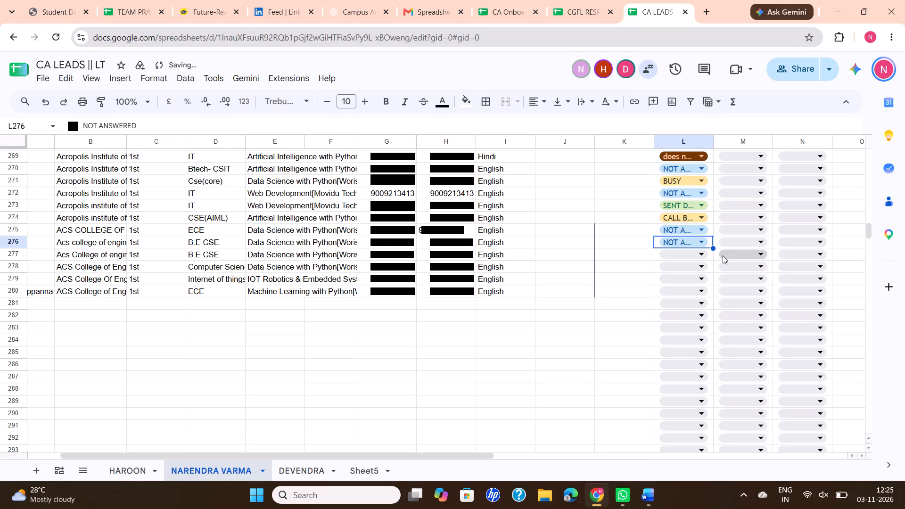
{"action": "left_click_drag", "start_coordinate": [714, 248], "coordinate": [713, 255]}
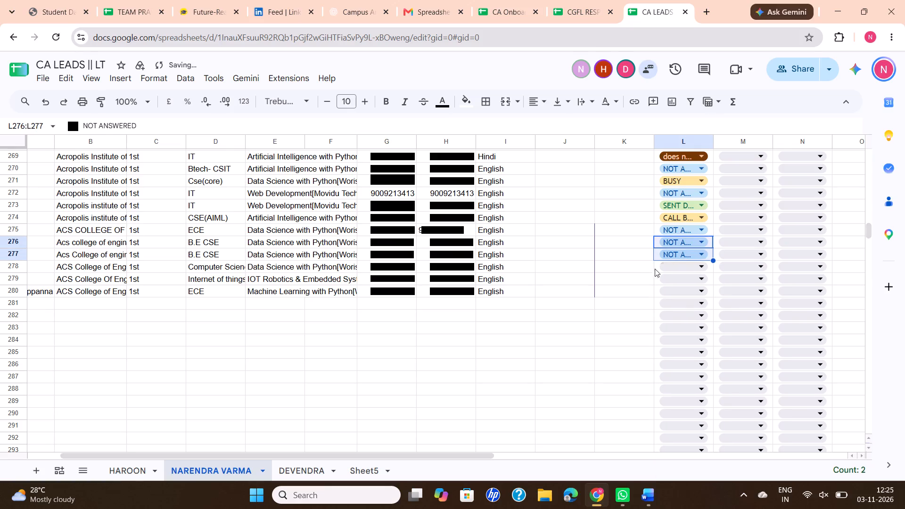
Look up the contact number of the lead in row 278 for the call.
{"action": "left_click", "coordinate": [640, 270]}
{"action": "scroll", "coordinate": [640, 270], "scroll_direction": "right", "scroll_amount": 4}
{"action": "left_click", "coordinate": [436, 268]}
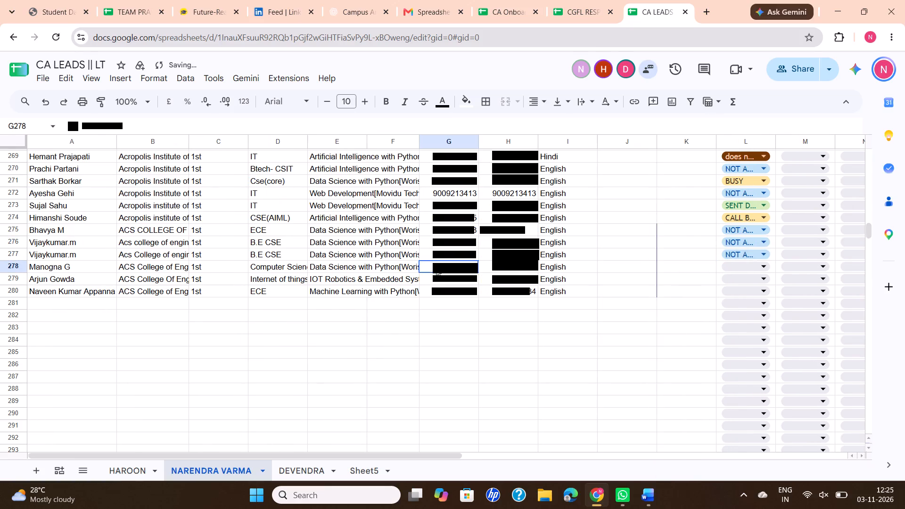
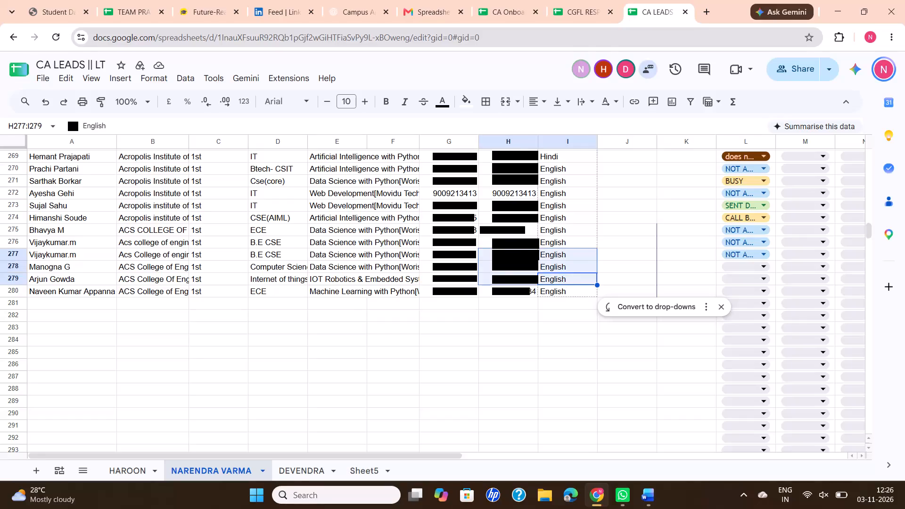
{"action": "left_click", "coordinate": [515, 244]}
{"action": "left_click", "coordinate": [518, 255]}
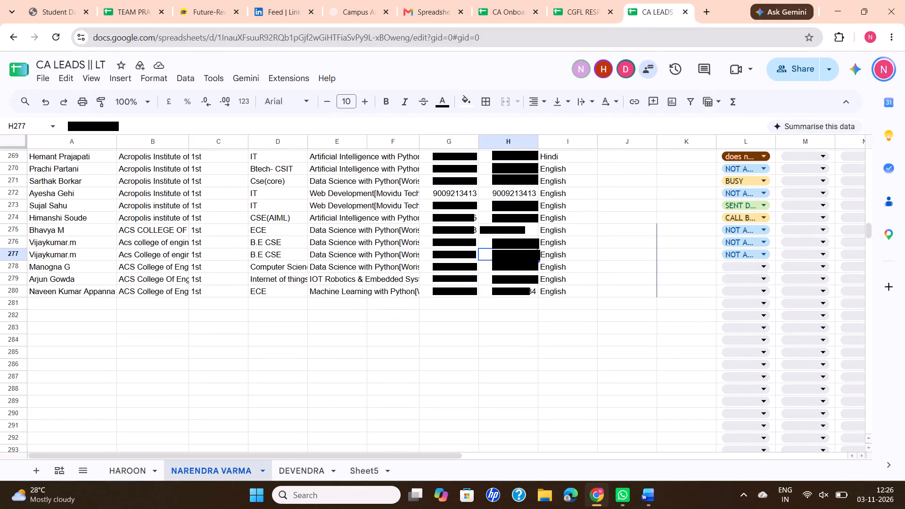
{"action": "scroll", "coordinate": [520, 257], "scroll_direction": "up", "scroll_amount": 1}
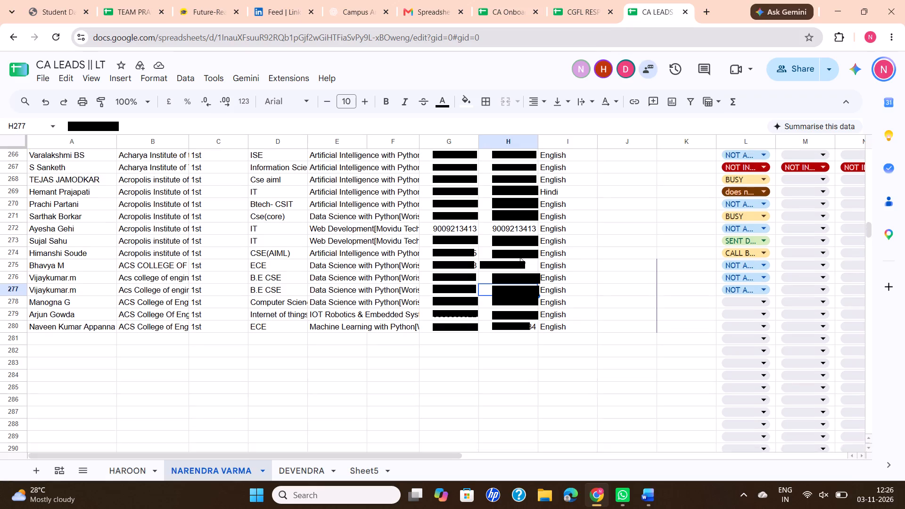
{"action": "scroll", "coordinate": [520, 257], "scroll_direction": "up", "scroll_amount": 1}
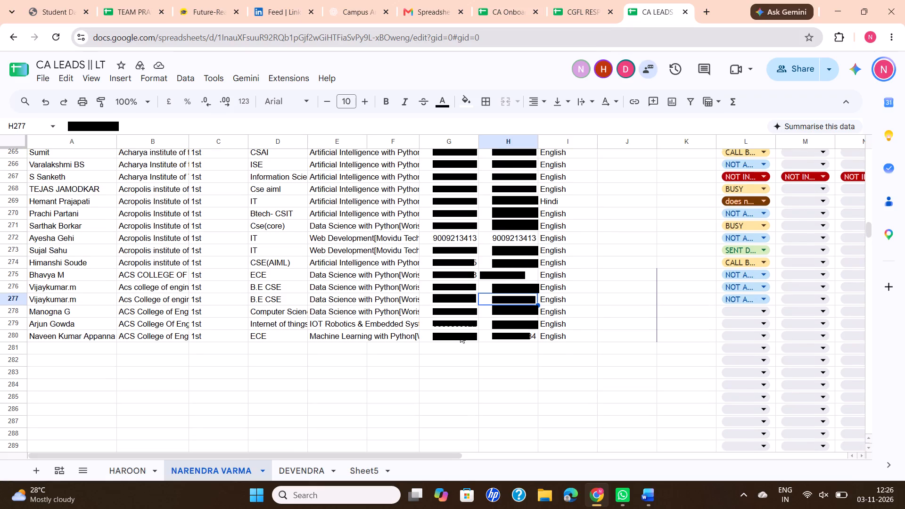
{"action": "scroll", "coordinate": [460, 335], "scroll_direction": "up", "scroll_amount": 2}
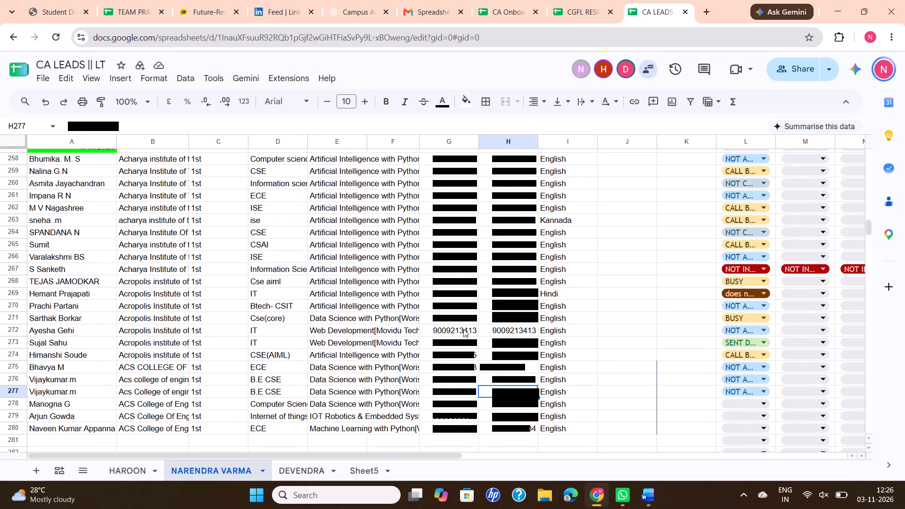
{"action": "left_click", "coordinate": [508, 365]}
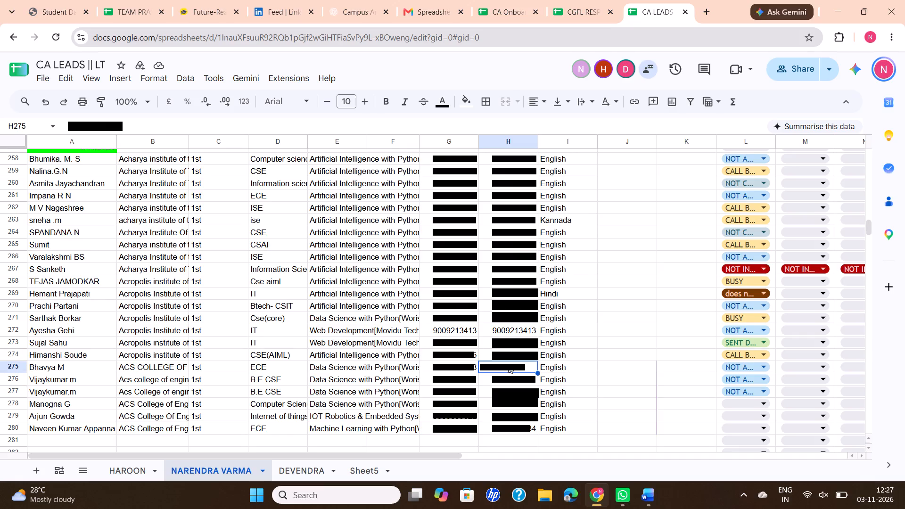
Switch to the LEAD GEN NEW TEAM call script in Word and go back from the student profiling questions towards its opening.
{"action": "left_click", "coordinate": [647, 500]}
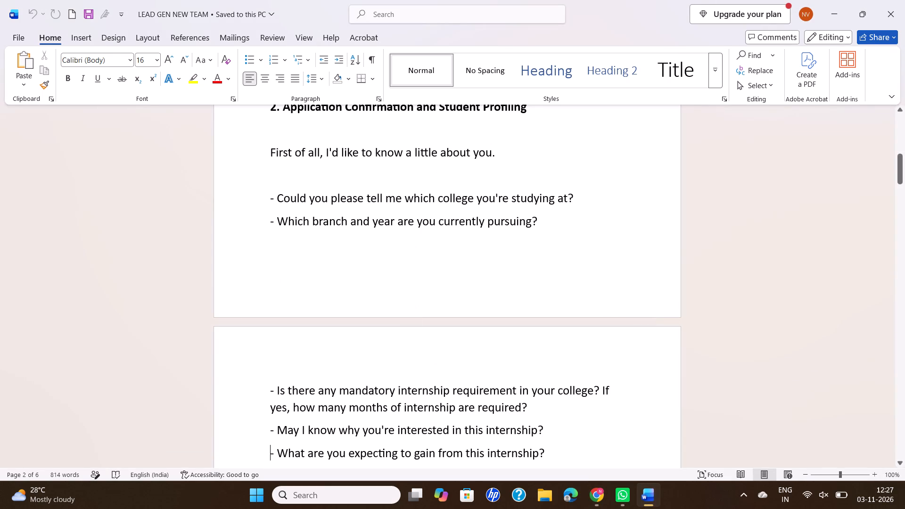
{"action": "key", "text": "Up"}
{"action": "key", "text": "Up"}
{"action": "key", "text": "Up"}
{"action": "key", "text": "Up"}
{"action": "key", "text": "Up"}
{"action": "key", "text": "Up"}
{"action": "key", "text": "Up"}
{"action": "key", "text": "Up"}
{"action": "key", "text": "Up"}
{"action": "key", "text": "Up"}
{"action": "key", "text": "Up"}
{"action": "key", "text": "Up"}
{"action": "key", "text": "Up"}
{"action": "key", "text": "Up"}
{"action": "key", "text": "Up"}
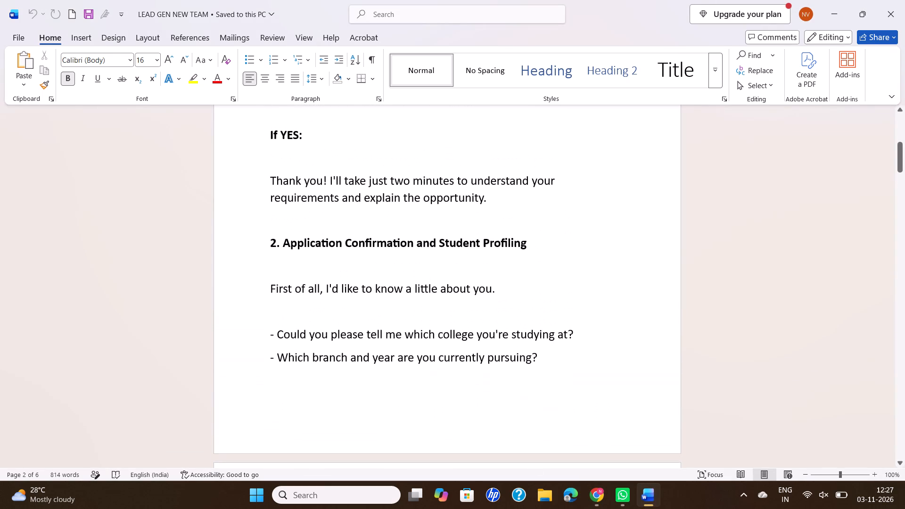
Go back to the "1. Introduction and Availability" heading of the call script.
{"action": "key", "text": "Up"}
{"action": "key", "text": "Up"}
{"action": "key", "text": "Up"}
{"action": "key", "text": "Up"}
{"action": "key", "text": "Up"}
{"action": "key", "text": "Up"}
{"action": "key", "text": "Up"}
{"action": "key", "text": "Up"}
{"action": "key", "text": "Up"}
{"action": "key", "text": "Up"}
{"action": "key", "text": "Up"}
{"action": "key", "text": "Up"}
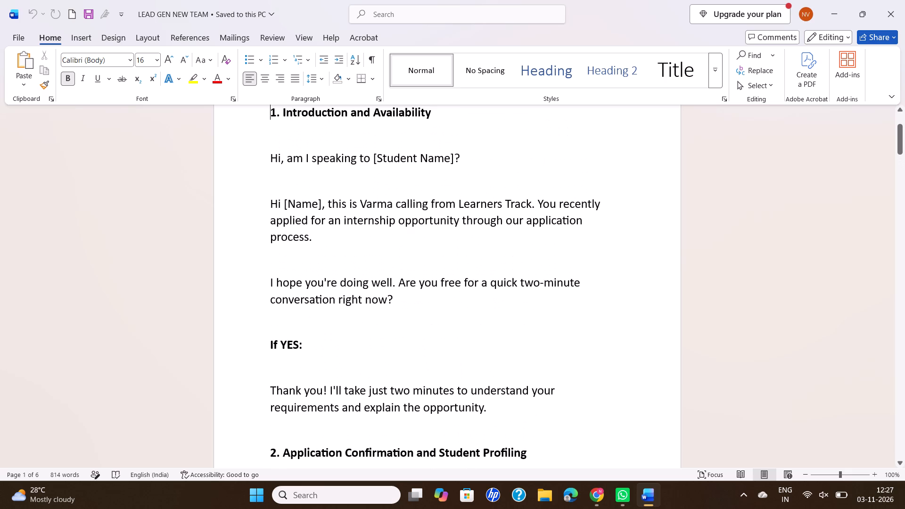
Read through the call script's introduction, from the greeting and availability question towards the "If YES" reply.
{"action": "key", "text": "Down"}
{"action": "key", "text": "Down"}
{"action": "key", "text": "Down"}
{"action": "key", "text": "Down"}
{"action": "key", "text": "Down"}
{"action": "key", "text": "Down"}
{"action": "key", "text": "Down"}
{"action": "key", "text": "Down"}
{"action": "key", "text": "Down"}
{"action": "key", "text": "Down"}
{"action": "key", "text": "Down"}
{"action": "key", "text": "Down"}
{"action": "key", "text": "Down"}
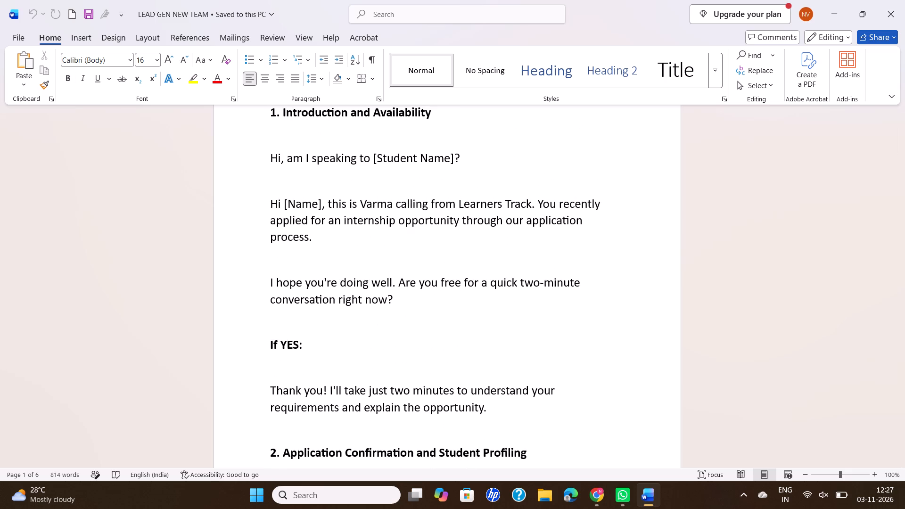
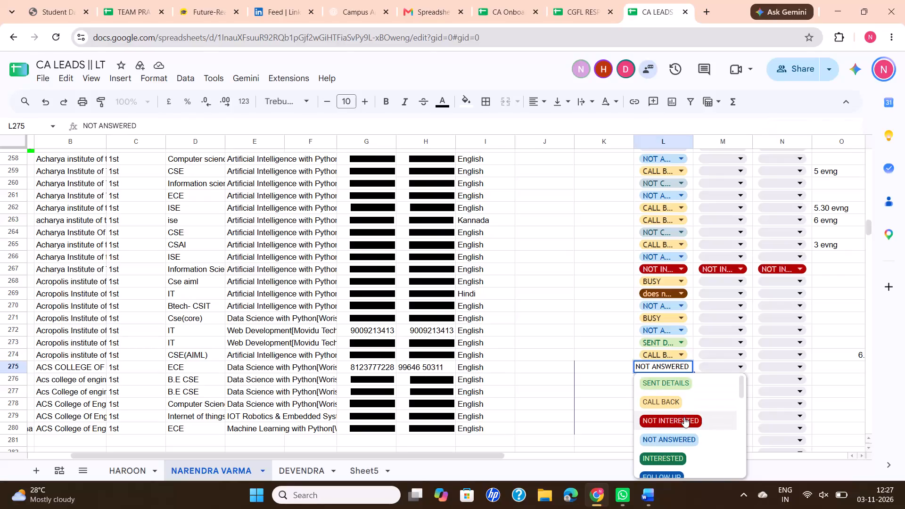
Fill the NOT INTERESTED status of the lead in row 275 across to its second and third status columns.
{"action": "left_click_drag", "start_coordinate": [691, 372], "coordinate": [792, 371]}
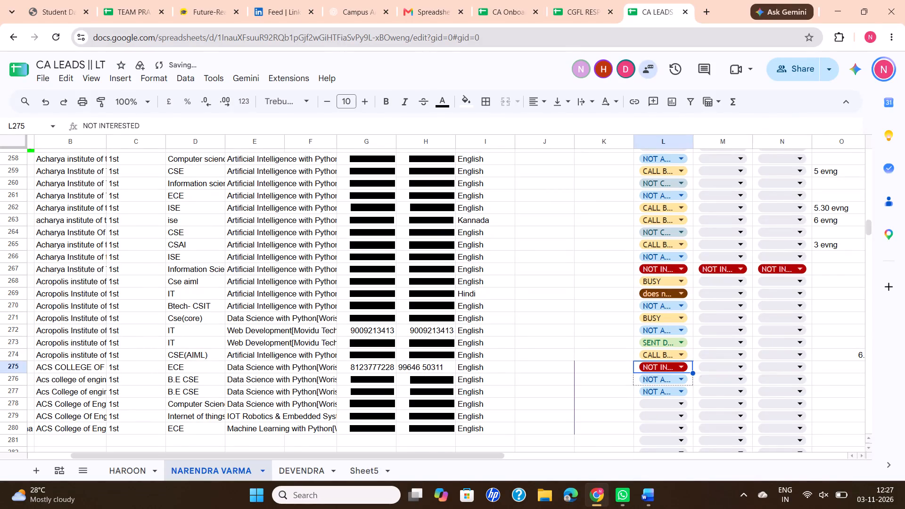
Look up the contact number of the lead in row 278 for the call.
{"action": "left_click", "coordinate": [614, 403]}
{"action": "scroll", "coordinate": [614, 403], "scroll_direction": "down", "scroll_amount": 1}
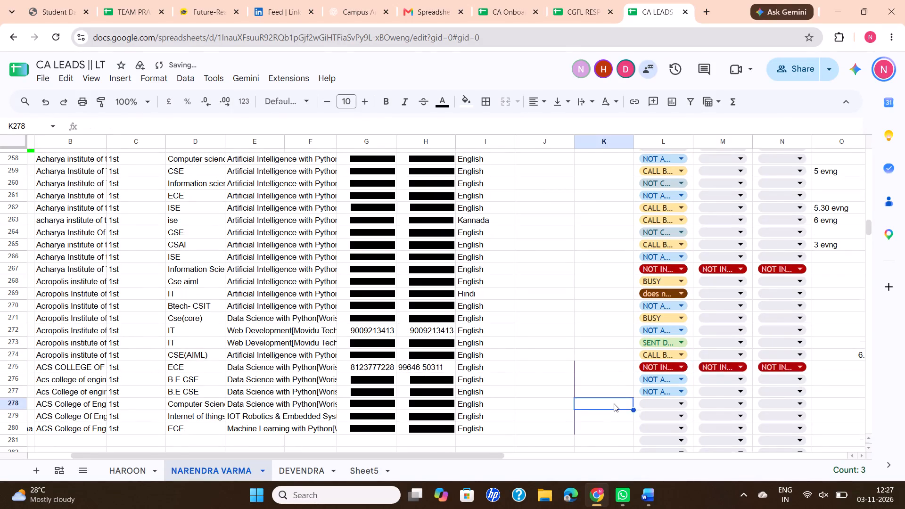
{"action": "scroll", "coordinate": [614, 403], "scroll_direction": "down", "scroll_amount": 1}
{"action": "scroll", "coordinate": [614, 403], "scroll_direction": "right", "scroll_amount": 2}
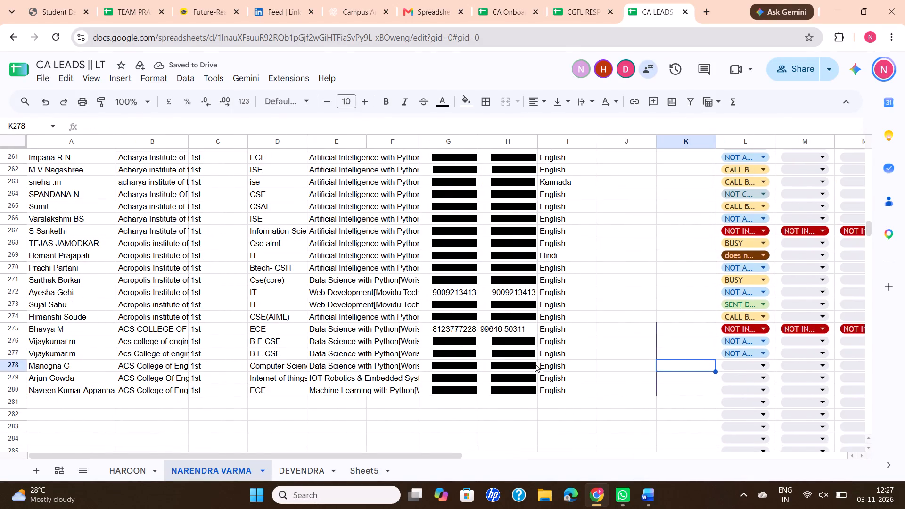
{"action": "left_click", "coordinate": [531, 362]}
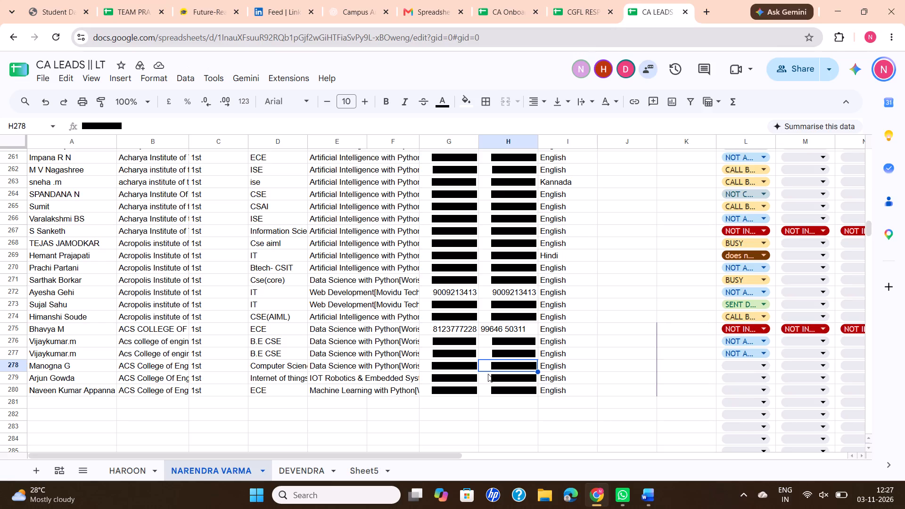
Switch to the call script in Word for the call with the lead in row 278.
{"action": "left_click", "coordinate": [653, 498]}
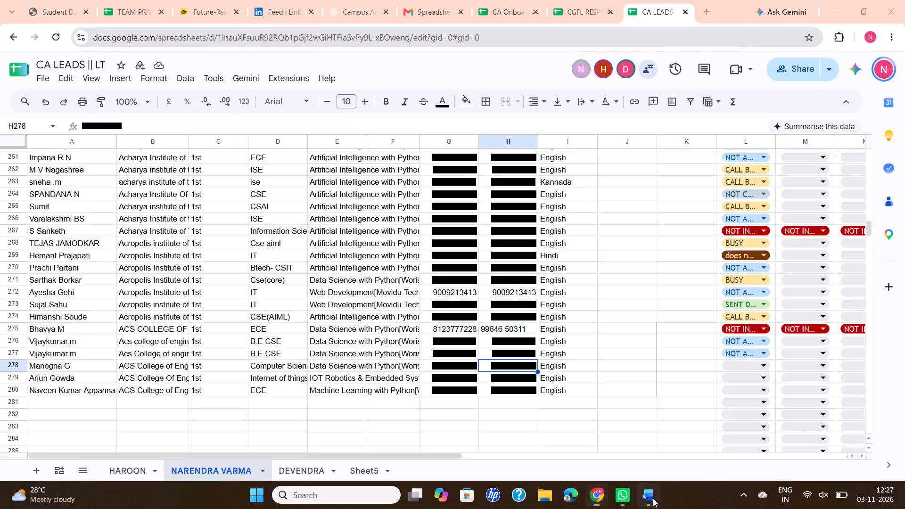
Read the call script from the Introduction and Availability section through the Application Confirmation and Student Profiling questions.
{"action": "scroll", "coordinate": [559, 335], "scroll_direction": "up", "scroll_amount": 6}
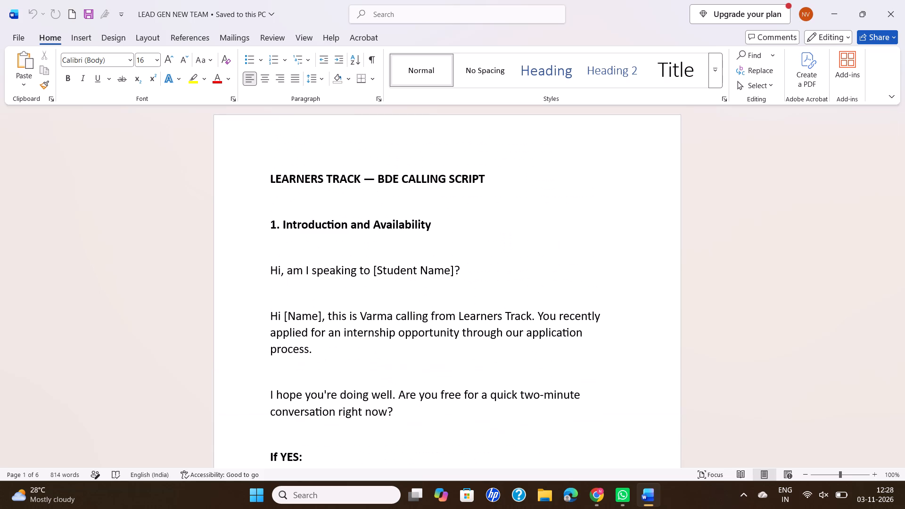
{"action": "key", "text": "Down"}
{"action": "key", "text": "Down"}
{"action": "key", "text": "Down"}
{"action": "key", "text": "Down"}
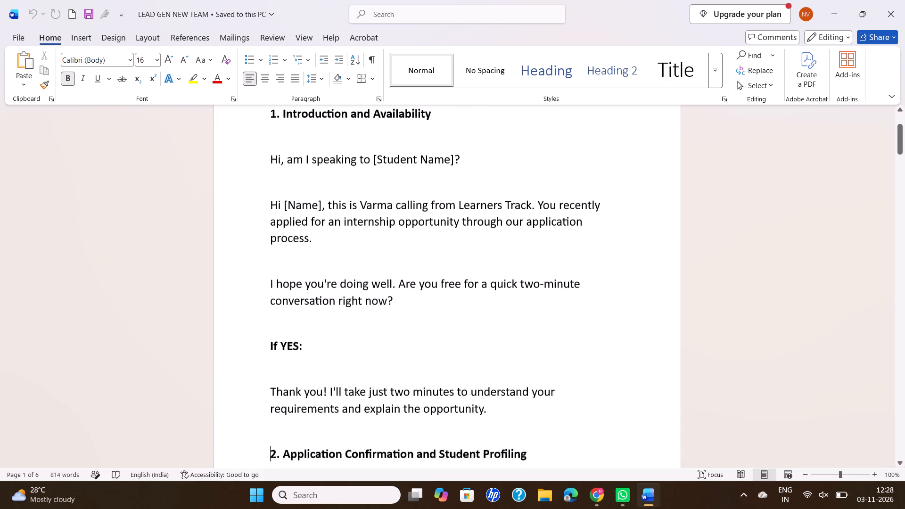
{"action": "key", "text": "Down"}
{"action": "key", "text": "Down"}
{"action": "key", "text": "Down"}
{"action": "key", "text": "Down"}
{"action": "key", "text": "Down"}
{"action": "key", "text": "Down"}
{"action": "key", "text": "Down"}
{"action": "key", "text": "Down"}
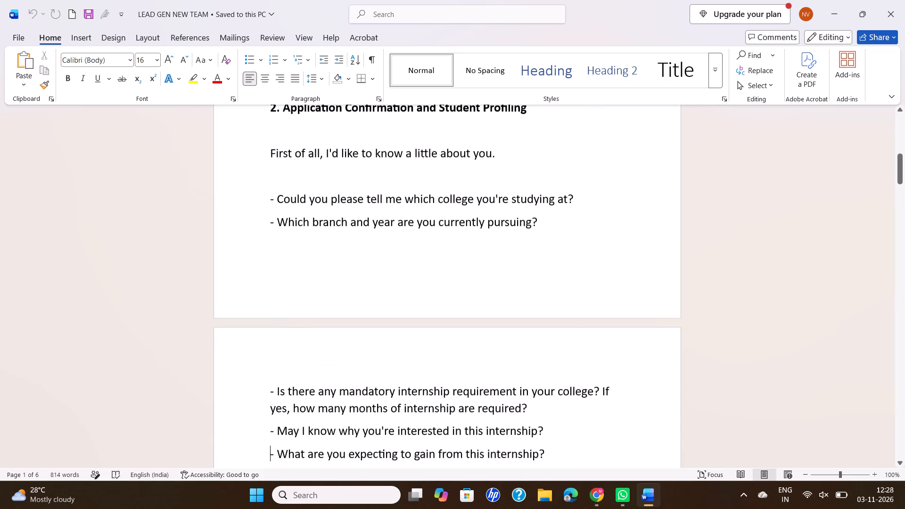
{"action": "key", "text": "Down"}
{"action": "key", "text": "Down"}
{"action": "key", "text": "Down"}
{"action": "key", "text": "Down"}
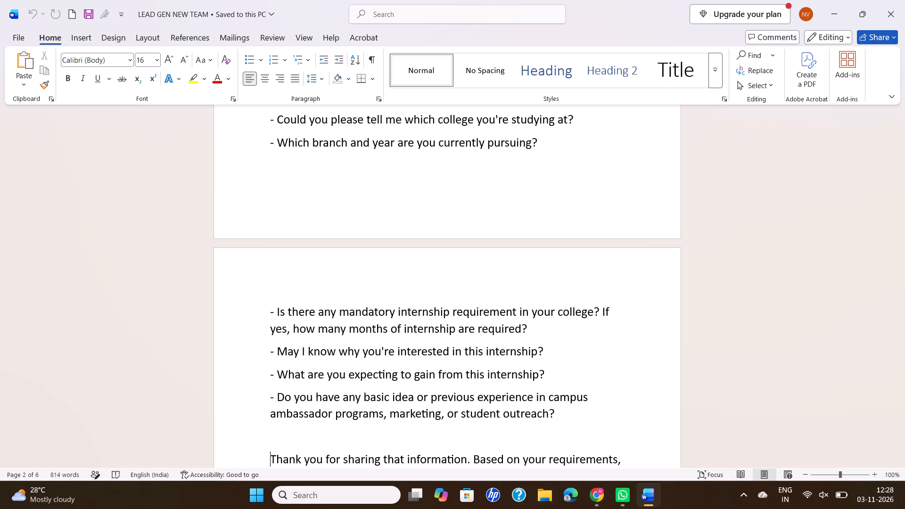
Read the About Learners Track section of the script, through the programs, training approach, company goal and official website reference.
{"action": "key", "text": "Down"}
{"action": "key", "text": "Down"}
{"action": "key", "text": "Down"}
{"action": "key", "text": "Down"}
{"action": "key", "text": "Down"}
{"action": "key", "text": "Down"}
{"action": "key", "text": "Down"}
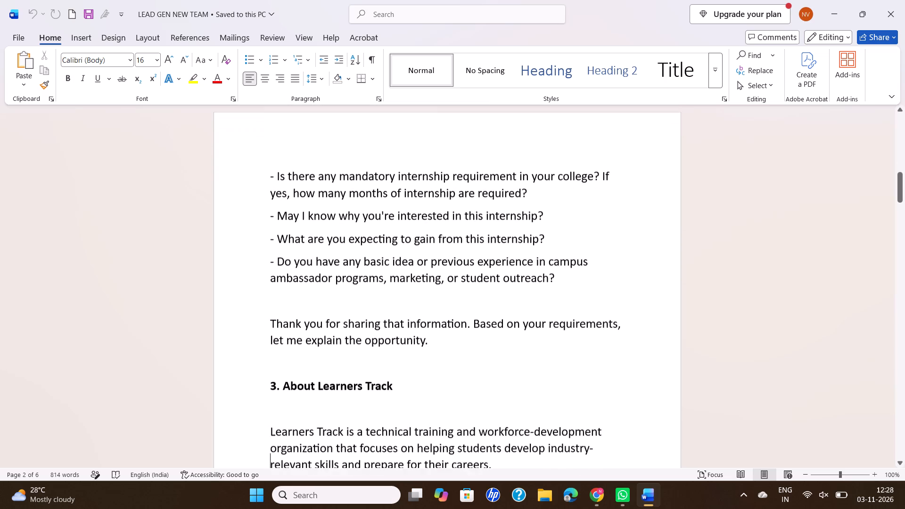
{"action": "key", "text": "Down"}
{"action": "key", "text": "Down"}
{"action": "key", "text": "Down"}
{"action": "key", "text": "Down"}
{"action": "key", "text": "Down"}
{"action": "key", "text": "Down"}
{"action": "key", "text": "Down"}
{"action": "key", "text": "Down"}
{"action": "key", "text": "Down"}
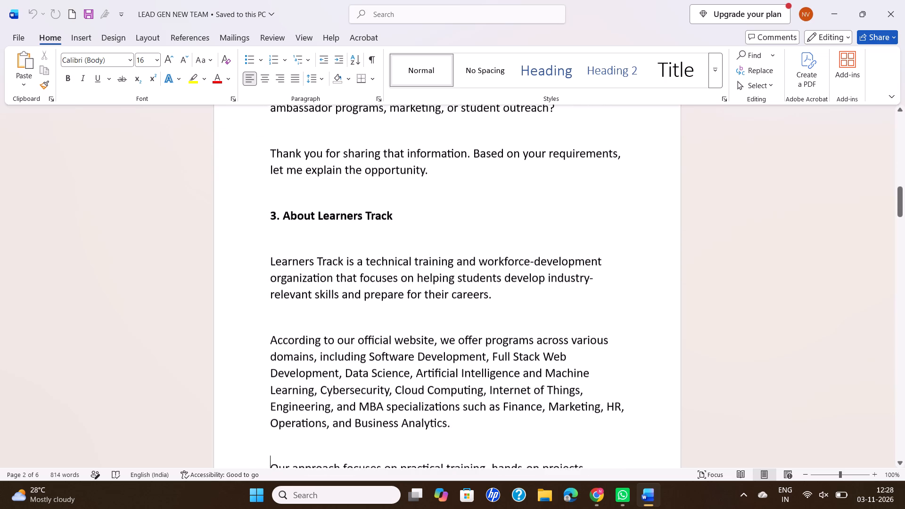
{"action": "key", "text": "Down"}
{"action": "key", "text": "Down"}
{"action": "key", "text": "Down"}
{"action": "key", "text": "Down"}
{"action": "key", "text": "Down"}
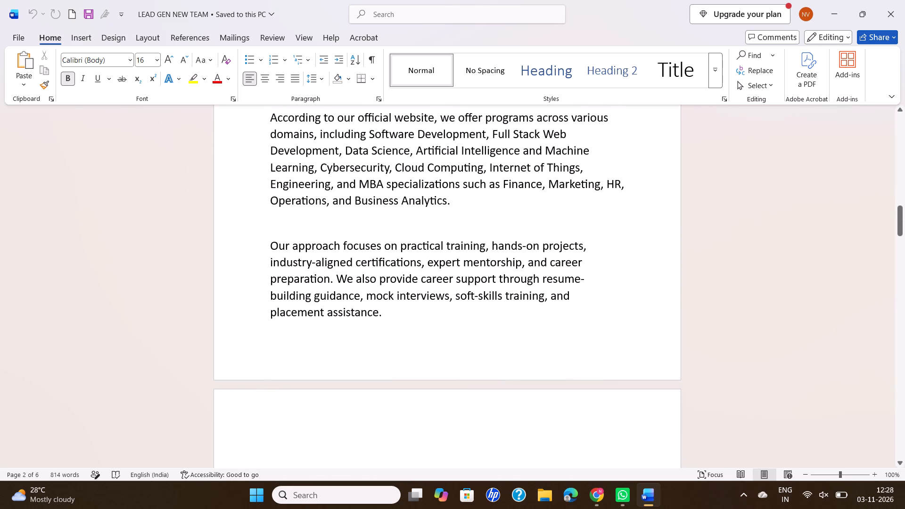
{"action": "key", "text": "Down"}
{"action": "key", "text": "Down"}
{"action": "key", "text": "Down"}
{"action": "key", "text": "Down"}
{"action": "key", "text": "Down"}
{"action": "key", "text": "Down"}
{"action": "key", "text": "Down"}
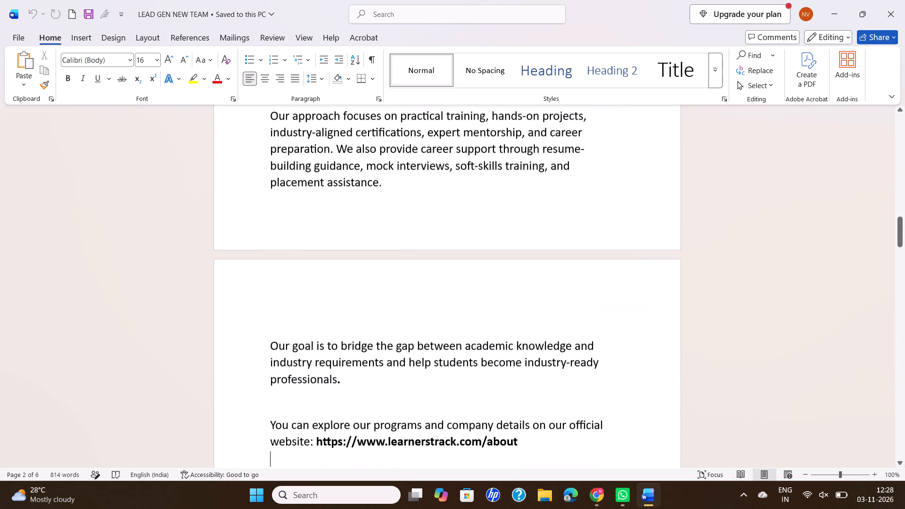
Read the Outline of the Opportunity section of the script, covering the Campus Ambassador's purpose and role.
{"action": "key", "text": "Down"}
{"action": "key", "text": "Down"}
{"action": "key", "text": "Down"}
{"action": "key", "text": "Down"}
{"action": "key", "text": "Down"}
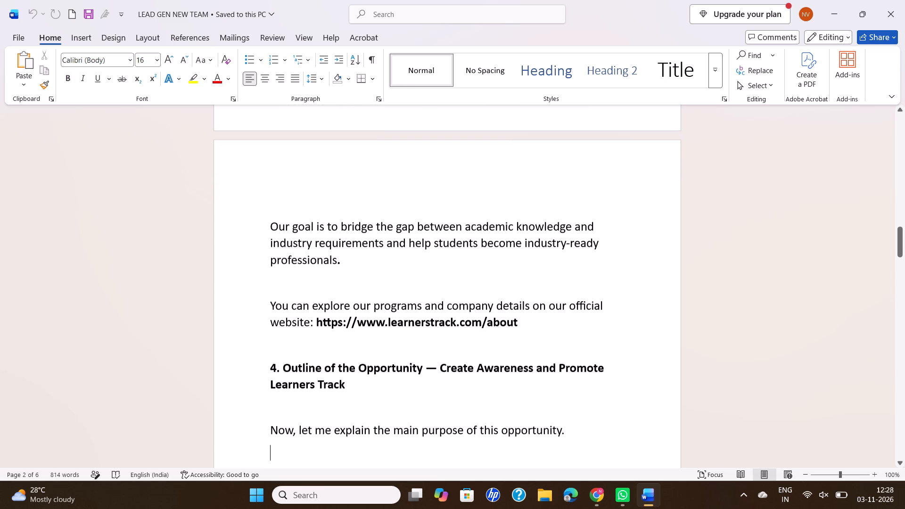
{"action": "key", "text": "Down"}
{"action": "key", "text": "Down"}
{"action": "key", "text": "Down"}
{"action": "key", "text": "Down"}
{"action": "key", "text": "Down"}
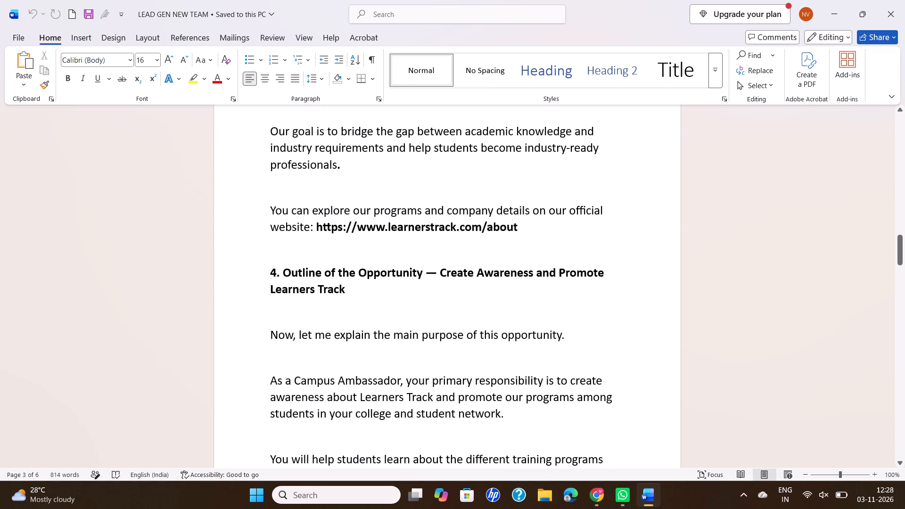
{"action": "key", "text": "Down"}
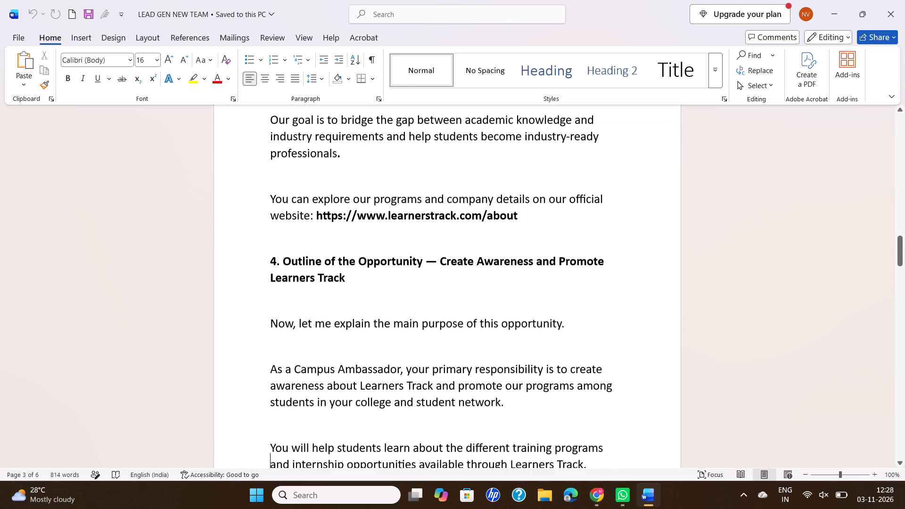
{"action": "key", "text": "Down"}
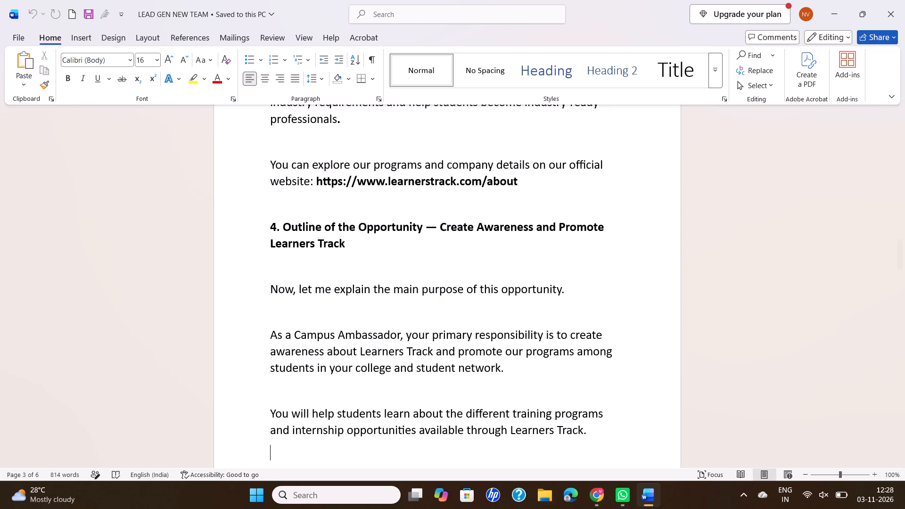
{"action": "key", "text": "Down"}
{"action": "key", "text": "Down"}
{"action": "key", "text": "Down"}
{"action": "key", "text": "Down"}
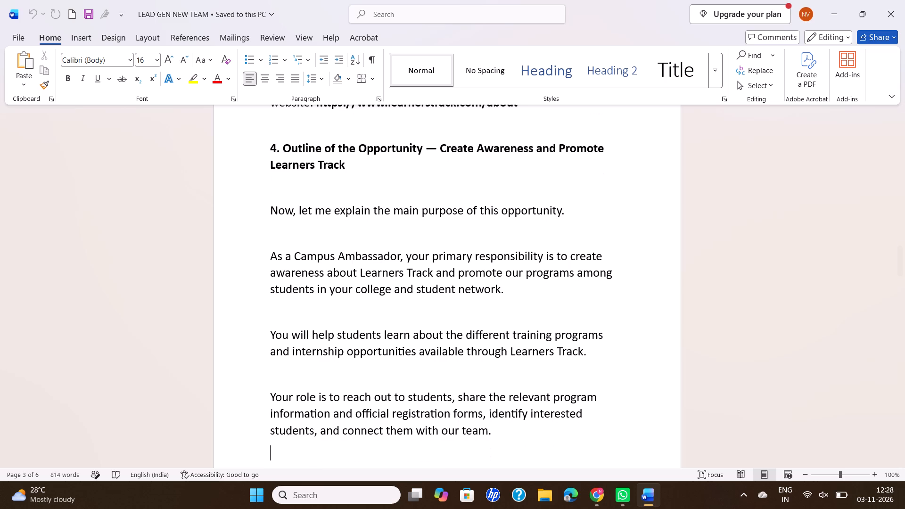
{"action": "key", "text": "Down"}
{"action": "key", "text": "Down"}
{"action": "key", "text": "Down"}
{"action": "key", "text": "Down"}
{"action": "key", "text": "Down"}
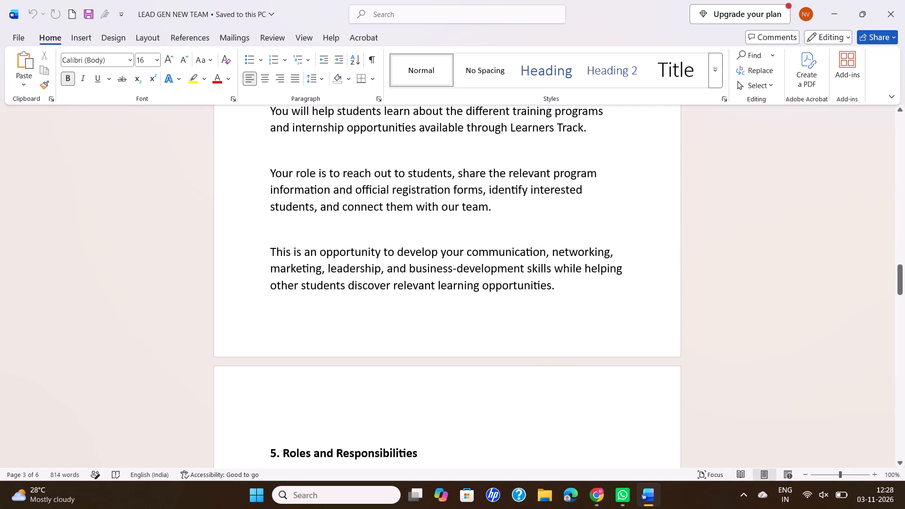
Read the Roles and Responsibilities section of the script, from work mode through the closing question about the student's comfort with the duties.
{"action": "key", "text": "Down"}
{"action": "key", "text": "Down"}
{"action": "key", "text": "Down"}
{"action": "key", "text": "Down"}
{"action": "key", "text": "Down"}
{"action": "key", "text": "Down"}
{"action": "key", "text": "Down"}
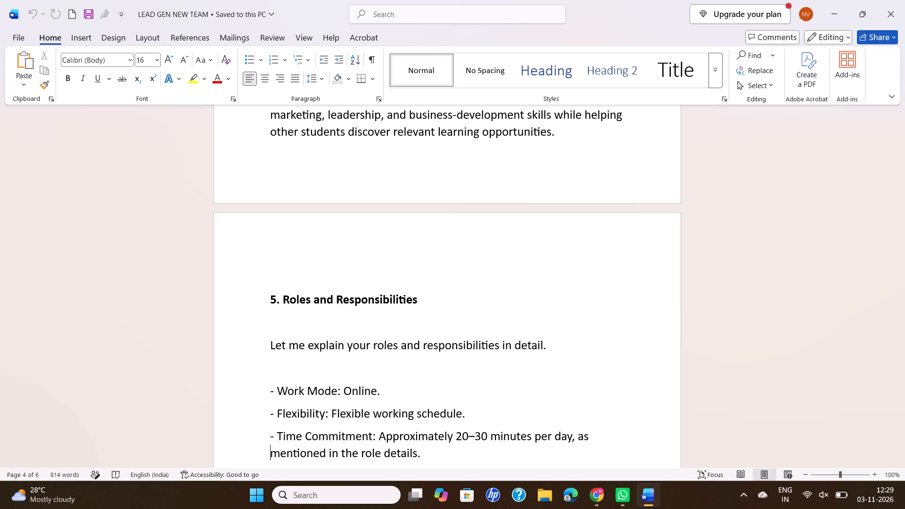
{"action": "key", "text": "Down"}
{"action": "key", "text": "Down"}
{"action": "key", "text": "Down"}
{"action": "key", "text": "Down"}
{"action": "key", "text": "Down"}
{"action": "key", "text": "Down"}
{"action": "key", "text": "Down"}
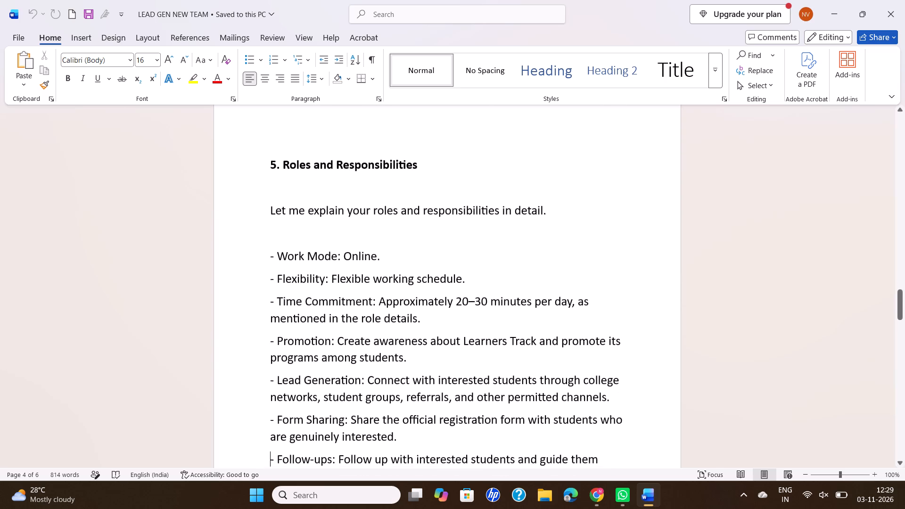
{"action": "key", "text": "Down"}
{"action": "key", "text": "Down"}
{"action": "key", "text": "Down"}
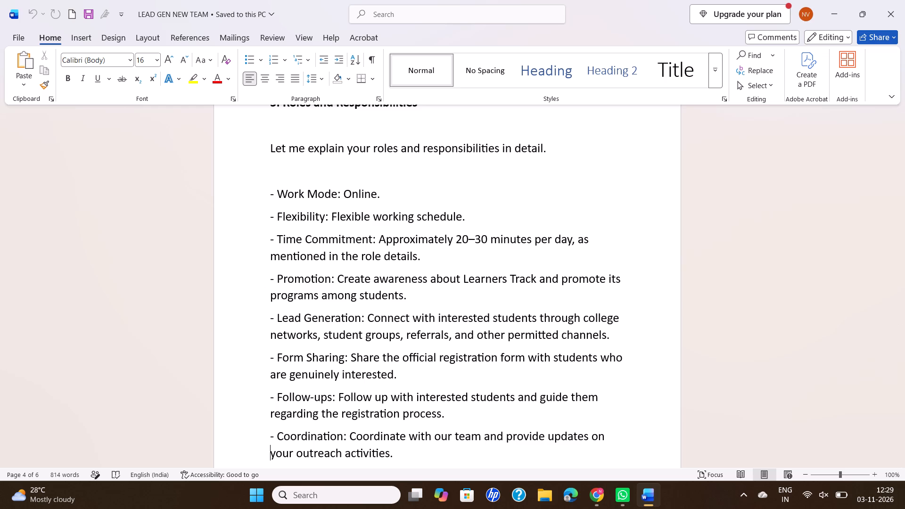
{"action": "key", "text": "Down"}
{"action": "key", "text": "Down"}
{"action": "key", "text": "Down"}
{"action": "key", "text": "Down"}
{"action": "key", "text": "Down"}
{"action": "key", "text": "Down"}
{"action": "key", "text": "Down"}
{"action": "key", "text": "Down"}
{"action": "key", "text": "Down"}
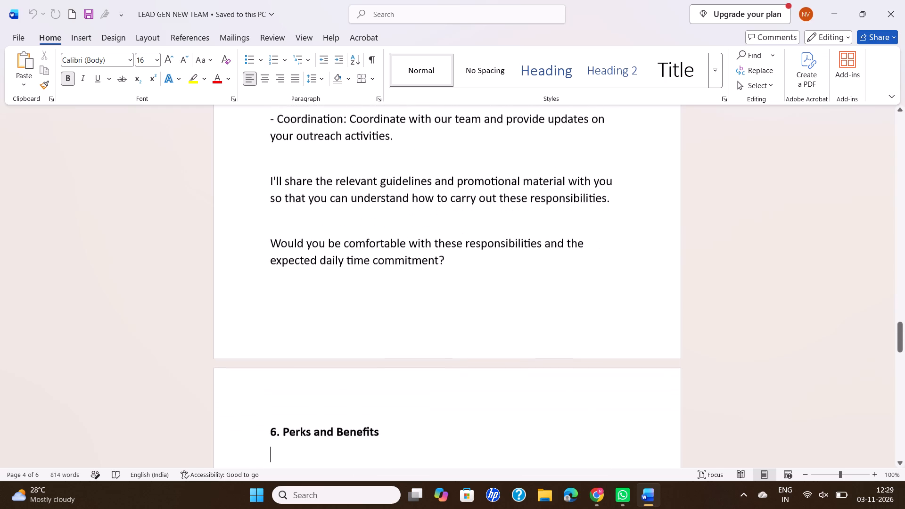
Read the Perks and Benefits section of the script, covering the offer letter, performance-based benefits and Letter of Recommendation.
{"action": "key", "text": "Down"}
{"action": "key", "text": "Down"}
{"action": "key", "text": "Down"}
{"action": "key", "text": "Down"}
{"action": "key", "text": "Down"}
{"action": "key", "text": "Down"}
{"action": "key", "text": "Down"}
{"action": "key", "text": "Down"}
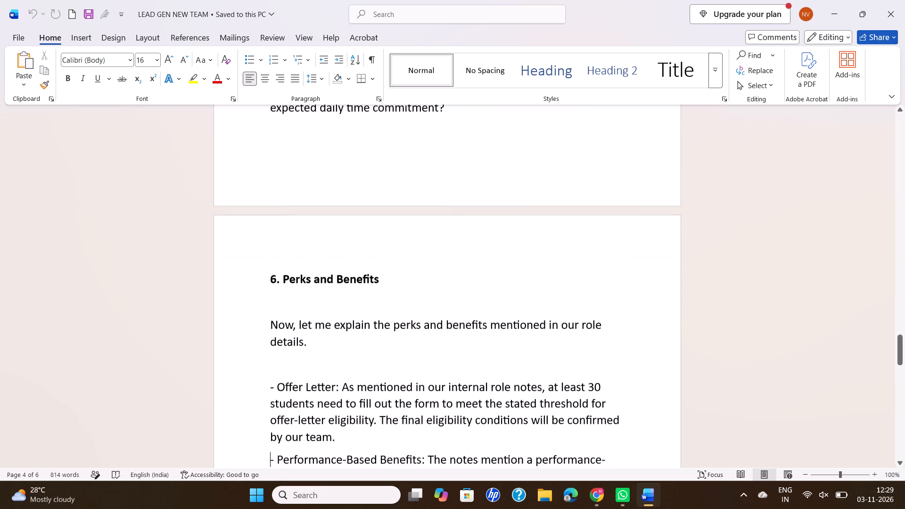
{"action": "key", "text": "Down"}
{"action": "key", "text": "Down"}
{"action": "key", "text": "Down"}
{"action": "key", "text": "Down"}
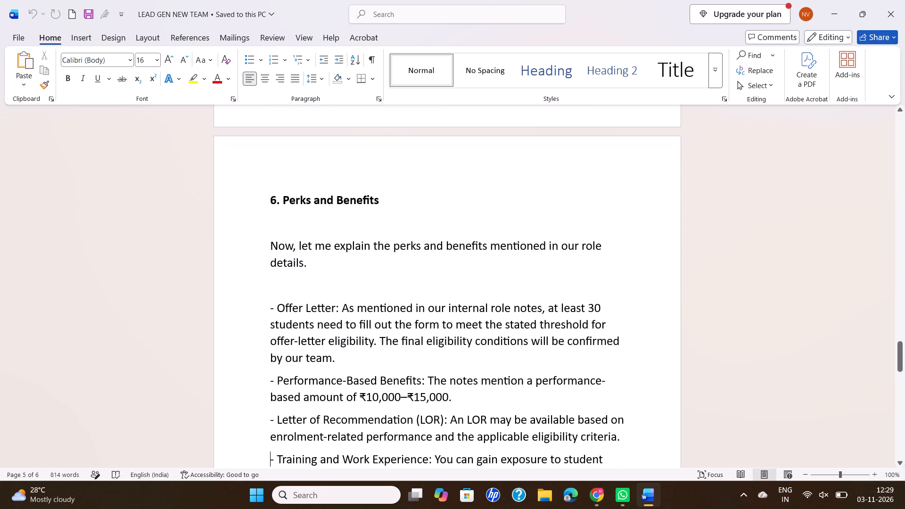
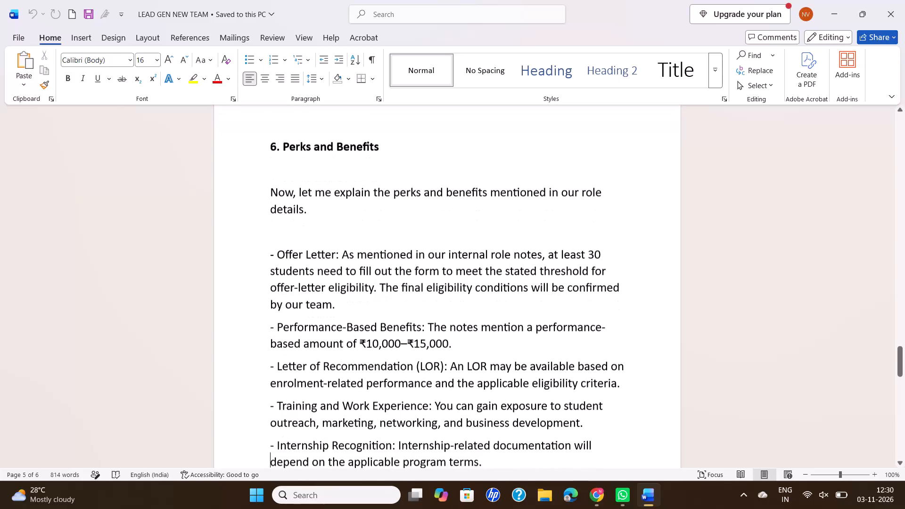
Read the rest of the script's Perks and Benefits section, from internship recognition and the Pre-Placement Offer to the closing note on applicable conditions.
{"action": "key", "text": "Down"}
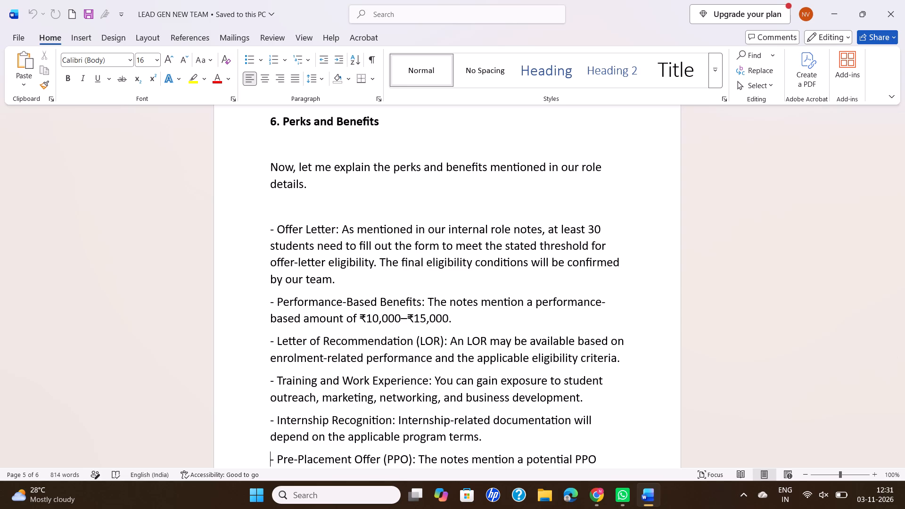
{"action": "key", "text": "Down"}
{"action": "key", "text": "Down"}
{"action": "key", "text": "Down"}
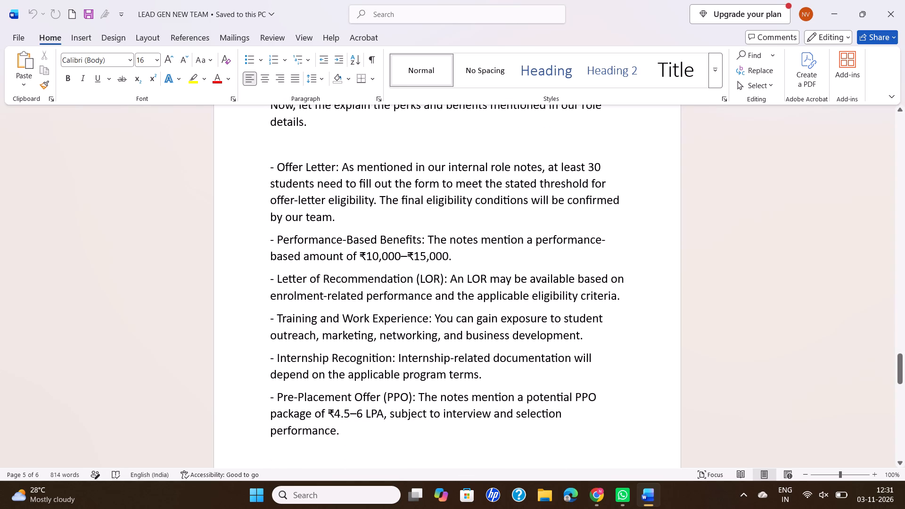
{"action": "key", "text": "Down"}
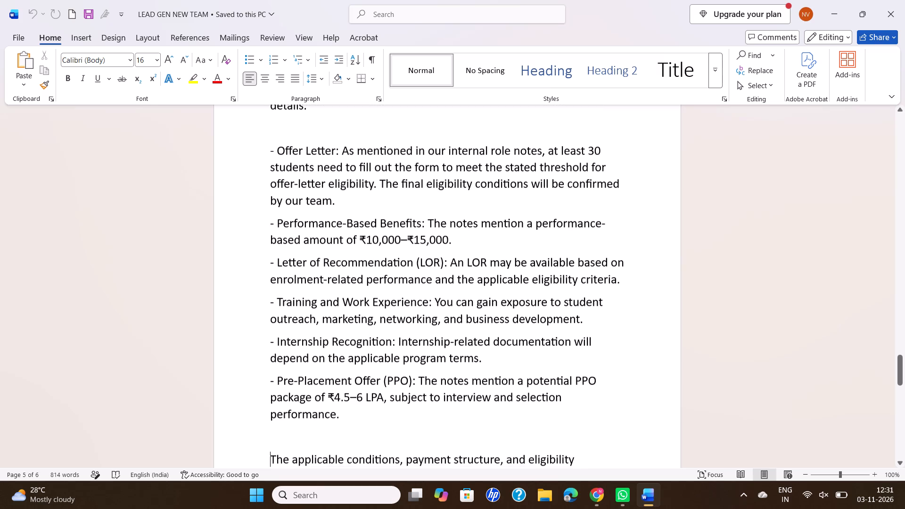
{"action": "key", "text": "Down"}
{"action": "key", "text": "Down"}
{"action": "key", "text": "Down"}
{"action": "key", "text": "Down"}
{"action": "key", "text": "Down"}
{"action": "key", "text": "Down"}
{"action": "key", "text": "Down"}
{"action": "key", "text": "Down"}
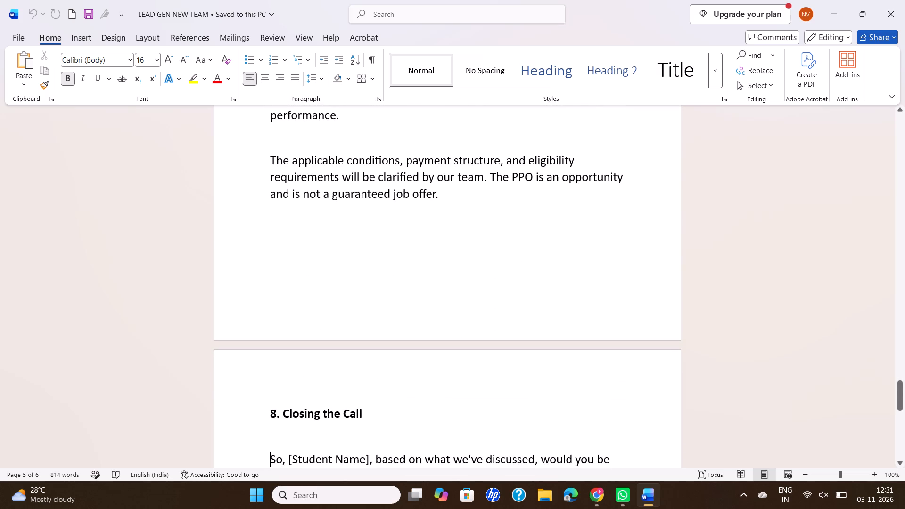
{"action": "key", "text": "Up"}
{"action": "key", "text": "Up"}
{"action": "key", "text": "Up"}
{"action": "key", "text": "Up"}
{"action": "key", "text": "Up"}
{"action": "key", "text": "Up"}
{"action": "key", "text": "Up"}
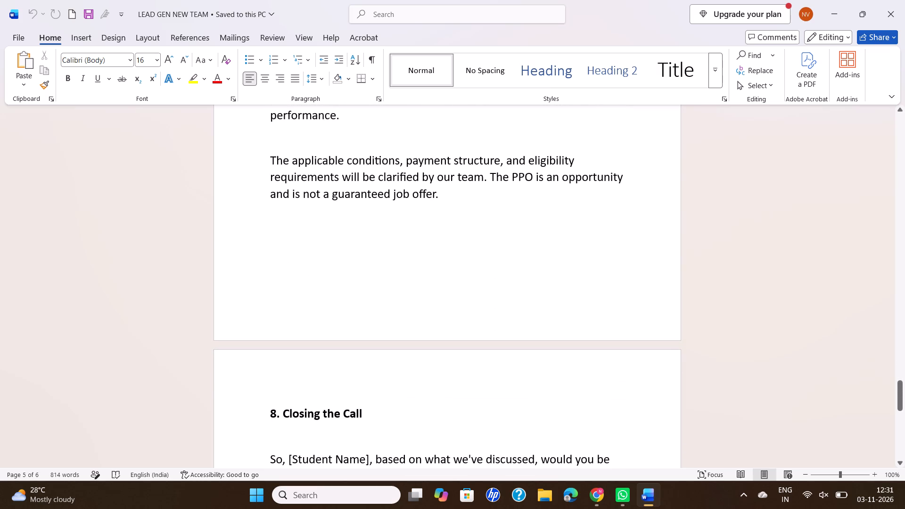
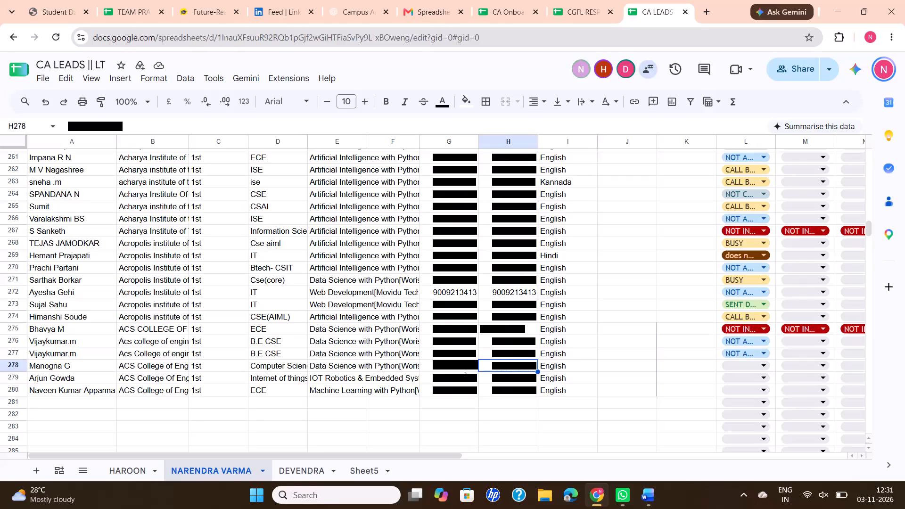
{"action": "triple_click", "coordinate": [459, 369]}
{"action": "key", "text": "ctrl+c"}
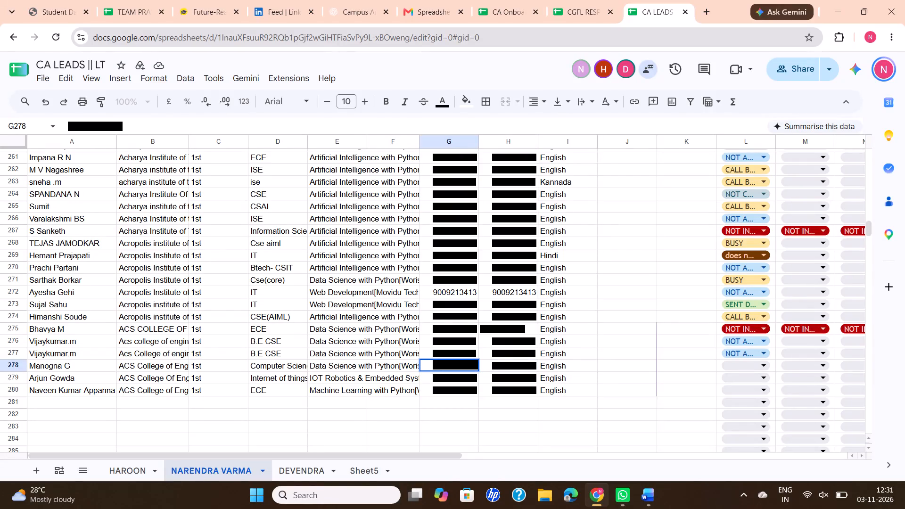
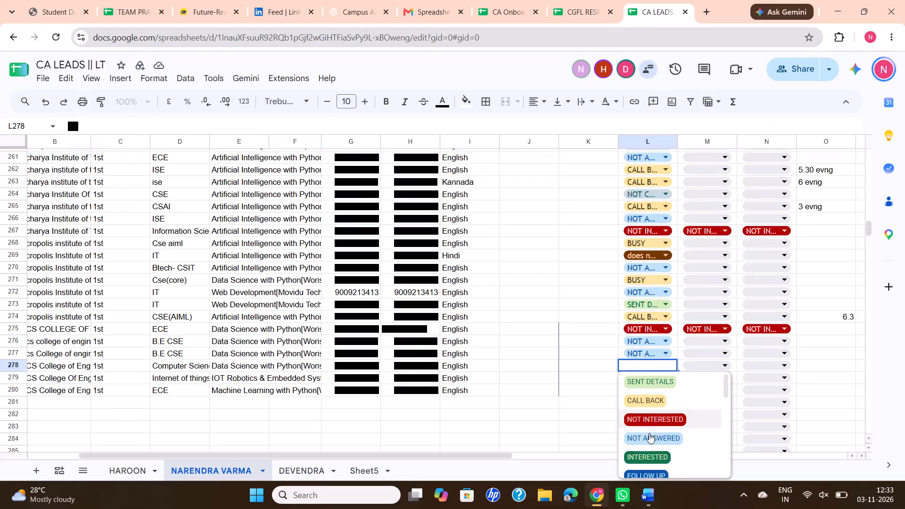
Set the first call status of the ACS College lead in row 278 to SENT DETAILS.
{"action": "left_click", "coordinate": [642, 382]}
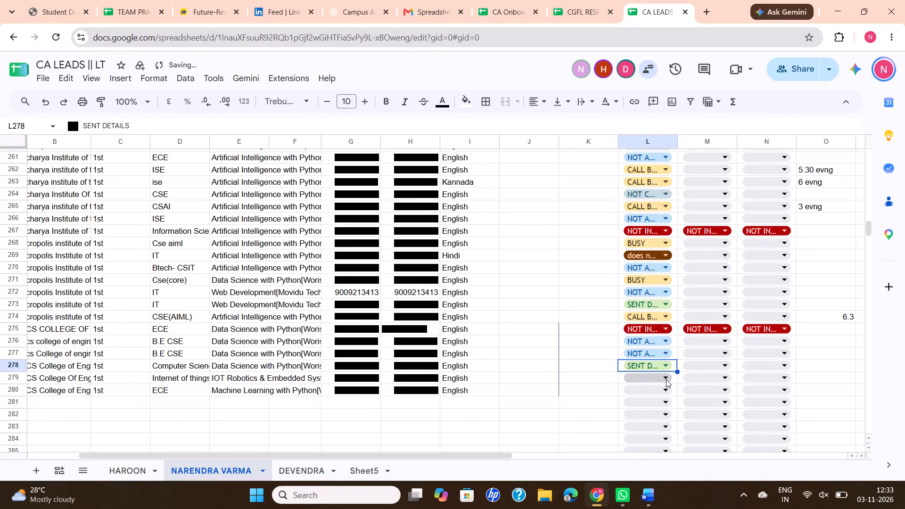
Look up the phone number of the Internet of Things lead in row 279.
{"action": "left_click", "coordinate": [599, 380]}
{"action": "scroll", "coordinate": [599, 380], "scroll_direction": "right", "scroll_amount": 2}
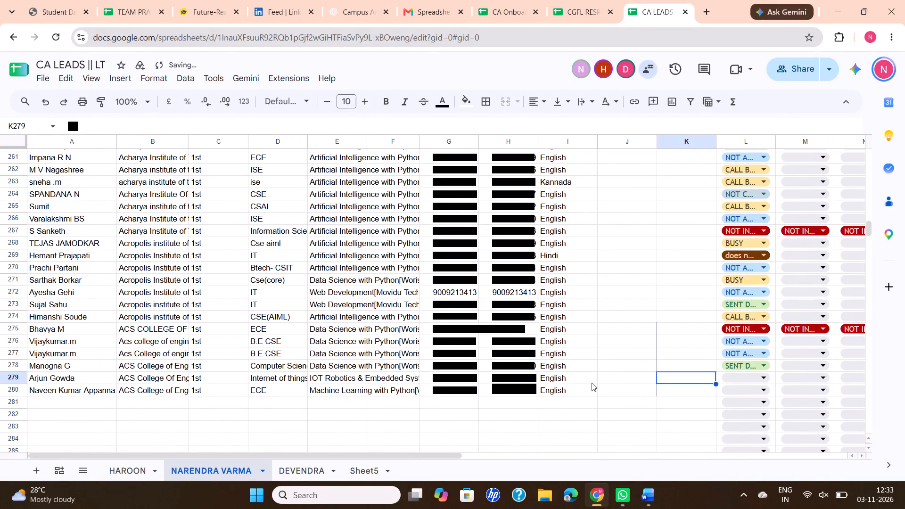
{"action": "left_click", "coordinate": [452, 376]}
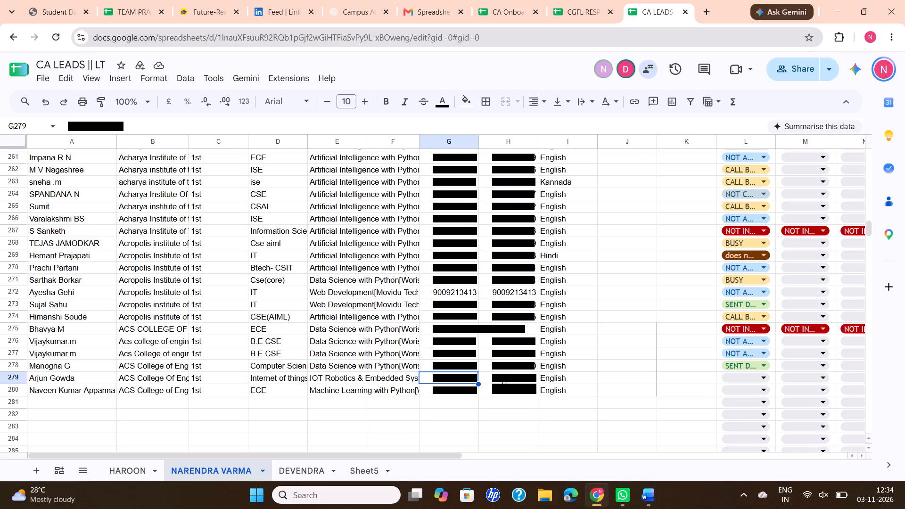
Switch to the Word call script and go back to its opening, Introduction and Availability, for the call to the lead in row 279.
{"action": "left_click", "coordinate": [644, 494]}
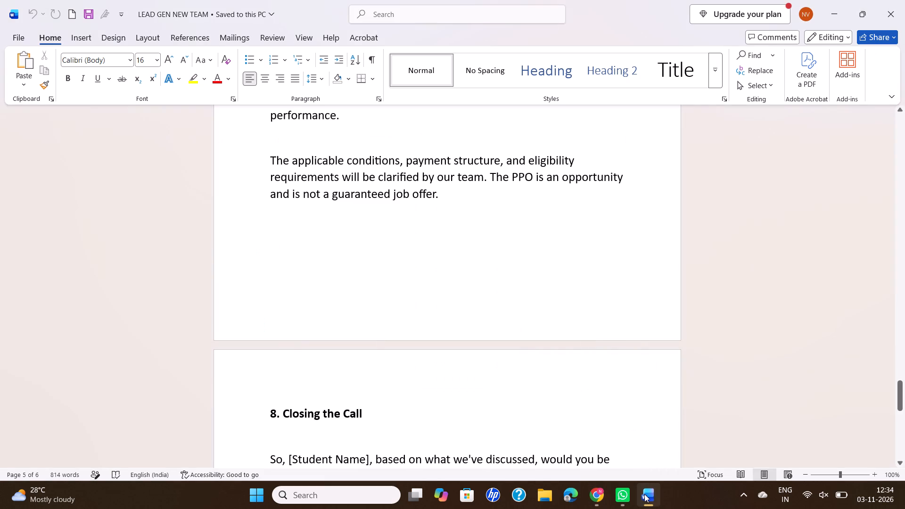
{"action": "key", "text": "Up"}
{"action": "key", "text": "Up"}
{"action": "key", "text": "Up"}
{"action": "key", "text": "Up"}
{"action": "key", "text": "Up"}
{"action": "key", "text": "Up"}
{"action": "key", "text": "Up"}
{"action": "key", "text": "Up"}
{"action": "key", "text": "Up"}
{"action": "key", "text": "Up"}
{"action": "key", "text": "Up"}
{"action": "key", "text": "Up"}
{"action": "key", "text": "Up"}
{"action": "key", "text": "Up"}
{"action": "key", "text": "Up"}
{"action": "key", "text": "Up"}
{"action": "key", "text": "Up"}
{"action": "key", "text": "Up"}
{"action": "key", "text": "Up"}
{"action": "key", "text": "Up"}
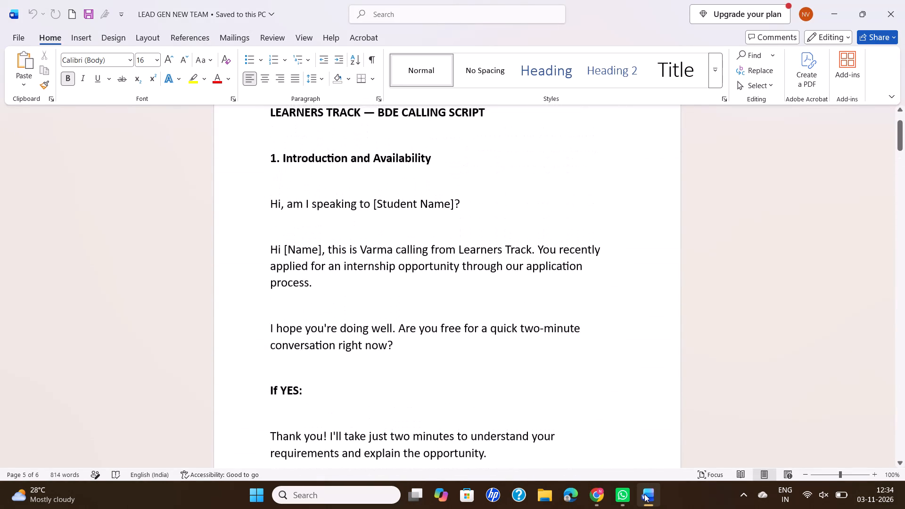
{"action": "key", "text": "Up"}
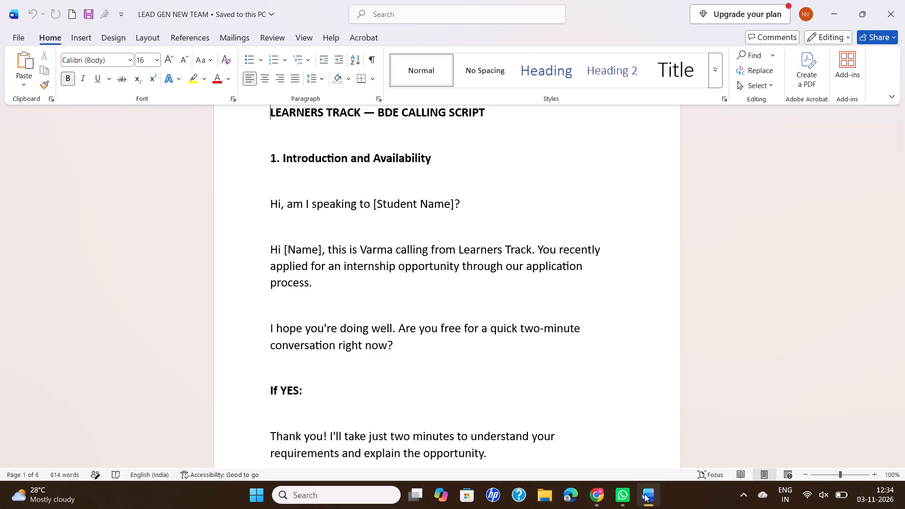
{"action": "left_click", "coordinate": [596, 499]}
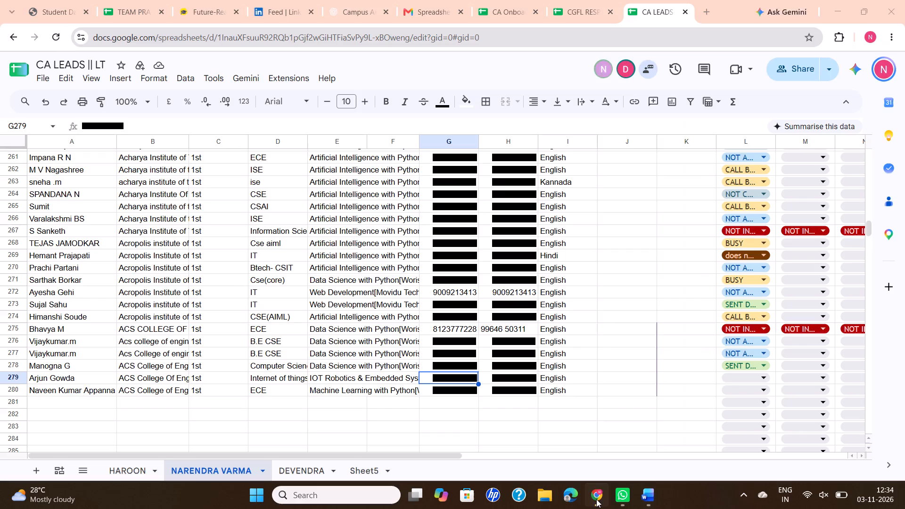
{"action": "left_click", "coordinate": [640, 499]}
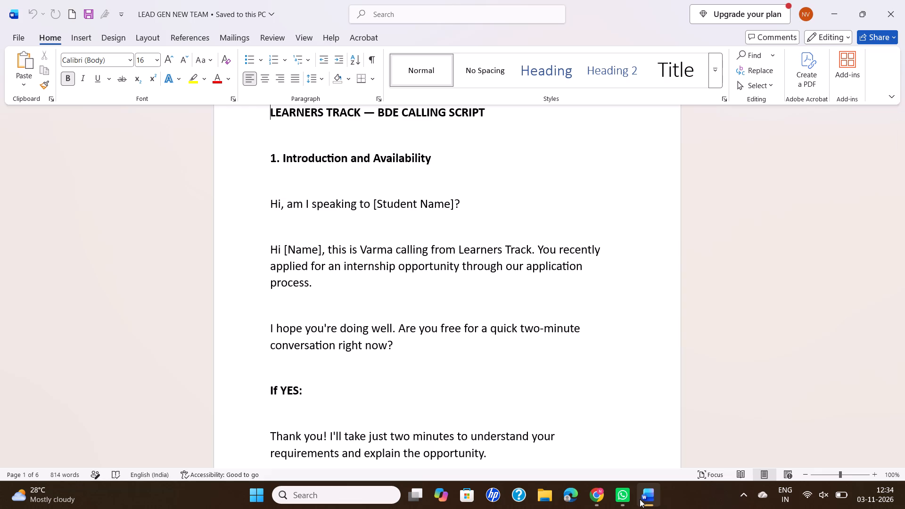
Back in the CA LEADS sheet in Chrome, set the column L call status of the lead in row 279 to HANG UP.
{"action": "left_click", "coordinate": [596, 501]}
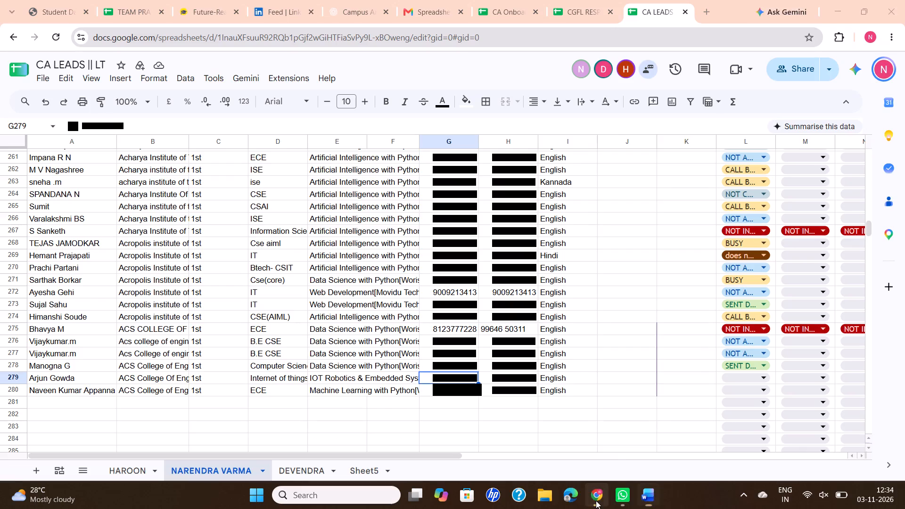
{"action": "left_click", "coordinate": [729, 376]}
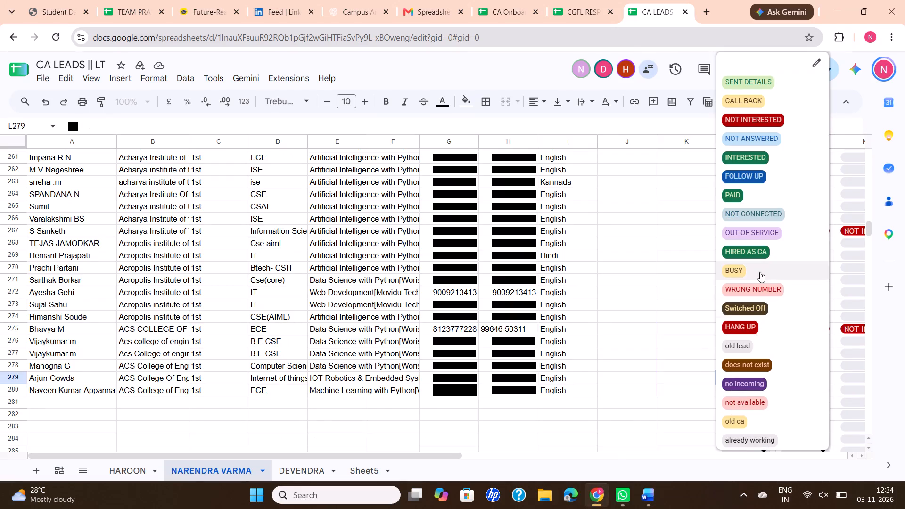
{"action": "left_click", "coordinate": [739, 328]}
{"action": "left_click", "coordinate": [696, 391]}
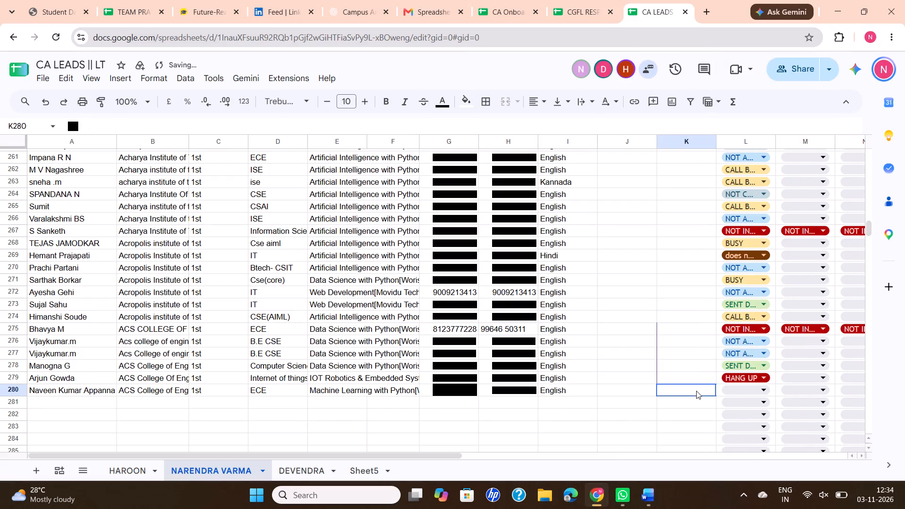
Look up the full name and the column G phone number of the lead in row 280 for the next call.
{"action": "scroll", "coordinate": [696, 391], "scroll_direction": "right", "scroll_amount": 2}
{"action": "left_click", "coordinate": [444, 391]}
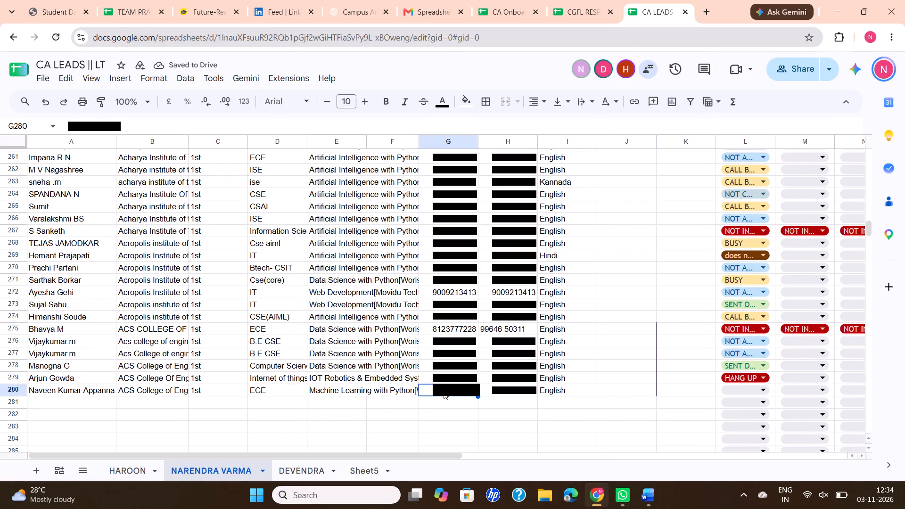
{"action": "double_click", "coordinate": [73, 389]}
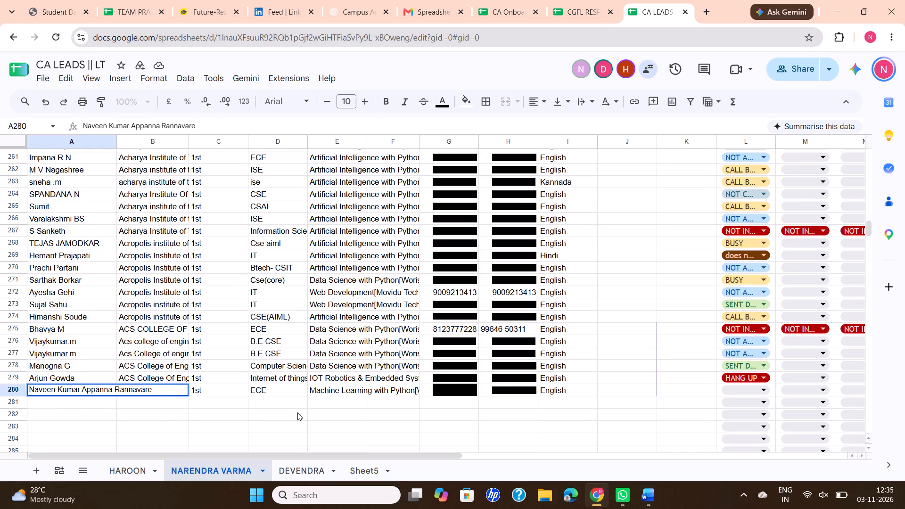
{"action": "left_click", "coordinate": [474, 391]}
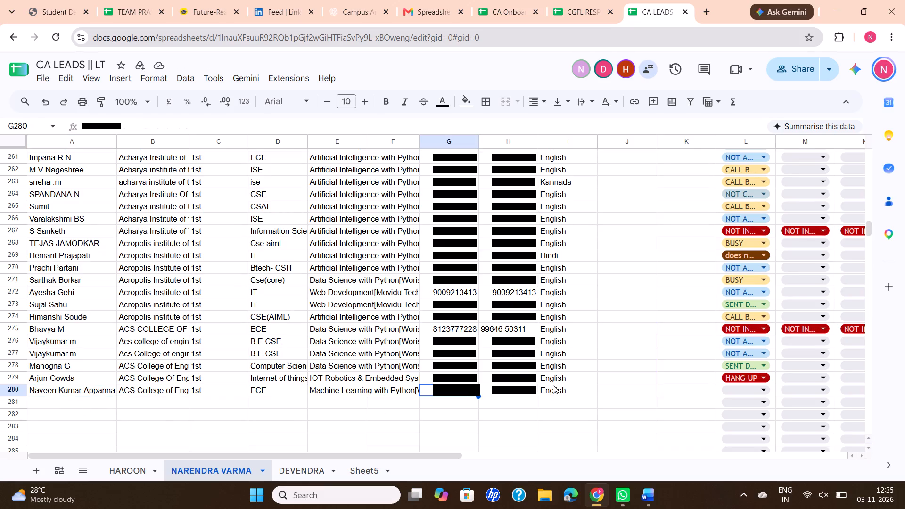
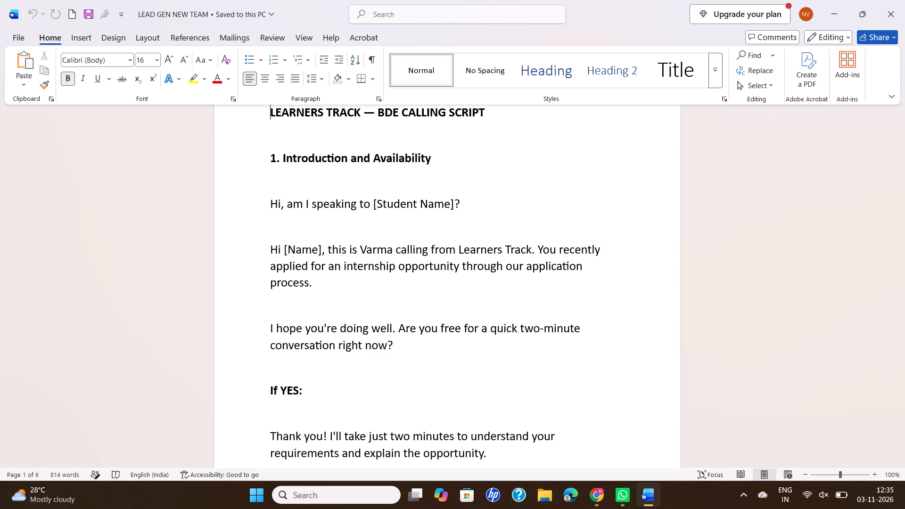
Read the greeting and self-introduction in the call script's Introduction and Availability section for the call to the lead in row 280.
{"action": "key", "text": "Down"}
{"action": "key", "text": "Down"}
{"action": "key", "text": "Down"}
{"action": "key", "text": "Down"}
{"action": "key", "text": "Down"}
{"action": "key", "text": "Down"}
{"action": "key", "text": "Down"}
{"action": "key", "text": "Down"}
{"action": "key", "text": "Down"}
Recheck the lead in row 280 of the CA LEADS sheet in Chrome, and continue the Word script through the availability question and If YES reply.
{"action": "left_click", "coordinate": [601, 502]}
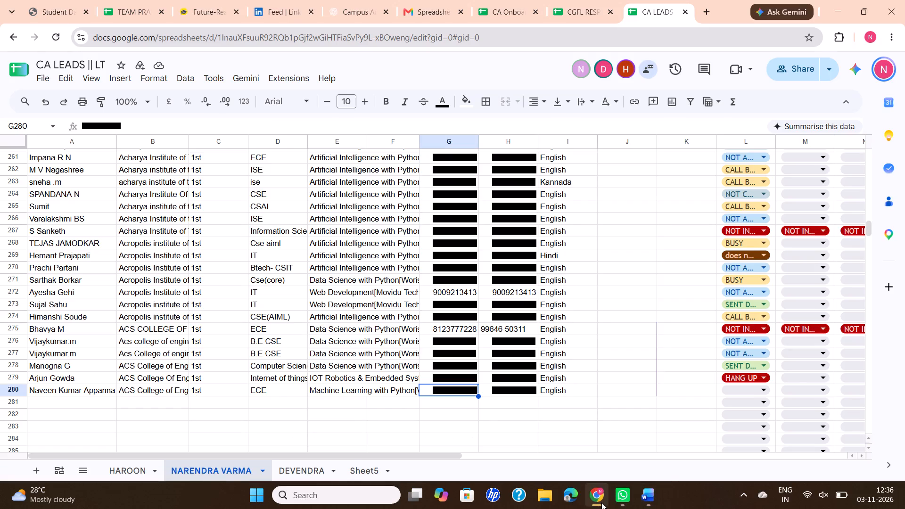
{"action": "left_click", "coordinate": [644, 499]}
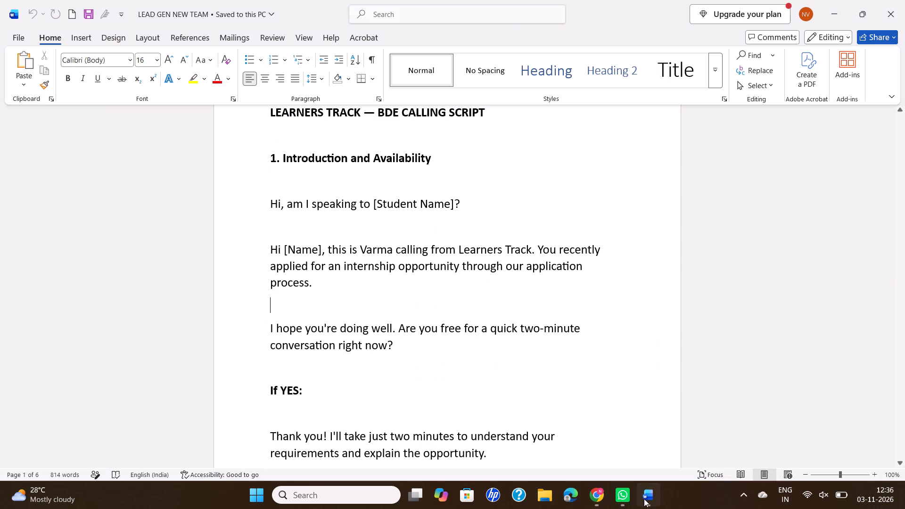
{"action": "key", "text": "Down"}
{"action": "key", "text": "Down"}
{"action": "key", "text": "Down"}
{"action": "key", "text": "Down"}
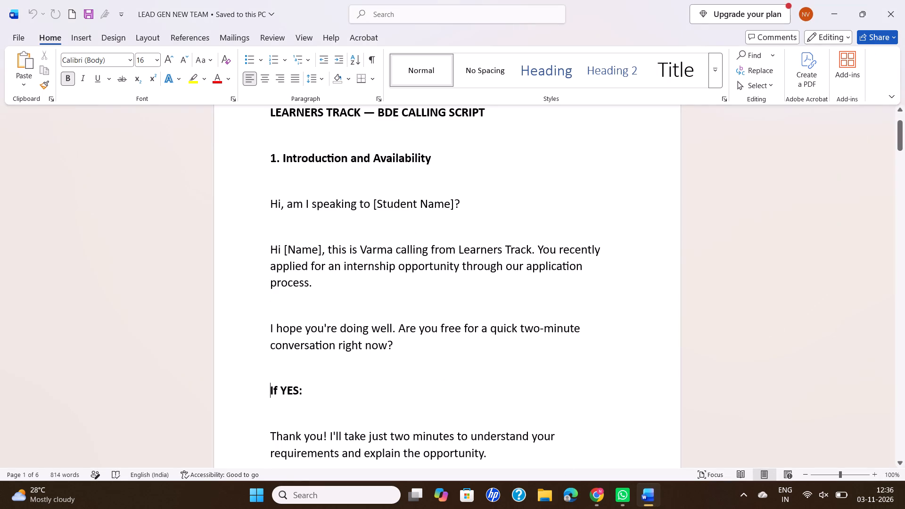
{"action": "key", "text": "Down"}
{"action": "key", "text": "Down"}
{"action": "key", "text": "Down"}
{"action": "key", "text": "Down"}
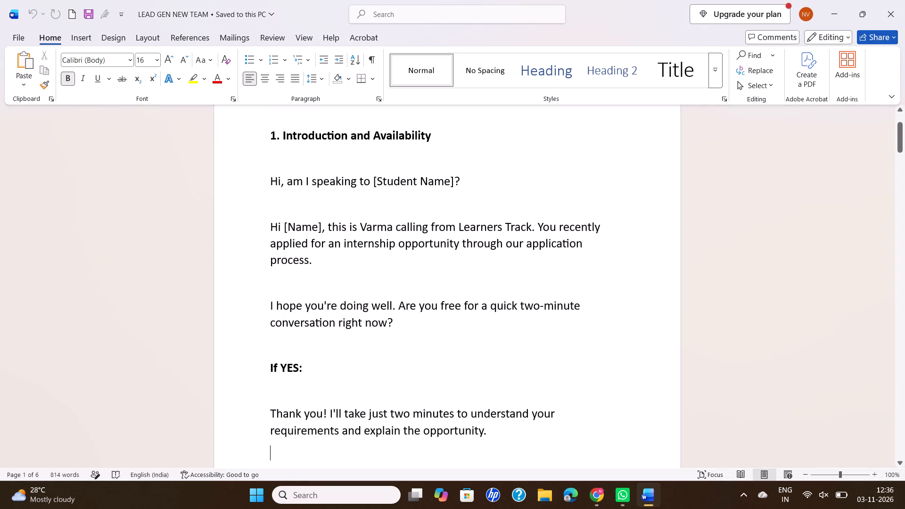
Follow the script's Application Confirmation and Student Profiling section, from the college and branch questions to the closing thank-you for sharing information.
{"action": "key", "text": "Down"}
{"action": "key", "text": "Down"}
{"action": "key", "text": "Down"}
{"action": "key", "text": "Up"}
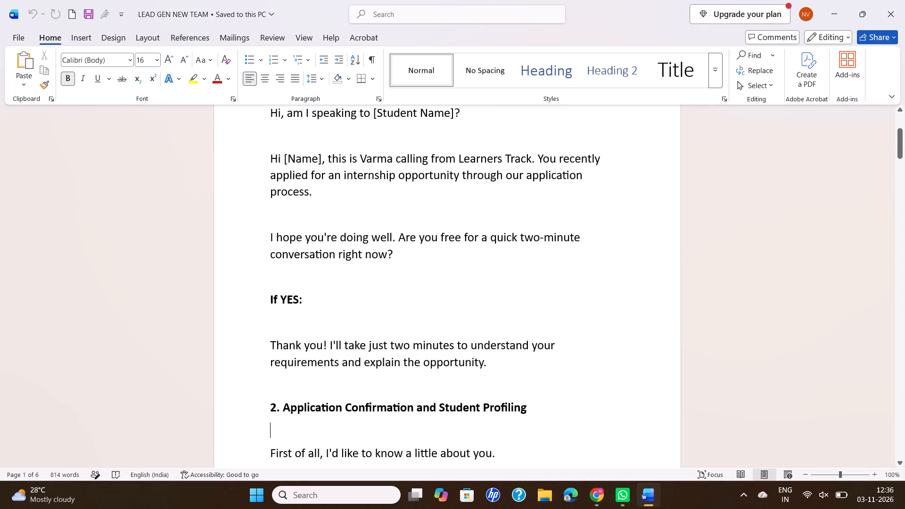
{"action": "key", "text": "Up"}
{"action": "key", "text": "Down"}
{"action": "key", "text": "Down"}
{"action": "key", "text": "Down"}
{"action": "key", "text": "Down"}
{"action": "key", "text": "Down"}
{"action": "key", "text": "Down"}
{"action": "key", "text": "Down"}
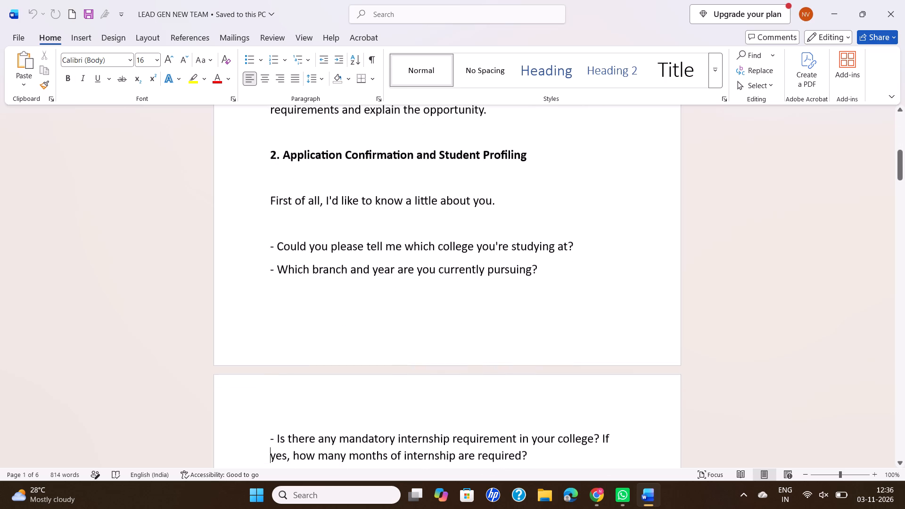
{"action": "key", "text": "Down"}
{"action": "key", "text": "Down"}
{"action": "key", "text": "Down"}
{"action": "key", "text": "Down"}
{"action": "key", "text": "Down"}
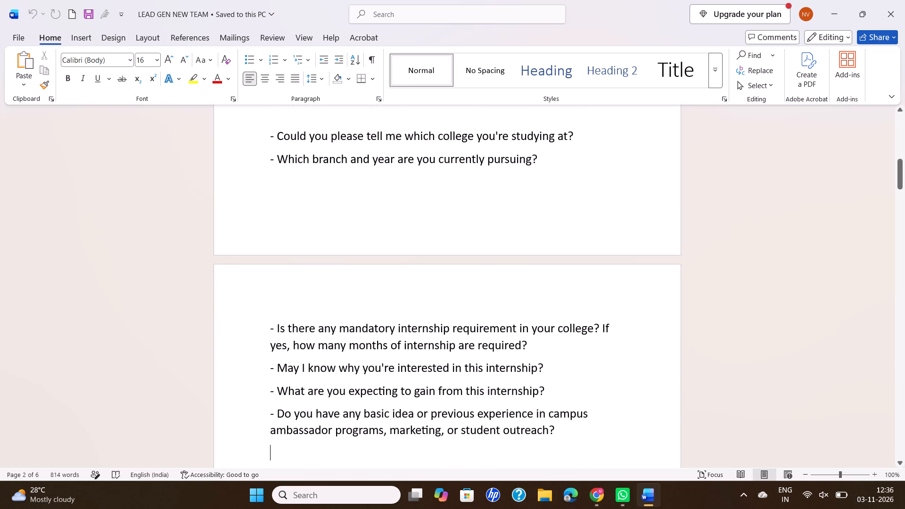
{"action": "key", "text": "Down"}
{"action": "key", "text": "Down"}
{"action": "key", "text": "Down"}
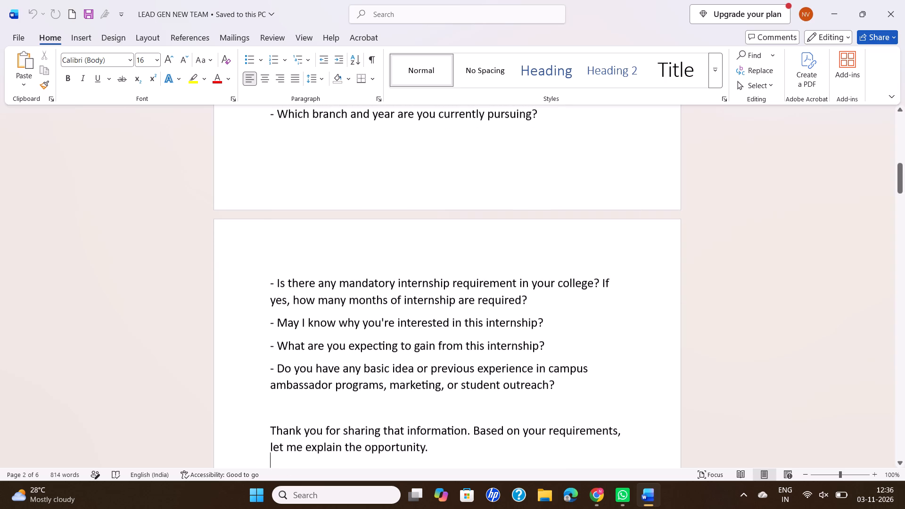
{"action": "key", "text": "Down"}
{"action": "key", "text": "Up"}
{"action": "key", "text": "Up"}
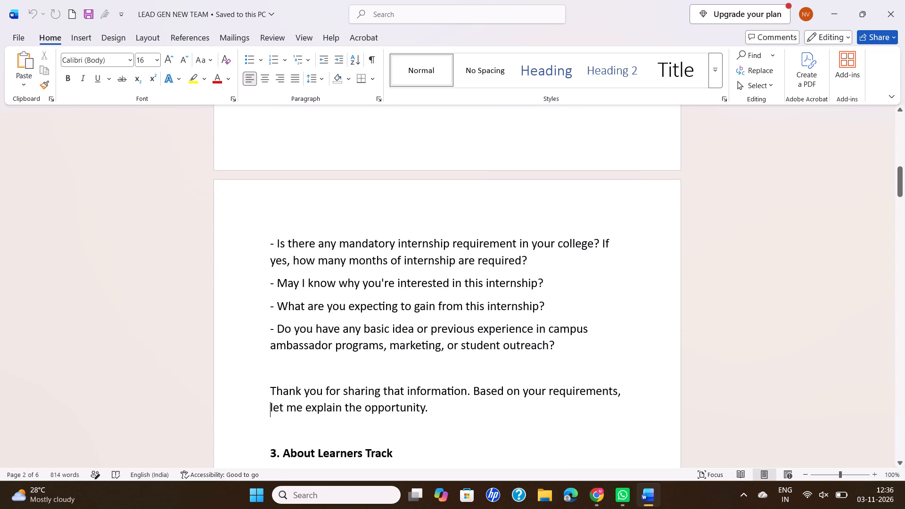
{"action": "key", "text": "Up"}
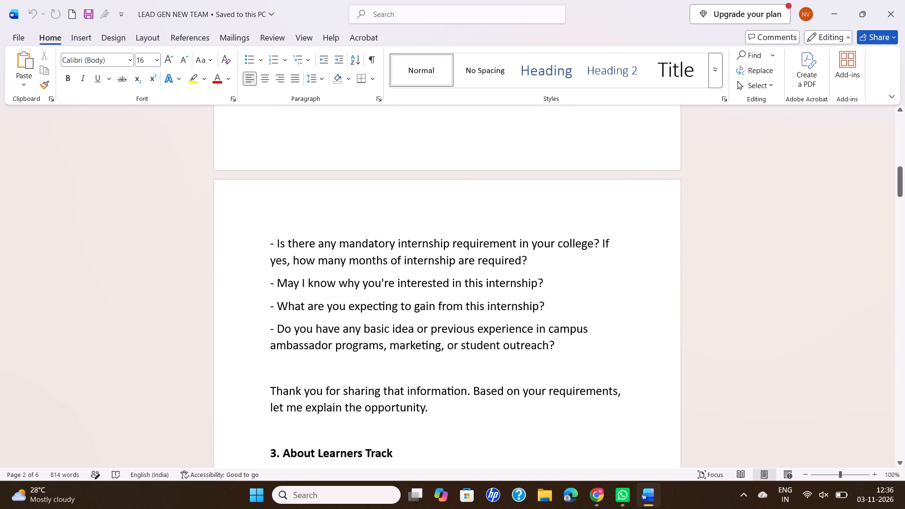
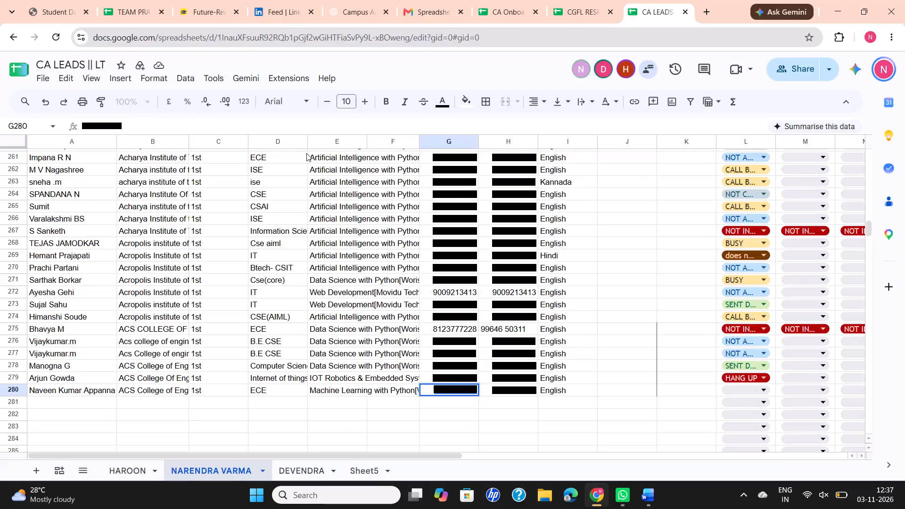
Copy the full learnerstrack.com web address from the open Learners Track page, and switch back to the call script in Word.
{"action": "left_click", "coordinate": [208, 13]}
{"action": "left_click", "coordinate": [204, 40]}
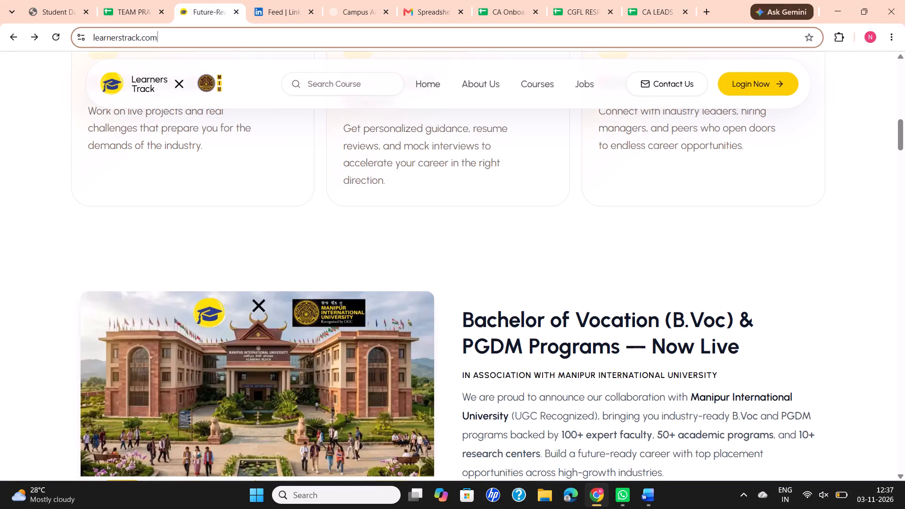
{"action": "left_click", "coordinate": [222, 35]}
{"action": "key", "text": "ctrl+a"}
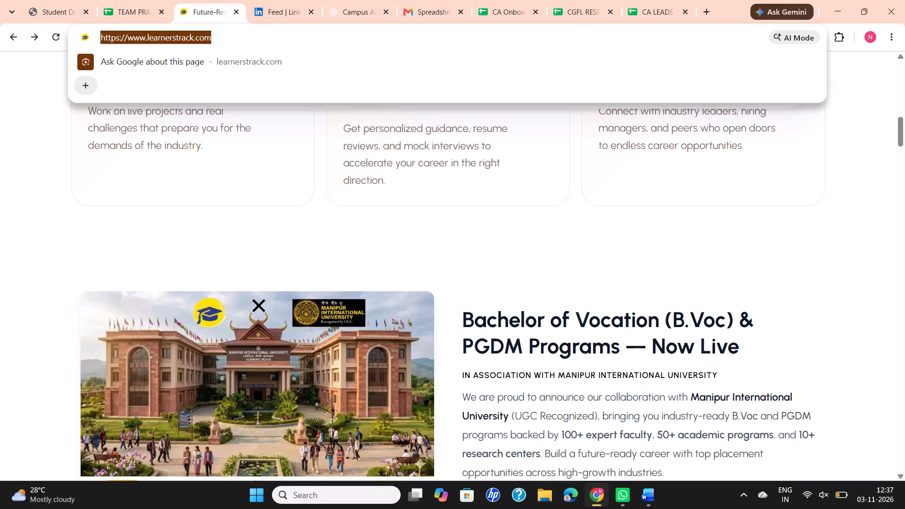
{"action": "key", "text": "ctrl+x"}
{"action": "key", "text": "ctrl+z"}
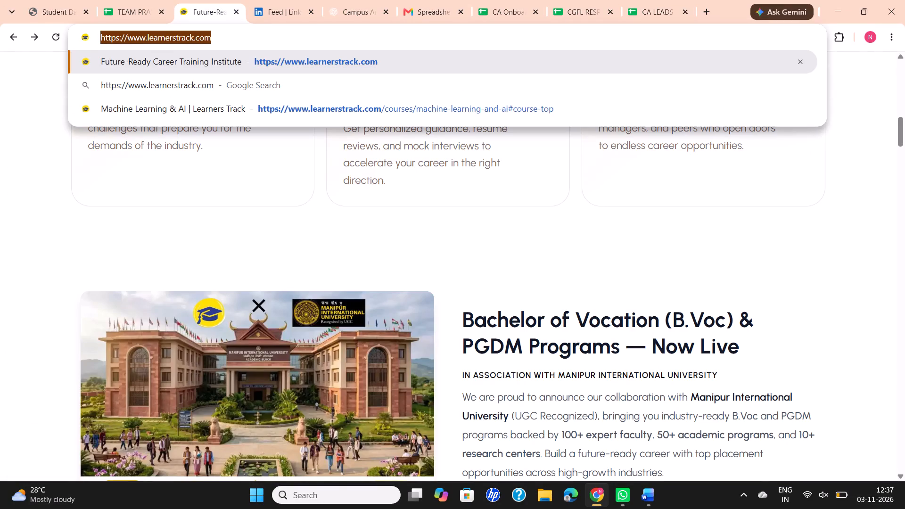
{"action": "key", "text": "ctrl+c"}
{"action": "left_click", "coordinate": [222, 35]}
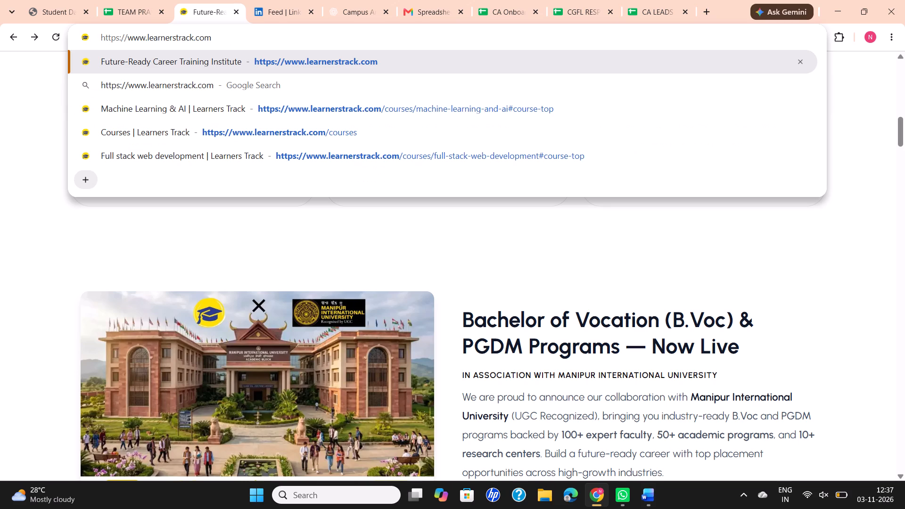
{"action": "left_click", "coordinate": [652, 491]}
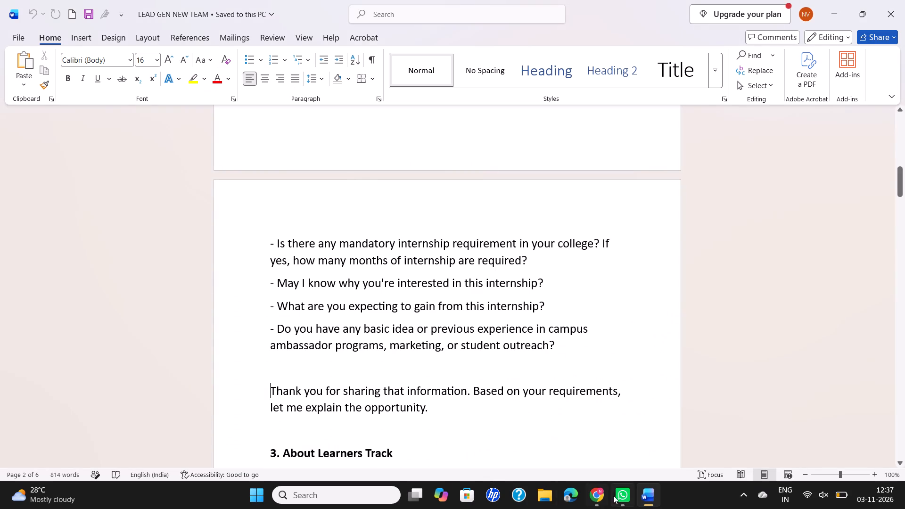
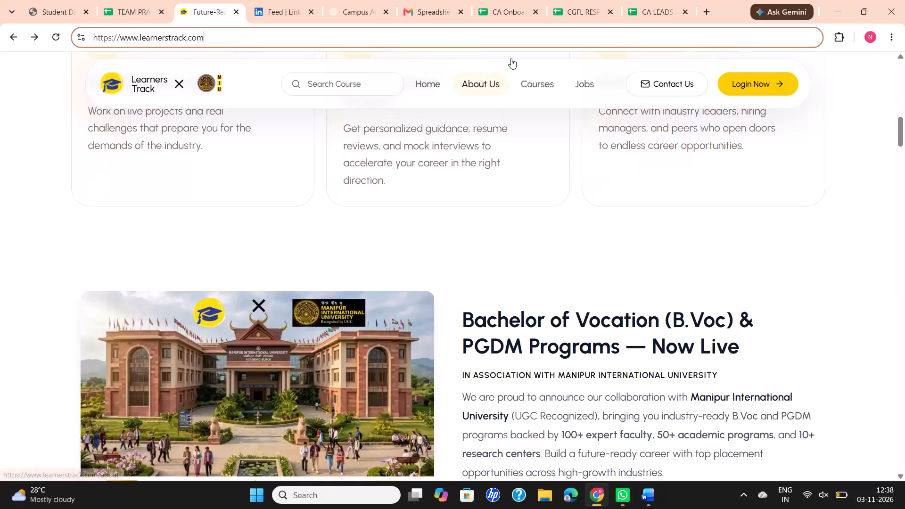
In the CA LEADS sheet, set the call status of the lead in row 280 to SENT DETAILS.
{"action": "left_click", "coordinate": [639, 10]}
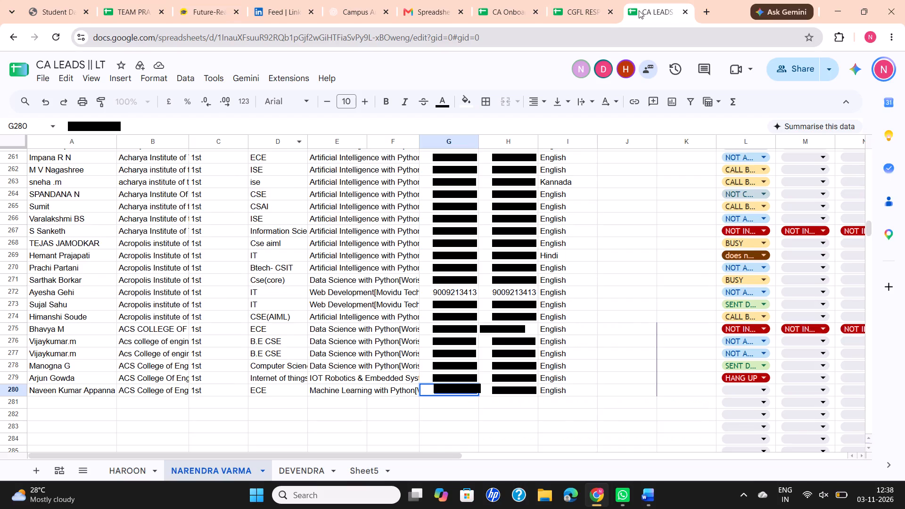
{"action": "scroll", "coordinate": [543, 236], "scroll_direction": "left", "scroll_amount": 2}
{"action": "scroll", "coordinate": [628, 287], "scroll_direction": "down", "scroll_amount": 1}
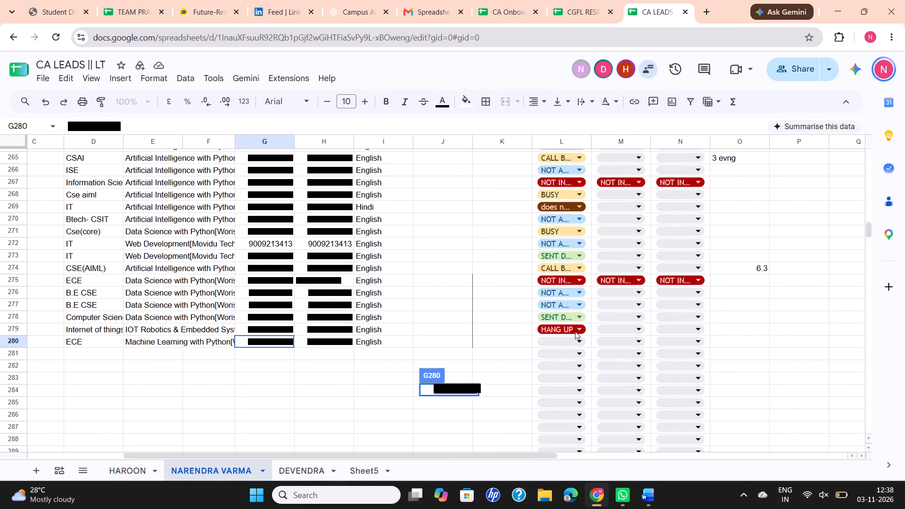
{"action": "left_click", "coordinate": [565, 341]}
{"action": "left_click", "coordinate": [568, 361]}
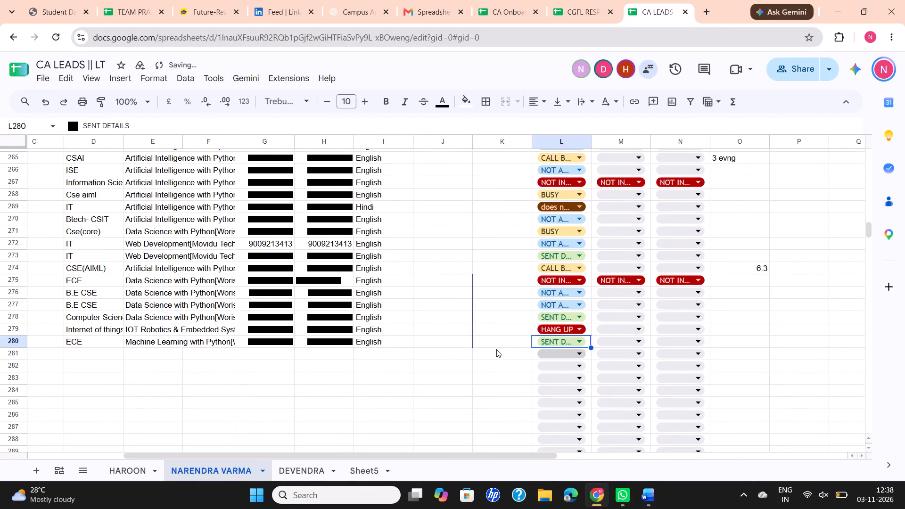
{"action": "left_click", "coordinate": [496, 349]}
Set the second call status of the lead in row 244, an Ai&ds student at MVR College, to BUSY.
{"action": "scroll", "coordinate": [496, 349], "scroll_direction": "up", "scroll_amount": 3}
{"action": "scroll", "coordinate": [496, 349], "scroll_direction": "down", "scroll_amount": 3}
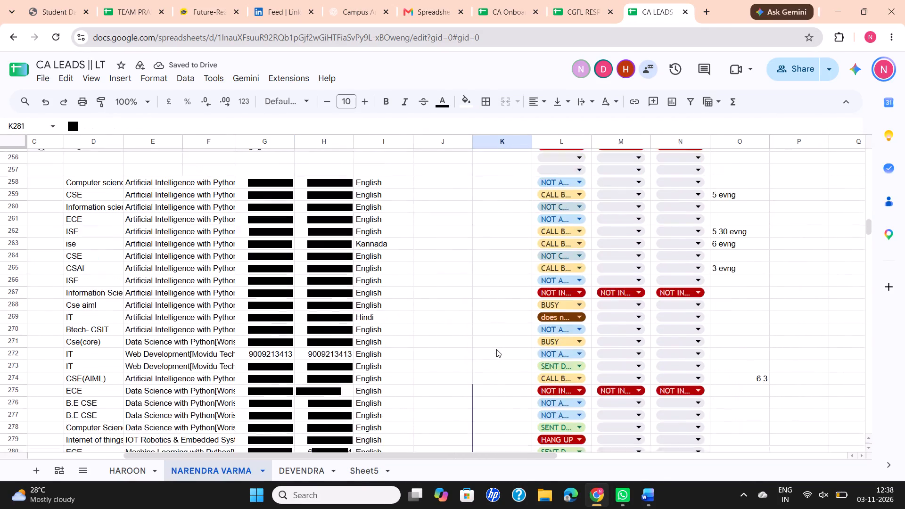
{"action": "scroll", "coordinate": [496, 349], "scroll_direction": "down", "scroll_amount": 1}
{"action": "scroll", "coordinate": [496, 349], "scroll_direction": "up", "scroll_amount": 2}
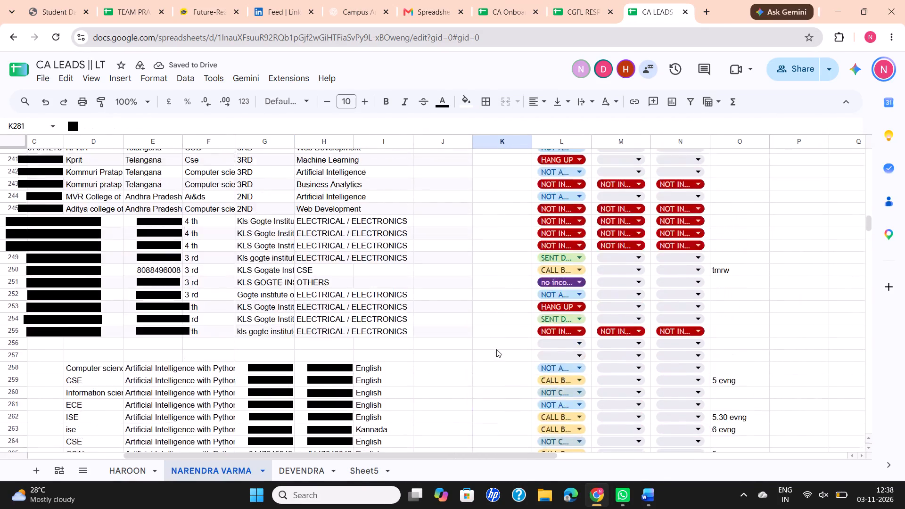
{"action": "scroll", "coordinate": [496, 349], "scroll_direction": "up", "scroll_amount": 2}
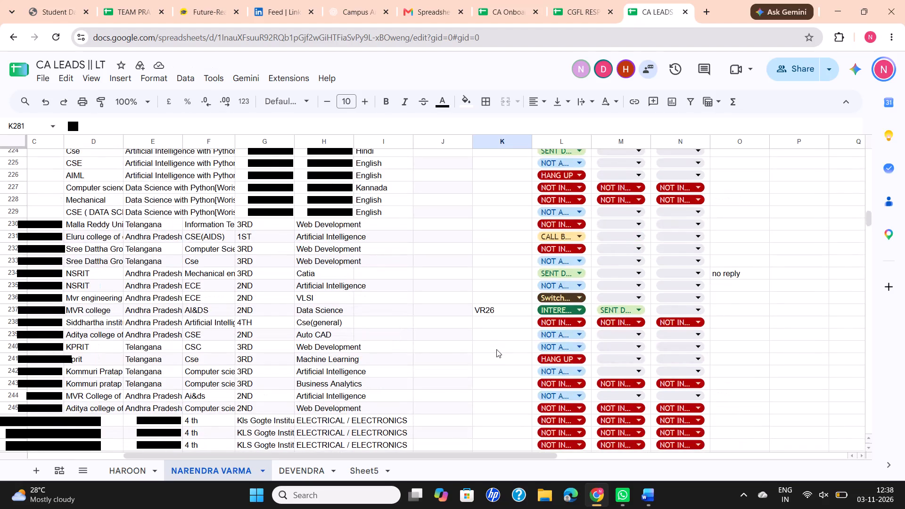
{"action": "scroll", "coordinate": [496, 349], "scroll_direction": "down", "scroll_amount": 1}
{"action": "left_click", "coordinate": [494, 363]}
{"action": "scroll", "coordinate": [494, 363], "scroll_direction": "right", "scroll_amount": 4}
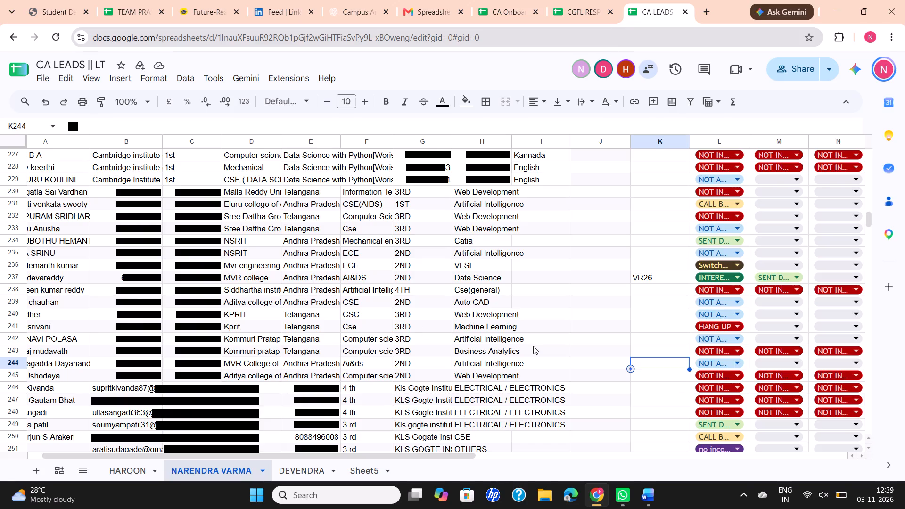
{"action": "scroll", "coordinate": [533, 346], "scroll_direction": "left", "scroll_amount": 3}
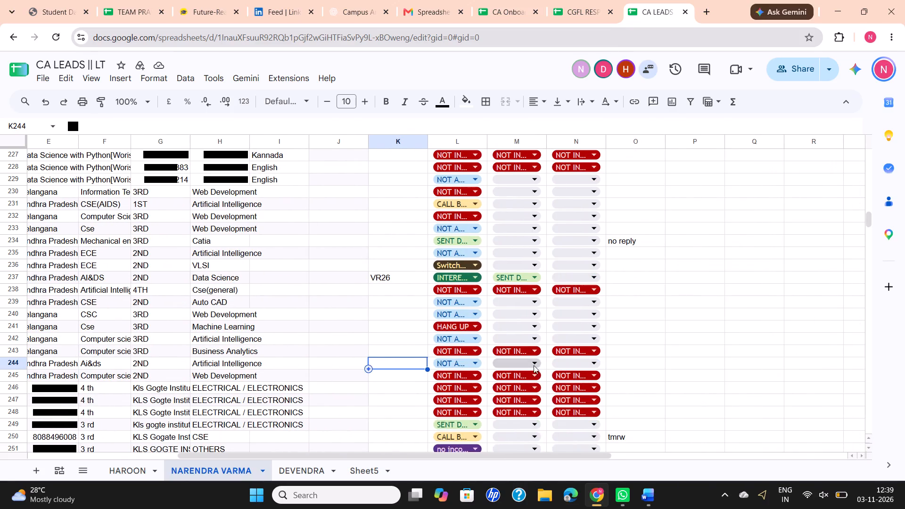
{"action": "left_click", "coordinate": [534, 365]}
{"action": "scroll", "coordinate": [515, 418], "scroll_direction": "down", "scroll_amount": 3}
{"action": "scroll", "coordinate": [534, 408], "scroll_direction": "up", "scroll_amount": 1}
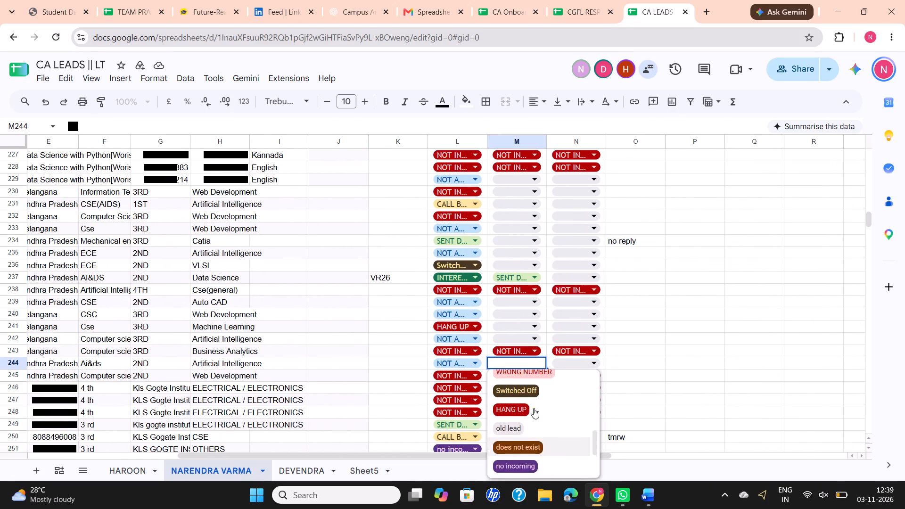
{"action": "scroll", "coordinate": [510, 424], "scroll_direction": "down", "scroll_amount": 2}
{"action": "scroll", "coordinate": [523, 435], "scroll_direction": "up", "scroll_amount": 1}
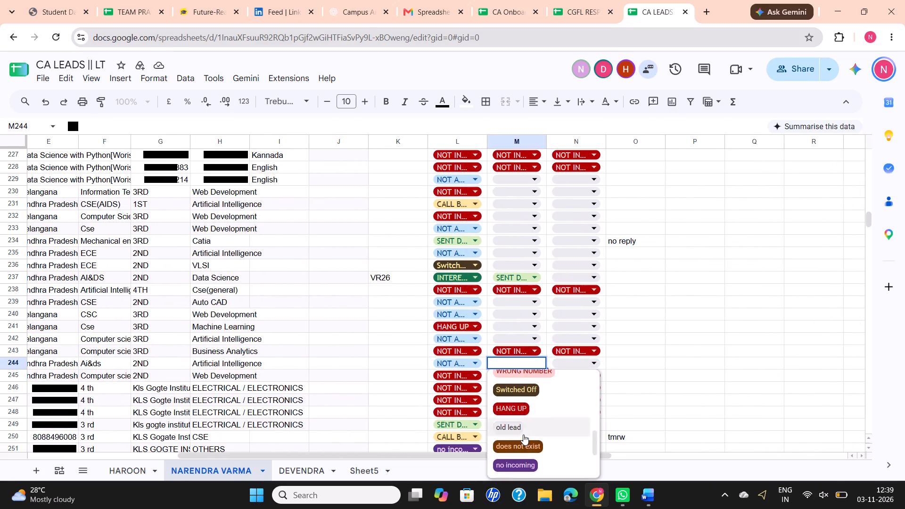
{"action": "scroll", "coordinate": [531, 408], "scroll_direction": "up", "scroll_amount": 1}
{"action": "left_click", "coordinate": [508, 398]}
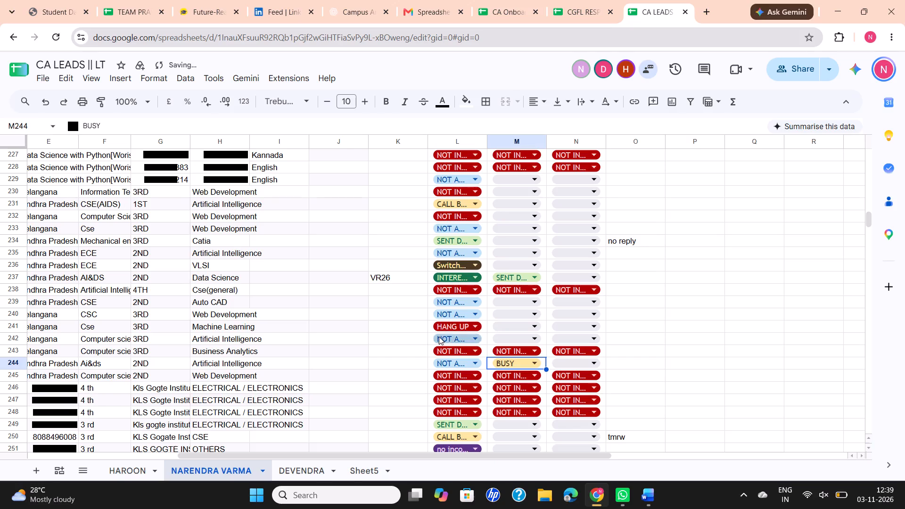
{"action": "left_click", "coordinate": [403, 340]}
{"action": "scroll", "coordinate": [403, 340], "scroll_direction": "right", "scroll_amount": 6}
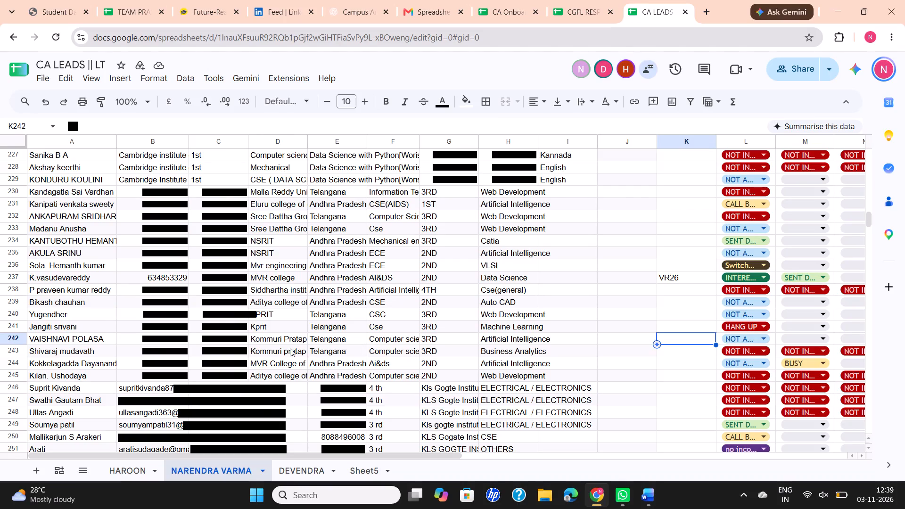
Open the HAROON sheet and examine the call statuses of its most recent leads.
{"action": "left_click", "coordinate": [137, 466]}
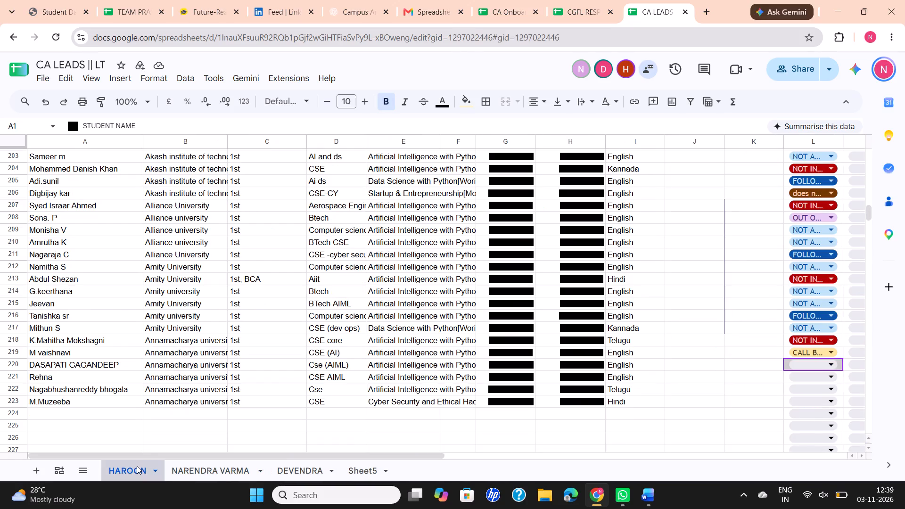
{"action": "scroll", "coordinate": [378, 369], "scroll_direction": "down", "scroll_amount": 1}
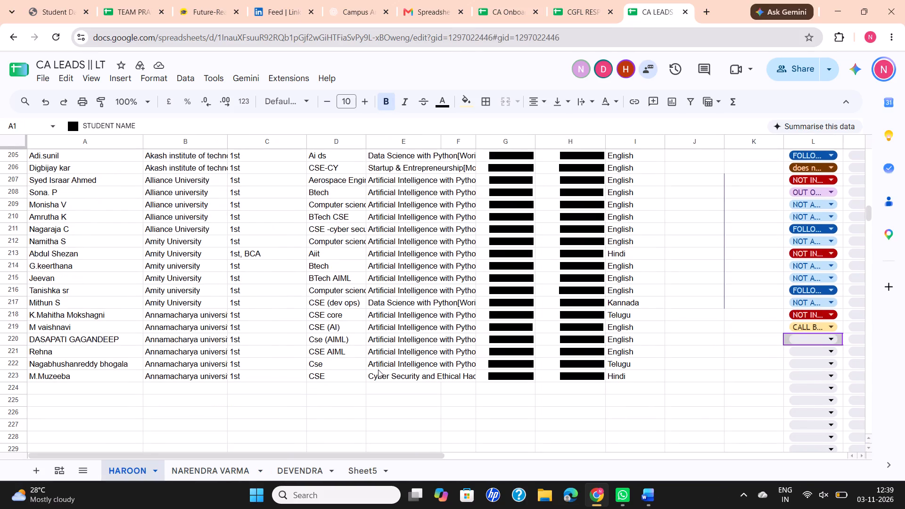
{"action": "scroll", "coordinate": [378, 369], "scroll_direction": "right", "scroll_amount": 1}
{"action": "scroll", "coordinate": [378, 369], "scroll_direction": "up", "scroll_amount": 1}
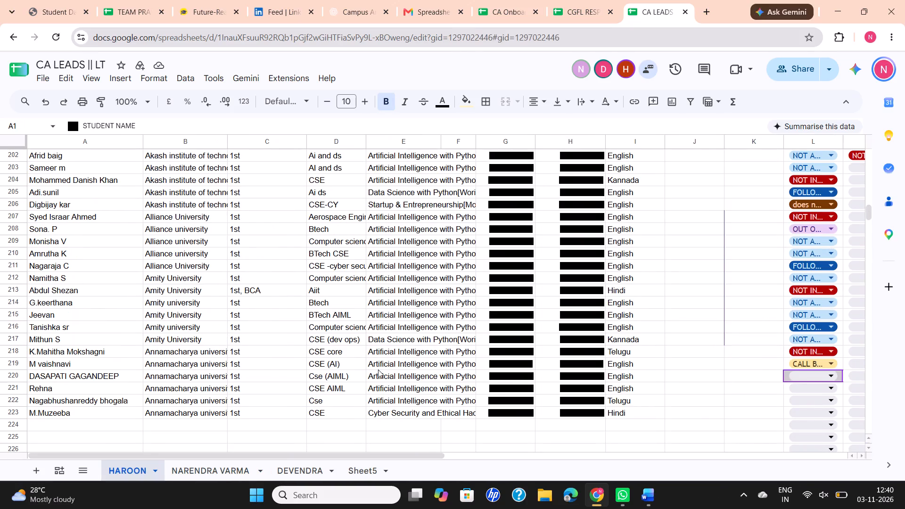
{"action": "scroll", "coordinate": [378, 369], "scroll_direction": "down", "scroll_amount": 1}
{"action": "scroll", "coordinate": [378, 369], "scroll_direction": "up", "scroll_amount": 1}
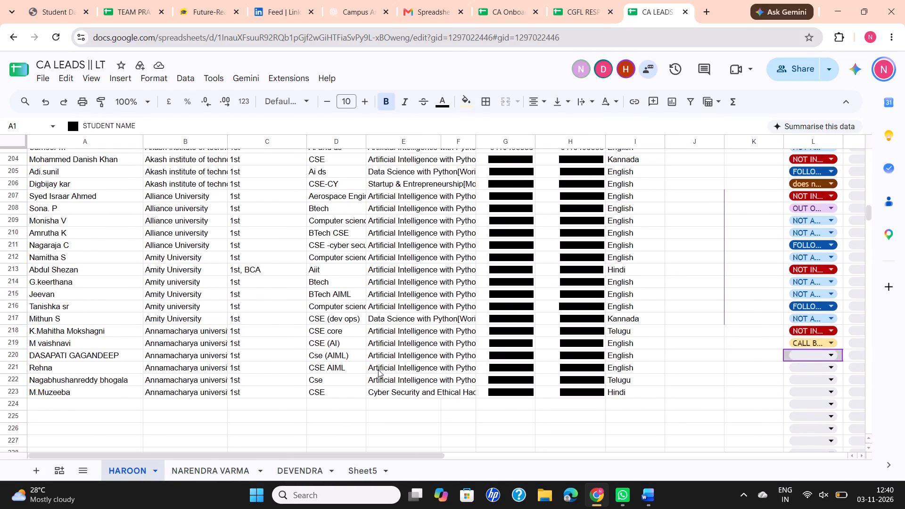
{"action": "scroll", "coordinate": [378, 369], "scroll_direction": "up", "scroll_amount": 1}
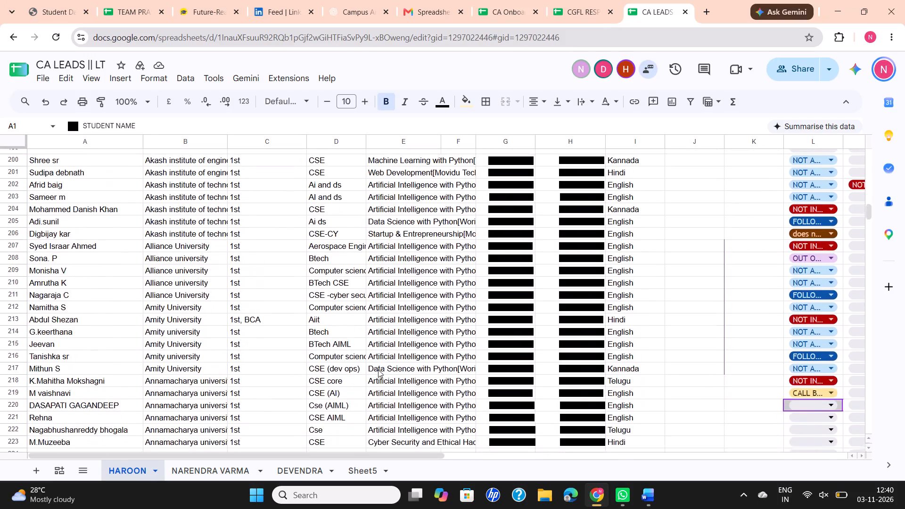
{"action": "scroll", "coordinate": [378, 369], "scroll_direction": "left", "scroll_amount": 2}
{"action": "scroll", "coordinate": [378, 369], "scroll_direction": "up", "scroll_amount": 1}
{"action": "scroll", "coordinate": [378, 369], "scroll_direction": "left", "scroll_amount": 1}
{"action": "scroll", "coordinate": [378, 369], "scroll_direction": "down", "scroll_amount": 1}
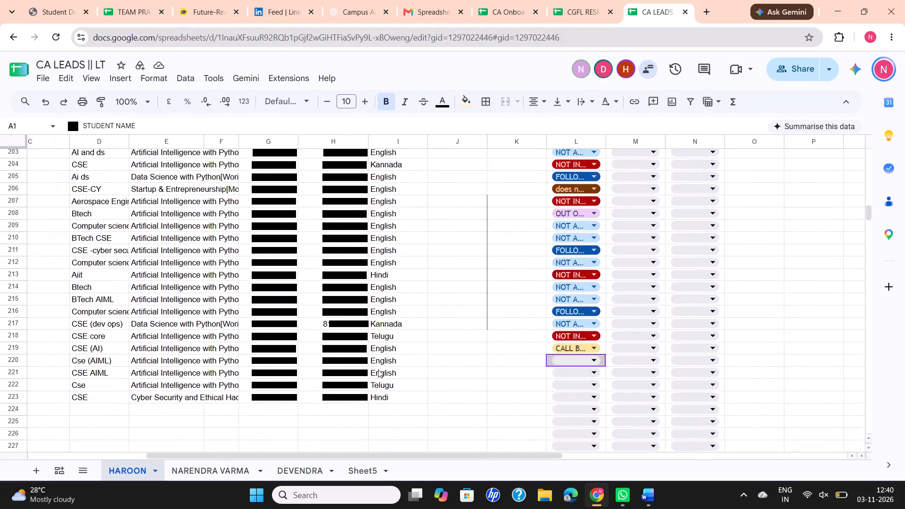
Open the DEVENDRA sheet and review the statuses and remarks of its earlier leads and its 3/11/2026 leads.
{"action": "left_click", "coordinate": [313, 468]}
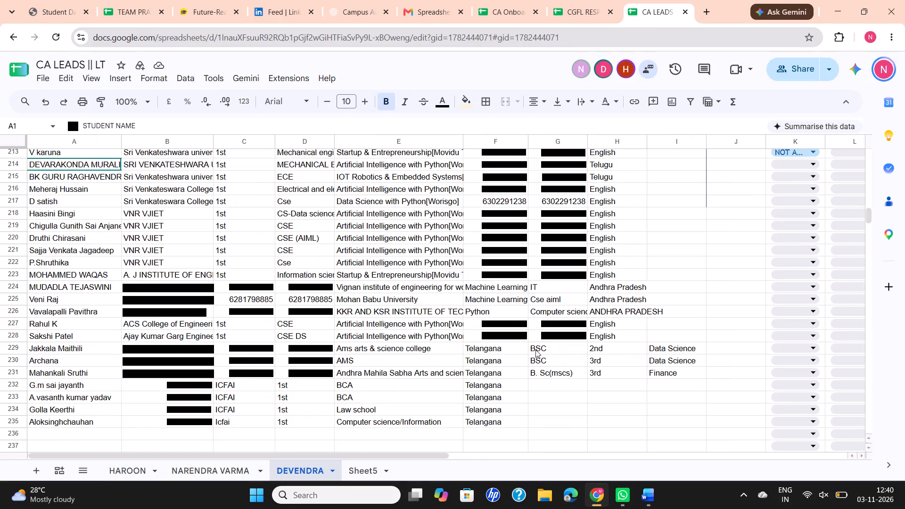
{"action": "scroll", "coordinate": [535, 350], "scroll_direction": "up", "scroll_amount": 2}
{"action": "scroll", "coordinate": [535, 350], "scroll_direction": "down", "scroll_amount": 1}
{"action": "scroll", "coordinate": [535, 350], "scroll_direction": "up", "scroll_amount": 1}
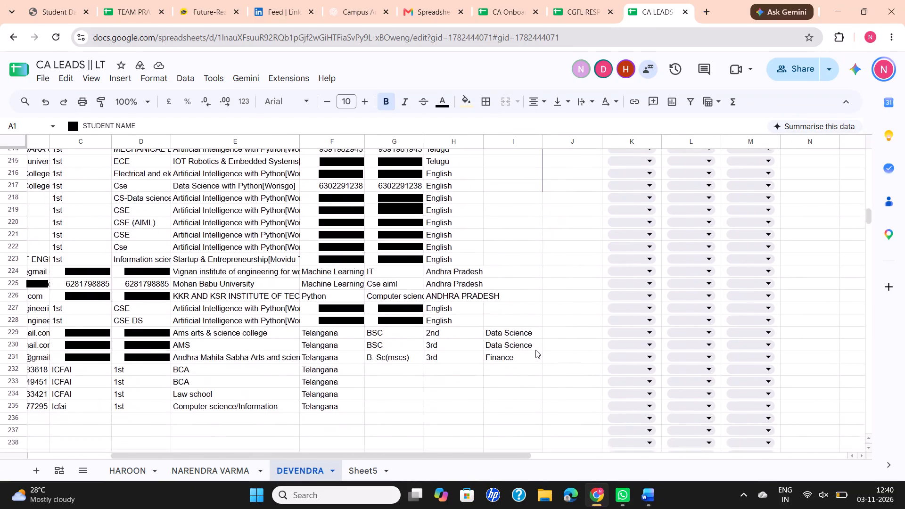
{"action": "scroll", "coordinate": [535, 350], "scroll_direction": "up", "scroll_amount": 5}
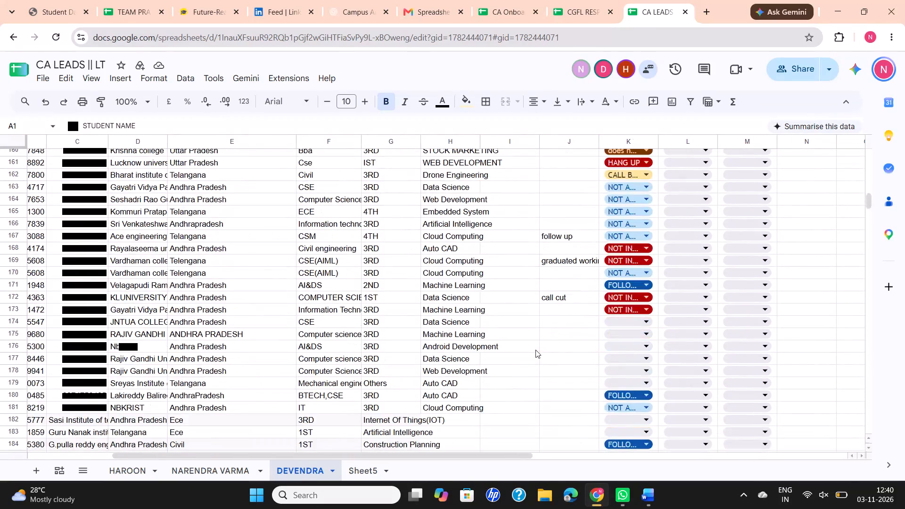
{"action": "scroll", "coordinate": [535, 350], "scroll_direction": "up", "scroll_amount": 5}
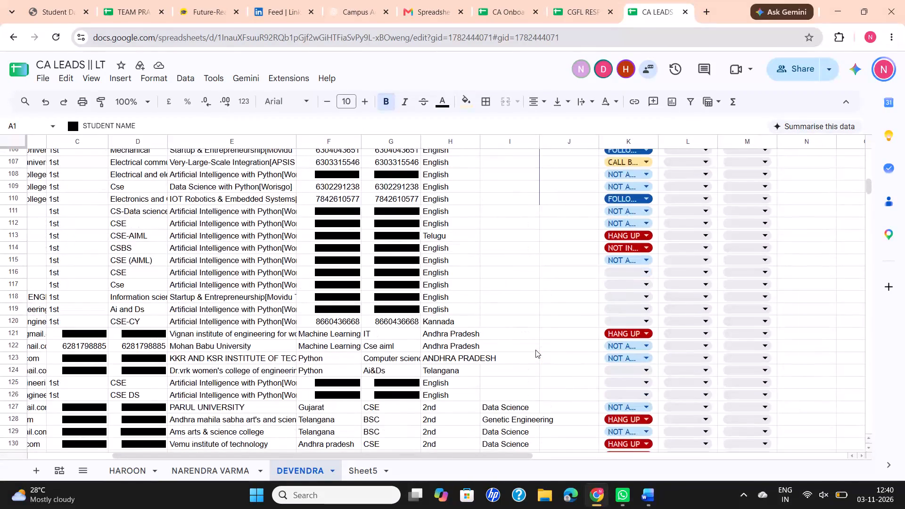
{"action": "scroll", "coordinate": [535, 350], "scroll_direction": "down", "scroll_amount": 8}
{"action": "scroll", "coordinate": [535, 350], "scroll_direction": "up", "scroll_amount": 2}
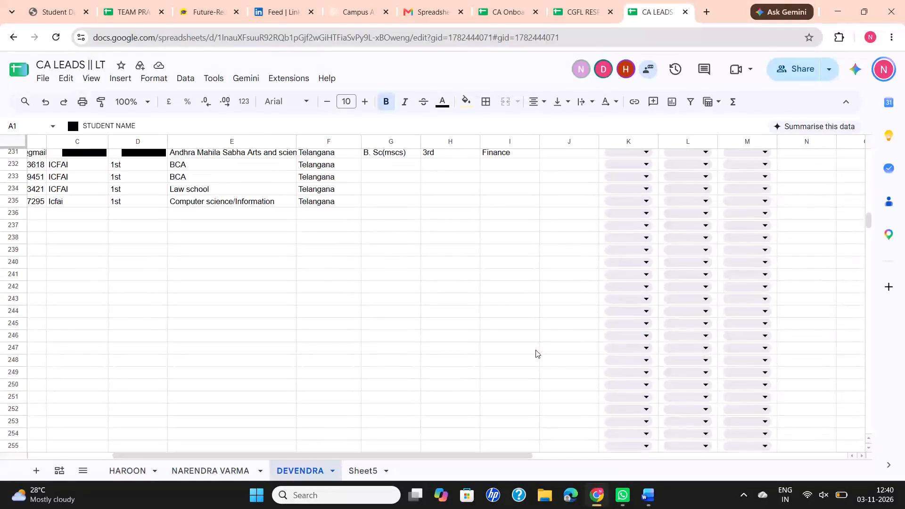
{"action": "scroll", "coordinate": [535, 350], "scroll_direction": "up", "scroll_amount": 3}
{"action": "scroll", "coordinate": [535, 350], "scroll_direction": "down", "scroll_amount": 2}
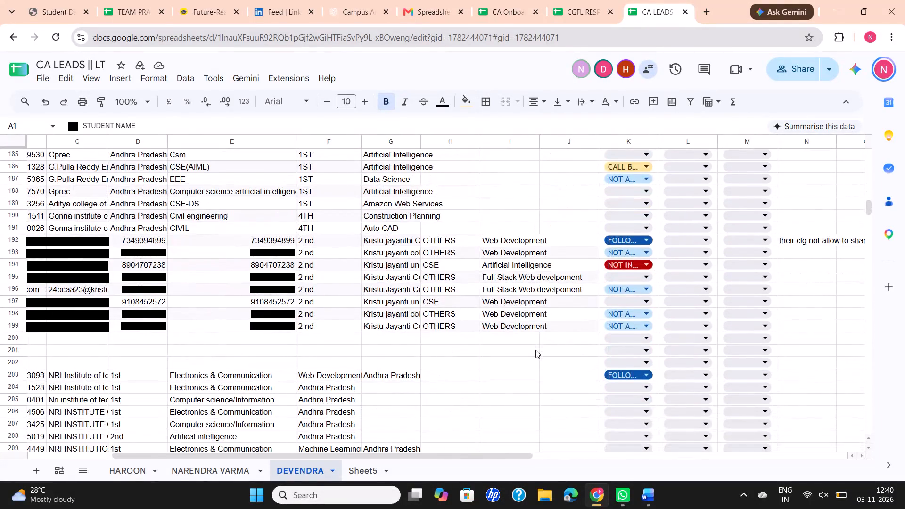
{"action": "scroll", "coordinate": [535, 350], "scroll_direction": "down", "scroll_amount": 2}
{"action": "scroll", "coordinate": [535, 350], "scroll_direction": "right", "scroll_amount": 6}
{"action": "scroll", "coordinate": [535, 350], "scroll_direction": "down", "scroll_amount": 1}
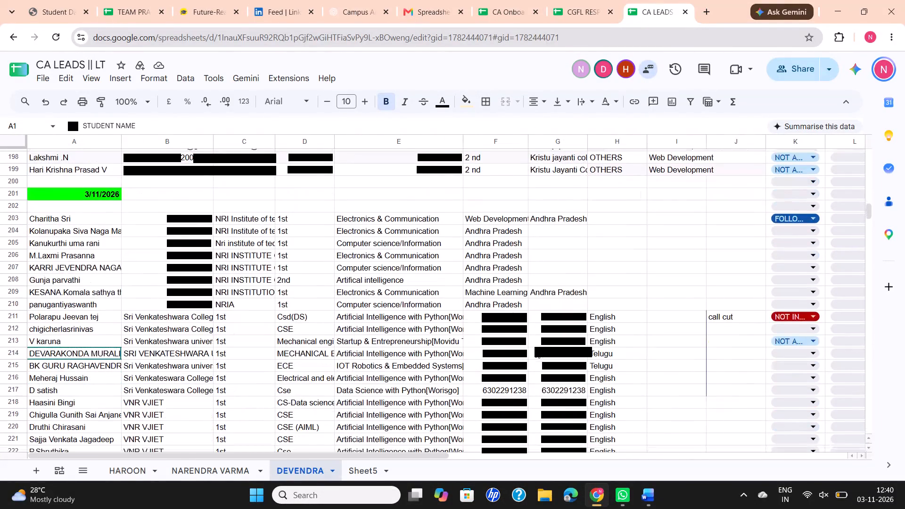
{"action": "scroll", "coordinate": [535, 350], "scroll_direction": "down", "scroll_amount": 2}
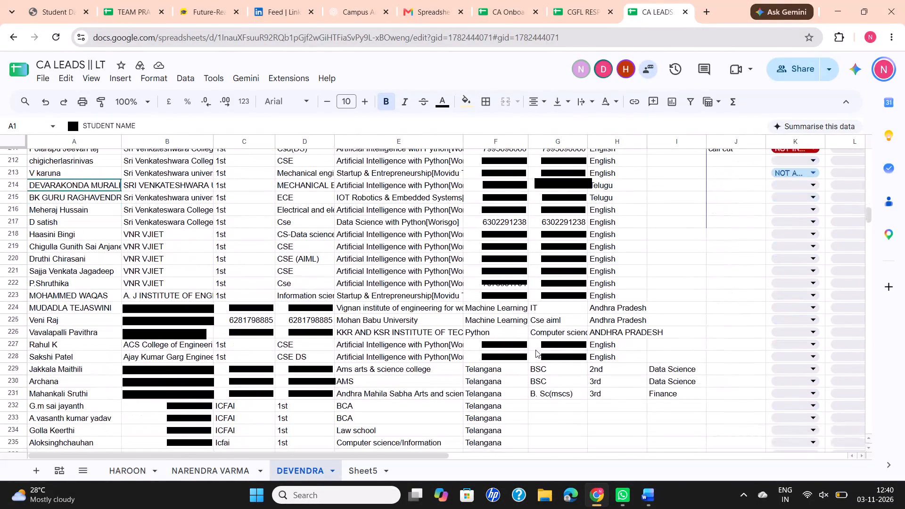
{"action": "scroll", "coordinate": [535, 350], "scroll_direction": "down", "scroll_amount": 1}
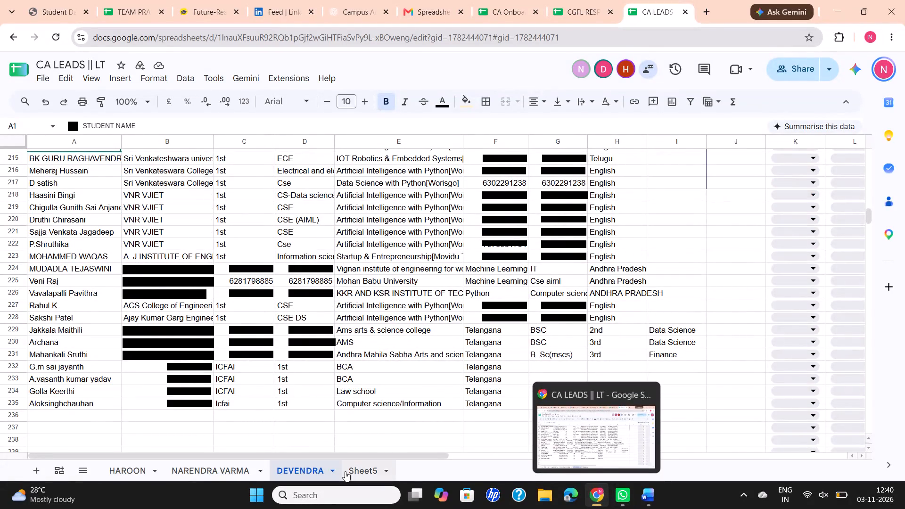
{"action": "left_click", "coordinate": [218, 472]}
{"action": "scroll", "coordinate": [438, 382], "scroll_direction": "down", "scroll_amount": 2}
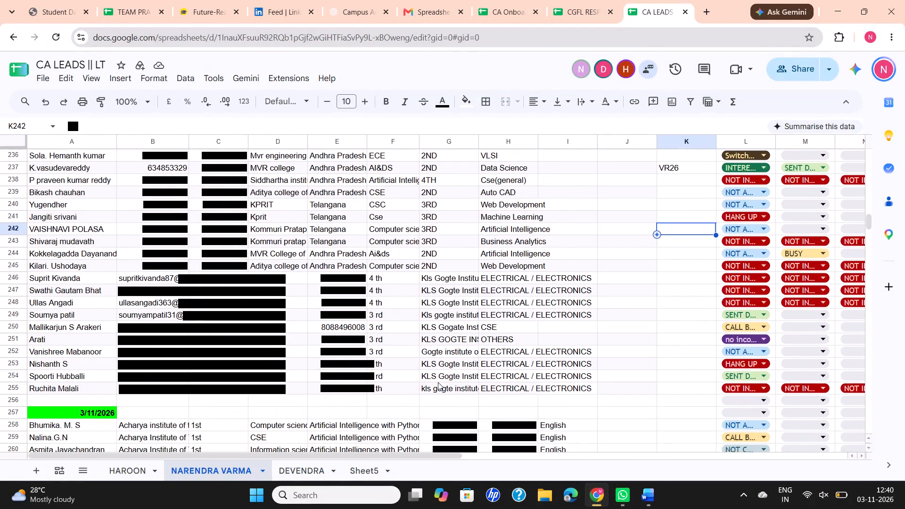
{"action": "scroll", "coordinate": [438, 382], "scroll_direction": "down", "scroll_amount": 1}
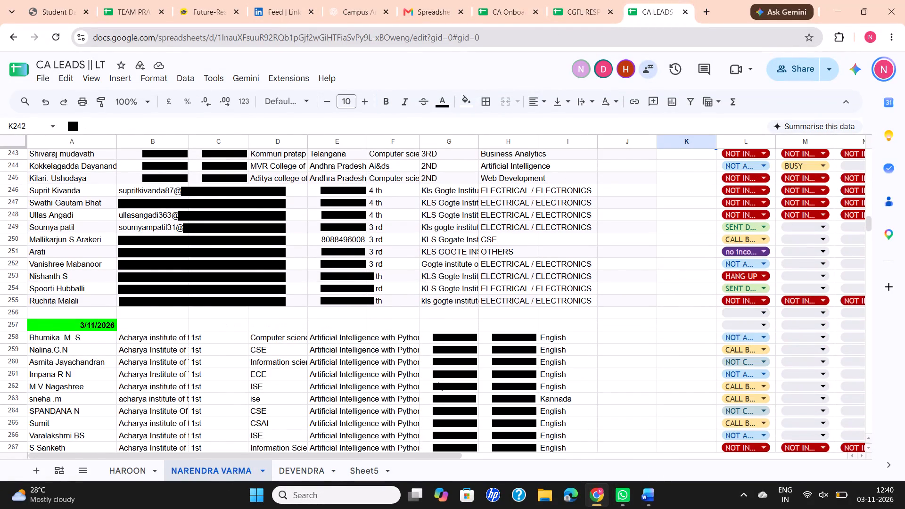
{"action": "scroll", "coordinate": [438, 382], "scroll_direction": "down", "scroll_amount": 3}
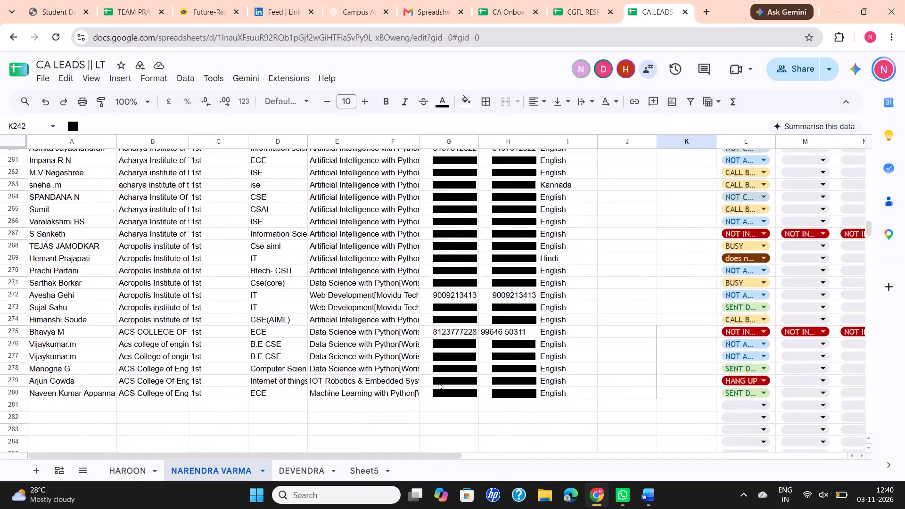
{"action": "scroll", "coordinate": [438, 382], "scroll_direction": "up", "scroll_amount": 6}
{"action": "scroll", "coordinate": [538, 398], "scroll_direction": "down", "scroll_amount": 1}
{"action": "left_click", "coordinate": [672, 357]}
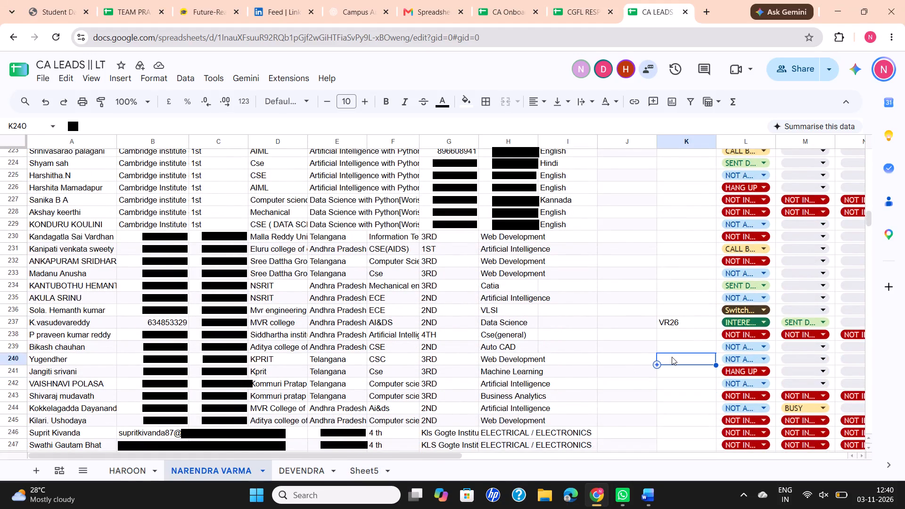
{"action": "left_click", "coordinate": [641, 320]}
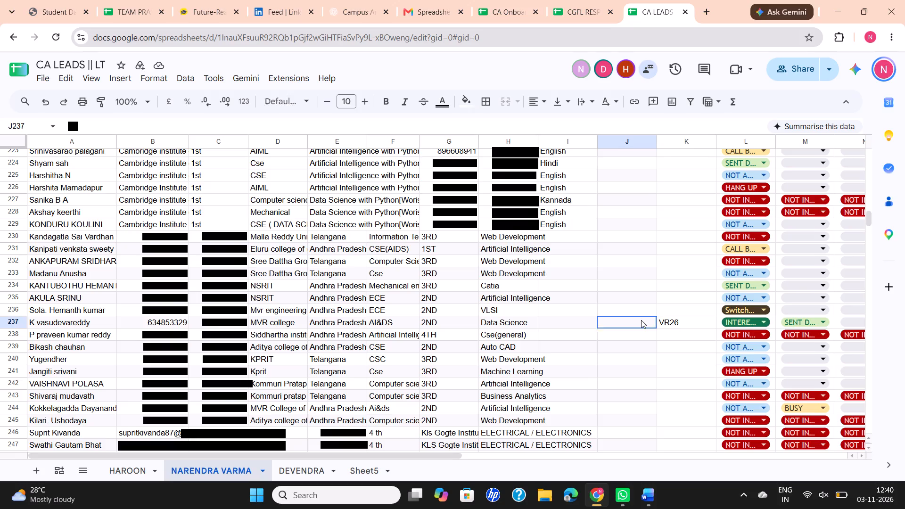
{"action": "scroll", "coordinate": [610, 269], "scroll_direction": "up", "scroll_amount": 2}
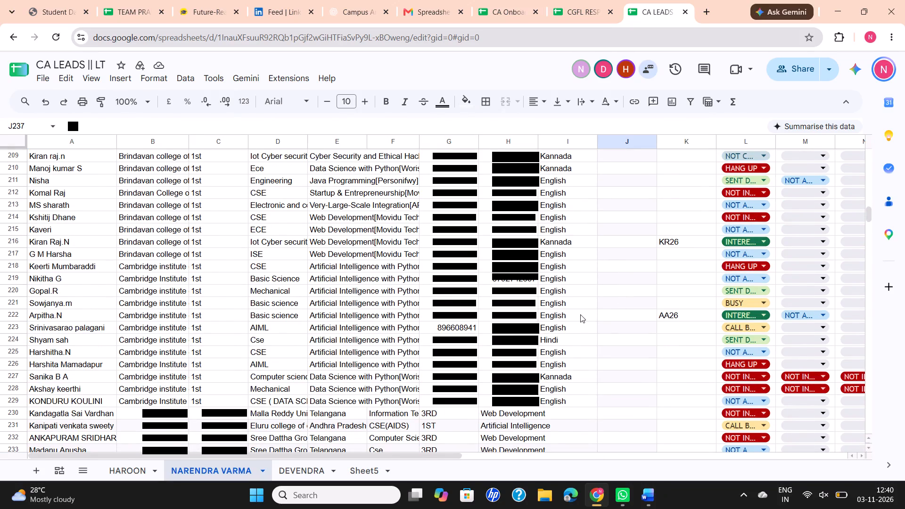
{"action": "left_click", "coordinate": [577, 314]}
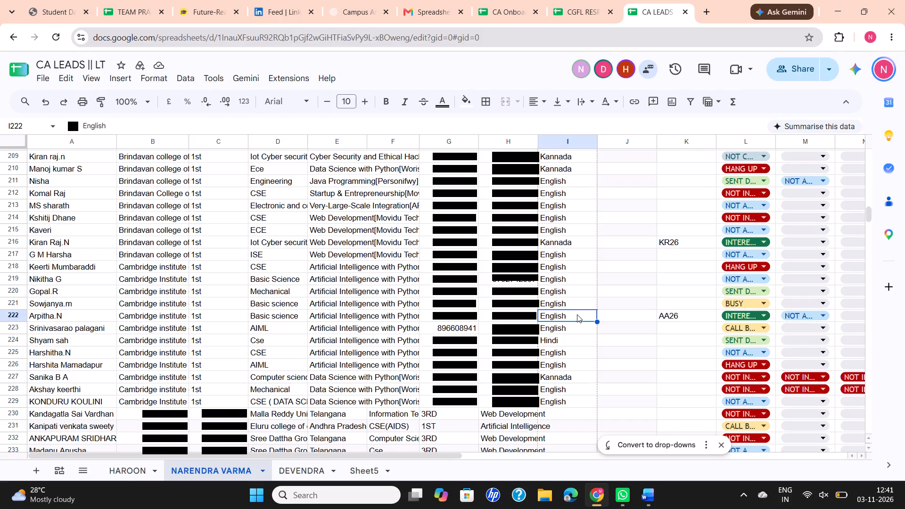
{"action": "scroll", "coordinate": [577, 314], "scroll_direction": "up", "scroll_amount": 1}
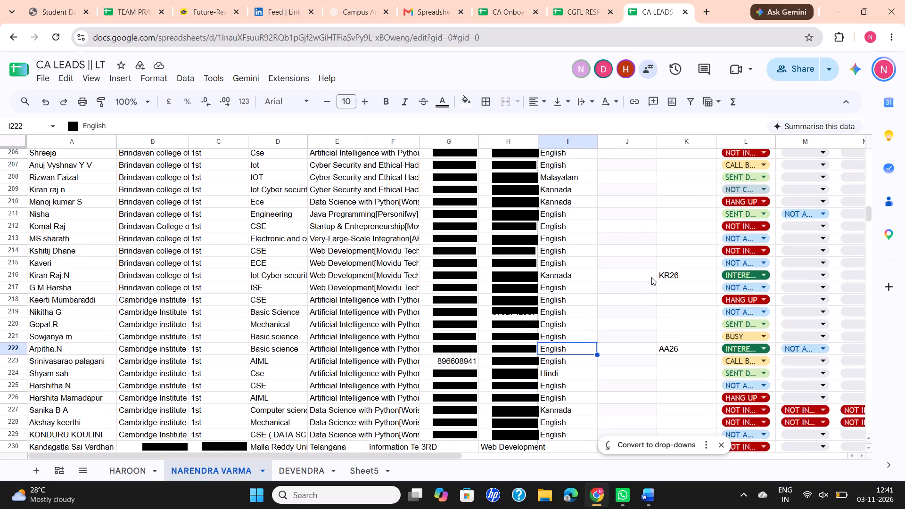
{"action": "scroll", "coordinate": [651, 277], "scroll_direction": "up", "scroll_amount": 3}
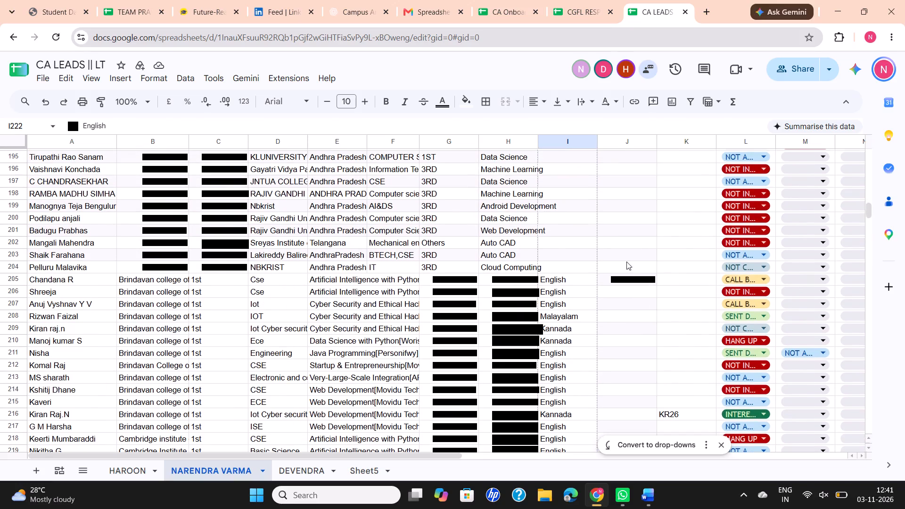
{"action": "left_click", "coordinate": [637, 279]}
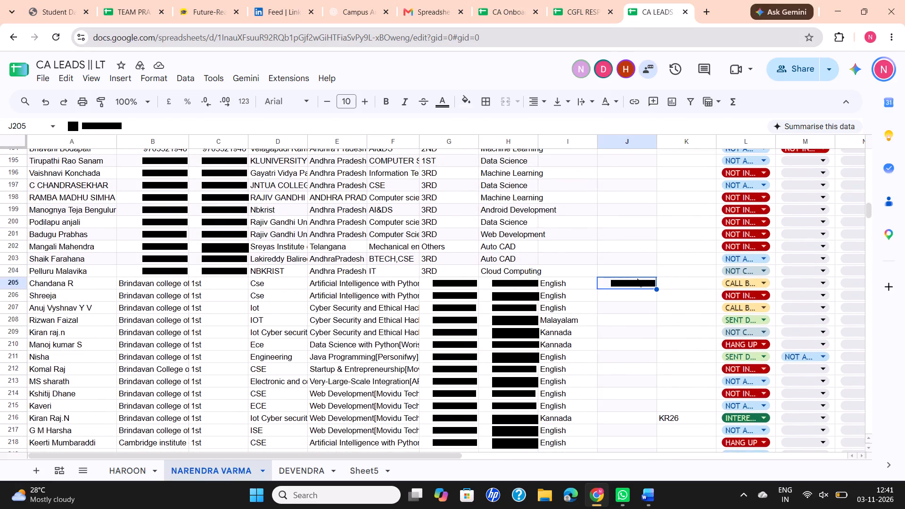
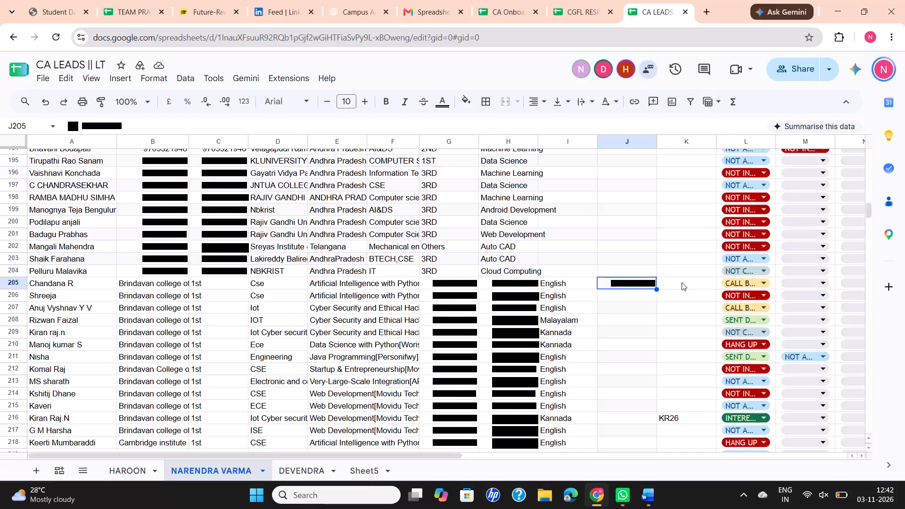
{"action": "scroll", "coordinate": [682, 282], "scroll_direction": "up", "scroll_amount": 1}
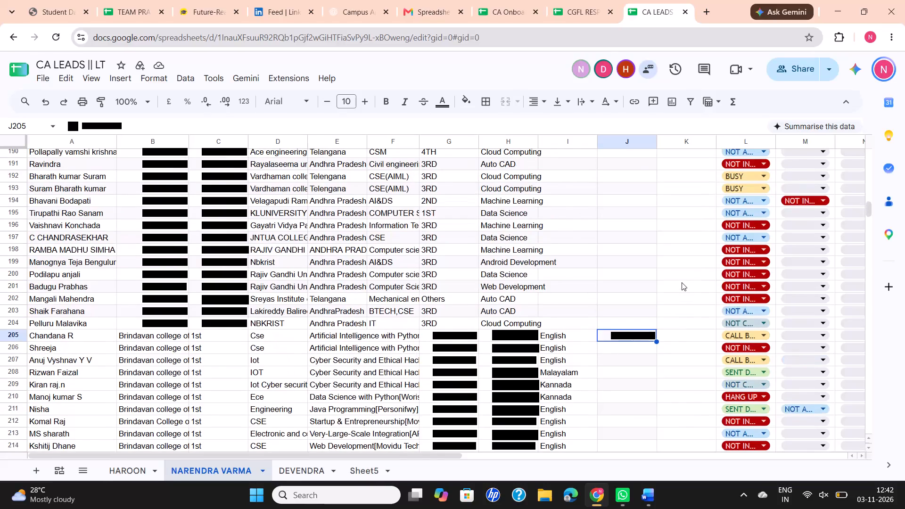
{"action": "left_click", "coordinate": [680, 305]}
{"action": "left_click", "coordinate": [675, 314]}
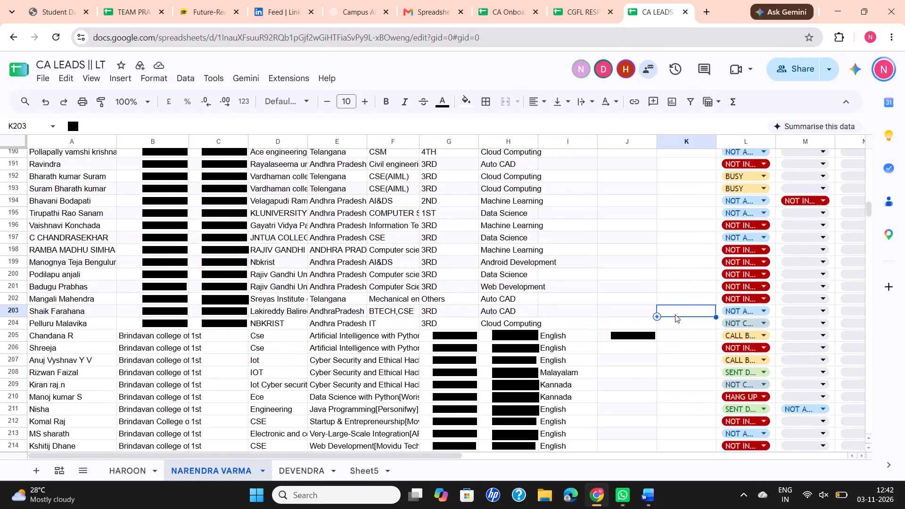
{"action": "scroll", "coordinate": [675, 314], "scroll_direction": "up", "scroll_amount": 2}
{"action": "left_click", "coordinate": [639, 320]}
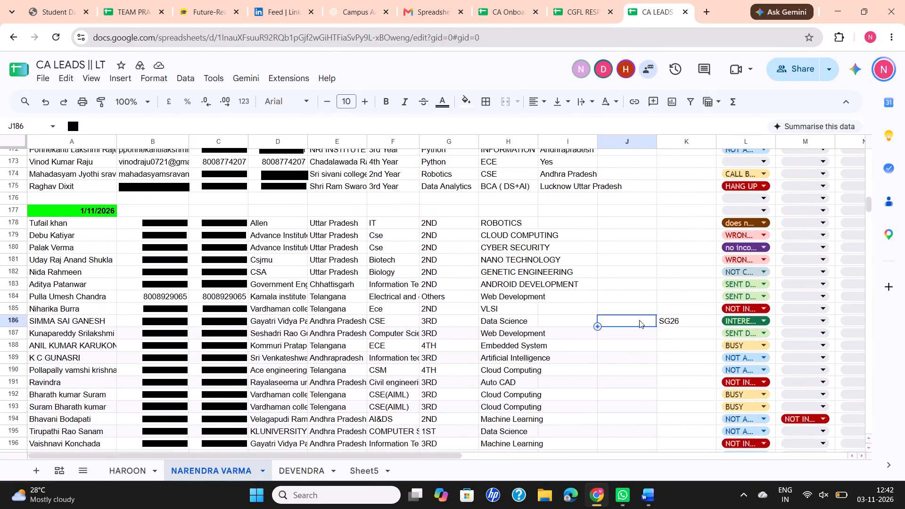
{"action": "scroll", "coordinate": [639, 320], "scroll_direction": "right", "scroll_amount": 2}
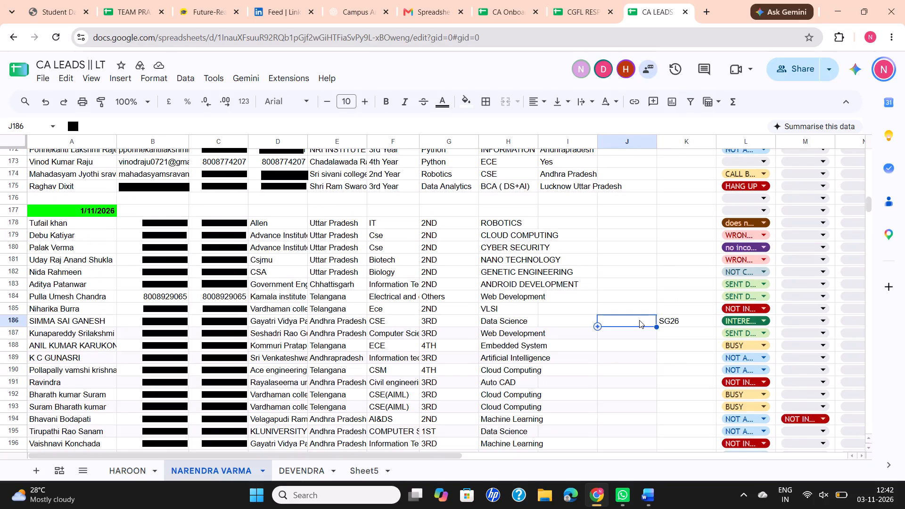
{"action": "scroll", "coordinate": [639, 320], "scroll_direction": "up", "scroll_amount": 1}
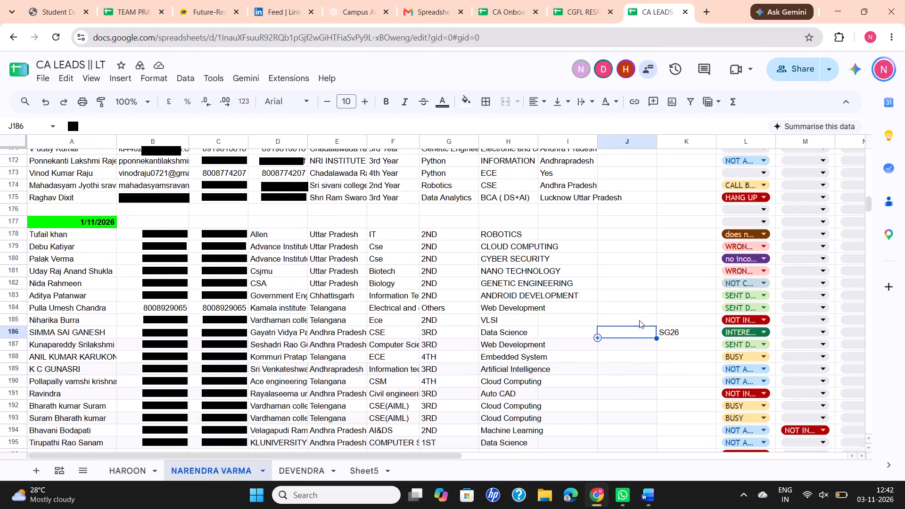
{"action": "scroll", "coordinate": [639, 320], "scroll_direction": "up", "scroll_amount": 1}
{"action": "scroll", "coordinate": [639, 320], "scroll_direction": "down", "scroll_amount": 1}
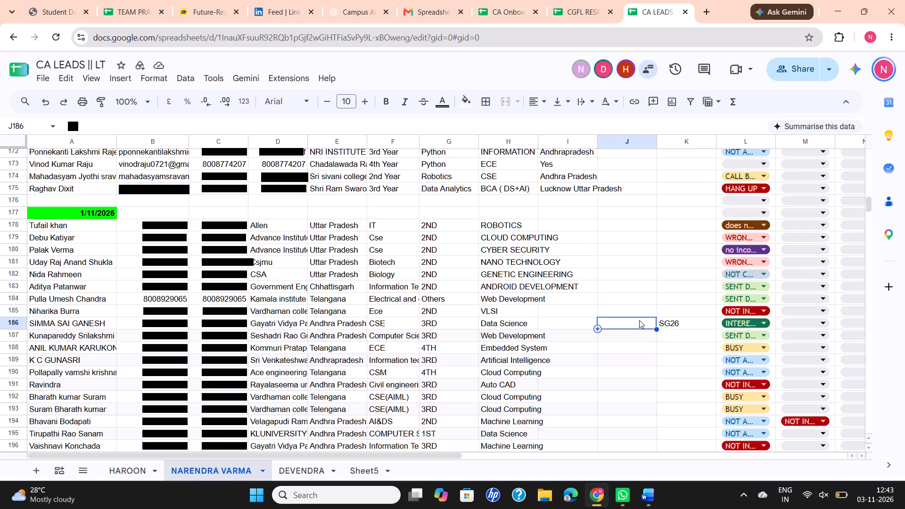
{"action": "scroll", "coordinate": [639, 320], "scroll_direction": "up", "scroll_amount": 1}
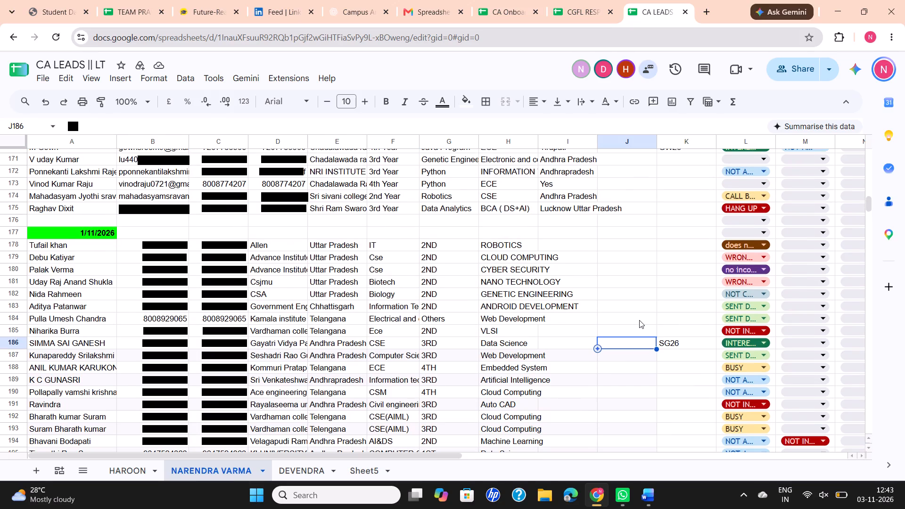
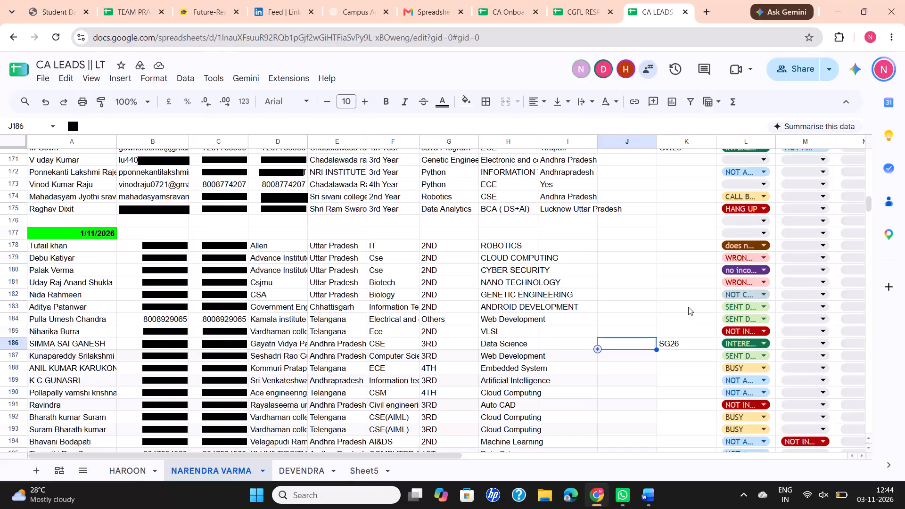
Review the call statuses from the 1/11/2026 leads down to the 3/11/2026 section, and back up to the rows above 1/11/2026.
{"action": "left_click", "coordinate": [688, 307]}
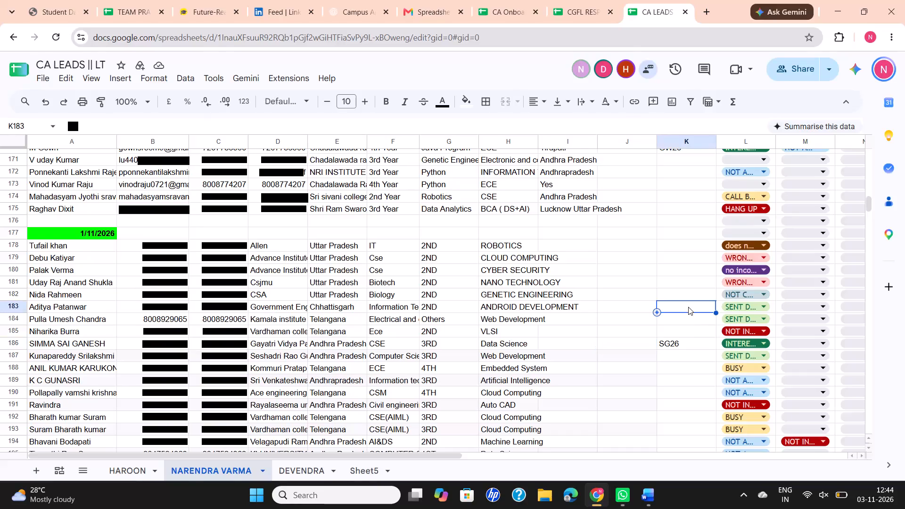
{"action": "scroll", "coordinate": [688, 307], "scroll_direction": "down", "scroll_amount": 4}
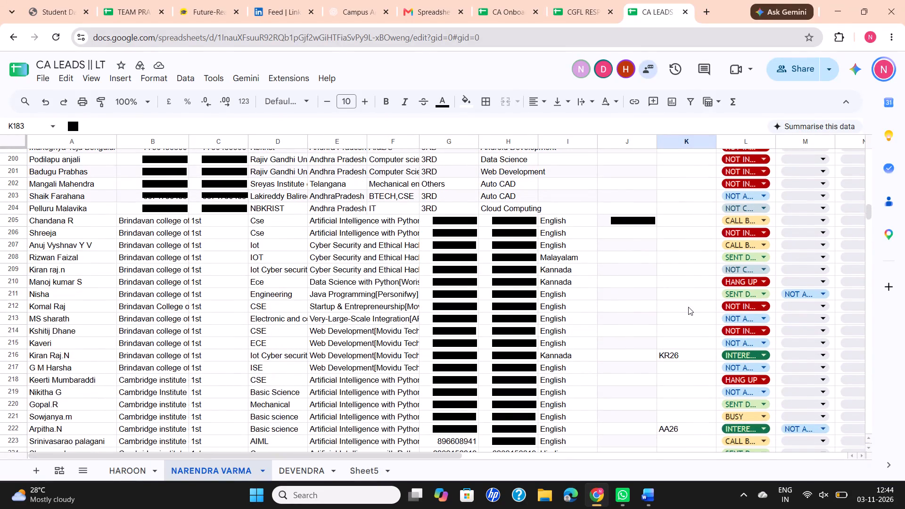
{"action": "scroll", "coordinate": [595, 302], "scroll_direction": "down", "scroll_amount": 3}
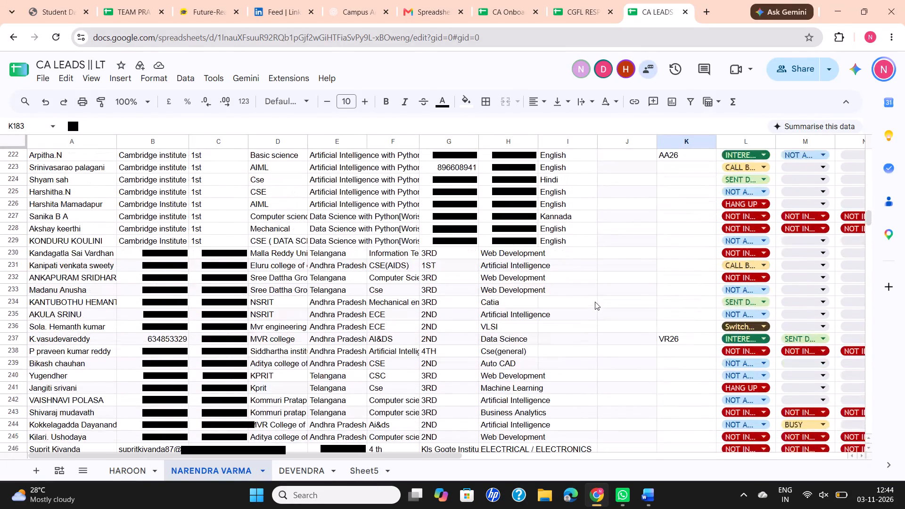
{"action": "scroll", "coordinate": [595, 302], "scroll_direction": "down", "scroll_amount": 3}
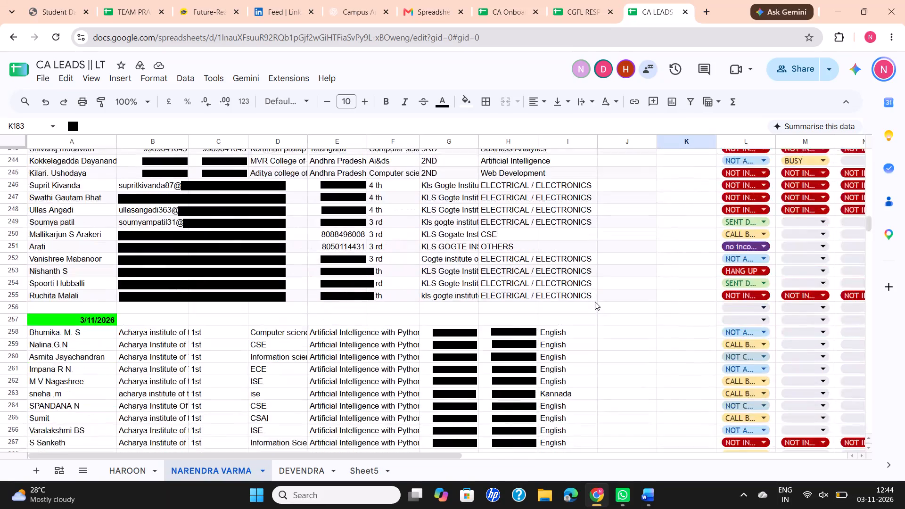
{"action": "scroll", "coordinate": [595, 302], "scroll_direction": "down", "scroll_amount": 2}
{"action": "scroll", "coordinate": [595, 302], "scroll_direction": "up", "scroll_amount": 6}
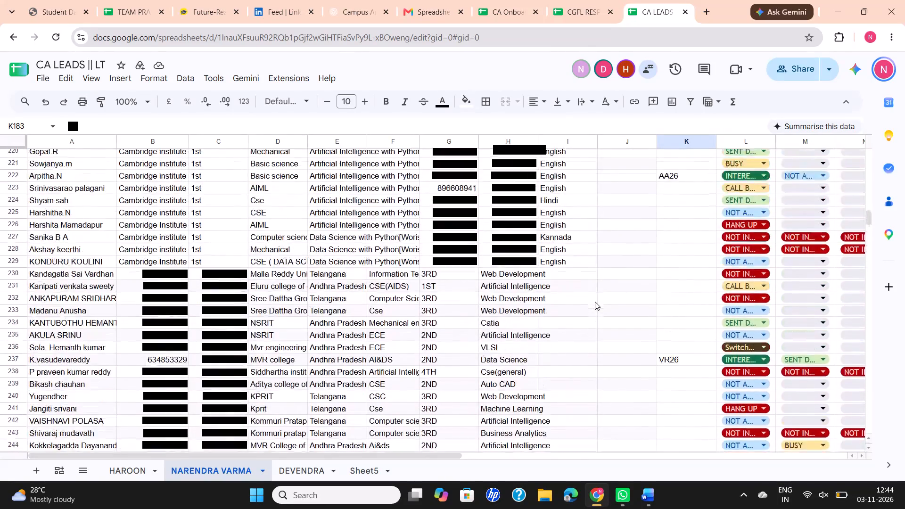
{"action": "scroll", "coordinate": [595, 302], "scroll_direction": "up", "scroll_amount": 4}
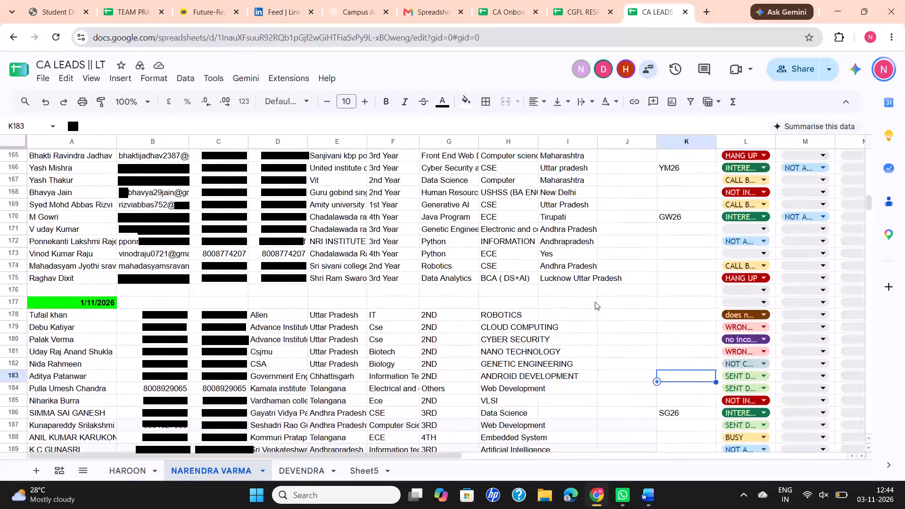
{"action": "scroll", "coordinate": [595, 302], "scroll_direction": "up", "scroll_amount": 1}
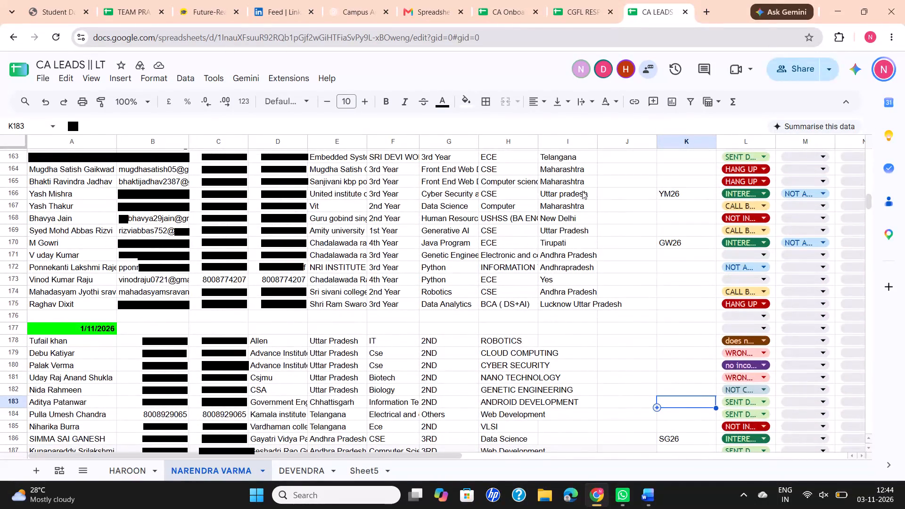
Look up the YM26 lead from row 166 in CA Onboarding Application (Responses) and select the referred-friend entry in that lead's response.
{"action": "left_click", "coordinate": [669, 192]}
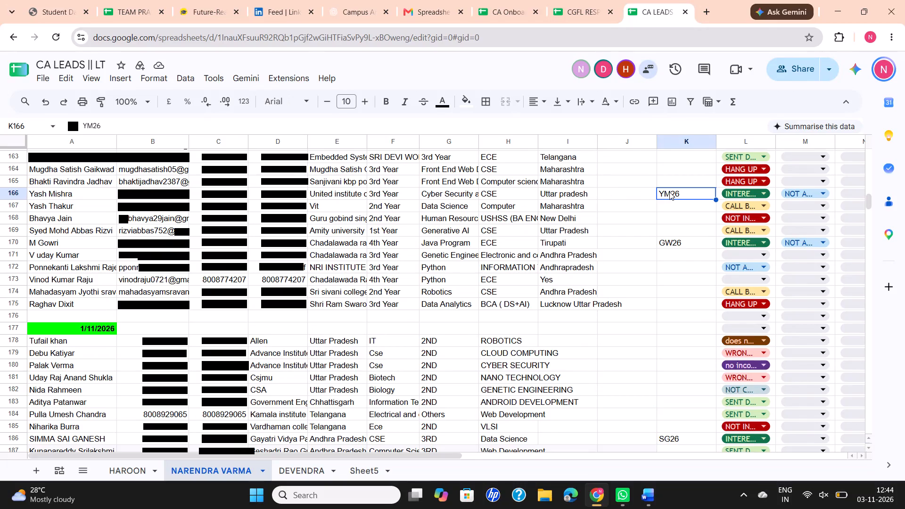
{"action": "scroll", "coordinate": [669, 192], "scroll_direction": "left", "scroll_amount": 2}
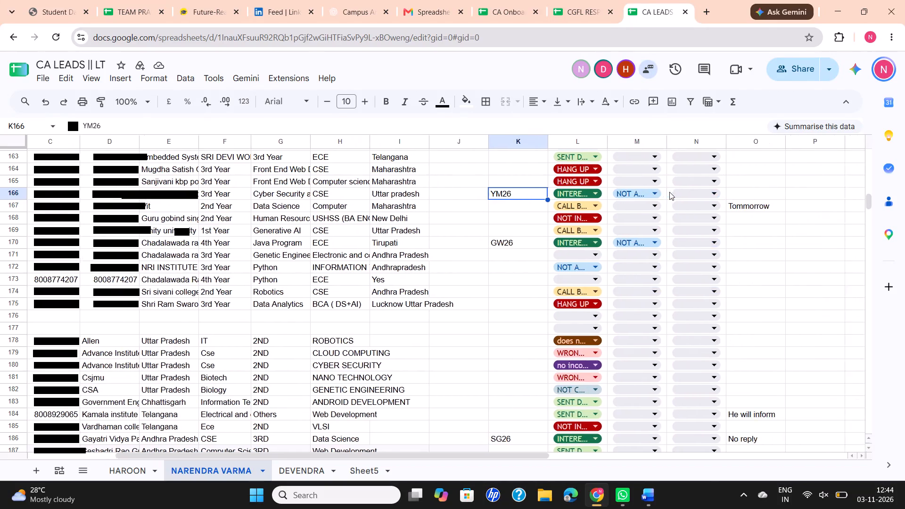
{"action": "scroll", "coordinate": [669, 192], "scroll_direction": "right", "scroll_amount": 3}
{"action": "left_click", "coordinate": [510, 8]}
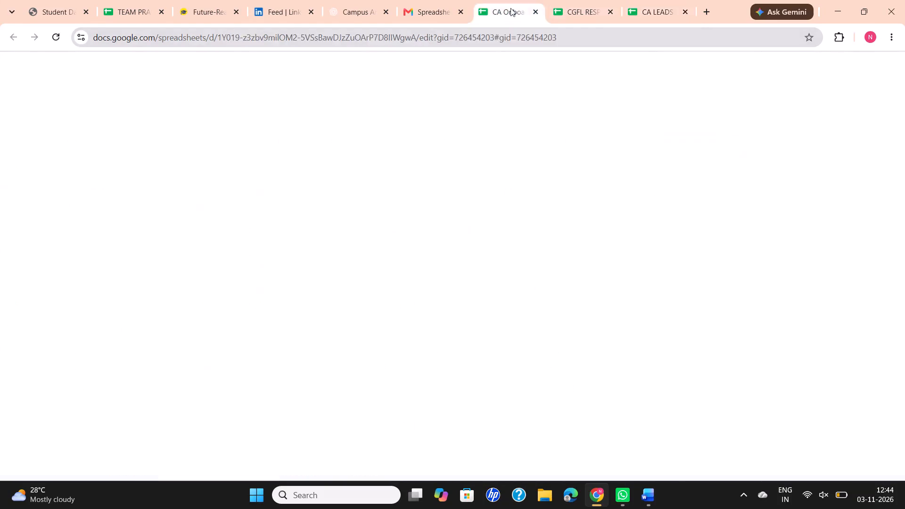
{"action": "scroll", "coordinate": [539, 207], "scroll_direction": "up", "scroll_amount": 1}
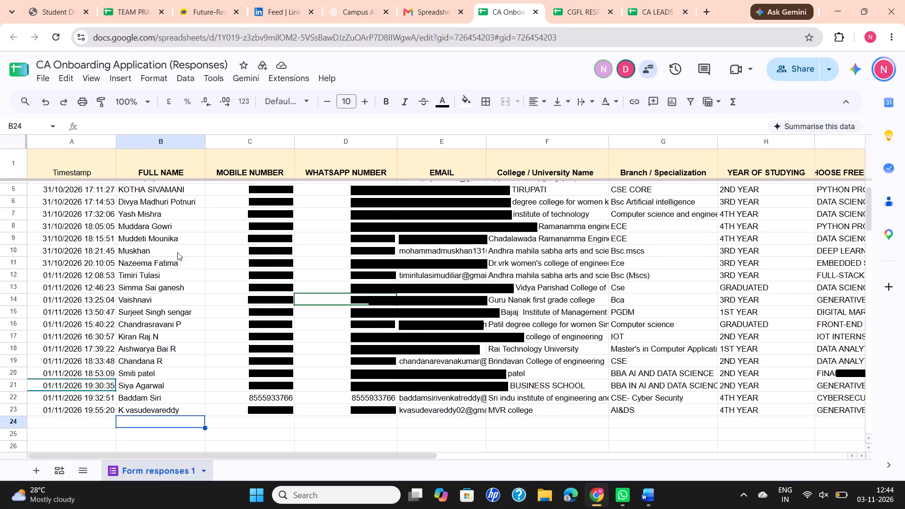
{"action": "left_click", "coordinate": [160, 220]}
{"action": "scroll", "coordinate": [244, 227], "scroll_direction": "left", "scroll_amount": 4}
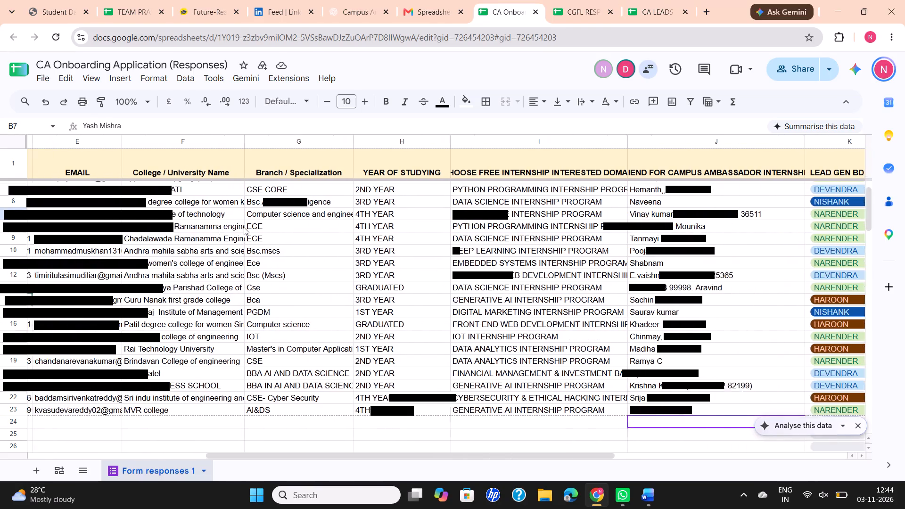
{"action": "scroll", "coordinate": [562, 233], "scroll_direction": "left", "scroll_amount": 3}
{"action": "left_click", "coordinate": [481, 213]}
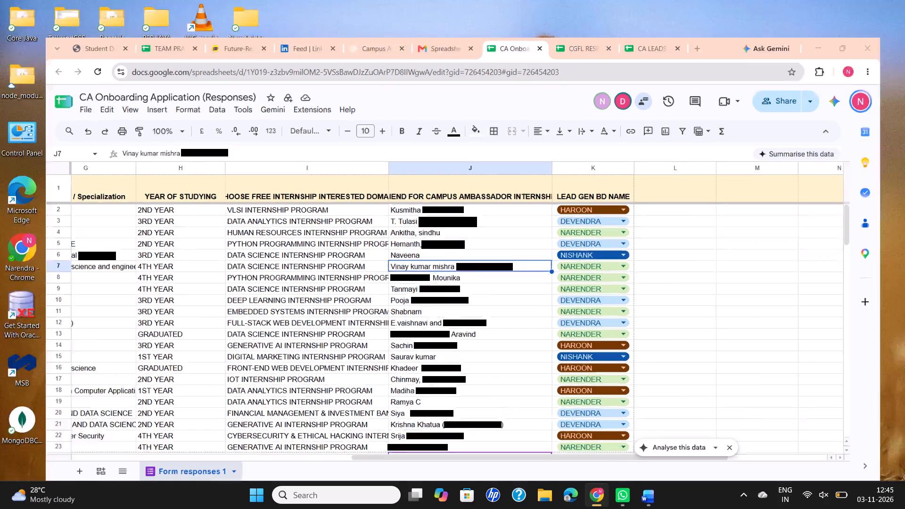
Launch the Kuro application from the desktop.
{"action": "double_click", "coordinate": [202, 357]}
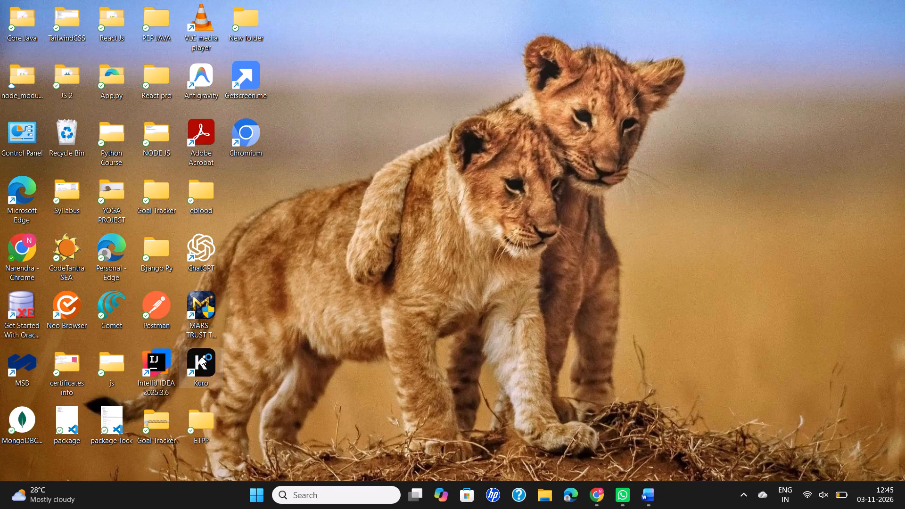
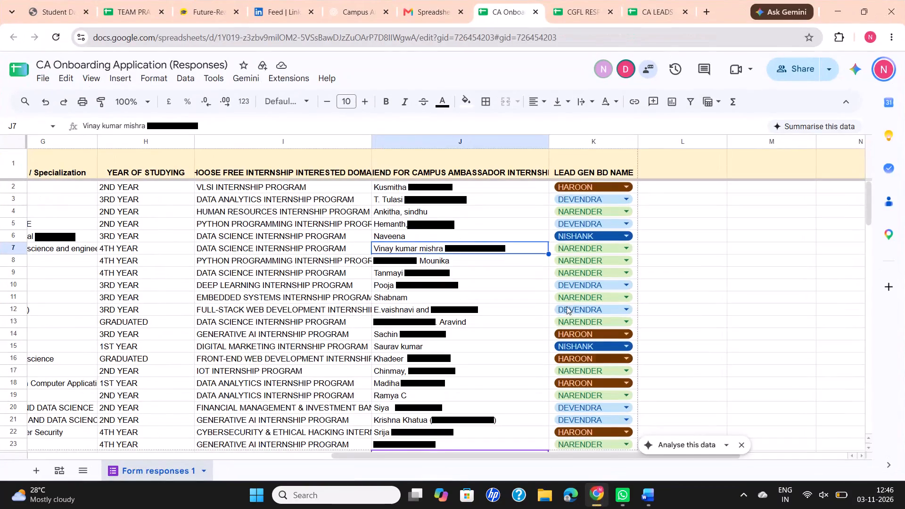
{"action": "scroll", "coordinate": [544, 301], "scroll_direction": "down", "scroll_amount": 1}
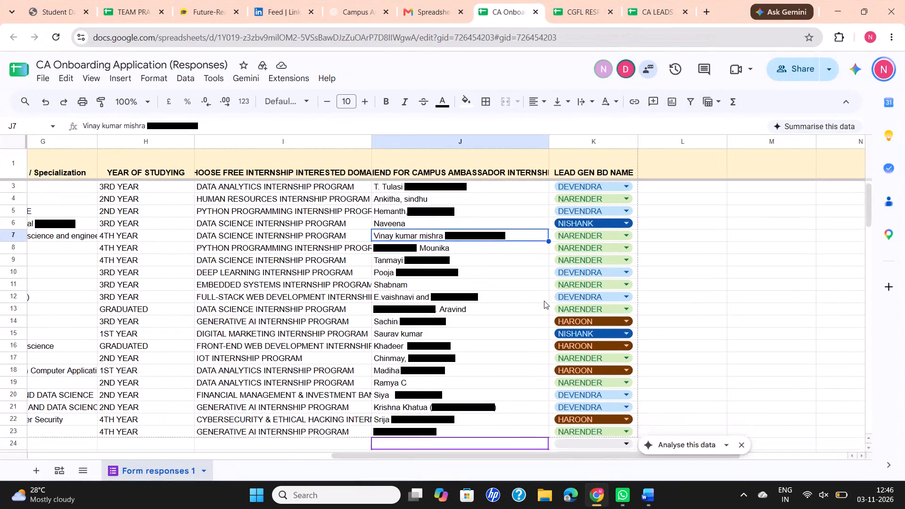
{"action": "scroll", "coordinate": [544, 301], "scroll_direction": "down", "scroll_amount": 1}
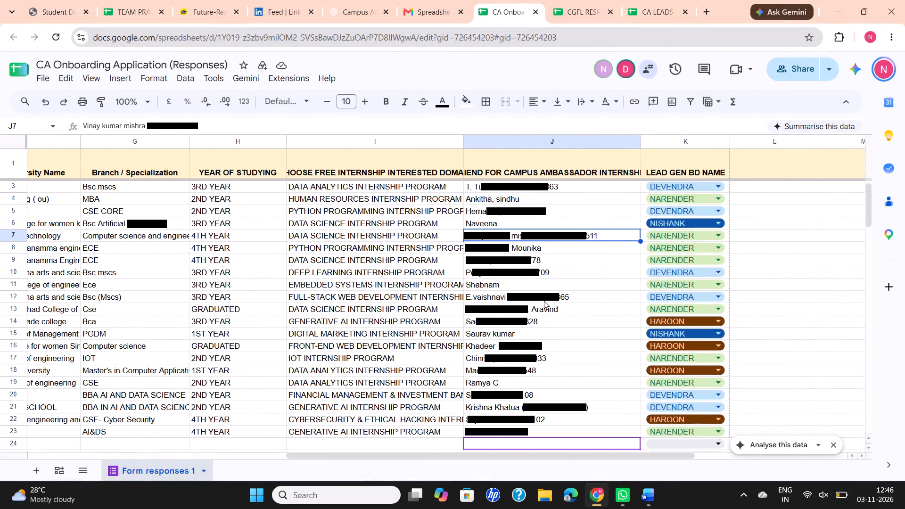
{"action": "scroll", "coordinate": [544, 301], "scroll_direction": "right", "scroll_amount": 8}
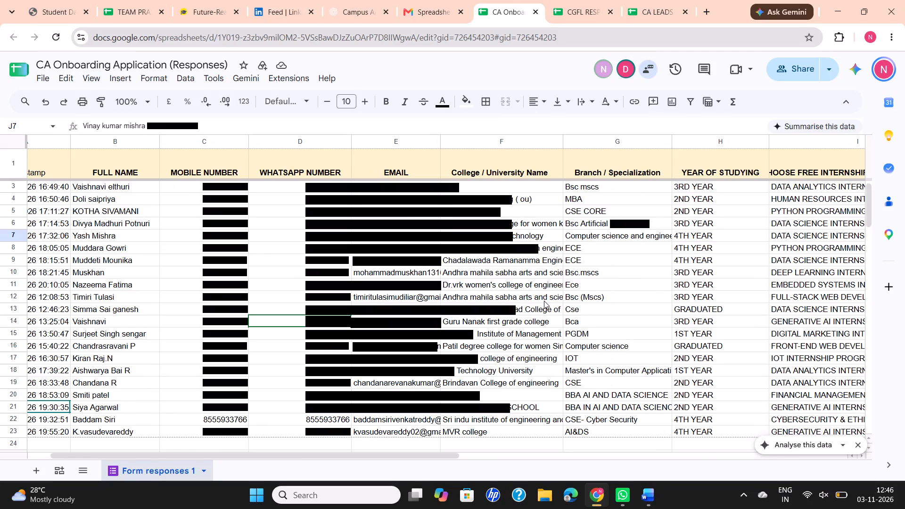
Search the computer for the Camera app and open it.
{"action": "left_click", "coordinate": [336, 498]}
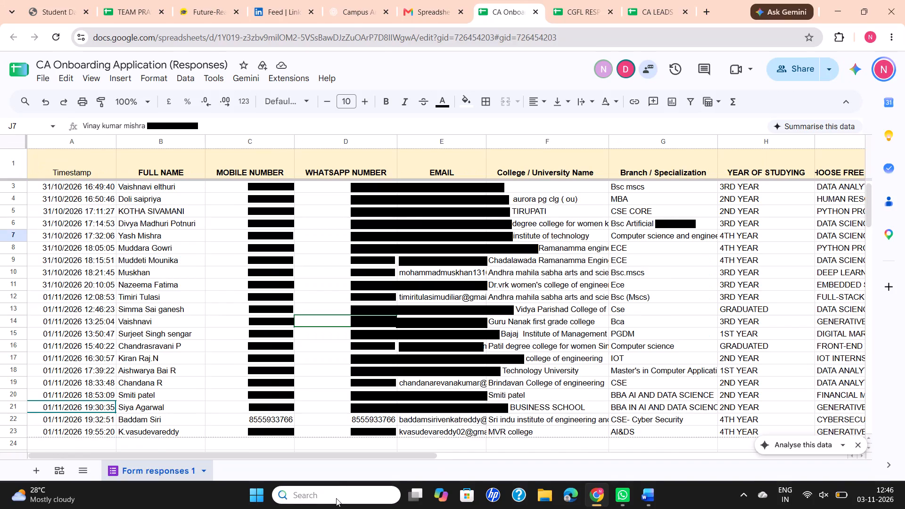
{"action": "type", "text": "ca,"}
{"action": "key", "text": "BackSpace"}
{"action": "key", "text": "m"}
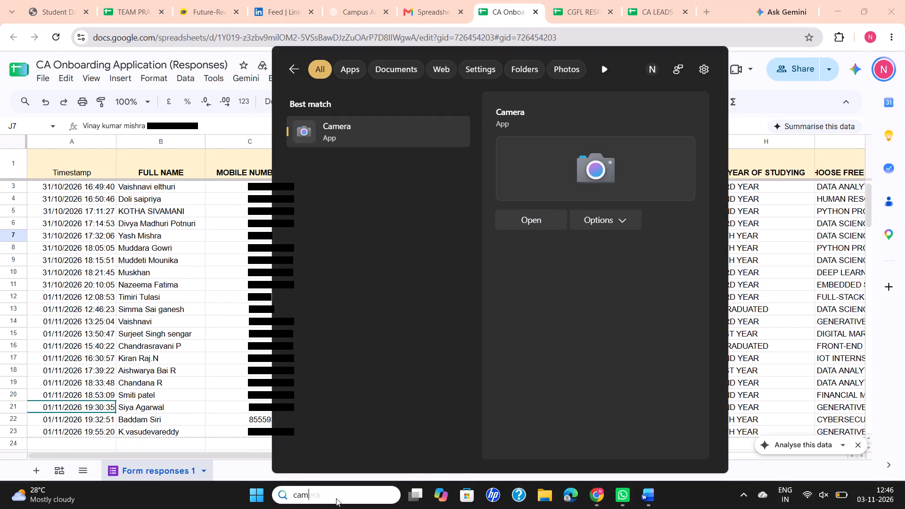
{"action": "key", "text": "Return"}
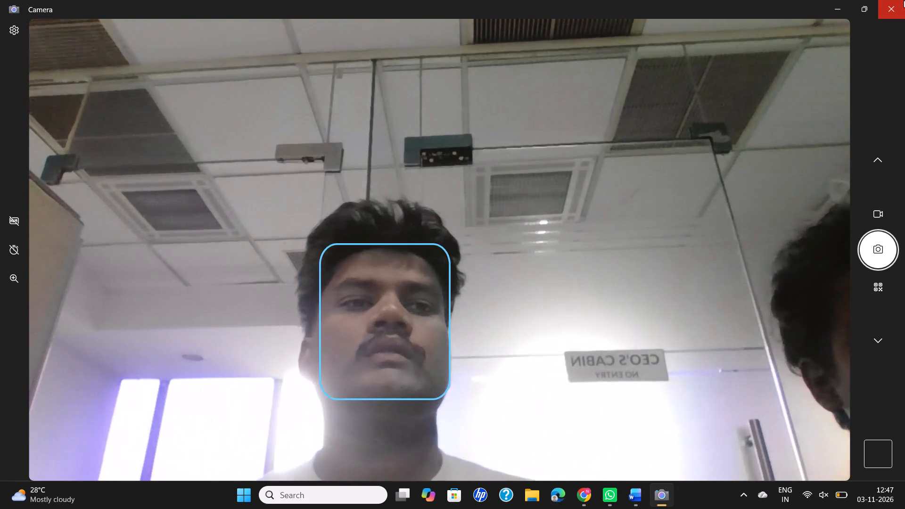
Close the Camera app.
{"action": "left_click", "coordinate": [904, 0]}
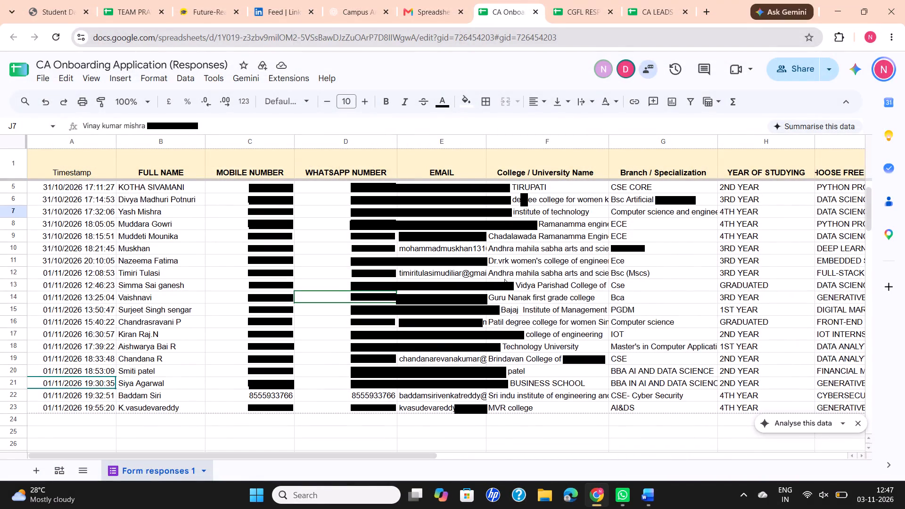
{"action": "scroll", "coordinate": [504, 279], "scroll_direction": "up", "scroll_amount": 3}
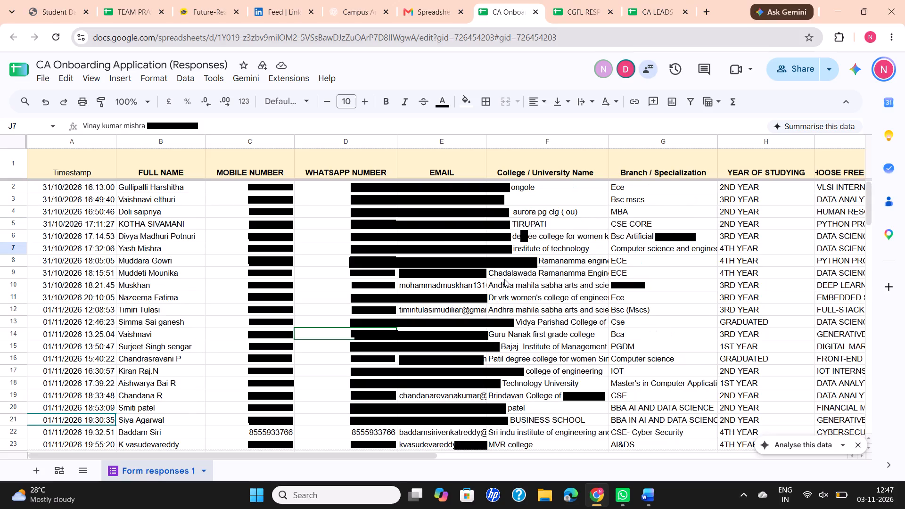
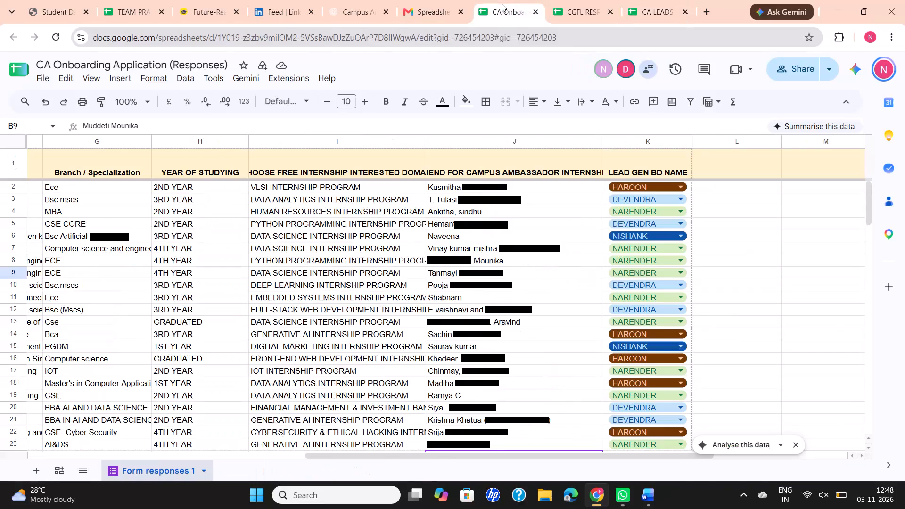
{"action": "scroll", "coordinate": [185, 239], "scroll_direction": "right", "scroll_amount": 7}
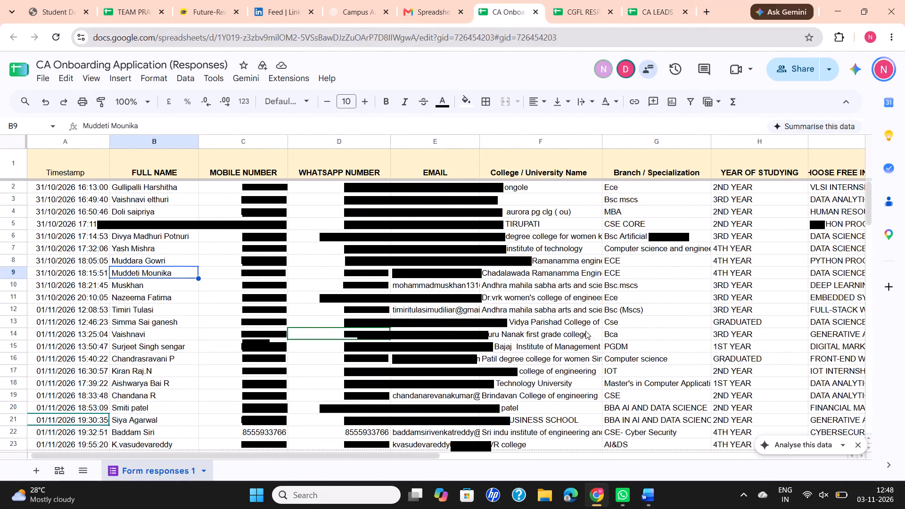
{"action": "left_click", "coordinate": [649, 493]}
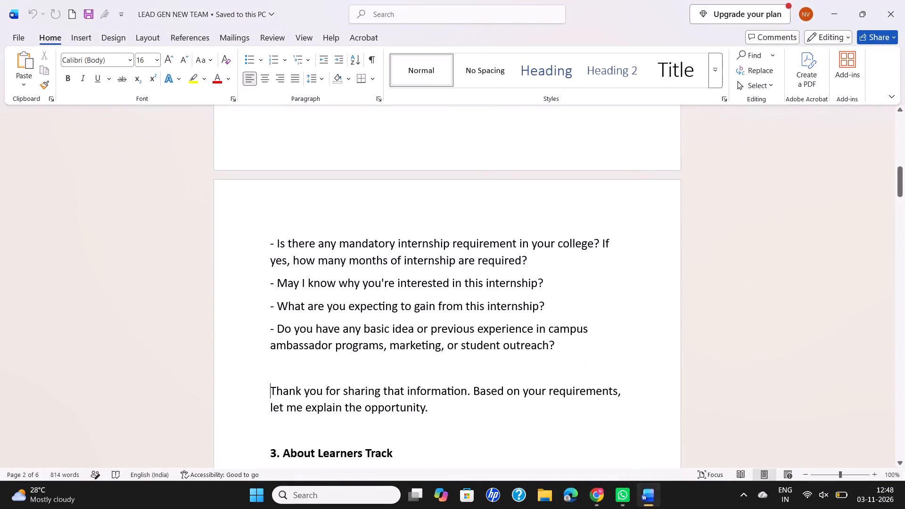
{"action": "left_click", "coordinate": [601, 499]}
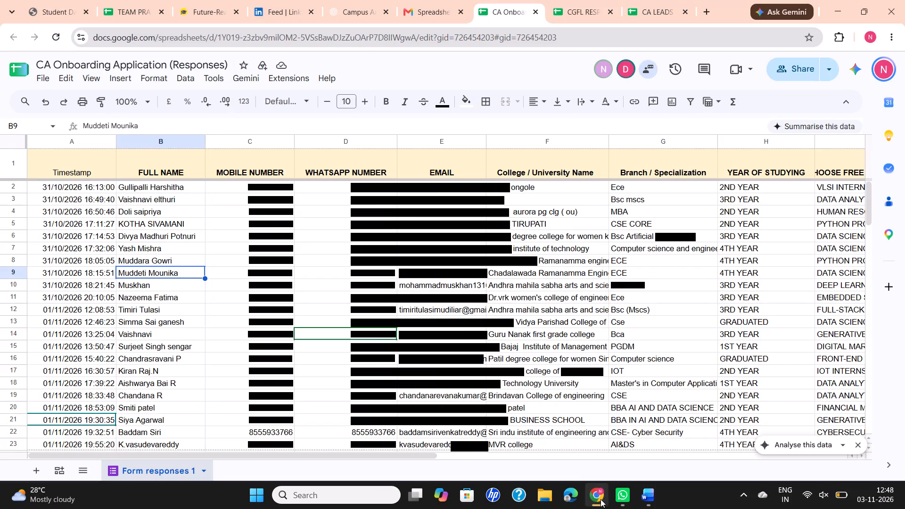
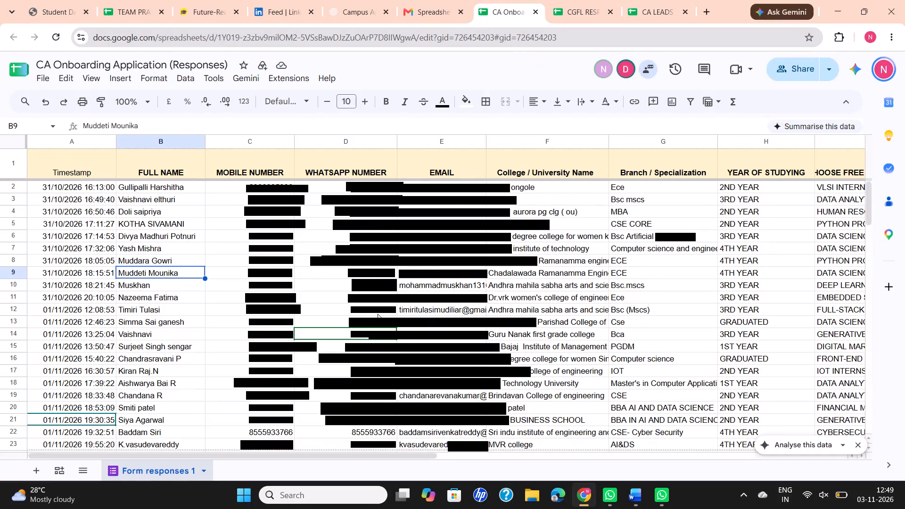
Select the mobile number in row 9 of the onboarding responses and check that applicant's year, internship domain, referred friend and lead gen BD name.
{"action": "left_click", "coordinate": [288, 274]}
{"action": "scroll", "coordinate": [288, 274], "scroll_direction": "left", "scroll_amount": 5}
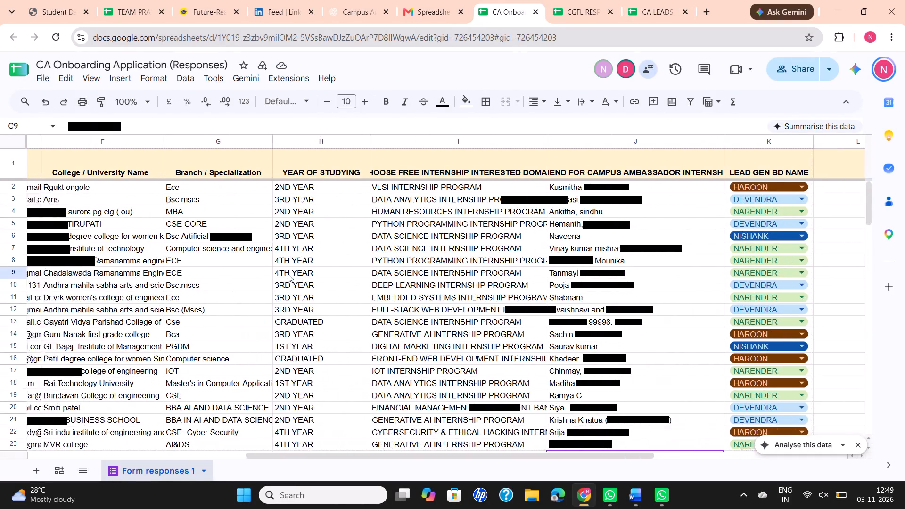
{"action": "scroll", "coordinate": [288, 274], "scroll_direction": "right", "scroll_amount": 6}
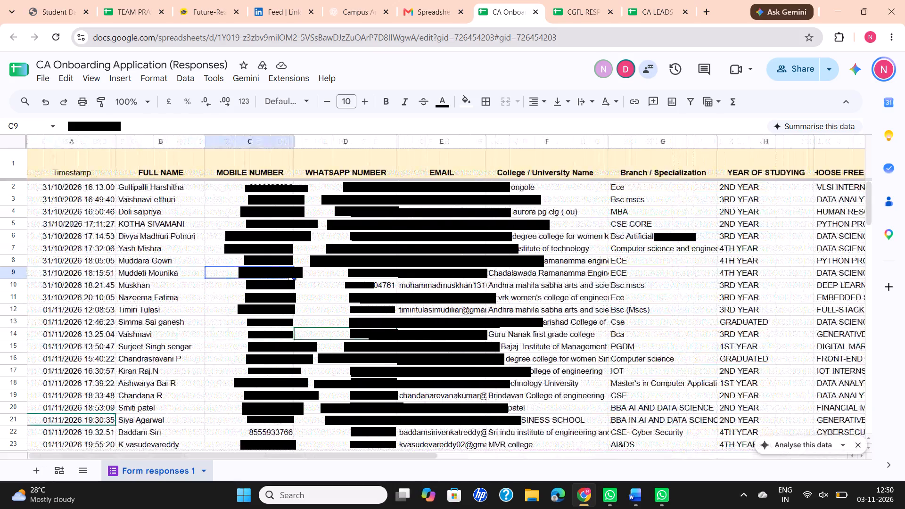
{"action": "scroll", "coordinate": [288, 274], "scroll_direction": "left", "scroll_amount": 3}
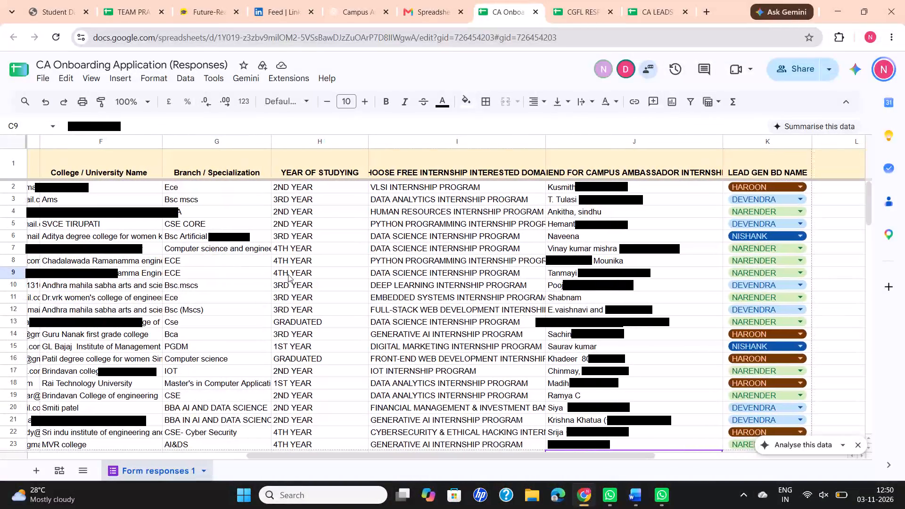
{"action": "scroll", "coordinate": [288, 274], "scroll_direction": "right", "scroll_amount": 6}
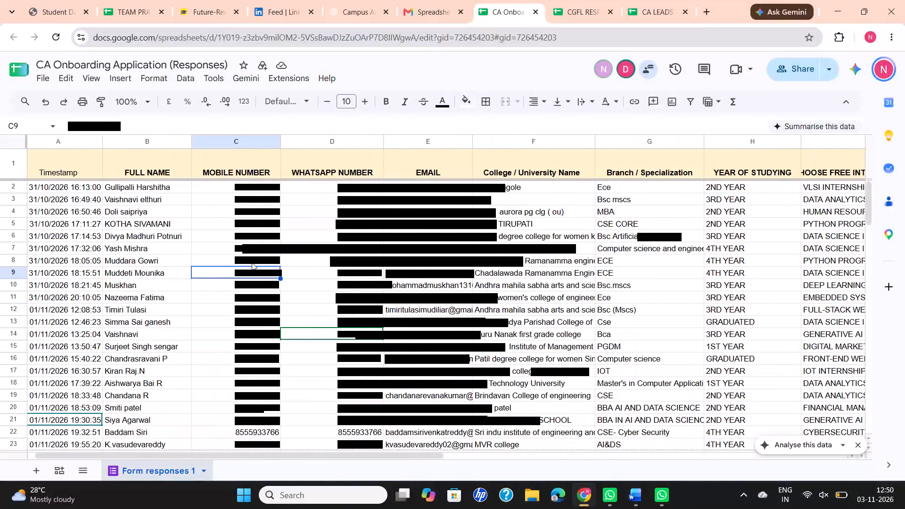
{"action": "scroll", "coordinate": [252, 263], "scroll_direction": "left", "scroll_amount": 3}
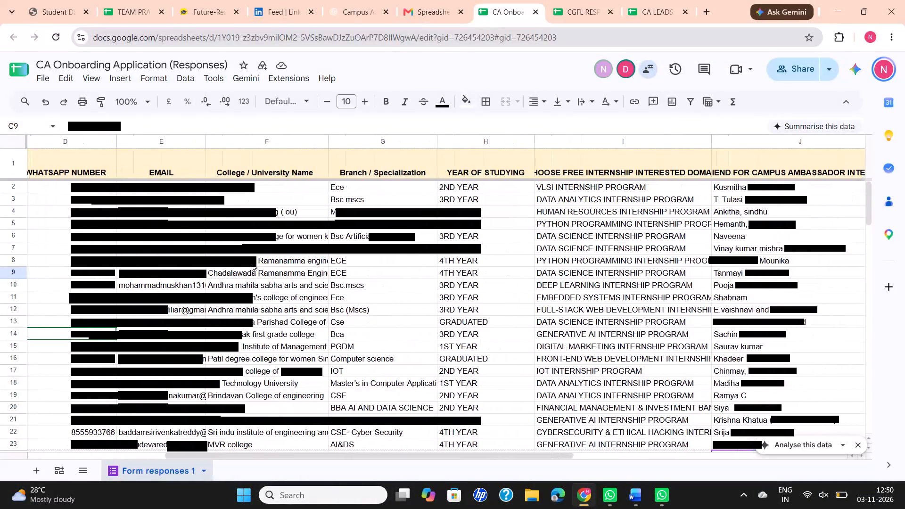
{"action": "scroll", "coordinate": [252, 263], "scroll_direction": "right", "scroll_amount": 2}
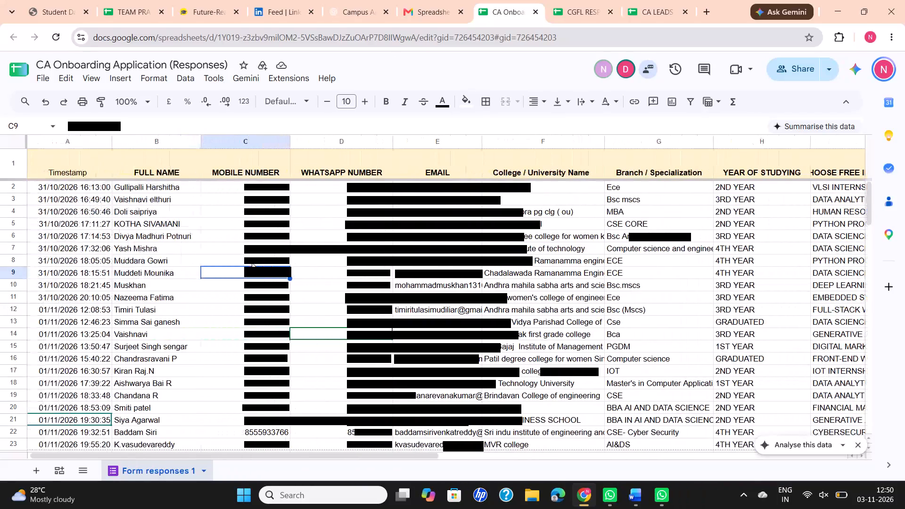
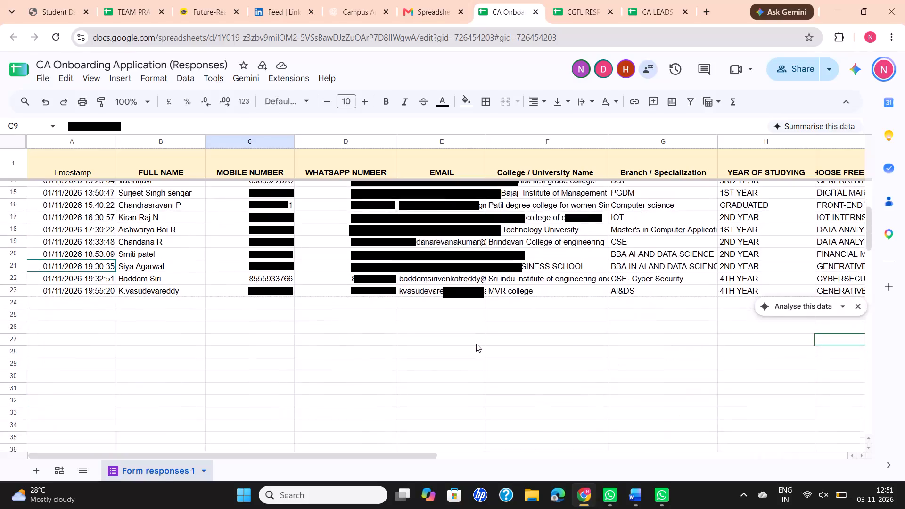
Look through the campus ambassador onboarding responses and select the mobile number of the lead in row 9.
{"action": "scroll", "coordinate": [476, 344], "scroll_direction": "down", "scroll_amount": 1}
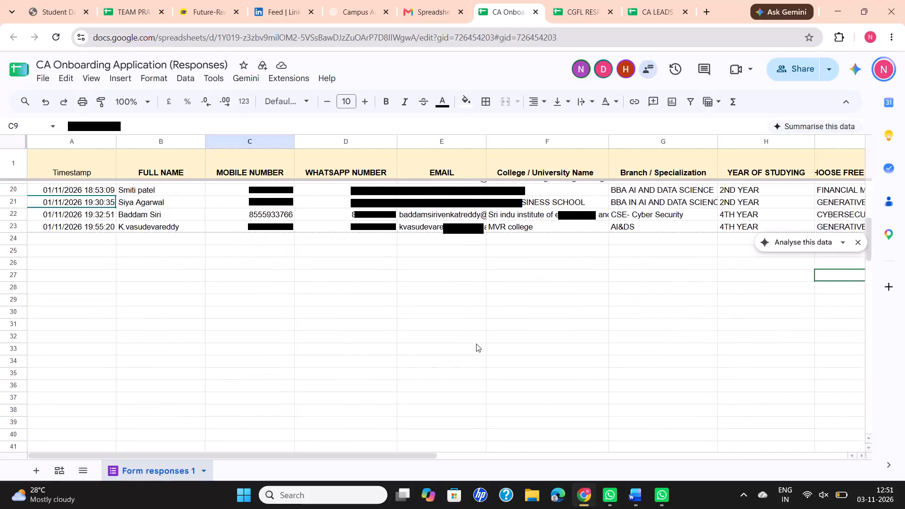
{"action": "scroll", "coordinate": [553, 290], "scroll_direction": "up", "scroll_amount": 1}
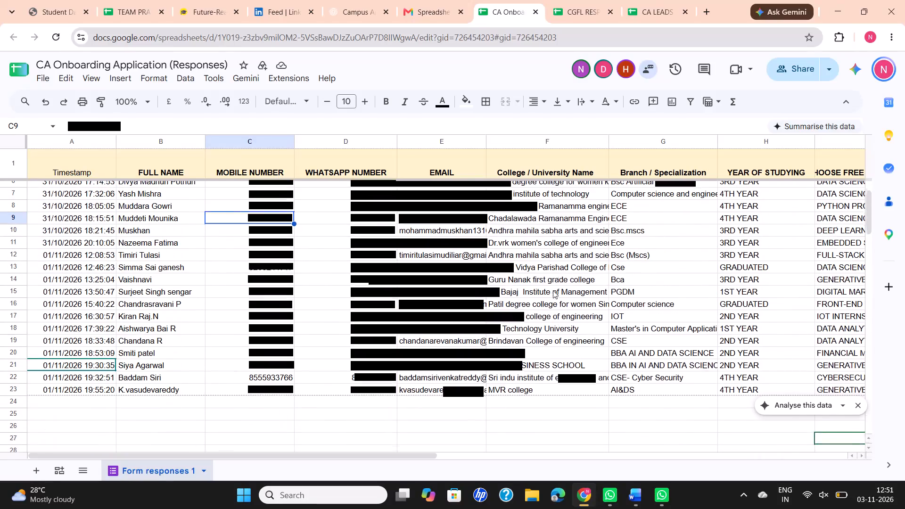
{"action": "scroll", "coordinate": [553, 290], "scroll_direction": "up", "scroll_amount": 1}
{"action": "left_click", "coordinate": [279, 235]}
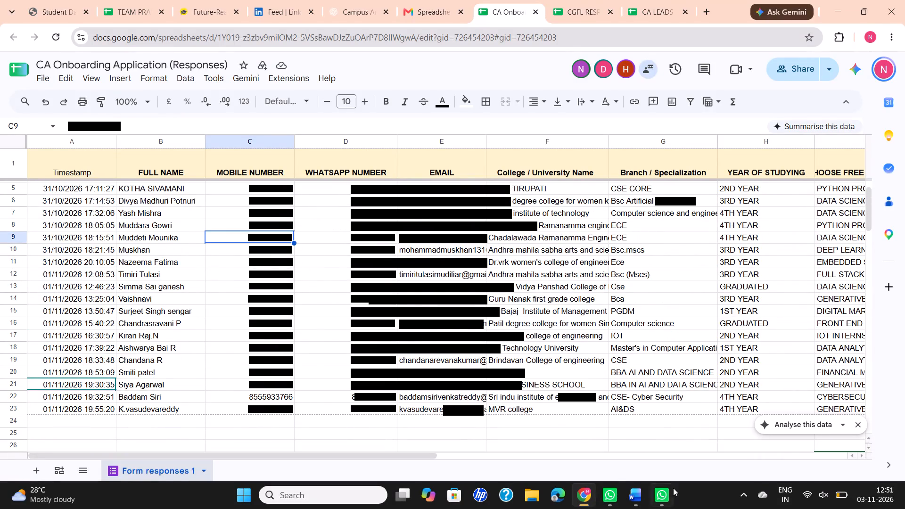
Switch to the LEAD GEN NEW TEAM call script in Word.
{"action": "left_click", "coordinate": [632, 494]}
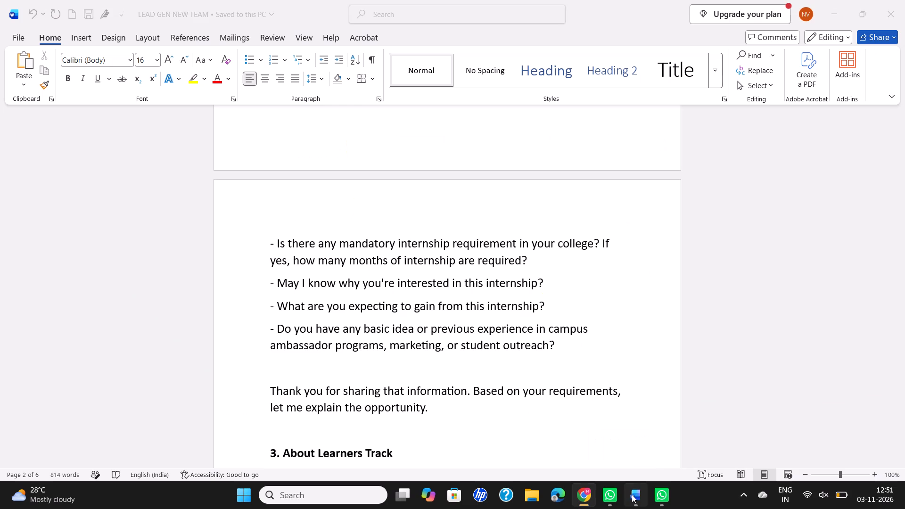
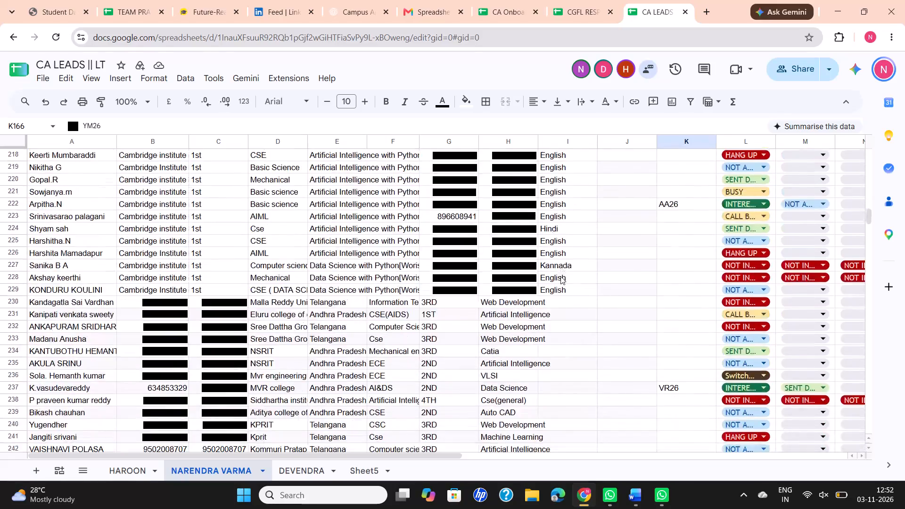
{"action": "scroll", "coordinate": [560, 276], "scroll_direction": "up", "scroll_amount": 1}
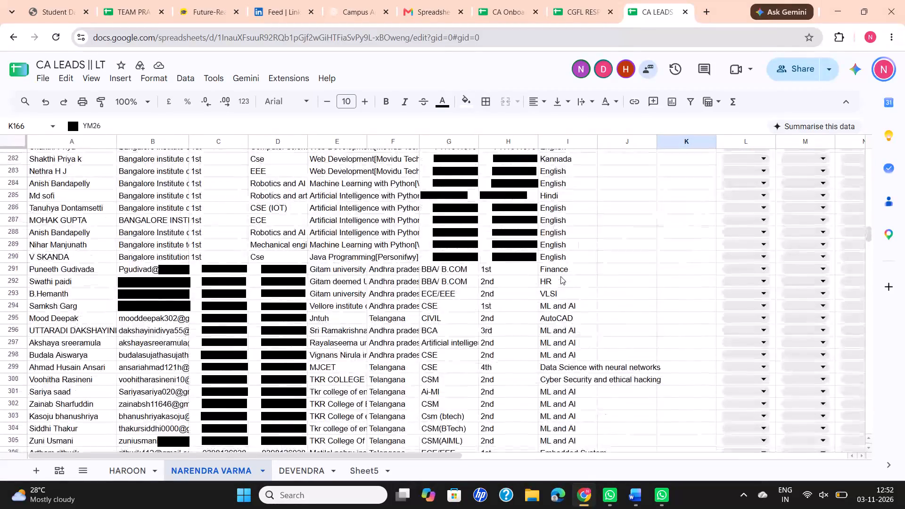
{"action": "scroll", "coordinate": [560, 276], "scroll_direction": "up", "scroll_amount": 1}
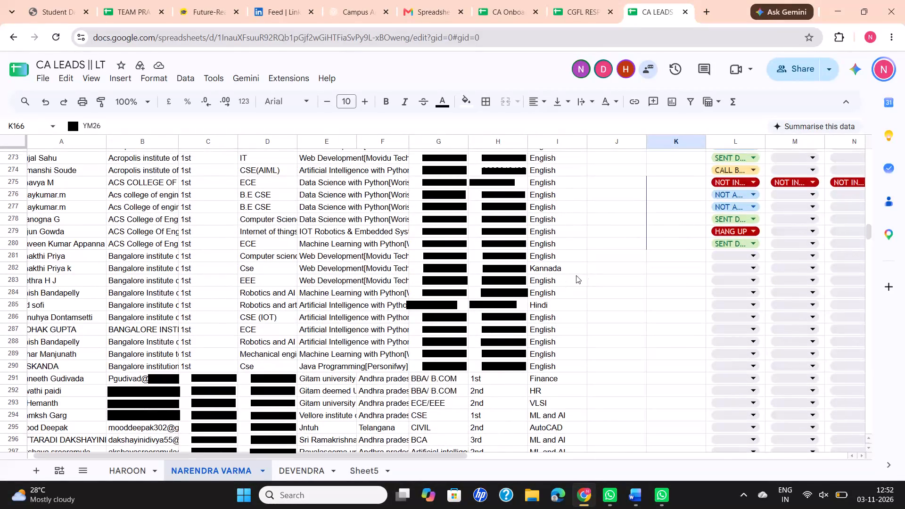
{"action": "left_click", "coordinate": [576, 275]}
{"action": "left_click", "coordinate": [571, 268]}
{"action": "scroll", "coordinate": [571, 268], "scroll_direction": "right", "scroll_amount": 1}
{"action": "left_click", "coordinate": [560, 259]}
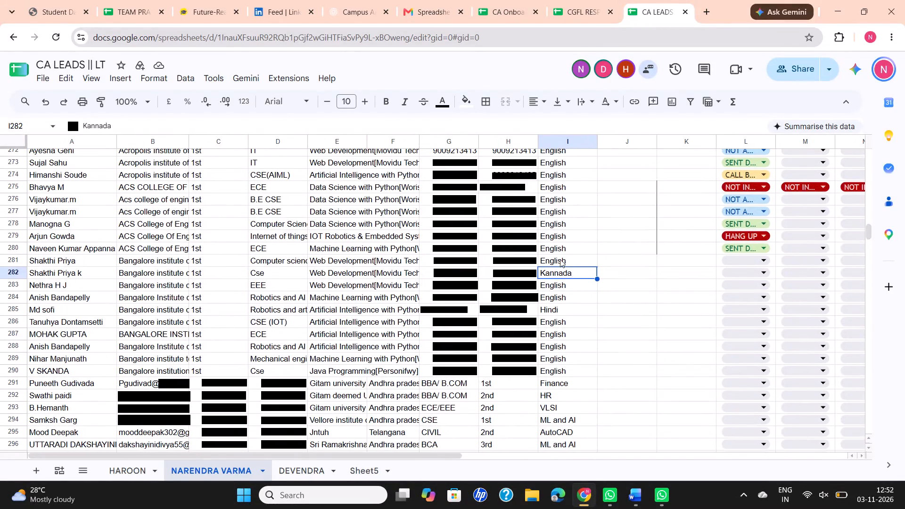
{"action": "scroll", "coordinate": [560, 259], "scroll_direction": "right", "scroll_amount": 2}
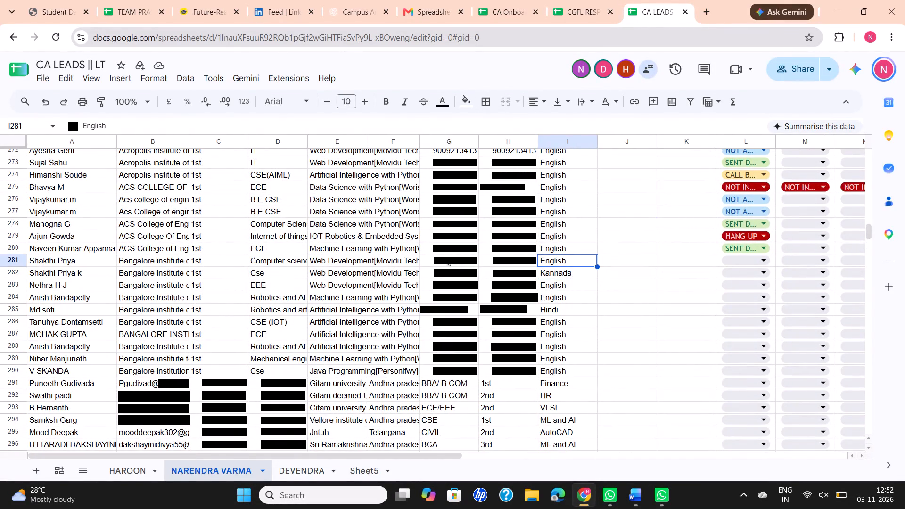
{"action": "left_click", "coordinate": [445, 258]}
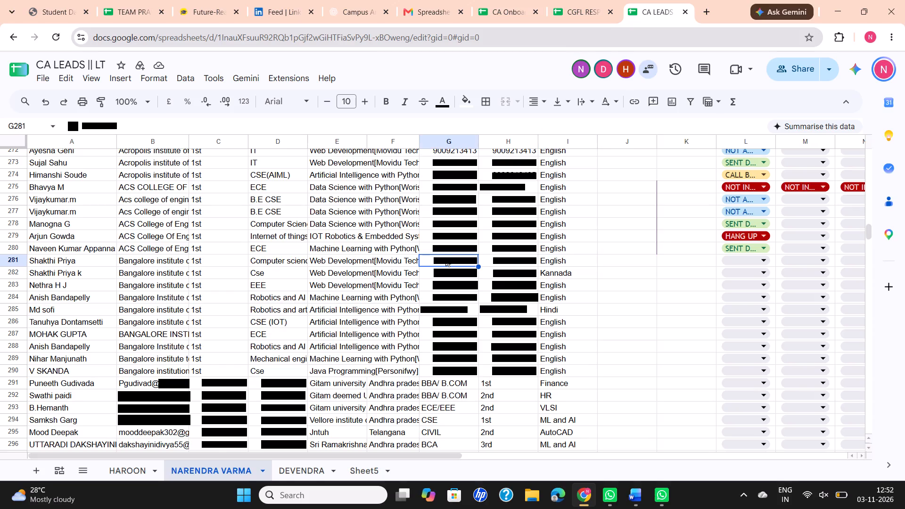
Check the most recent entries in the CA Onboarding Application responses, and return to the CA LEADS spreadsheet.
{"action": "left_click", "coordinate": [506, 9]}
{"action": "scroll", "coordinate": [337, 325], "scroll_direction": "down", "scroll_amount": 1}
{"action": "scroll", "coordinate": [337, 325], "scroll_direction": "right", "scroll_amount": 6}
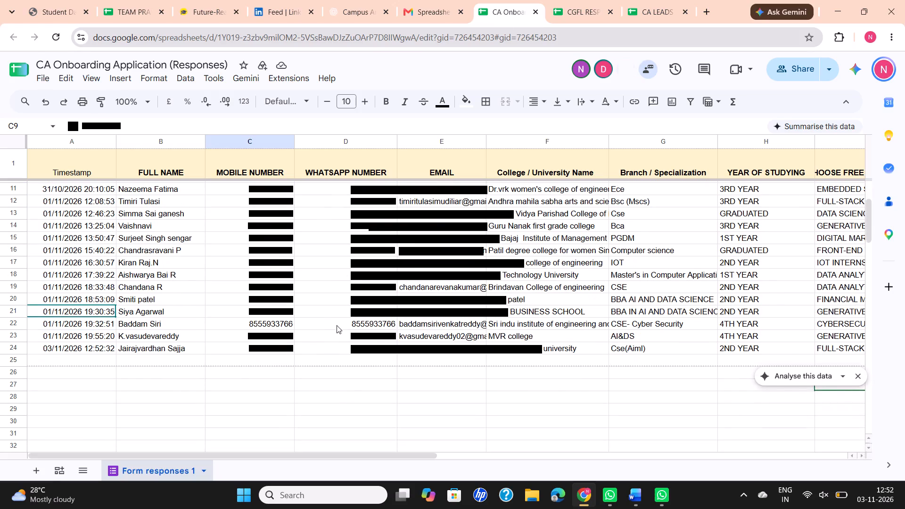
{"action": "left_click", "coordinate": [648, 11]}
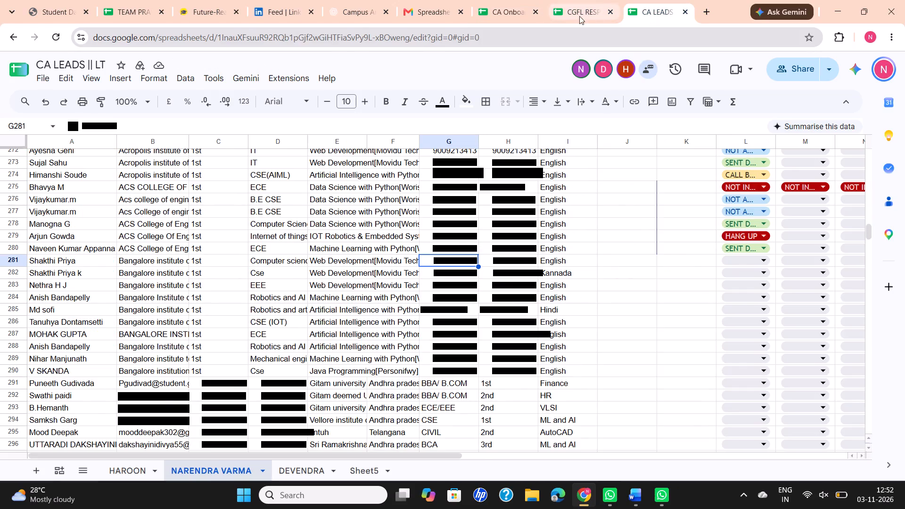
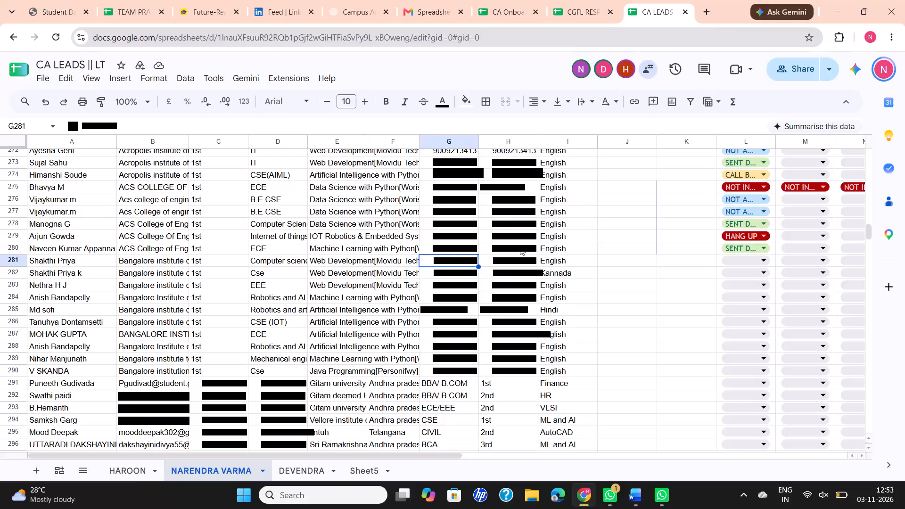
{"action": "left_click", "coordinate": [520, 256]}
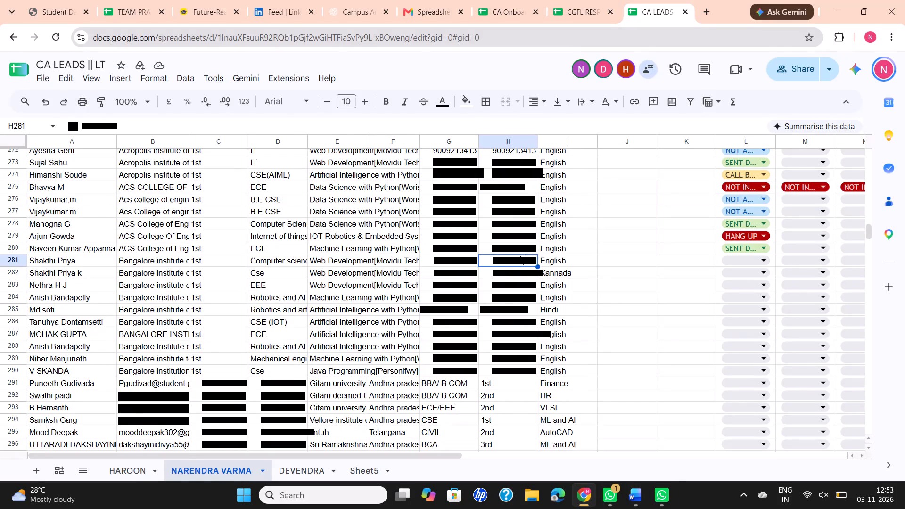
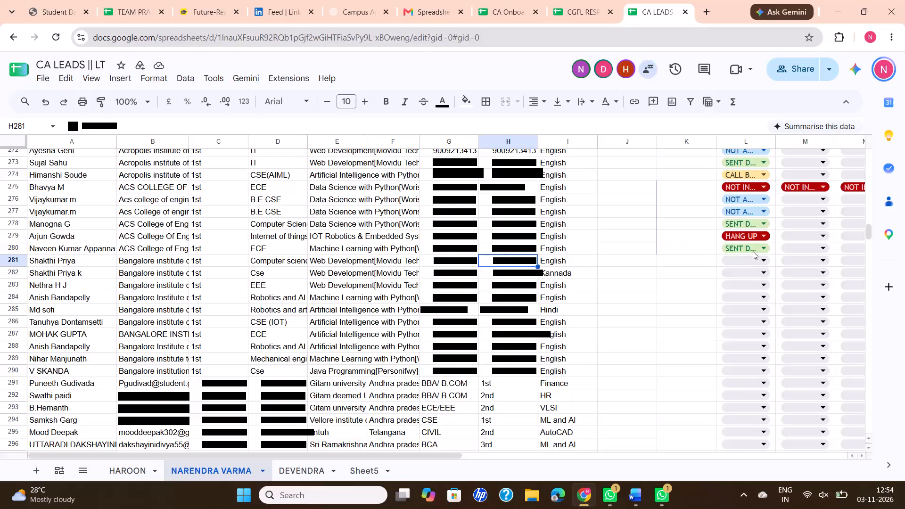
Set the column L call status for the lead in row 281 to NOT ANSWERED.
{"action": "left_click", "coordinate": [741, 264]}
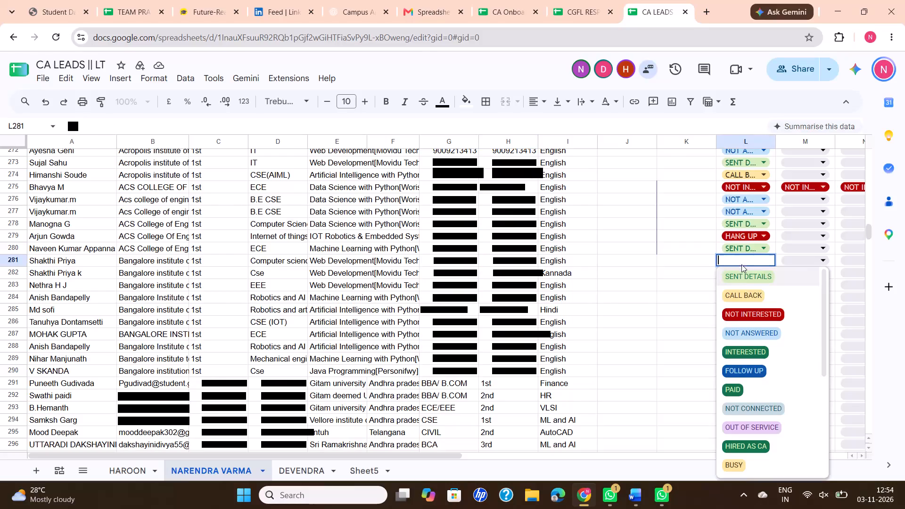
{"action": "left_click", "coordinate": [746, 333]}
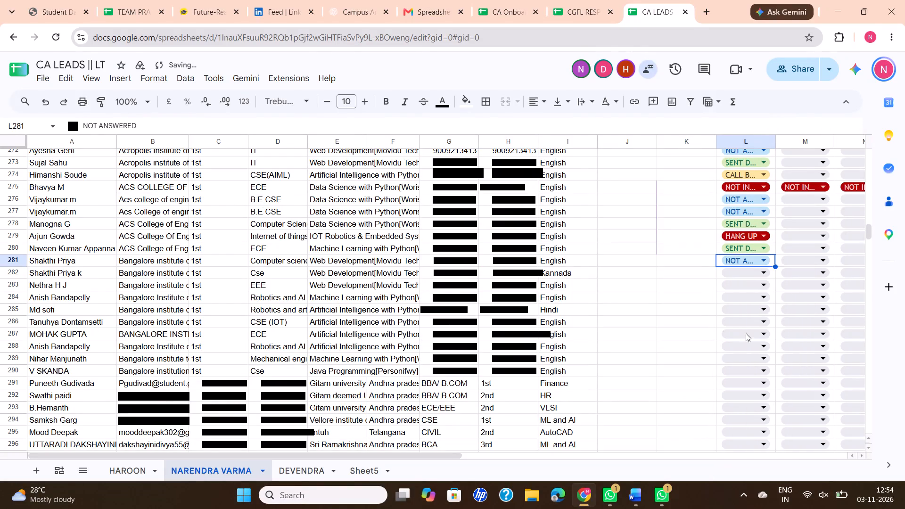
{"action": "left_click", "coordinate": [694, 269]}
{"action": "scroll", "coordinate": [694, 269], "scroll_direction": "right", "scroll_amount": 2}
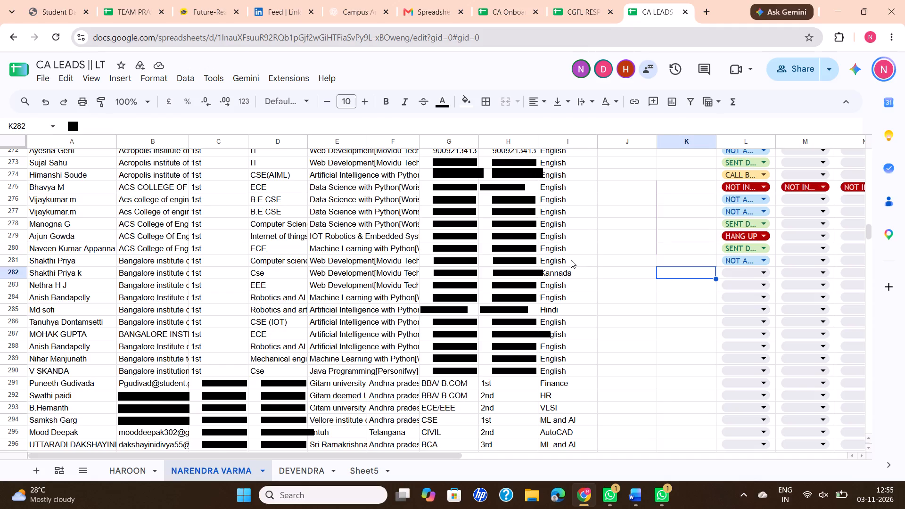
Check the name of the lead in row 283 and select that lead's first contact number, in column G.
{"action": "left_click", "coordinate": [453, 289]}
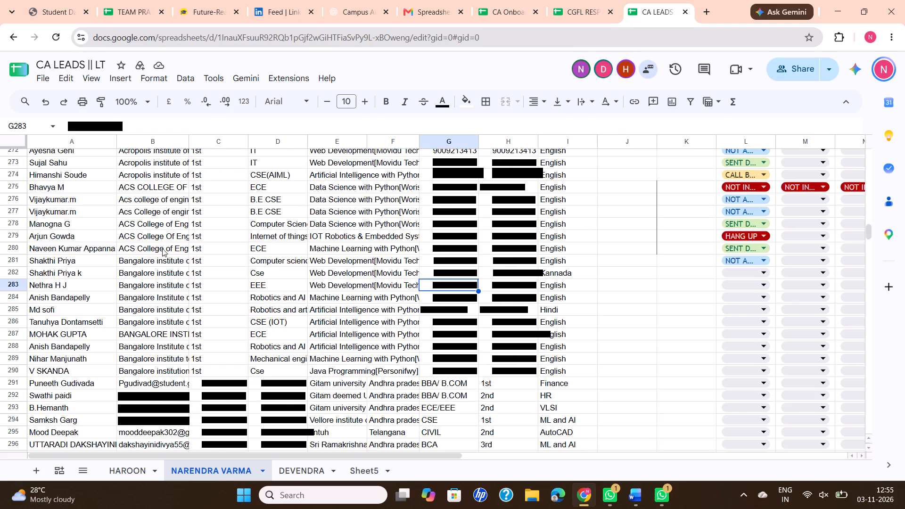
{"action": "left_click", "coordinate": [67, 284]}
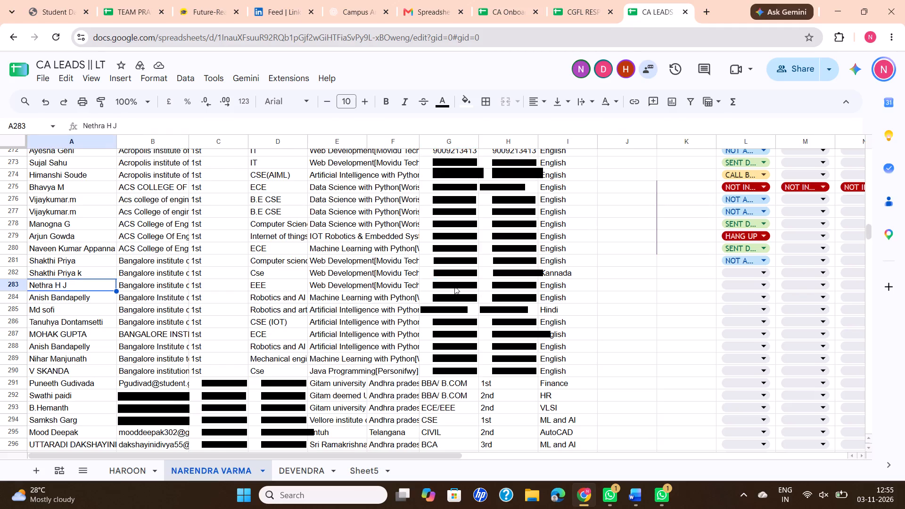
{"action": "left_click", "coordinate": [454, 286]}
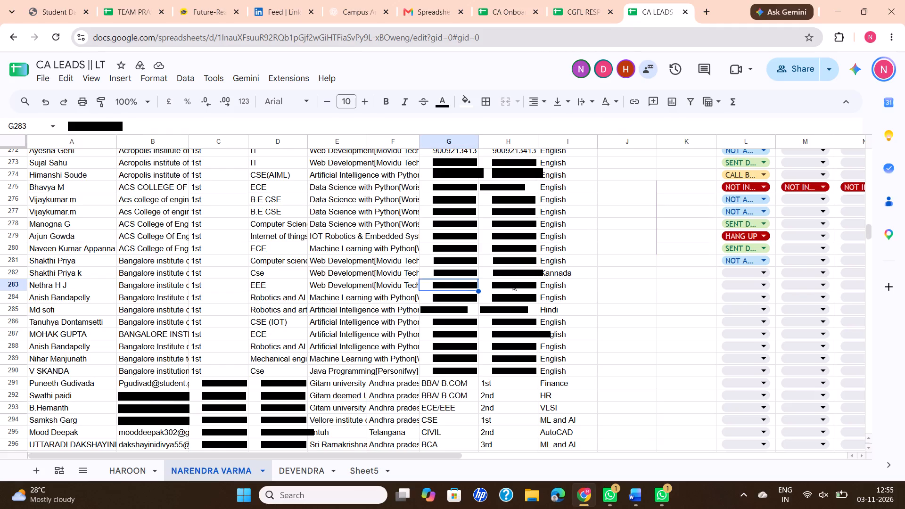
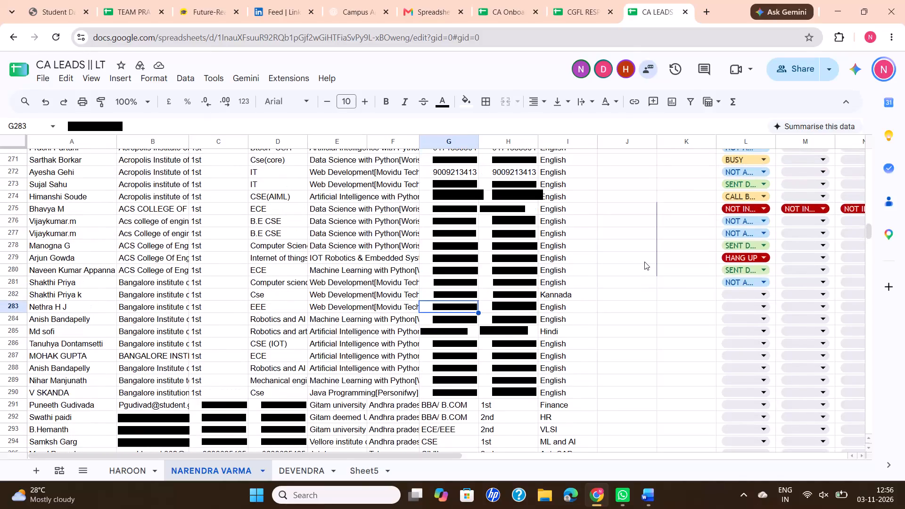
Set the column L call status for the lead in row 283 to NOT ANSWERED.
{"action": "left_click", "coordinate": [736, 304]}
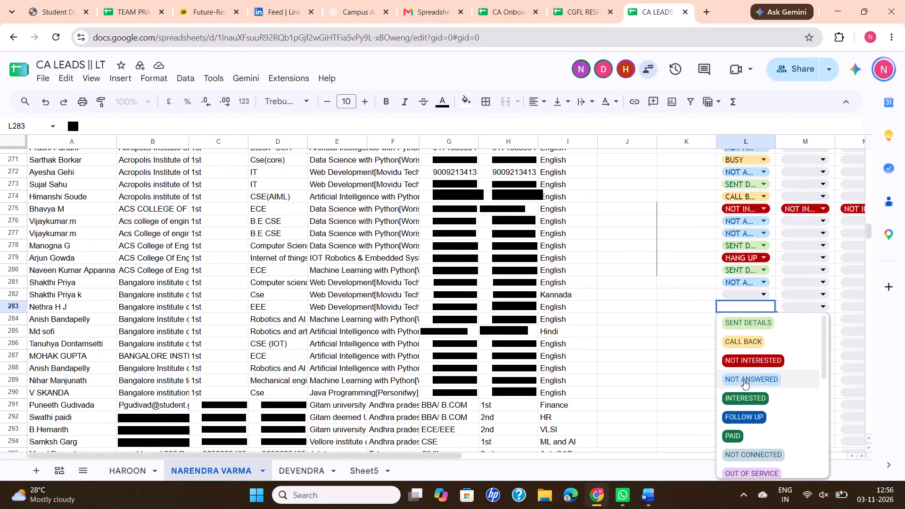
{"action": "left_click", "coordinate": [744, 380]}
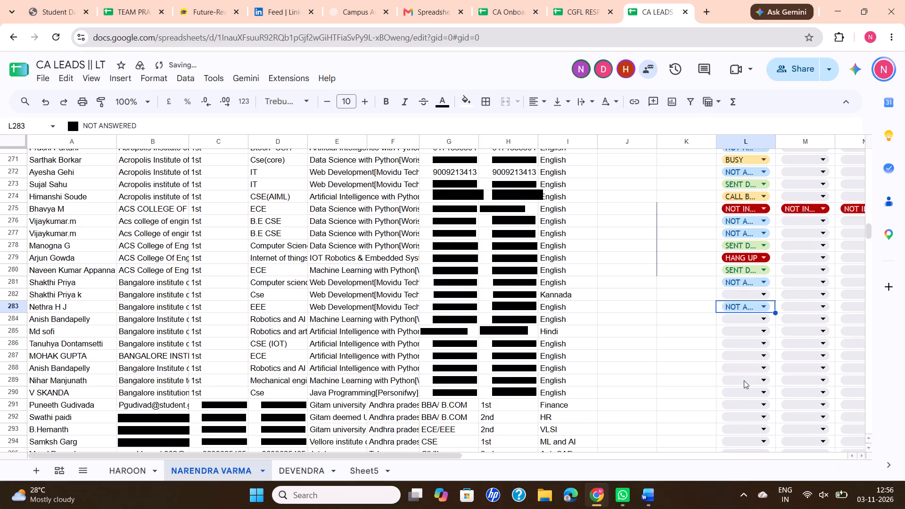
{"action": "scroll", "coordinate": [744, 380], "scroll_direction": "left", "scroll_amount": 3}
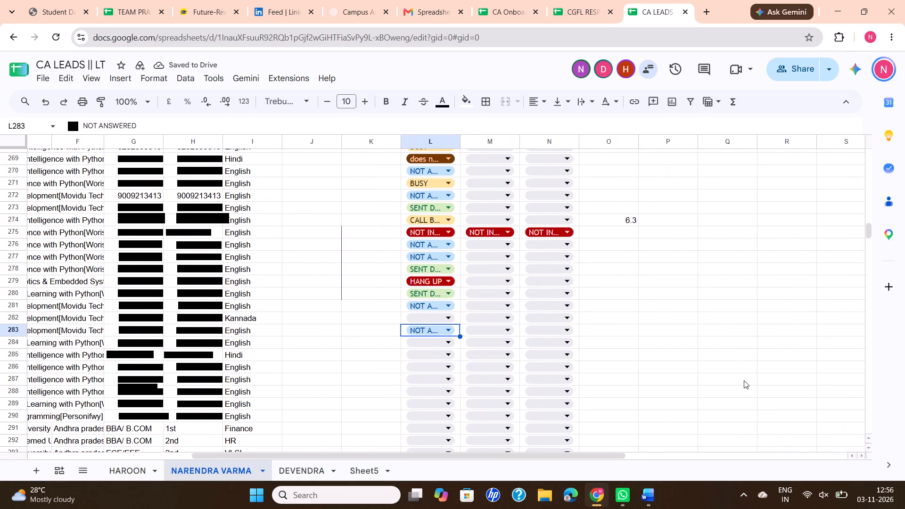
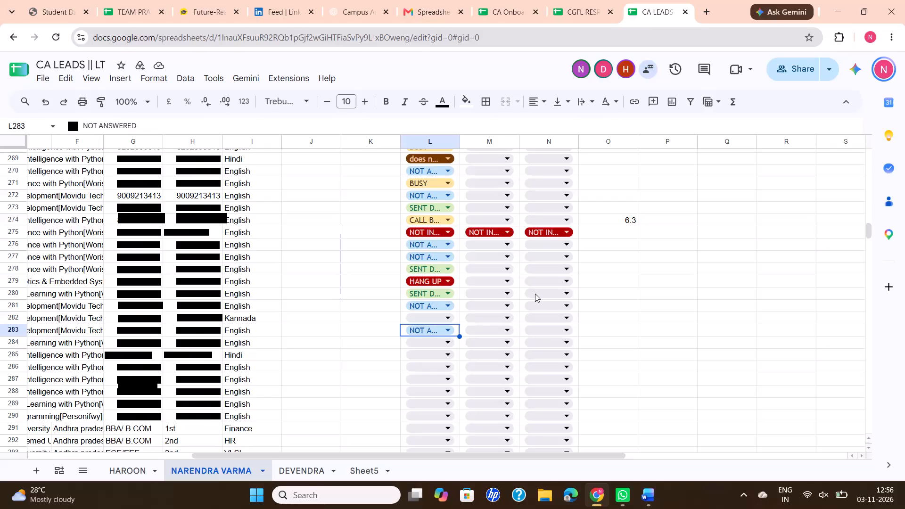
Enter the note "repeated" in column O for the lead in row 282.
{"action": "left_click", "coordinate": [592, 316]}
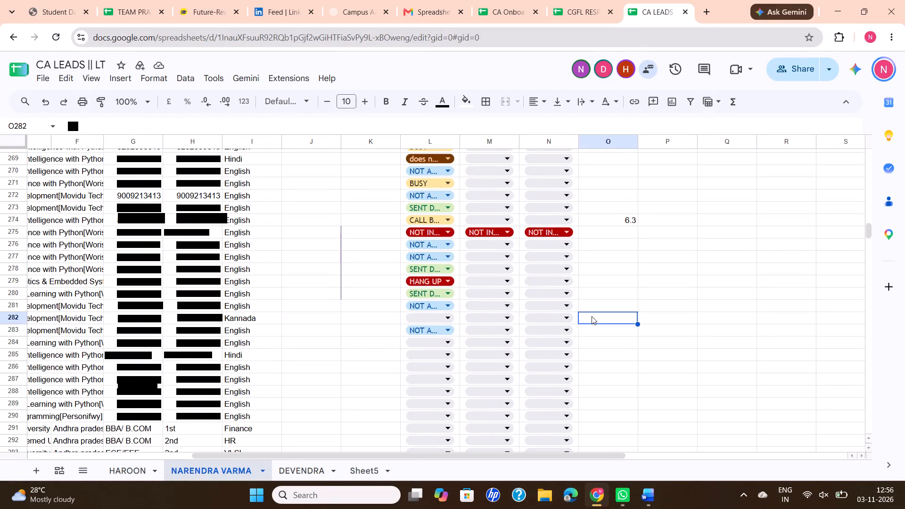
{"action": "type", "text": "re"}
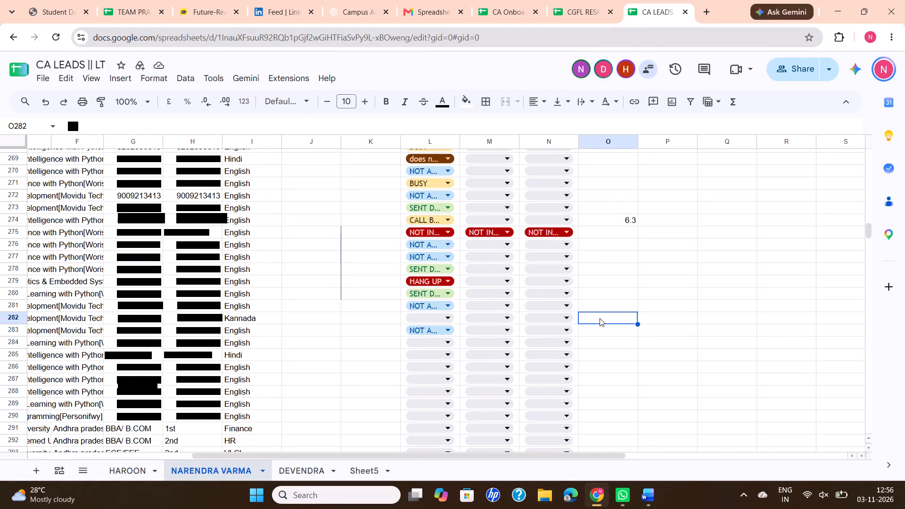
{"action": "double_click", "coordinate": [599, 317]}
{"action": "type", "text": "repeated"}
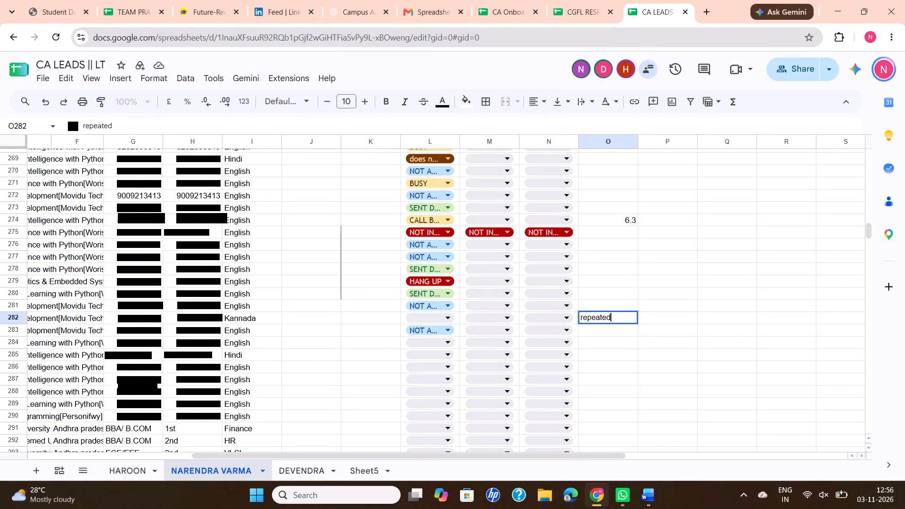
Check the name of the lead in row 284 and select that lead's first contact number, in column G.
{"action": "left_click", "coordinate": [390, 339]}
{"action": "scroll", "coordinate": [390, 339], "scroll_direction": "right", "scroll_amount": 3}
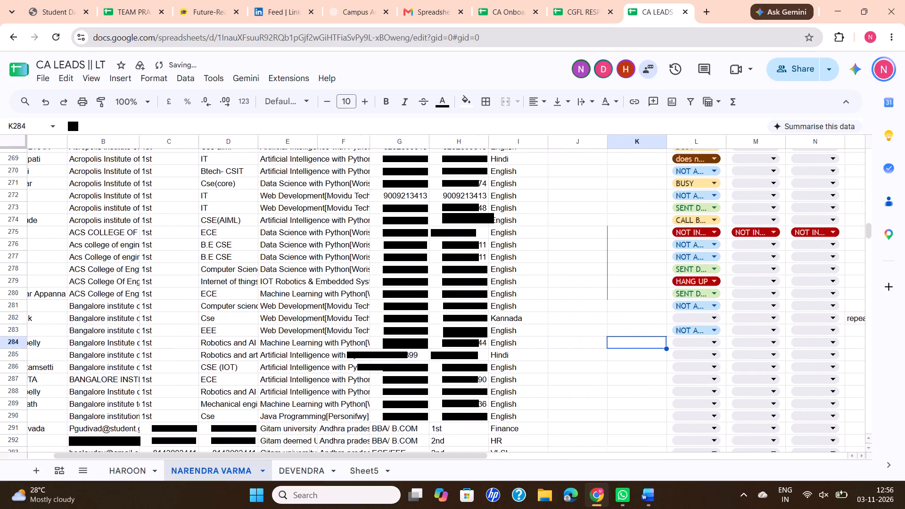
{"action": "scroll", "coordinate": [329, 349], "scroll_direction": "right", "scroll_amount": 2}
{"action": "left_click", "coordinate": [442, 342]}
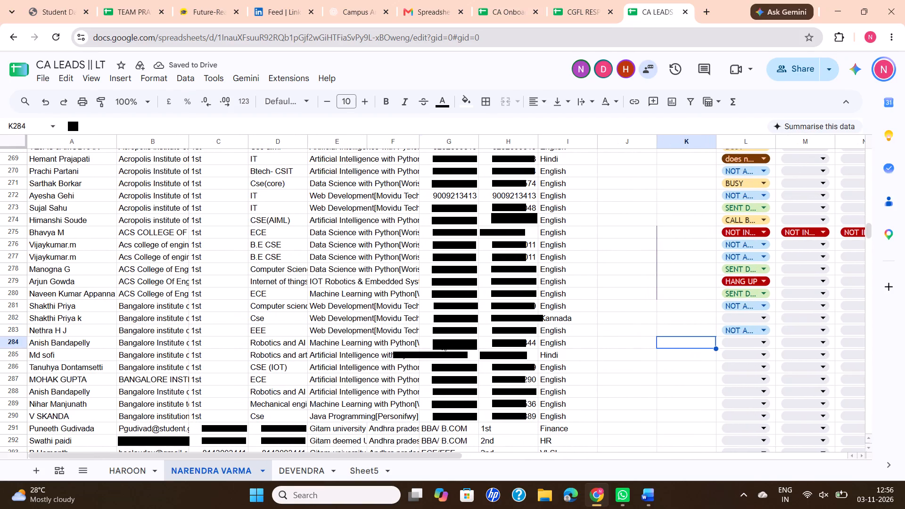
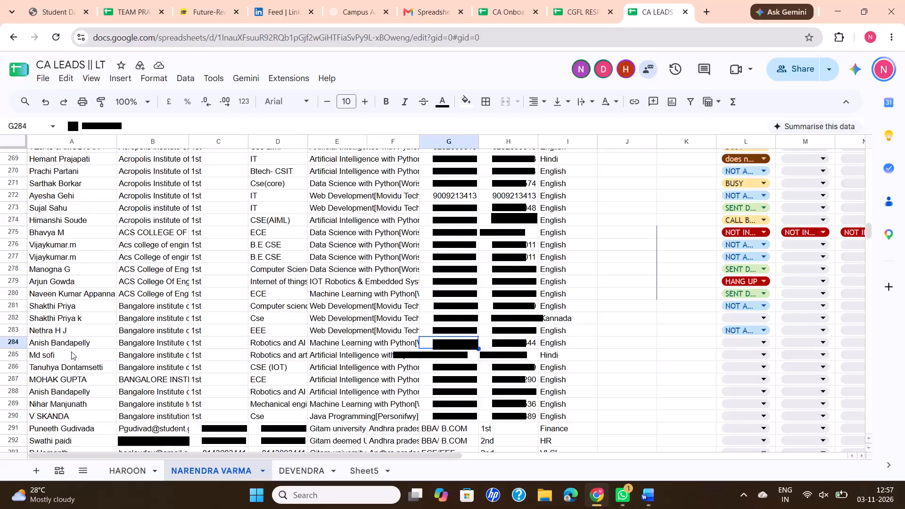
Check the name of the lead in row 284 and switch to the LEAD GEN NEW TEAM script in Word for the call.
{"action": "left_click", "coordinate": [71, 345]}
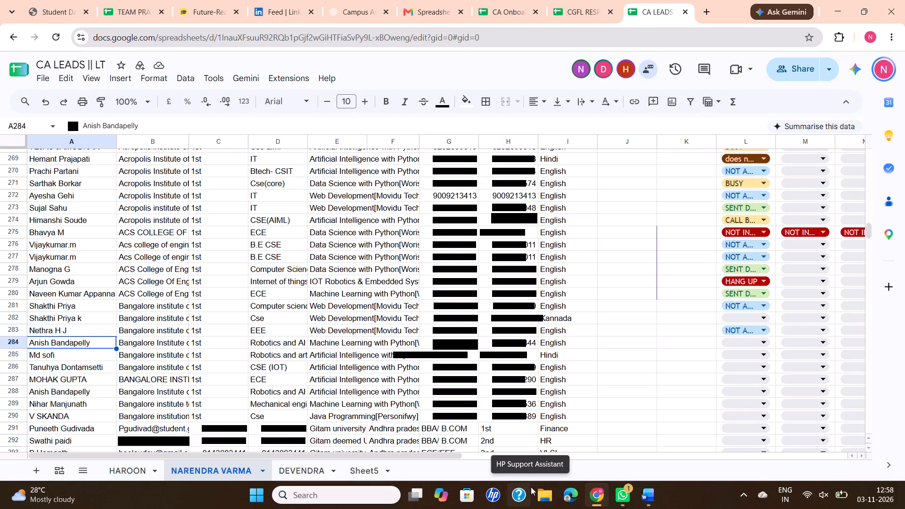
{"action": "left_click", "coordinate": [650, 497]}
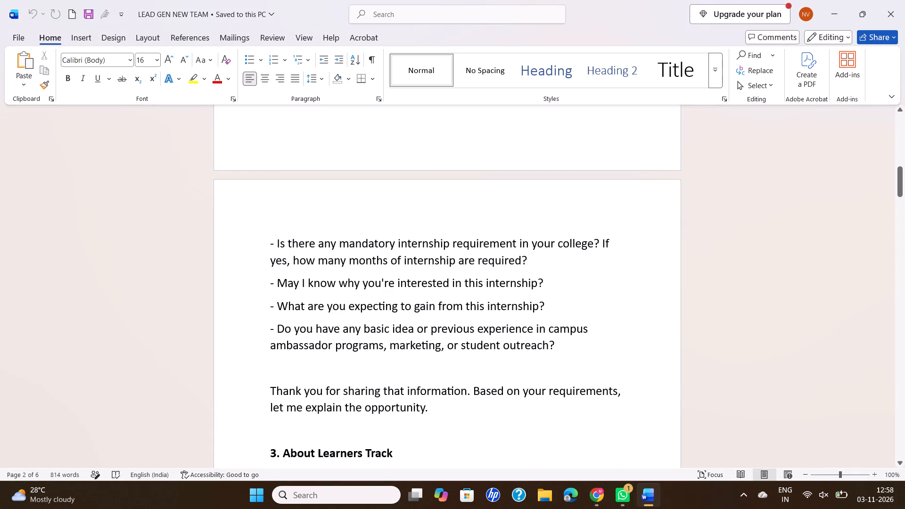
Review the internship screening questions before section 3, About Learners Track, in the LEAD GEN NEW TEAM call script.
{"action": "key", "text": "Up"}
{"action": "key", "text": "Up"}
{"action": "key", "text": "Up"}
{"action": "key", "text": "Up"}
{"action": "key", "text": "Up"}
{"action": "key", "text": "Up"}
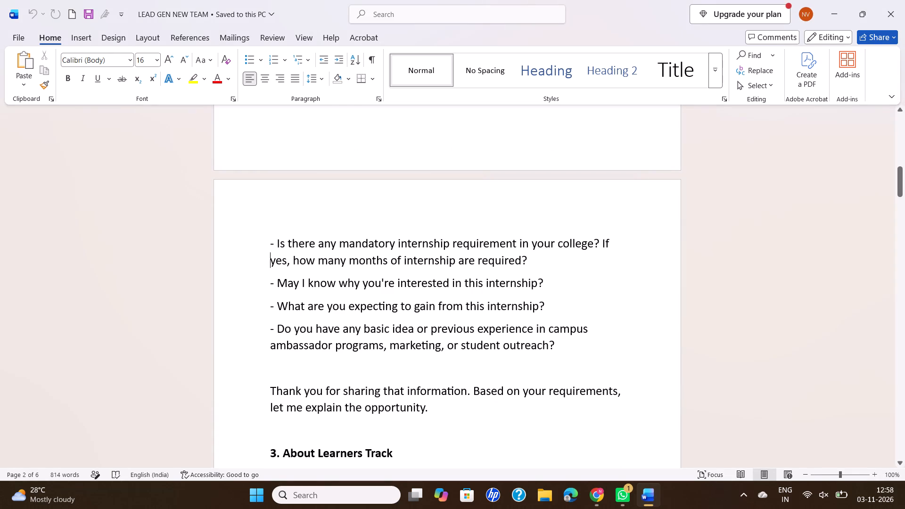
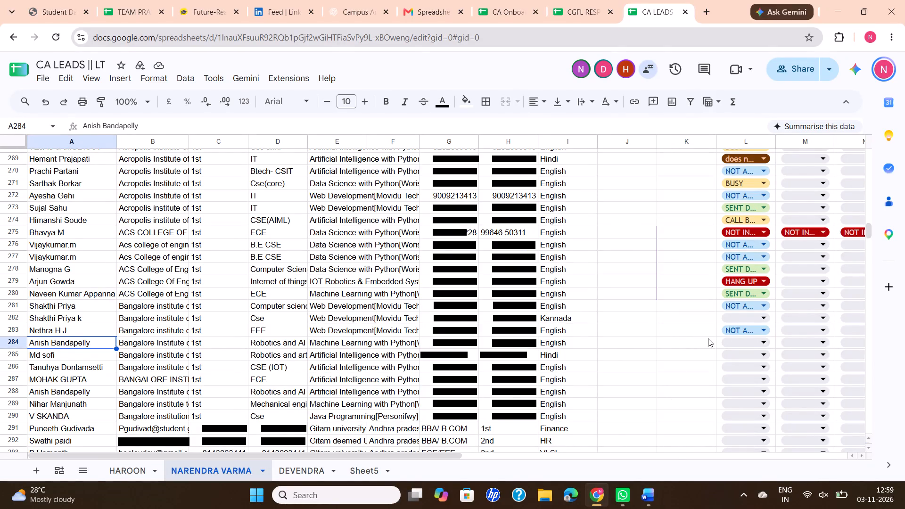
Set the column L call status for the lead in row 284 to NOT INTERESTED and fill it across through column O.
{"action": "left_click", "coordinate": [732, 343]}
{"action": "left_click", "coordinate": [745, 387]}
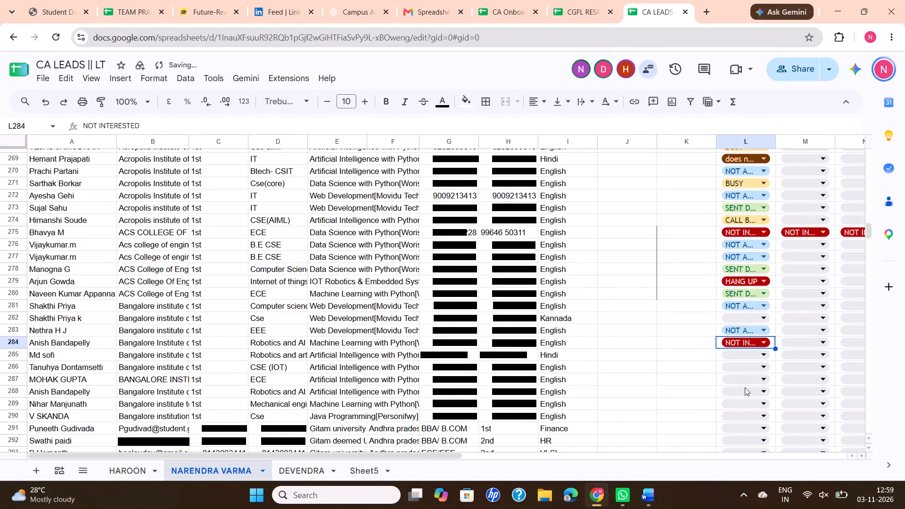
{"action": "scroll", "coordinate": [687, 361], "scroll_direction": "left", "scroll_amount": 3}
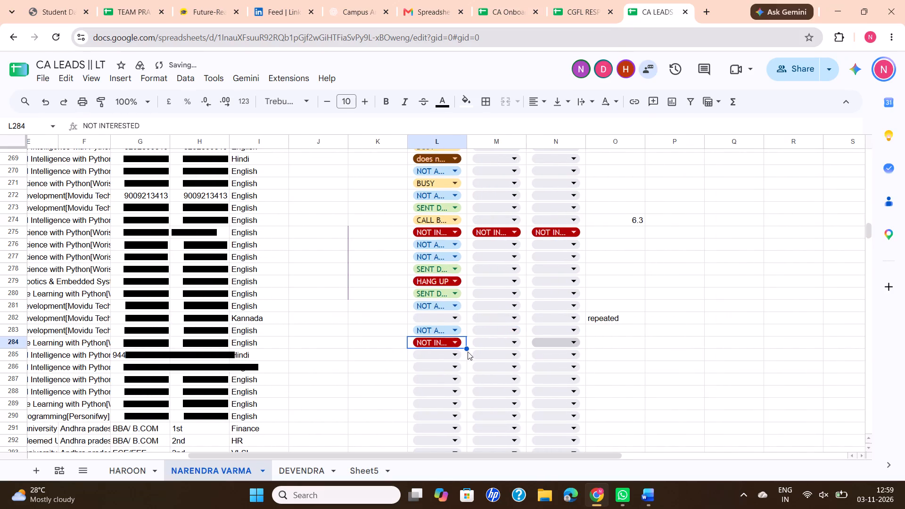
{"action": "left_click_drag", "start_coordinate": [464, 347], "coordinate": [588, 346]}
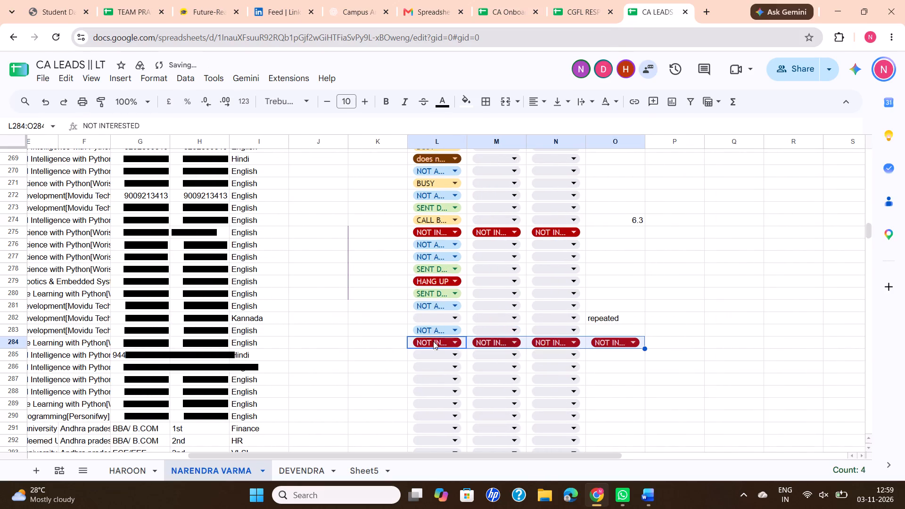
Remove the extra NOT INTERESTED status from cell O284 by filling it with the blank cell above.
{"action": "left_click_drag", "start_coordinate": [645, 348], "coordinate": [590, 340]}
{"action": "left_click_drag", "start_coordinate": [590, 340], "coordinate": [584, 342]}
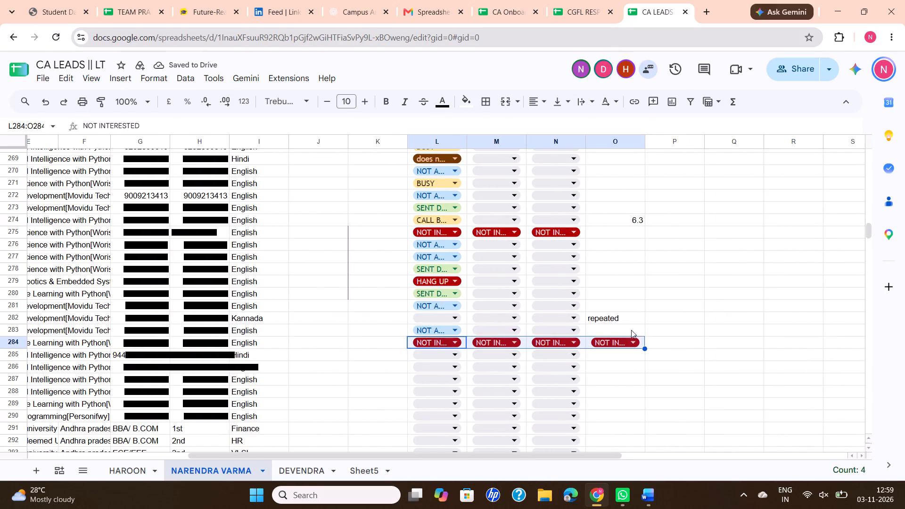
{"action": "left_click", "coordinate": [630, 331]}
{"action": "left_click_drag", "start_coordinate": [645, 335], "coordinate": [645, 344]}
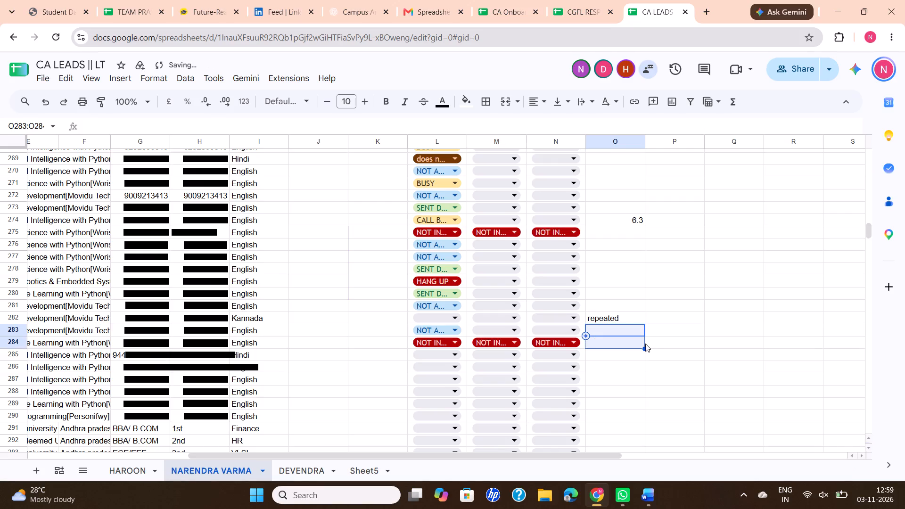
Locate the next uncalled lead in row 285 and select its contact number in column G.
{"action": "left_click", "coordinate": [406, 356]}
{"action": "scroll", "coordinate": [406, 356], "scroll_direction": "right", "scroll_amount": 2}
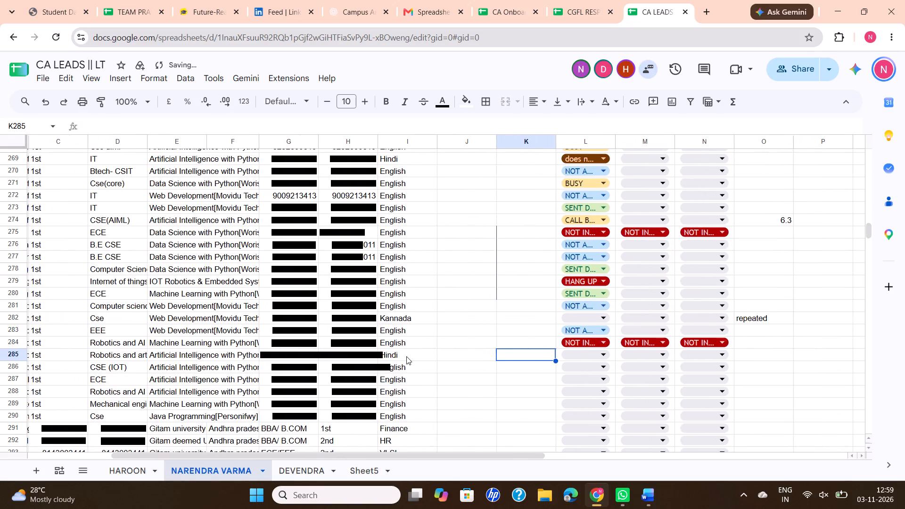
{"action": "scroll", "coordinate": [380, 354], "scroll_direction": "right", "scroll_amount": 2}
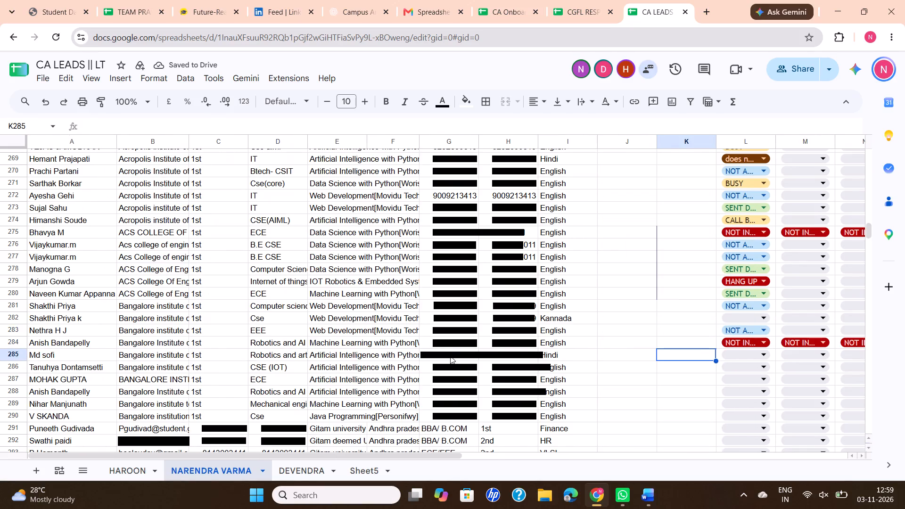
{"action": "left_click", "coordinate": [450, 356]}
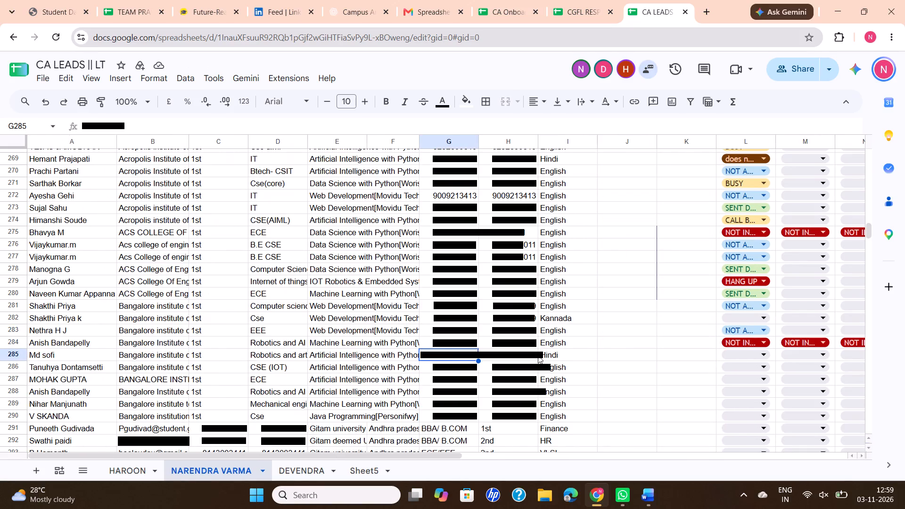
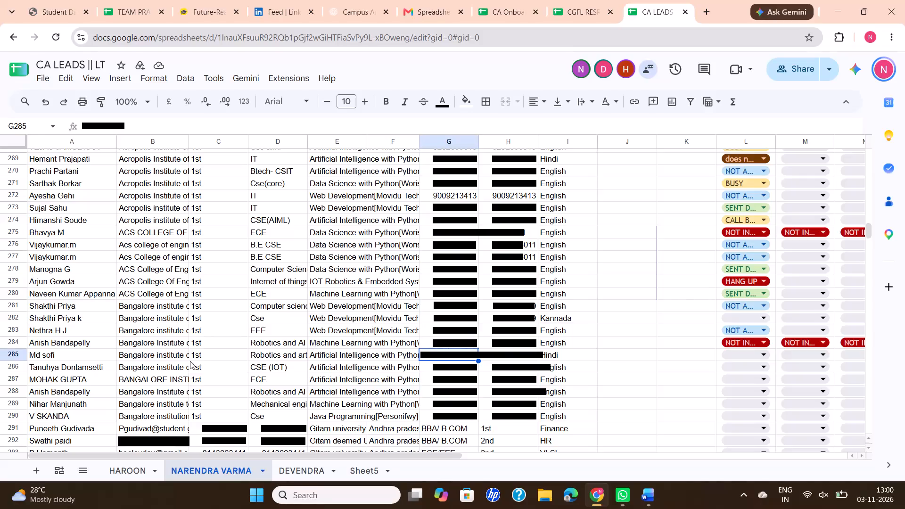
Check the college and the chosen course domains of the lead in row 285.
{"action": "triple_click", "coordinate": [179, 357]}
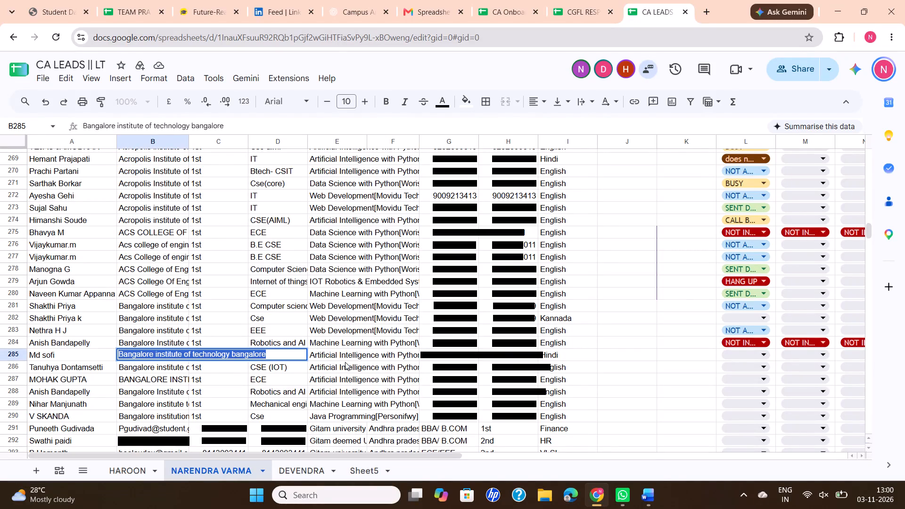
{"action": "left_click", "coordinate": [354, 358]}
Switch to the LEAD GEN NEW TEAM script in Word and go through the questions on college, branch, internship requirement and experience.
{"action": "left_click", "coordinate": [643, 506]}
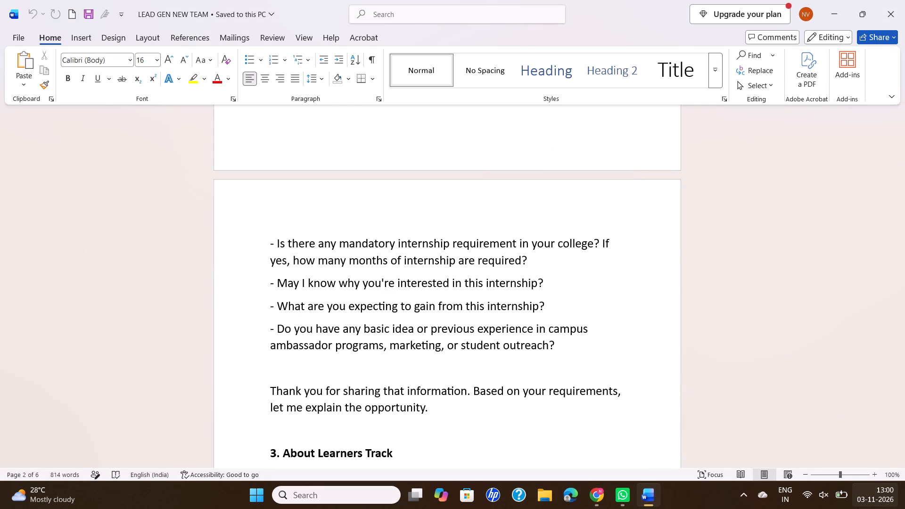
{"action": "key", "text": "Up"}
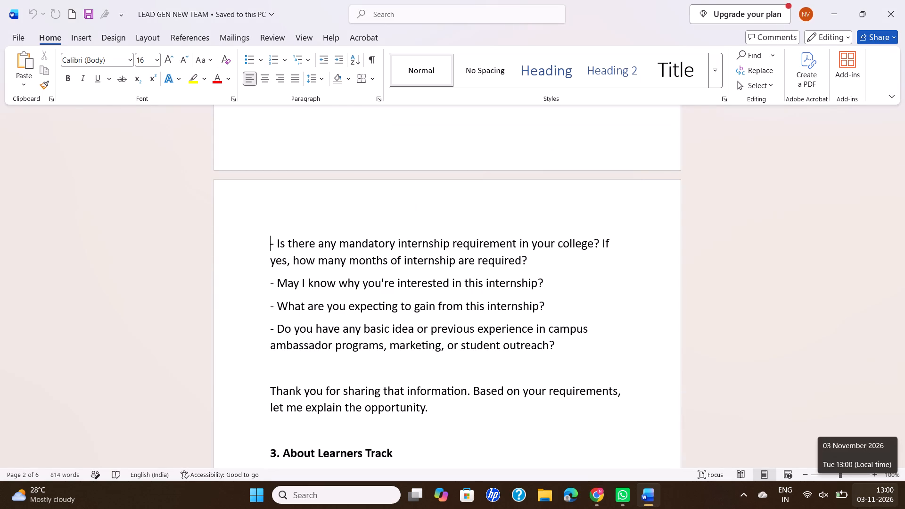
{"action": "key", "text": "Up"}
{"action": "key", "text": "Down"}
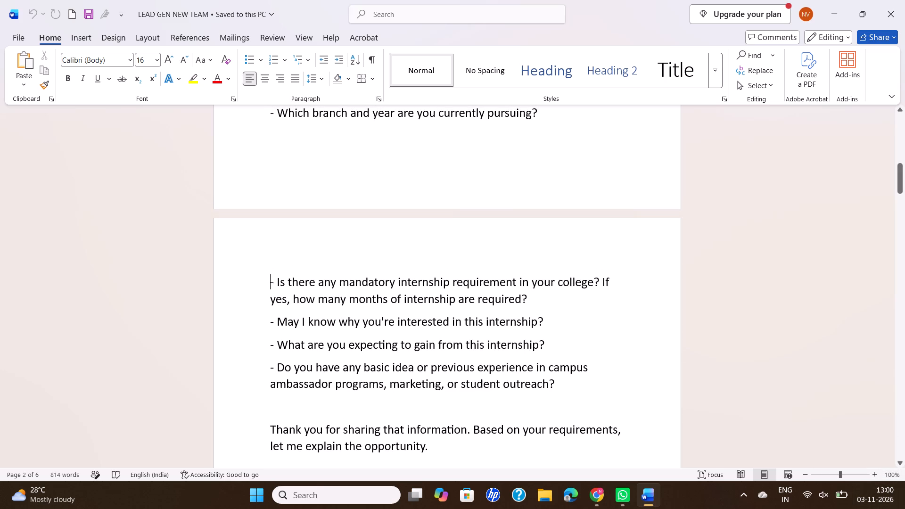
{"action": "scroll", "coordinate": [555, 353], "scroll_direction": "up", "scroll_amount": 1}
{"action": "scroll", "coordinate": [555, 353], "scroll_direction": "down", "scroll_amount": 1}
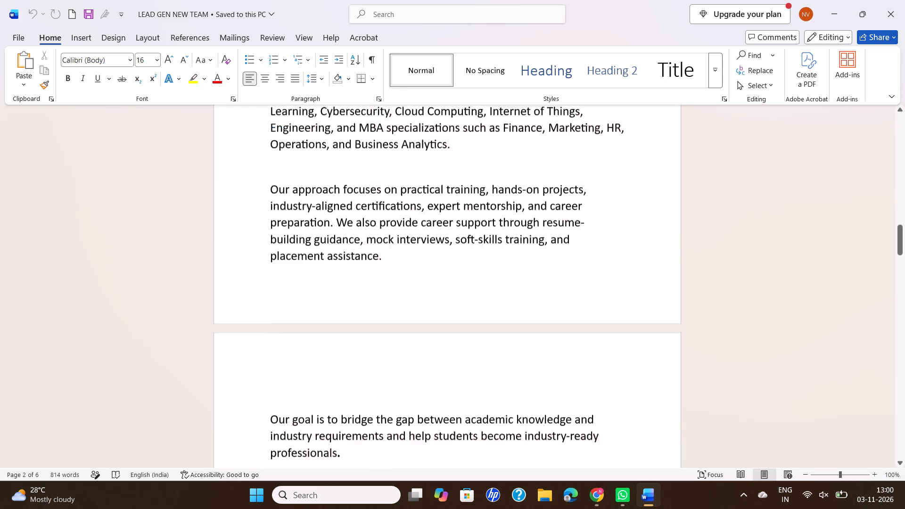
{"action": "key", "text": "Up"}
{"action": "key", "text": "Up"}
{"action": "key", "text": "Up"}
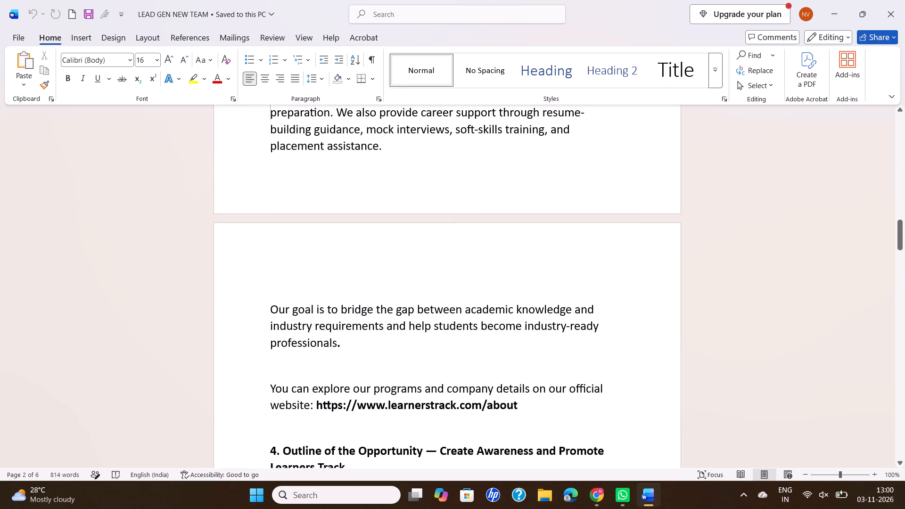
{"action": "key", "text": "Up"}
{"action": "key", "text": "Up"}
{"action": "key", "text": "Up"}
{"action": "key", "text": "Up"}
{"action": "key", "text": "Up"}
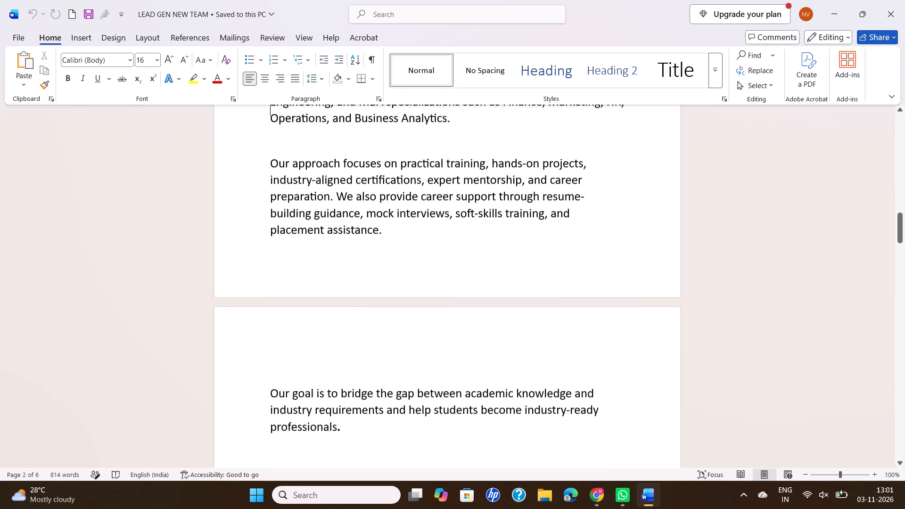
{"action": "key", "text": "Up"}
{"action": "key", "text": "Up"}
{"action": "key", "text": "Up"}
{"action": "key", "text": "Up"}
{"action": "key", "text": "Up"}
{"action": "key", "text": "Up"}
{"action": "key", "text": "Up"}
{"action": "key", "text": "Up"}
{"action": "key", "text": "Up"}
{"action": "key", "text": "Up"}
{"action": "key", "text": "Up"}
{"action": "key", "text": "Up"}
{"action": "key", "text": "Up"}
{"action": "key", "text": "Up"}
{"action": "key", "text": "Up"}
{"action": "key", "text": "Up"}
{"action": "key", "text": "Up"}
{"action": "key", "text": "Up"}
{"action": "key", "text": "Up"}
{"action": "key", "text": "Up"}
{"action": "key", "text": "Up"}
{"action": "key", "text": "Up"}
{"action": "key", "text": "Up"}
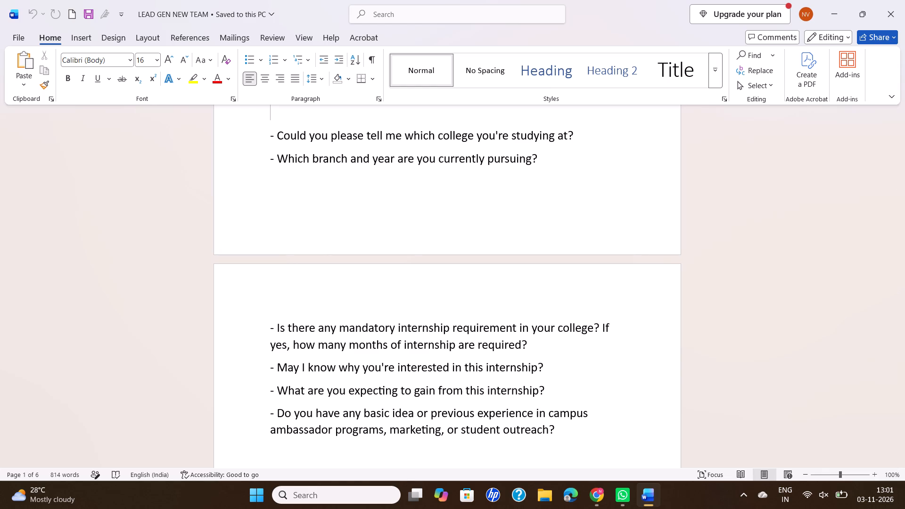
{"action": "key", "text": "Down"}
{"action": "key", "text": "Down"}
{"action": "key", "text": "Down"}
{"action": "key", "text": "Down"}
{"action": "key", "text": "Down"}
{"action": "key", "text": "Down"}
{"action": "key", "text": "Down"}
{"action": "key", "text": "Down"}
{"action": "key", "text": "Down"}
{"action": "key", "text": "Up"}
Read through section 3, About Learners Track, down to the official website reference.
{"action": "key", "text": "Down"}
{"action": "key", "text": "Down"}
{"action": "key", "text": "Down"}
{"action": "key", "text": "Down"}
{"action": "key", "text": "Down"}
{"action": "key", "text": "Down"}
{"action": "key", "text": "Down"}
{"action": "key", "text": "Down"}
{"action": "key", "text": "Down"}
{"action": "key", "text": "Down"}
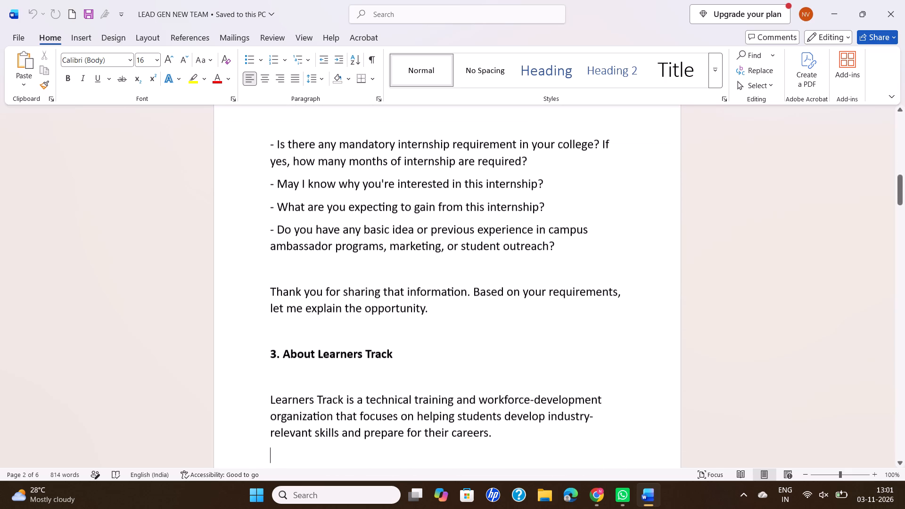
{"action": "key", "text": "Down"}
{"action": "key", "text": "Down"}
{"action": "key", "text": "Down"}
{"action": "key", "text": "Down"}
{"action": "key", "text": "Down"}
{"action": "key", "text": "Down"}
{"action": "key", "text": "Down"}
{"action": "key", "text": "Down"}
{"action": "key", "text": "Down"}
{"action": "key", "text": "Down"}
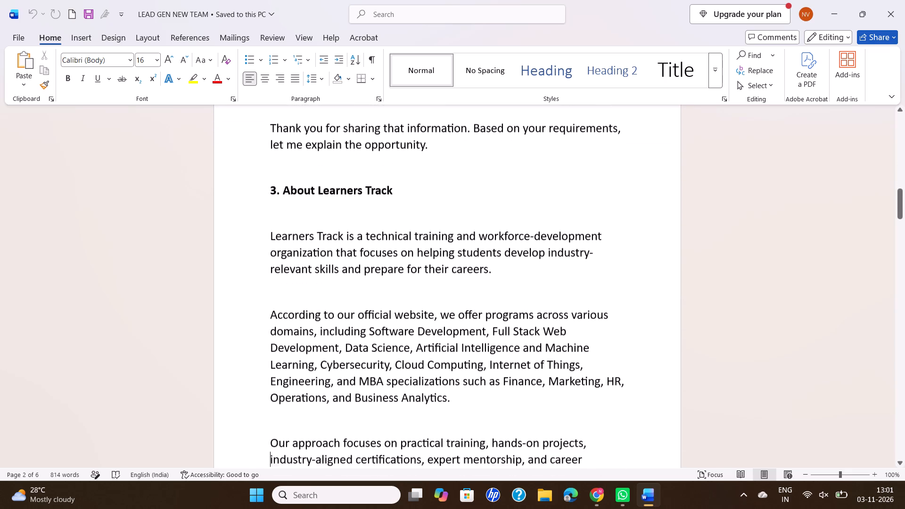
{"action": "key", "text": "Down"}
{"action": "key", "text": "Down"}
{"action": "key", "text": "Down"}
{"action": "key", "text": "Down"}
{"action": "key", "text": "Down"}
{"action": "key", "text": "Down"}
{"action": "key", "text": "Down"}
{"action": "key", "text": "Down"}
{"action": "key", "text": "Down"}
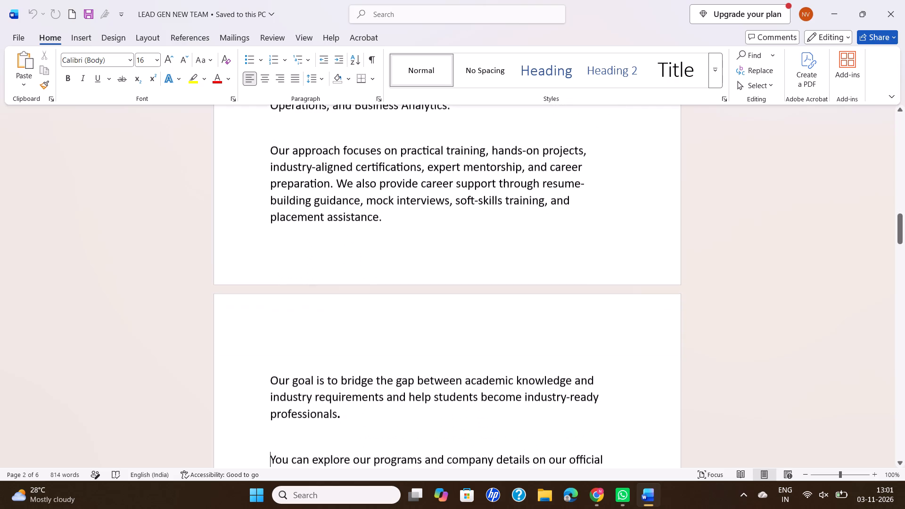
{"action": "key", "text": "Down"}
{"action": "key", "text": "Down"}
Read through section 4 of the script, the outline of the Campus Ambassador opportunity.
{"action": "key", "text": "Down"}
{"action": "key", "text": "Down"}
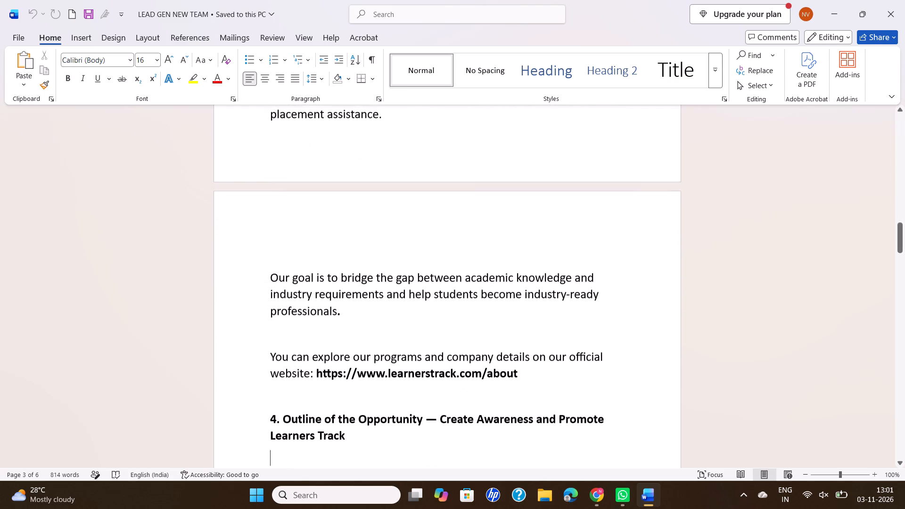
{"action": "key", "text": "Down"}
{"action": "key", "text": "Down"}
{"action": "key", "text": "Down"}
{"action": "key", "text": "Down"}
{"action": "key", "text": "Down"}
{"action": "key", "text": "Down"}
{"action": "key", "text": "Down"}
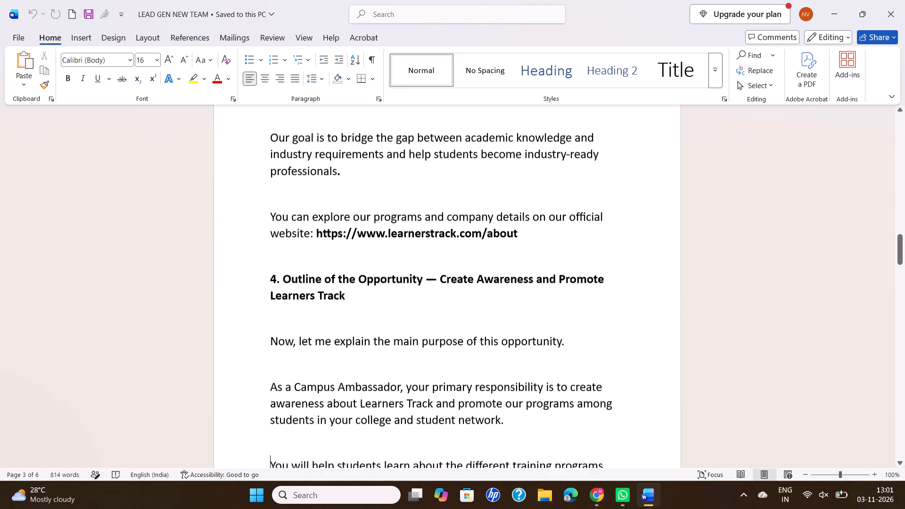
{"action": "key", "text": "Down"}
{"action": "key", "text": "Down"}
{"action": "key", "text": "Down"}
{"action": "key", "text": "Down"}
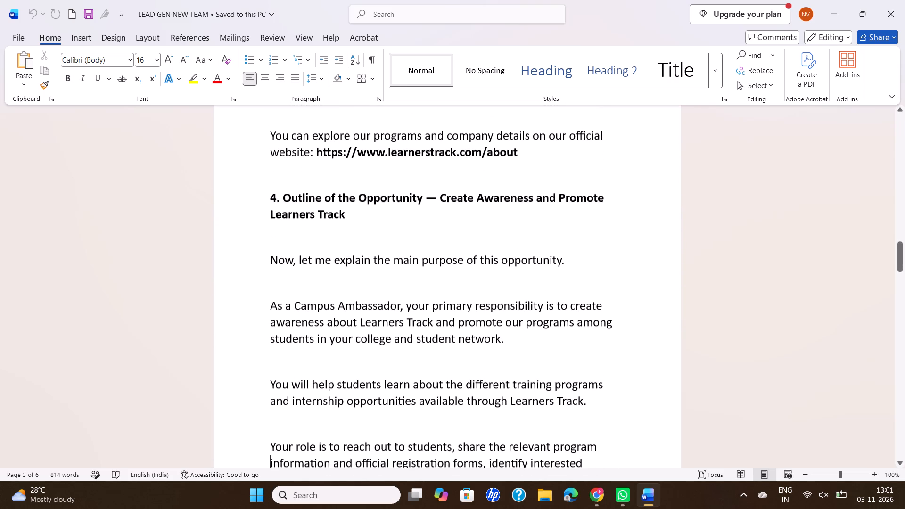
{"action": "key", "text": "Down"}
{"action": "key", "text": "Down"}
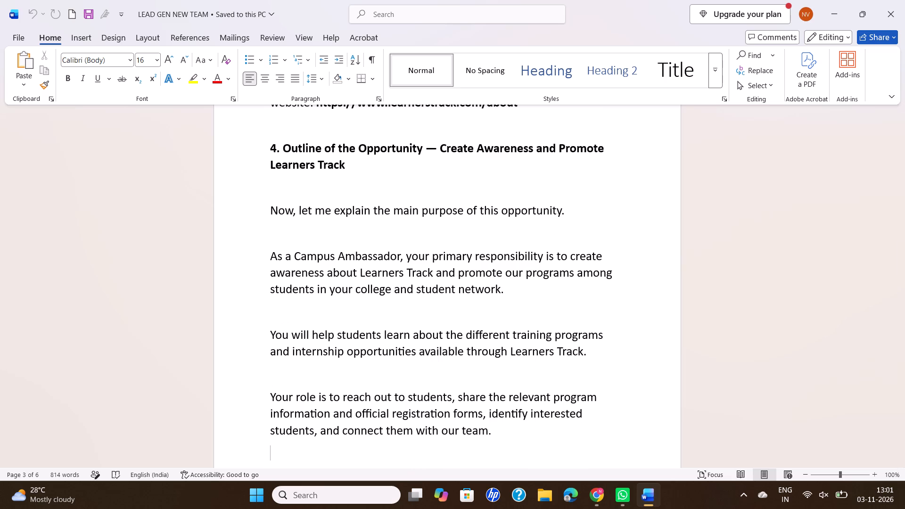
{"action": "key", "text": "Down"}
{"action": "key", "text": "Down"}
{"action": "key", "text": "Down"}
{"action": "key", "text": "Down"}
{"action": "key", "text": "Down"}
Read through section 5, Roles and Responsibilities, including the closing question on comfort with the daily time commitment.
{"action": "key", "text": "Down"}
{"action": "key", "text": "Down"}
{"action": "key", "text": "Down"}
{"action": "key", "text": "Down"}
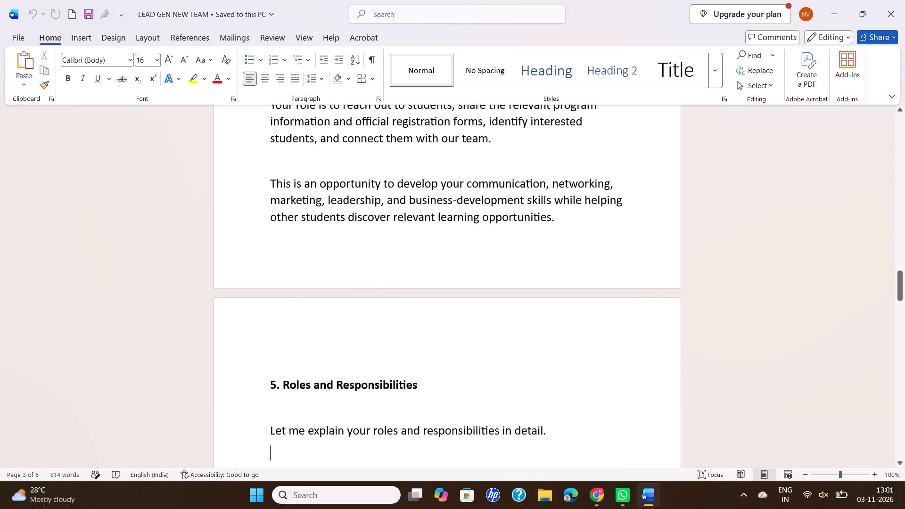
{"action": "key", "text": "Down"}
{"action": "key", "text": "Down"}
{"action": "key", "text": "Down"}
{"action": "key", "text": "Down"}
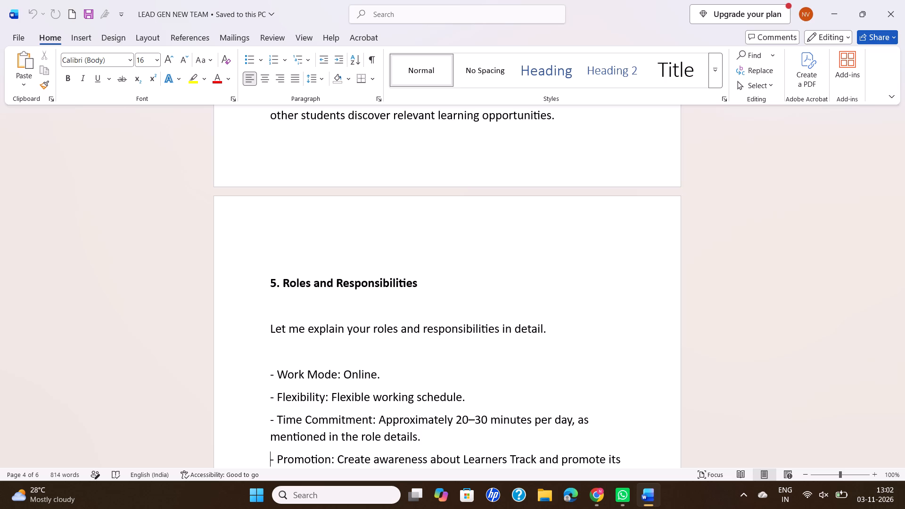
{"action": "key", "text": "Up"}
{"action": "key", "text": "Up"}
{"action": "key", "text": "Up"}
{"action": "key", "text": "Down"}
{"action": "key", "text": "Down"}
{"action": "key", "text": "Down"}
{"action": "key", "text": "Down"}
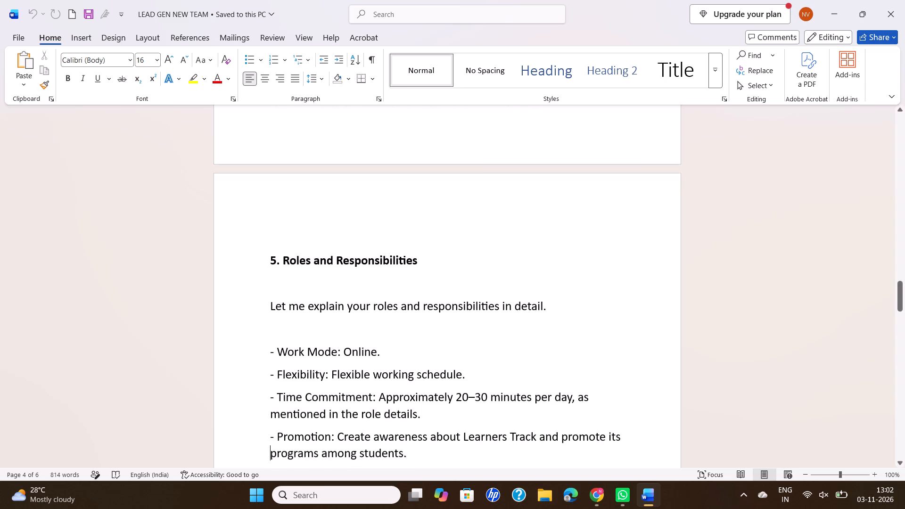
{"action": "key", "text": "Down"}
{"action": "key", "text": "Down"}
{"action": "key", "text": "Down"}
{"action": "key", "text": "Down"}
{"action": "key", "text": "Down"}
{"action": "key", "text": "Down"}
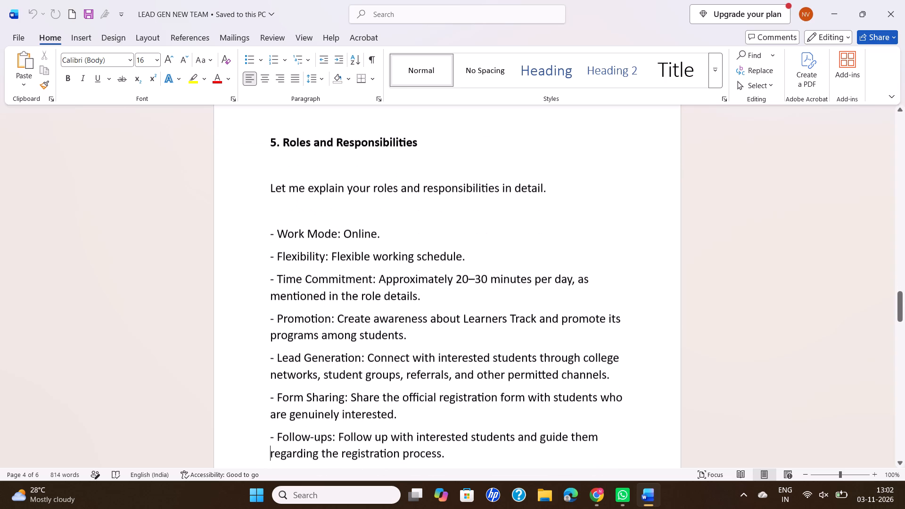
{"action": "key", "text": "Down"}
{"action": "key", "text": "Down"}
{"action": "key", "text": "Down"}
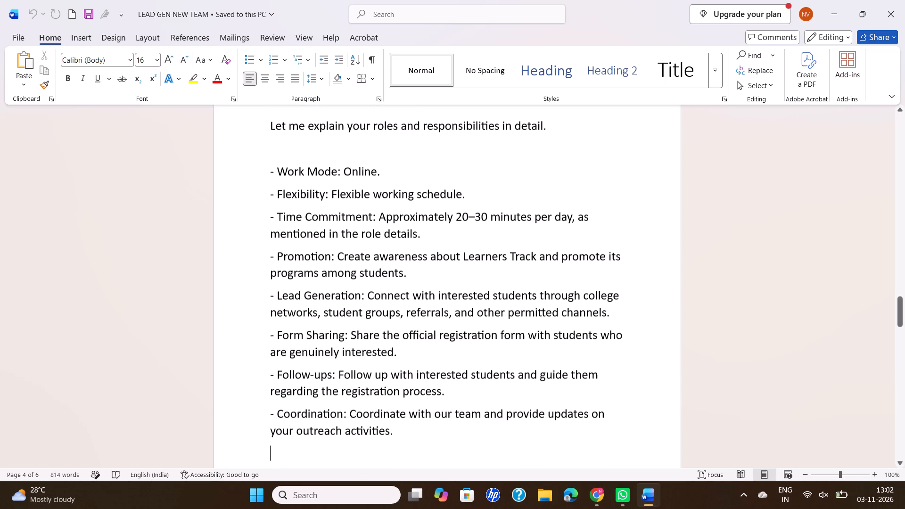
{"action": "key", "text": "Down"}
{"action": "key", "text": "Down"}
{"action": "key", "text": "Down"}
{"action": "key", "text": "Down"}
{"action": "key", "text": "Down"}
{"action": "key", "text": "Down"}
Read section 6, Perks and Benefits, covering the offer letter, performance-based benefits and Letter of Recommendation.
{"action": "key", "text": "Down"}
{"action": "key", "text": "Down"}
{"action": "key", "text": "Down"}
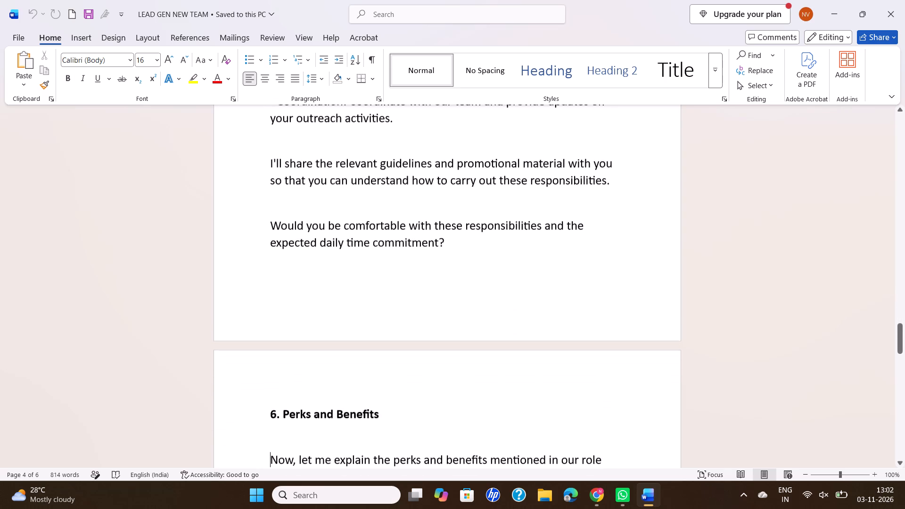
{"action": "key", "text": "Down"}
{"action": "key", "text": "Down"}
{"action": "key", "text": "Down"}
{"action": "key", "text": "Down"}
{"action": "key", "text": "Down"}
{"action": "key", "text": "Down"}
{"action": "key", "text": "Down"}
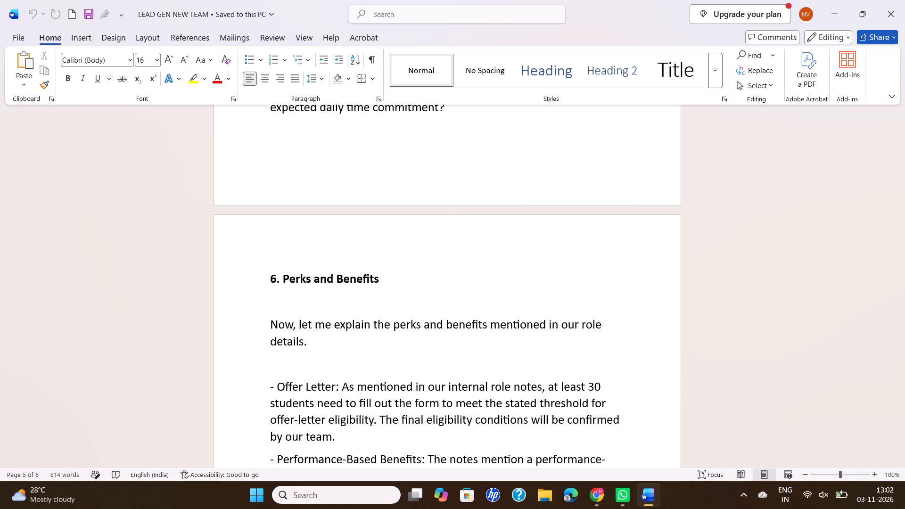
{"action": "key", "text": "Down"}
{"action": "key", "text": "Down"}
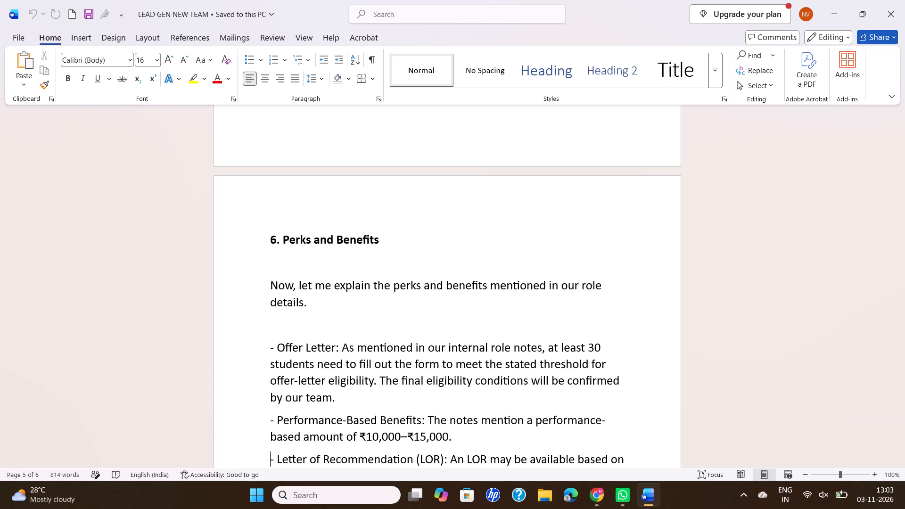
Return to the CA LEADS sheet in Chrome and copy the lead's contact number from cell G285.
{"action": "left_click", "coordinate": [606, 502]}
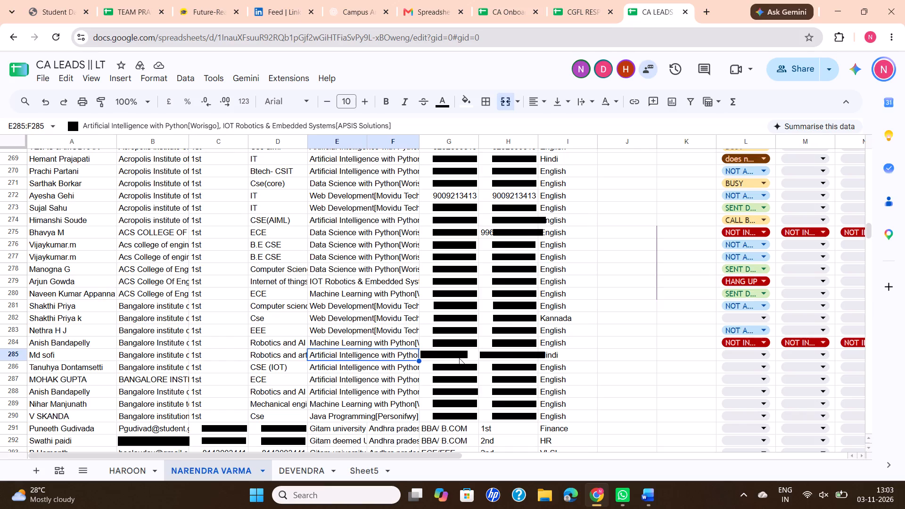
{"action": "triple_click", "coordinate": [454, 356]}
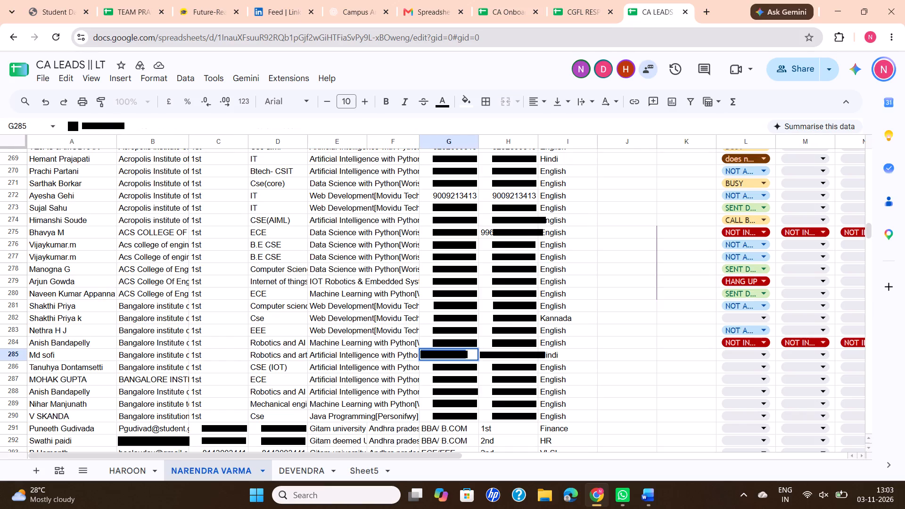
{"action": "key", "text": "ctrl+c"}
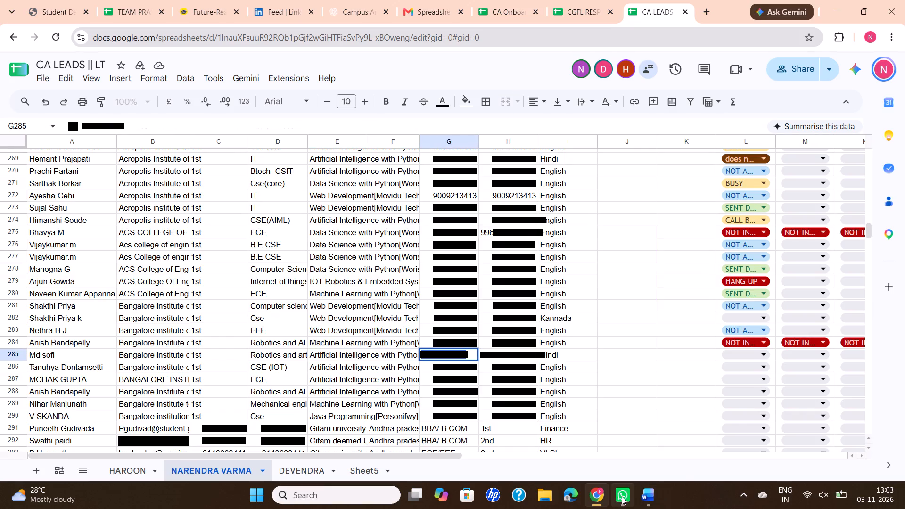
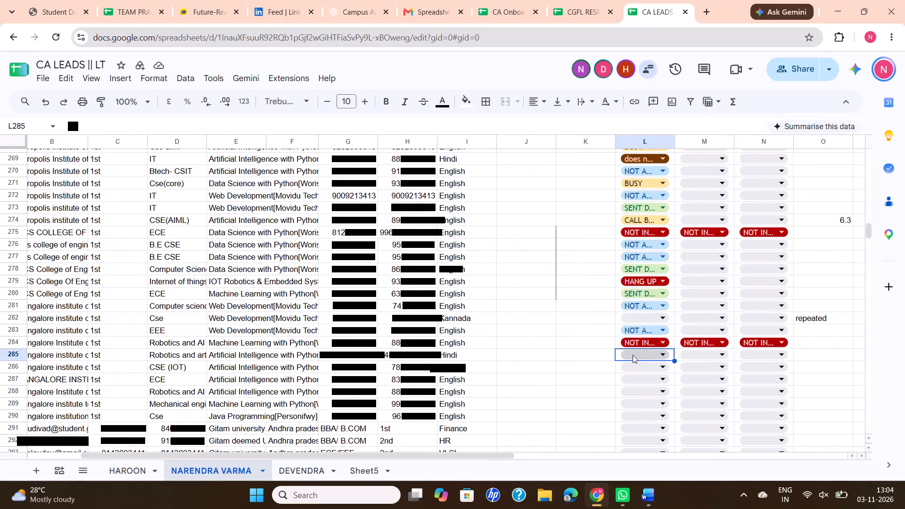
Set the call status of the lead in row 285 to HANG UP in column L.
{"action": "left_click_drag", "start_coordinate": [633, 355], "coordinate": [652, 444]}
{"action": "scroll", "coordinate": [652, 444], "scroll_direction": "down", "scroll_amount": 3}
{"action": "scroll", "coordinate": [638, 382], "scroll_direction": "up", "scroll_amount": 1}
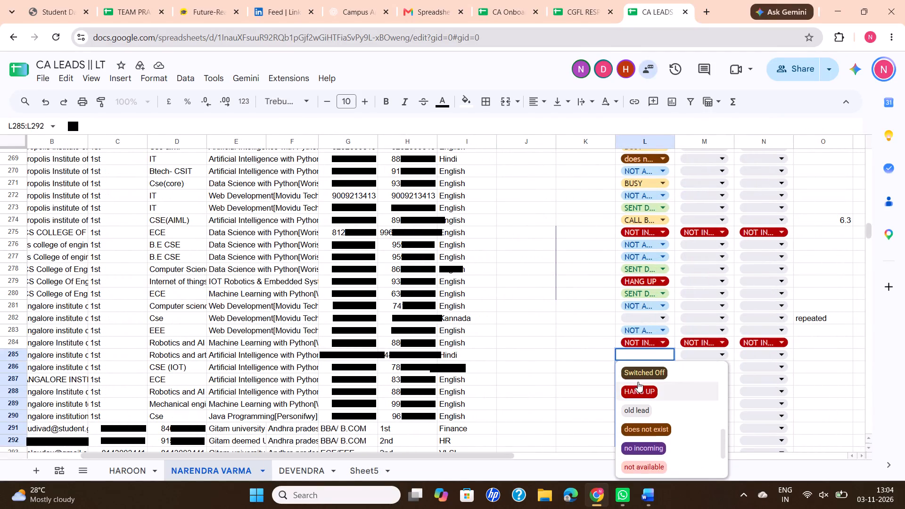
{"action": "left_click", "coordinate": [640, 388]}
{"action": "left_click", "coordinate": [584, 361]}
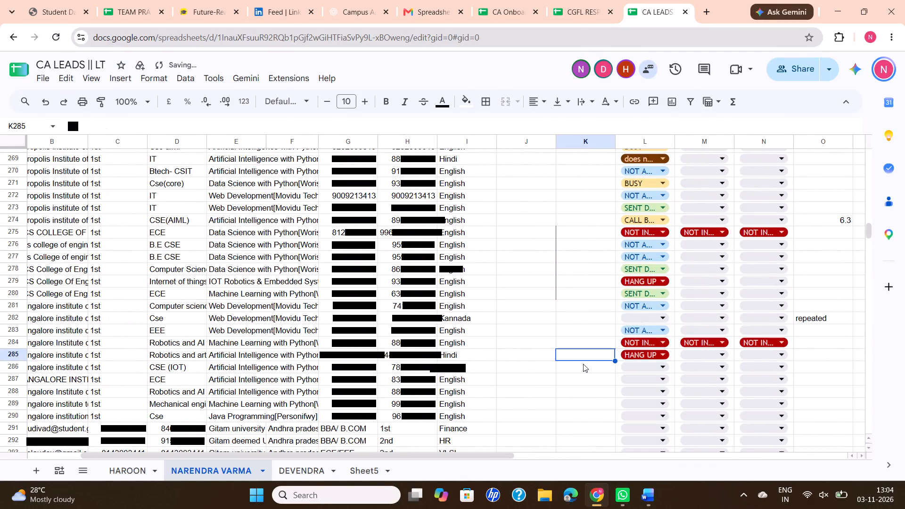
{"action": "left_click", "coordinate": [583, 364]}
Select the next lead's contact number in cell G286.
{"action": "scroll", "coordinate": [583, 364], "scroll_direction": "right", "scroll_amount": 3}
{"action": "left_click", "coordinate": [433, 366]}
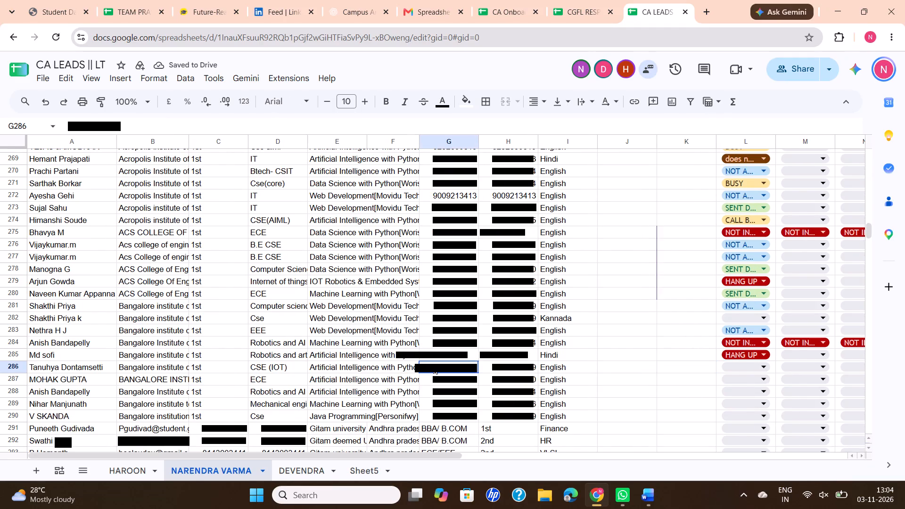
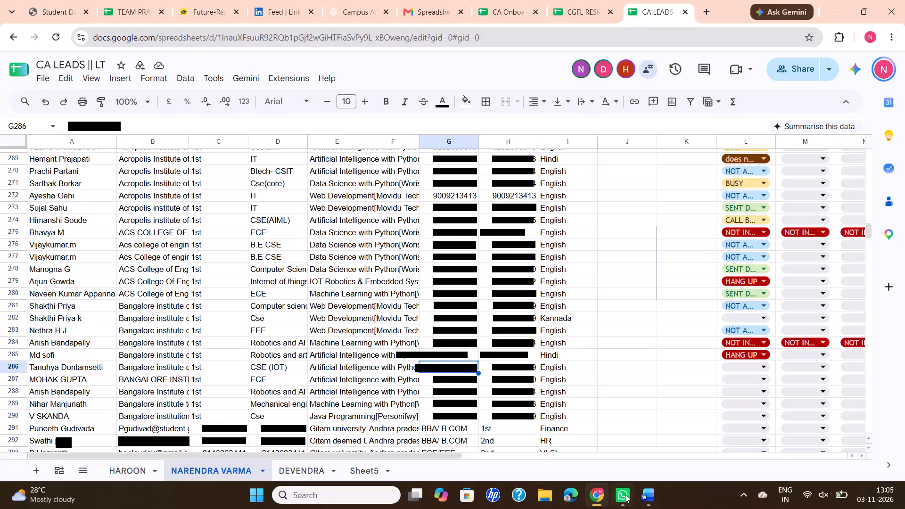
Switch to the Word call script and review it backwards from Perks and Benefits to the internship-interest questions preceding About Learners Track.
{"action": "left_click", "coordinate": [644, 497]}
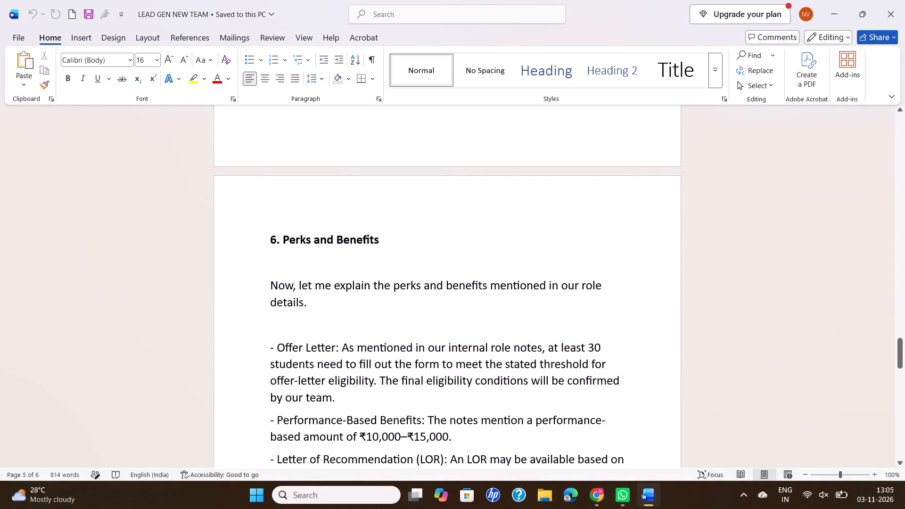
{"action": "key", "text": "Up"}
{"action": "key", "text": "Up"}
{"action": "key", "text": "Up"}
{"action": "key", "text": "Up"}
{"action": "key", "text": "Up"}
{"action": "key", "text": "Up"}
{"action": "key", "text": "Up"}
{"action": "key", "text": "Up"}
{"action": "key", "text": "Up"}
{"action": "key", "text": "Up"}
{"action": "key", "text": "Up"}
{"action": "key", "text": "Up"}
{"action": "key", "text": "Up"}
{"action": "key", "text": "Up"}
{"action": "key", "text": "Up"}
{"action": "key", "text": "Up"}
{"action": "key", "text": "Up"}
{"action": "key", "text": "Up"}
{"action": "key", "text": "Up"}
{"action": "key", "text": "Up"}
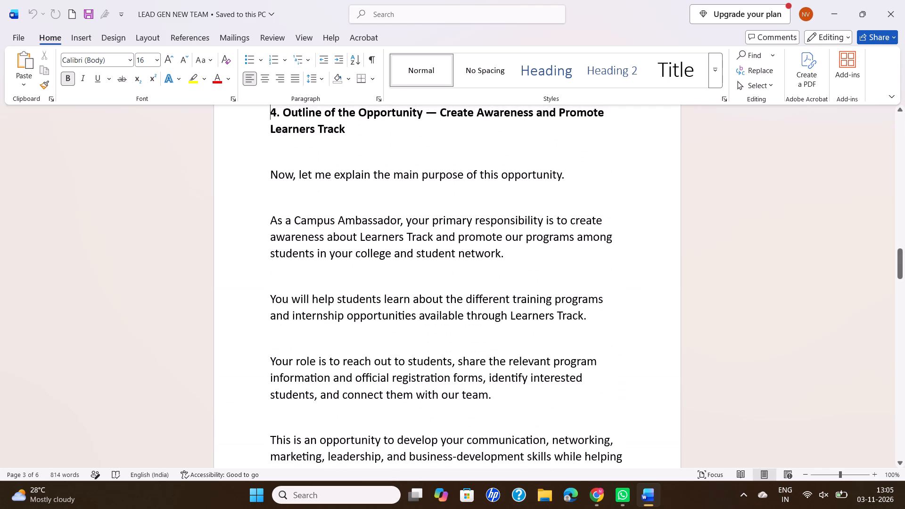
{"action": "key", "text": "Down"}
{"action": "key", "text": "Up"}
{"action": "key", "text": "Up"}
{"action": "key", "text": "Up"}
{"action": "key", "text": "Up"}
{"action": "key", "text": "Up"}
{"action": "key", "text": "Up"}
{"action": "key", "text": "Up"}
{"action": "key", "text": "Up"}
{"action": "key", "text": "Up"}
{"action": "key", "text": "Up"}
{"action": "key", "text": "Up"}
{"action": "key", "text": "Up"}
{"action": "key", "text": "Up"}
{"action": "key", "text": "Up"}
{"action": "key", "text": "Up"}
{"action": "key", "text": "Up"}
{"action": "key", "text": "Up"}
{"action": "key", "text": "Up"}
{"action": "key", "text": "Up"}
{"action": "key", "text": "Up"}
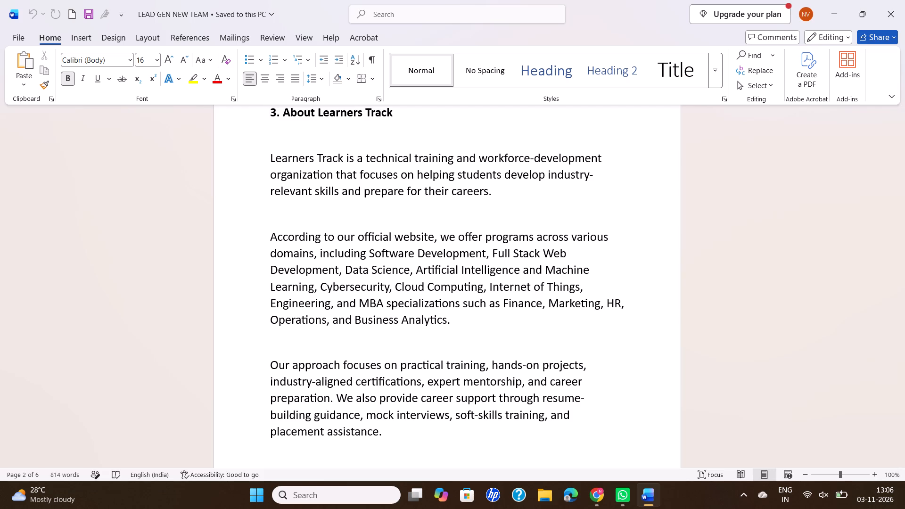
{"action": "key", "text": "Down"}
{"action": "key", "text": "Down"}
{"action": "key", "text": "Up"}
{"action": "key", "text": "Up"}
{"action": "key", "text": "Up"}
{"action": "key", "text": "Up"}
{"action": "key", "text": "Up"}
{"action": "key", "text": "Up"}
{"action": "key", "text": "Up"}
{"action": "key", "text": "Up"}
{"action": "key", "text": "Up"}
{"action": "key", "text": "Up"}
Switch back to the CA LEADS spreadsheet in Chrome.
{"action": "left_click", "coordinate": [591, 500]}
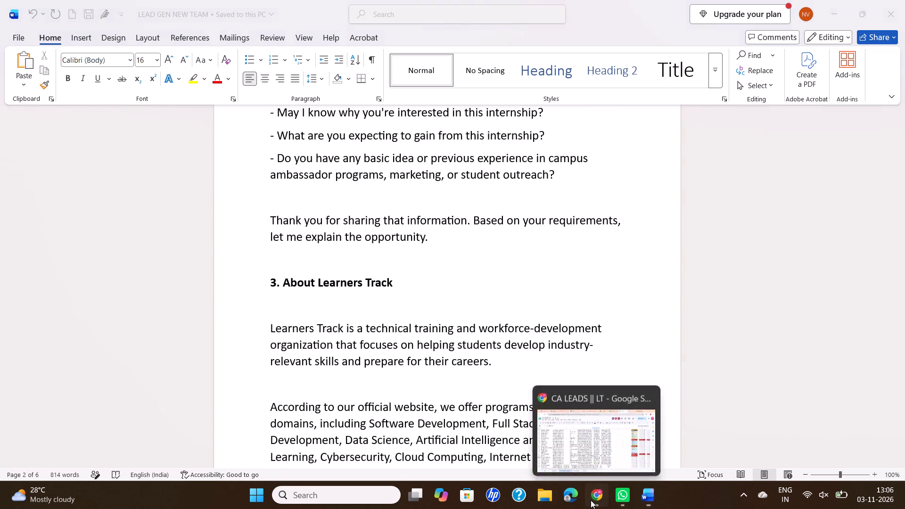
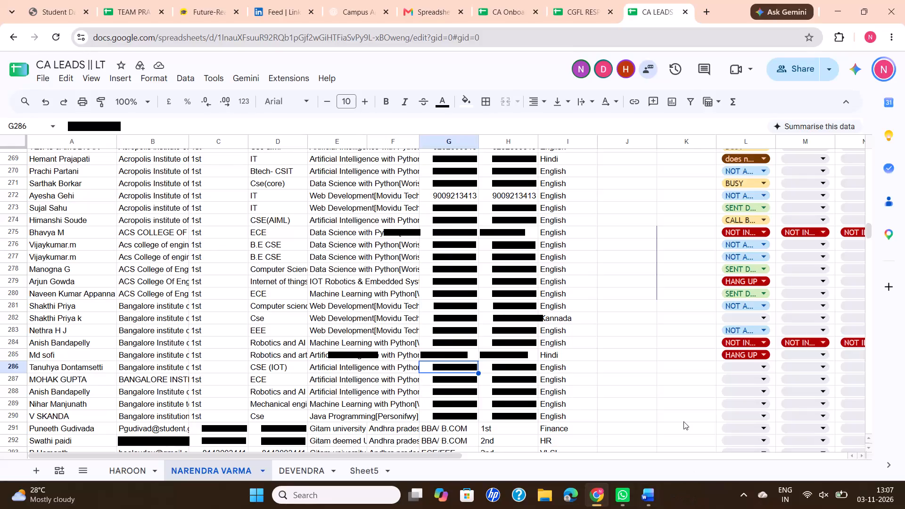
Set the first call status of the lead in row 286 to CALL BACK.
{"action": "scroll", "coordinate": [647, 370], "scroll_direction": "left", "scroll_amount": 1}
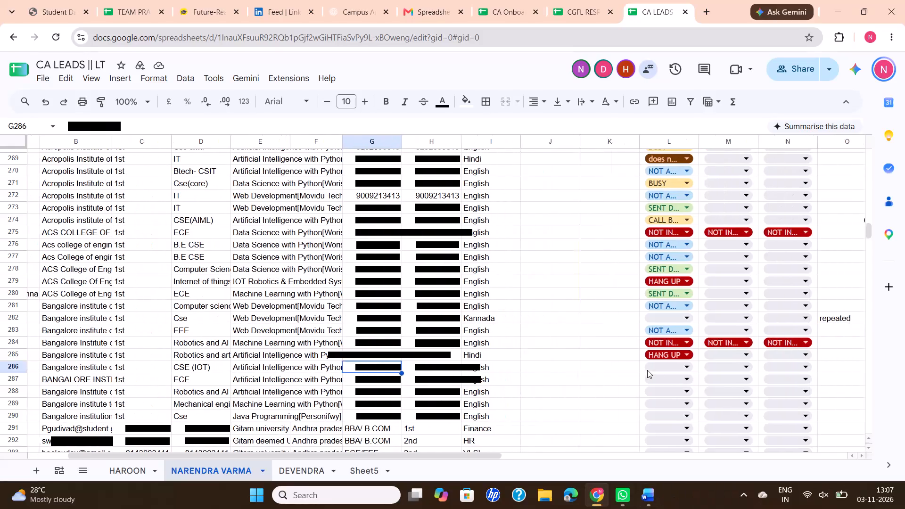
{"action": "left_click", "coordinate": [647, 367]}
{"action": "left_click", "coordinate": [656, 397]}
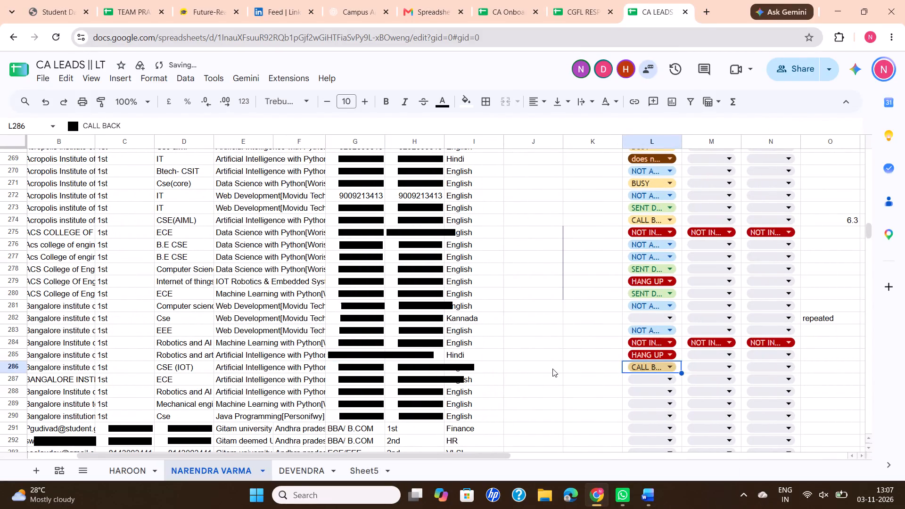
Copy the phone number in column G for the lead in row 286.
{"action": "scroll", "coordinate": [552, 369], "scroll_direction": "right", "scroll_amount": 4}
{"action": "triple_click", "coordinate": [451, 367]}
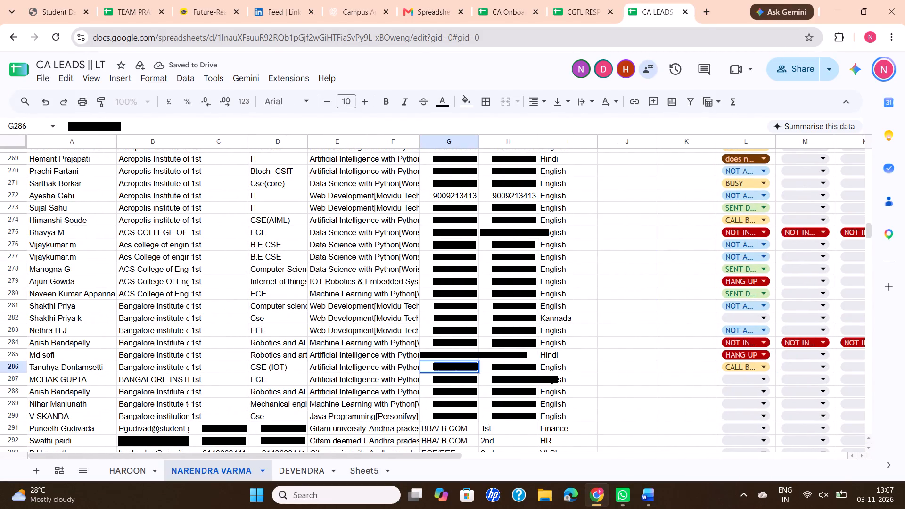
{"action": "key", "text": "ctrl+c"}
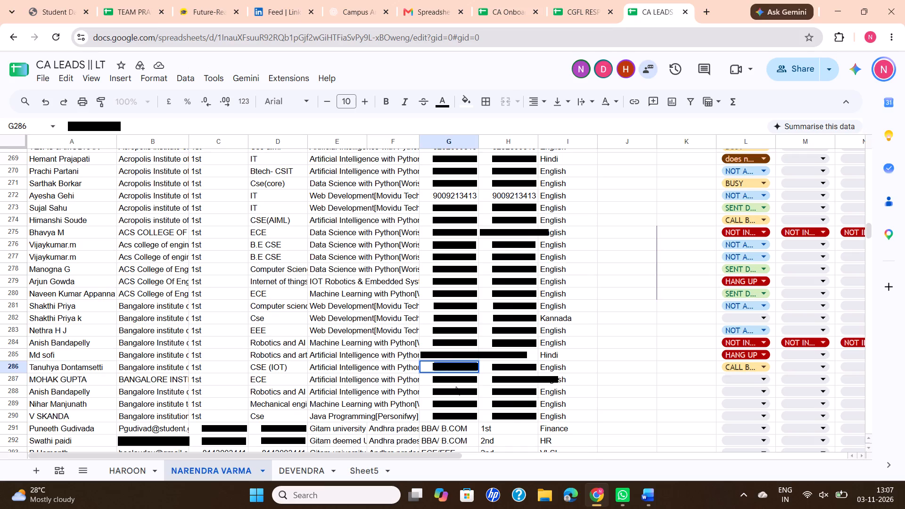
Switch to the Word call script, open at the internship-interest questions and About Learners Track.
{"action": "left_click", "coordinate": [652, 496]}
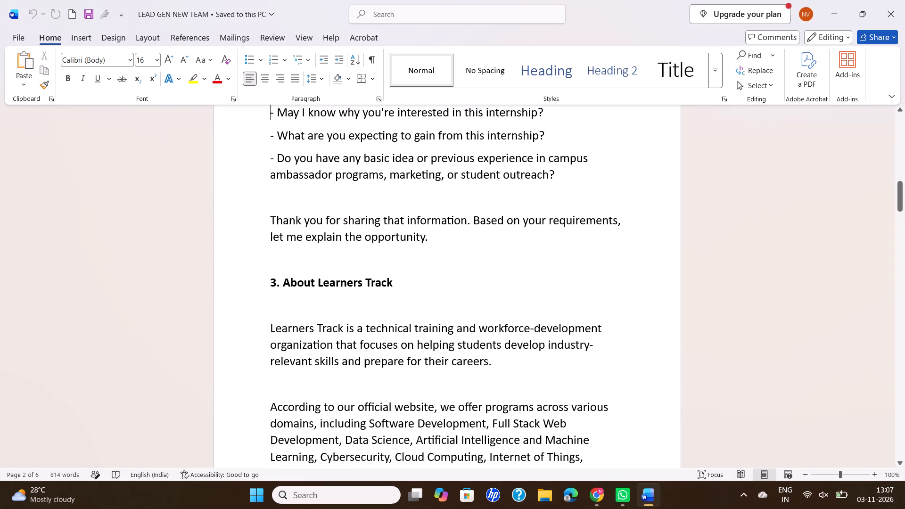
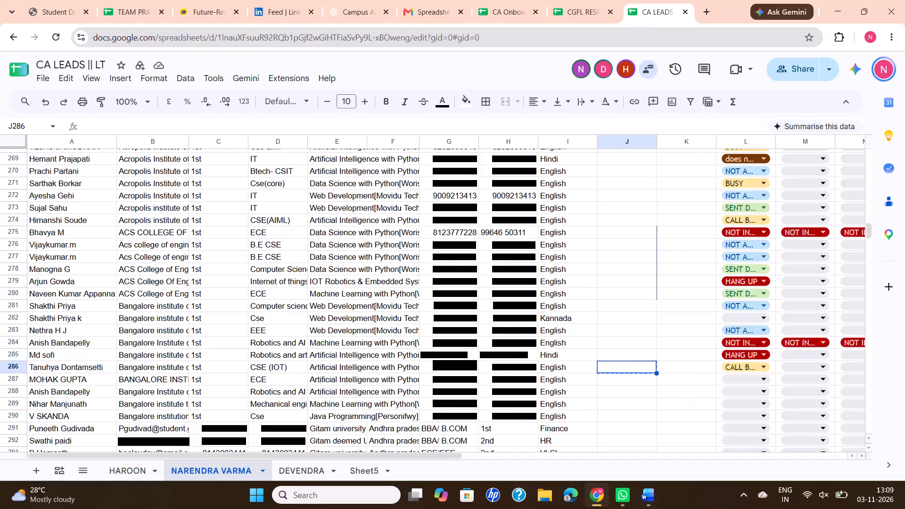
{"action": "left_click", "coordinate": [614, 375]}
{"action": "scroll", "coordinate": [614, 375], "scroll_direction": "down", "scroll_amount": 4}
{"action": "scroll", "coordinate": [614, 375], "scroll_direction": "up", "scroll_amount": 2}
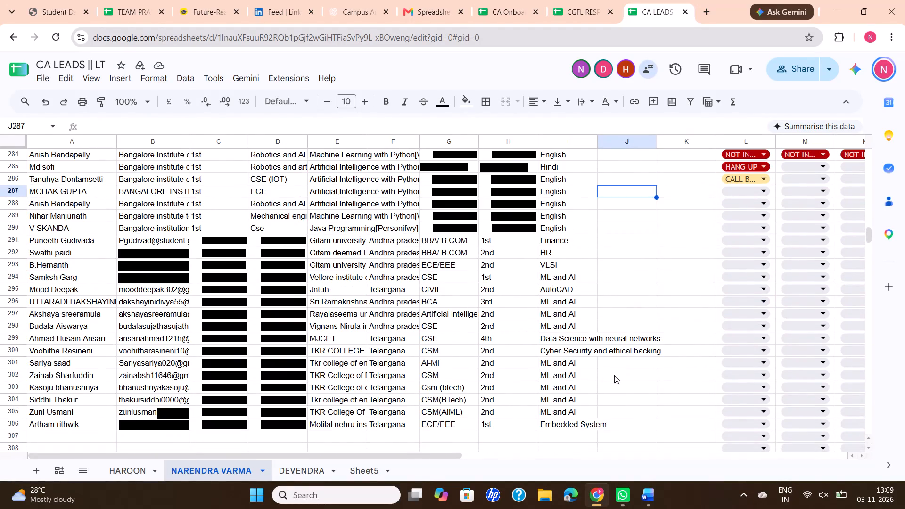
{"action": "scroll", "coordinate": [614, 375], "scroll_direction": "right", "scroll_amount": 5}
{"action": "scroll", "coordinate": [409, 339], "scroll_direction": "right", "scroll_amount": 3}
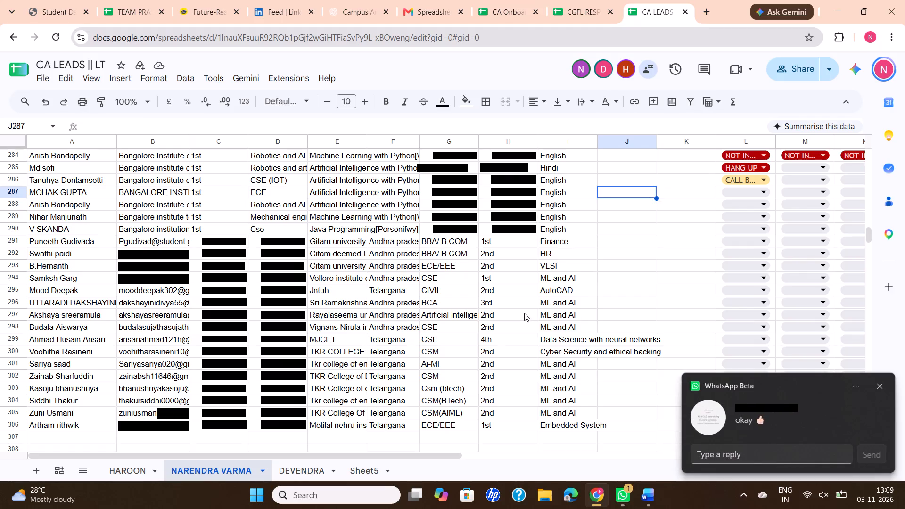
Dismiss the incoming WhatsApp message notification covering the spreadsheet.
{"action": "left_click", "coordinate": [883, 386]}
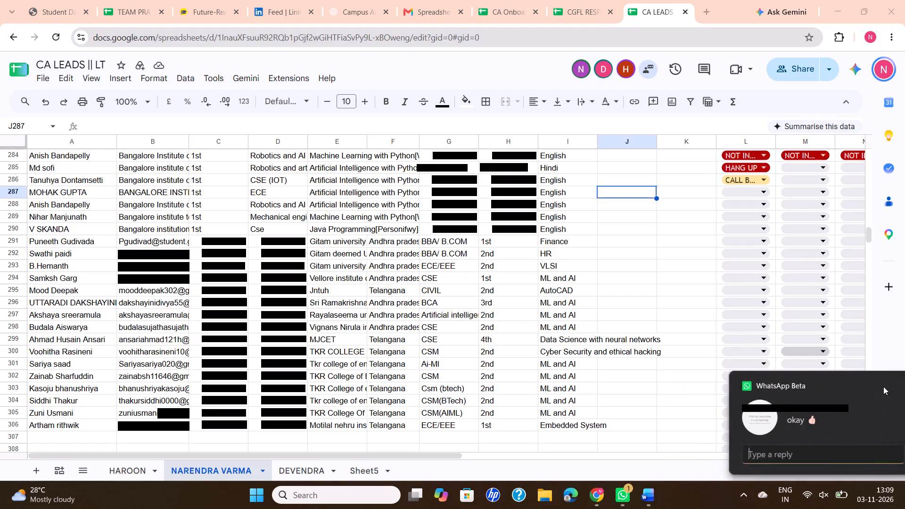
Select the column G phone number of the next uncalled lead in row 287.
{"action": "scroll", "coordinate": [607, 216], "scroll_direction": "up", "scroll_amount": 1}
{"action": "left_click", "coordinate": [446, 223]}
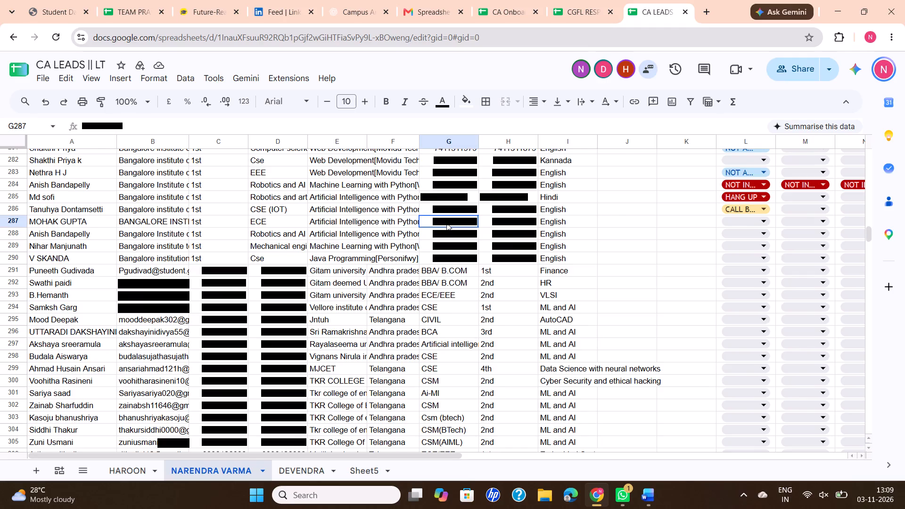
{"action": "scroll", "coordinate": [446, 223], "scroll_direction": "up", "scroll_amount": 1}
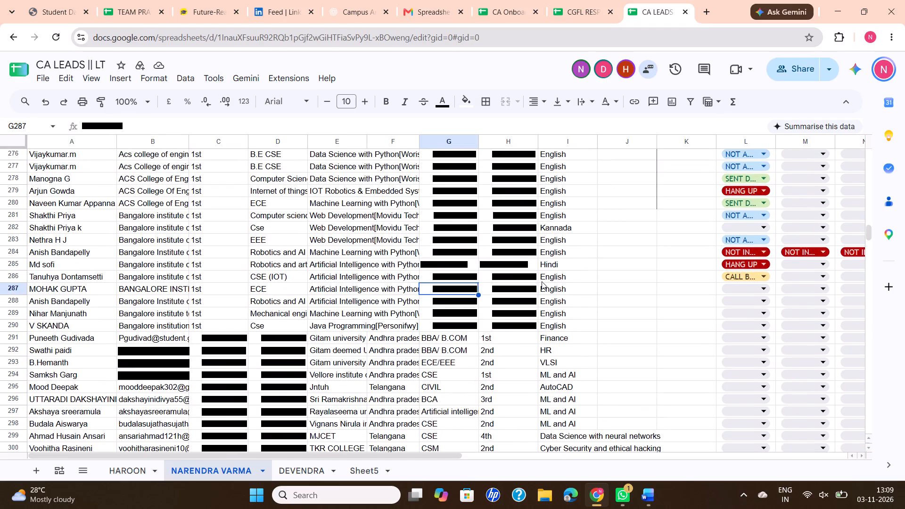
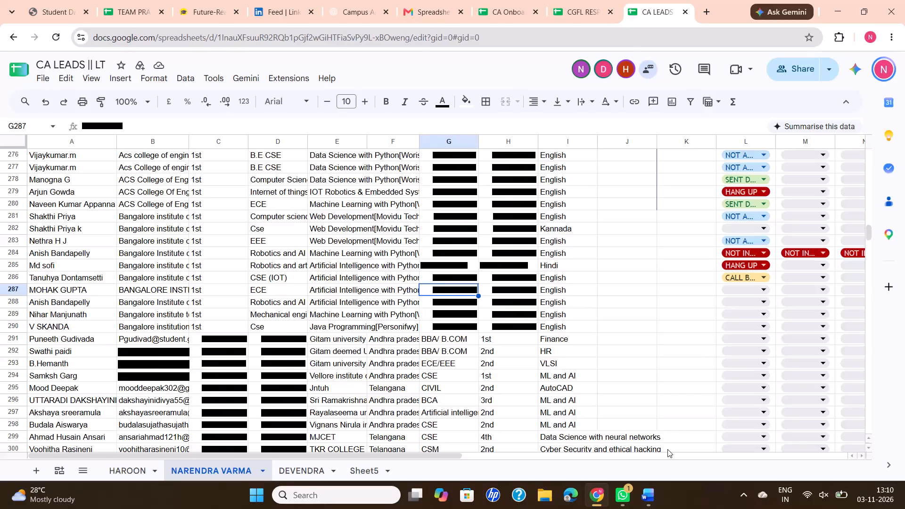
Switch to the Word document with the Learners Track call script.
{"action": "left_click", "coordinate": [650, 491]}
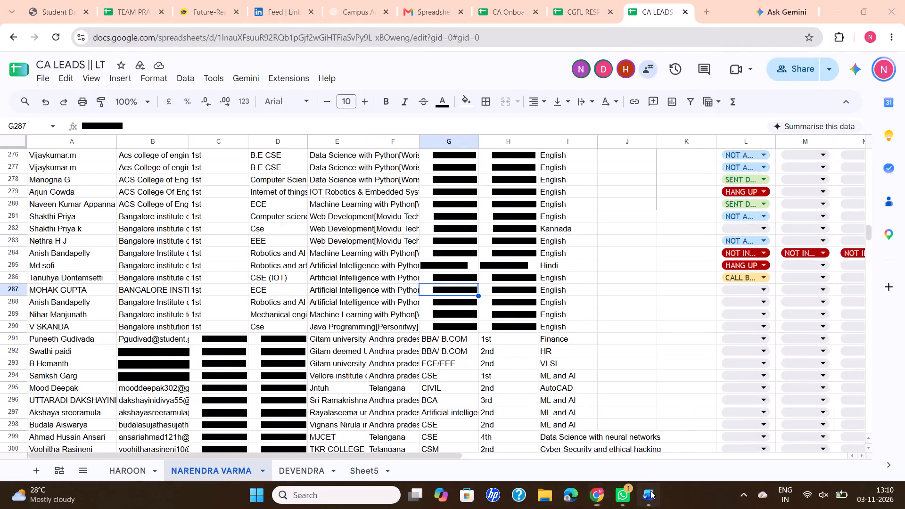
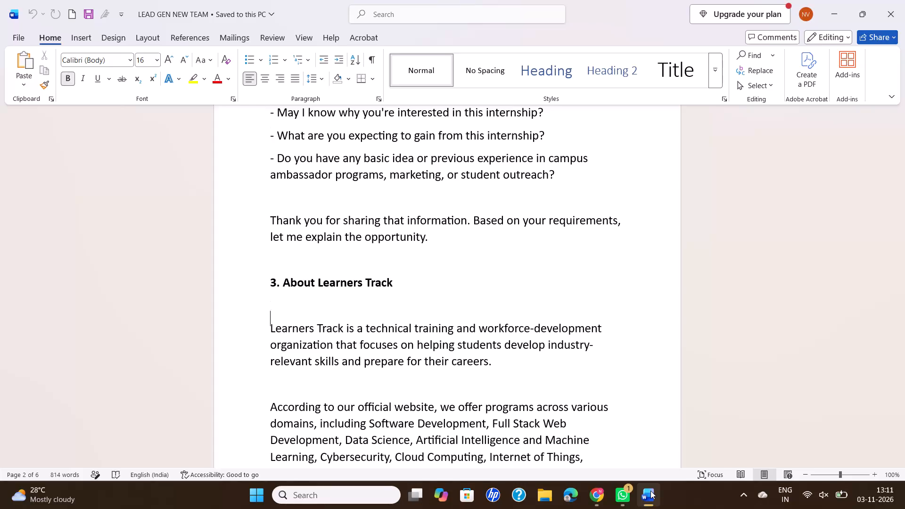
Review the call script from the About Learners Track section through the opportunity outline to the end of Roles and Responsibilities.
{"action": "key", "text": "Down"}
{"action": "key", "text": "Down"}
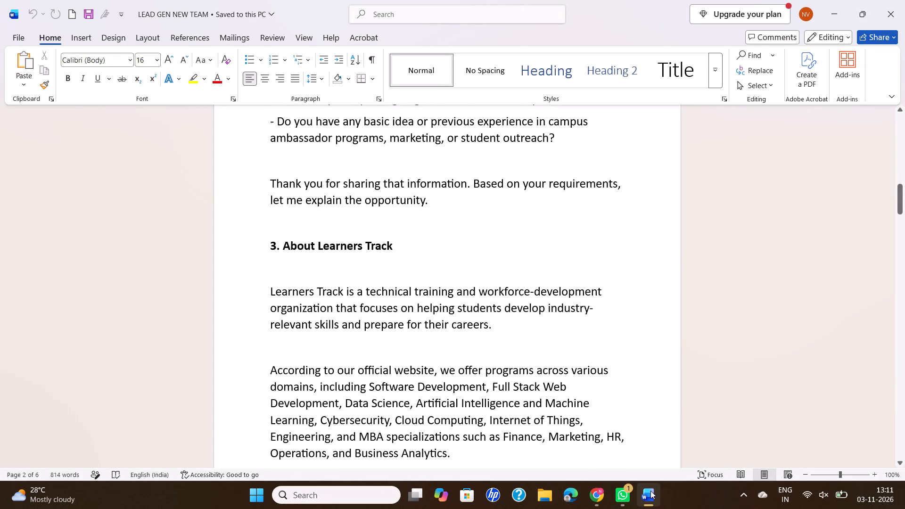
{"action": "key", "text": "Down"}
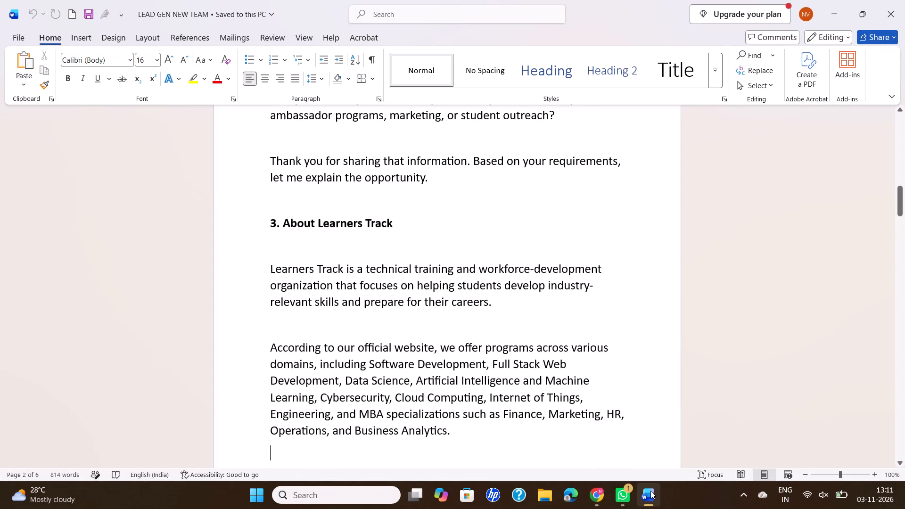
{"action": "key", "text": "Down"}
{"action": "key", "text": "Down"}
{"action": "key", "text": "Down"}
{"action": "key", "text": "Down"}
{"action": "key", "text": "Down"}
{"action": "key", "text": "Down"}
{"action": "key", "text": "Down"}
{"action": "key", "text": "Down"}
{"action": "key", "text": "Down"}
{"action": "key", "text": "Down"}
{"action": "key", "text": "Down"}
{"action": "key", "text": "Down"}
{"action": "key", "text": "Down"}
{"action": "key", "text": "Down"}
{"action": "key", "text": "Down"}
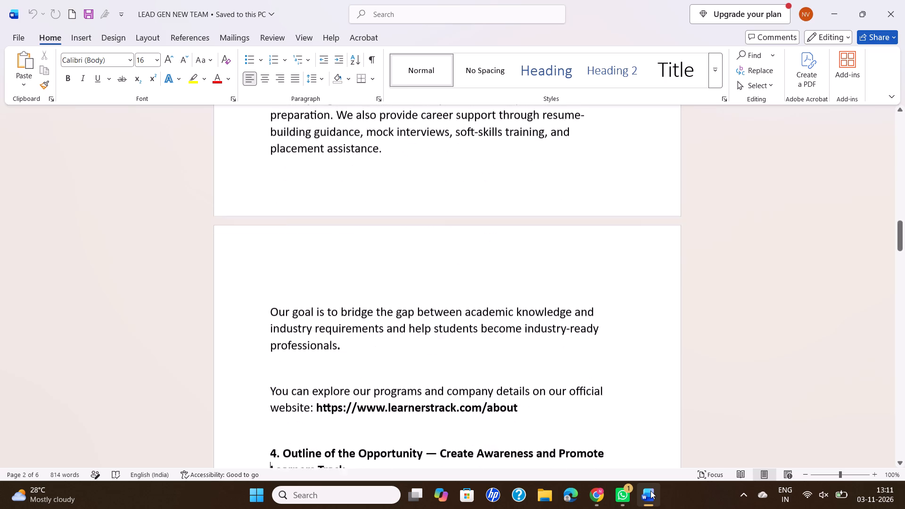
{"action": "key", "text": "Down"}
{"action": "key", "text": "Down"}
{"action": "key", "text": "Down"}
{"action": "key", "text": "Down"}
{"action": "key", "text": "Down"}
{"action": "key", "text": "Down"}
{"action": "key", "text": "Down"}
{"action": "key", "text": "Down"}
{"action": "key", "text": "Down"}
{"action": "key", "text": "Down"}
{"action": "key", "text": "Down"}
{"action": "key", "text": "Down"}
{"action": "key", "text": "Down"}
{"action": "key", "text": "Down"}
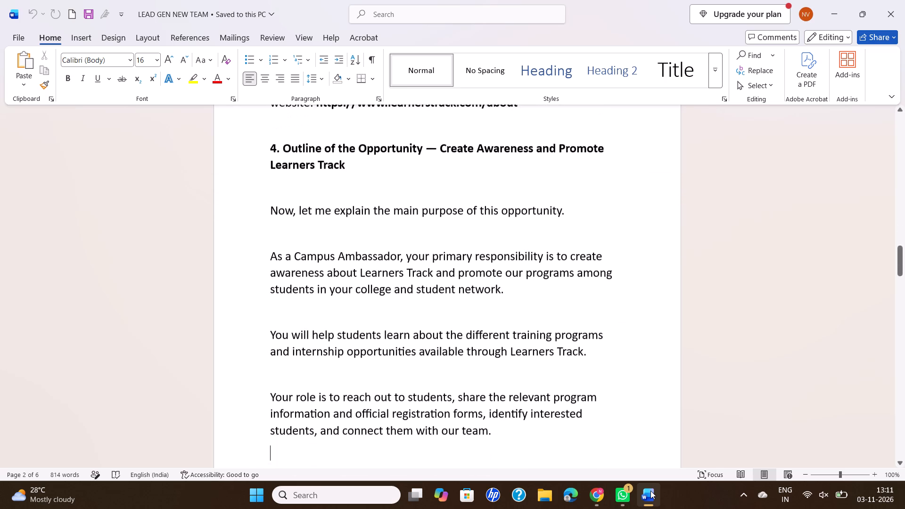
{"action": "key", "text": "Down"}
{"action": "key", "text": "Down"}
{"action": "key", "text": "Down"}
{"action": "key", "text": "Down"}
{"action": "key", "text": "Down"}
{"action": "key", "text": "Down"}
{"action": "key", "text": "Down"}
{"action": "key", "text": "Down"}
{"action": "key", "text": "Down"}
{"action": "key", "text": "Down"}
{"action": "key", "text": "Down"}
{"action": "key", "text": "Down"}
{"action": "key", "text": "Down"}
{"action": "key", "text": "Down"}
{"action": "key", "text": "Down"}
{"action": "key", "text": "Down"}
{"action": "key", "text": "Down"}
{"action": "key", "text": "Down"}
{"action": "key", "text": "Down"}
{"action": "key", "text": "Down"}
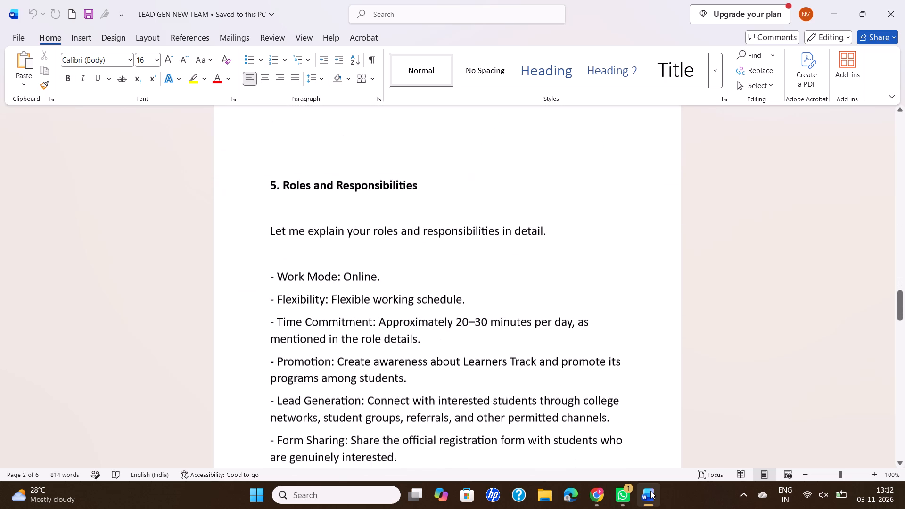
{"action": "key", "text": "Down"}
{"action": "key", "text": "Down"}
{"action": "key", "text": "Down"}
{"action": "key", "text": "Down"}
{"action": "key", "text": "Down"}
{"action": "key", "text": "Down"}
{"action": "key", "text": "Down"}
{"action": "key", "text": "Down"}
{"action": "key", "text": "Down"}
{"action": "key", "text": "Down"}
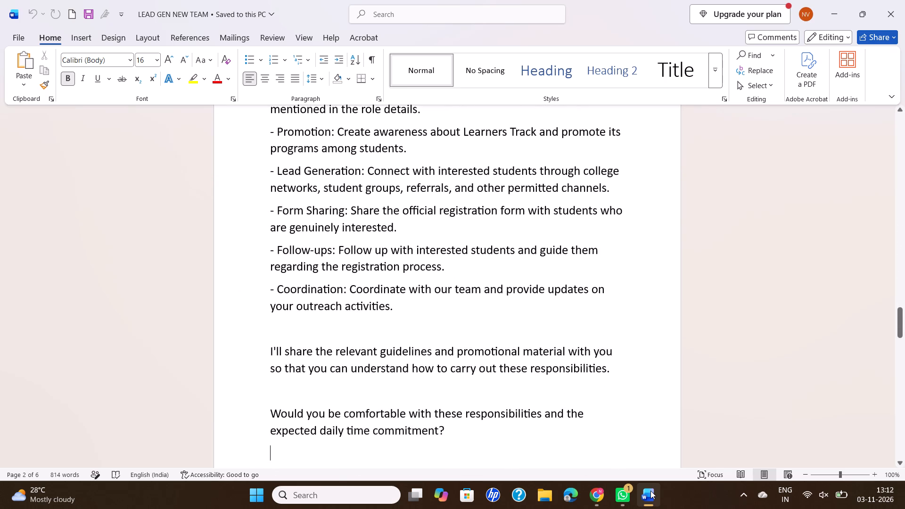
Continue reviewing the call script from the end of Roles and Responsibilities to the Perks and Benefits section.
{"action": "key", "text": "Down"}
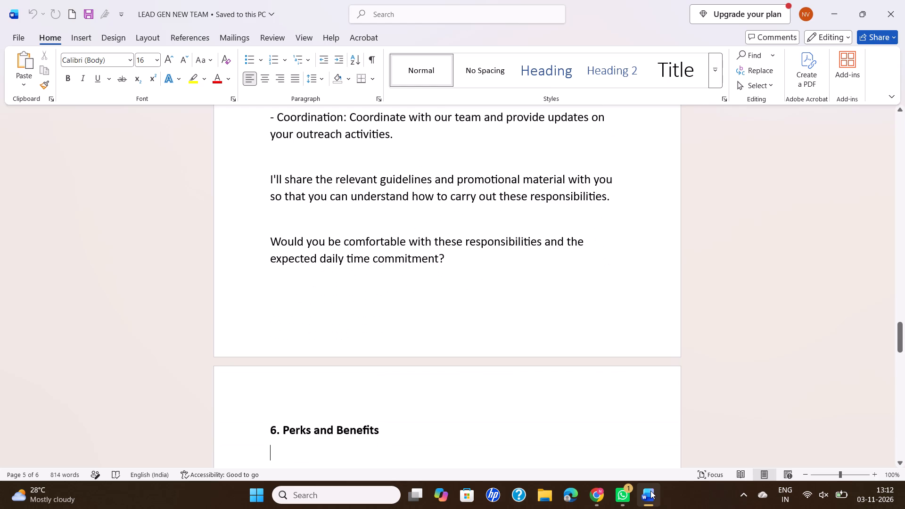
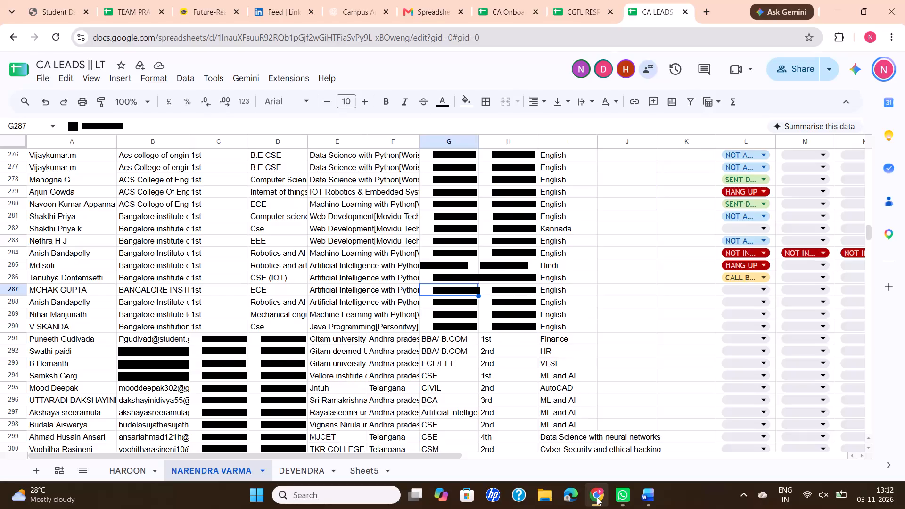
Set the first call status of the lead in row 287 to NOT INTERESTED.
{"action": "scroll", "coordinate": [656, 368], "scroll_direction": "left", "scroll_amount": 1}
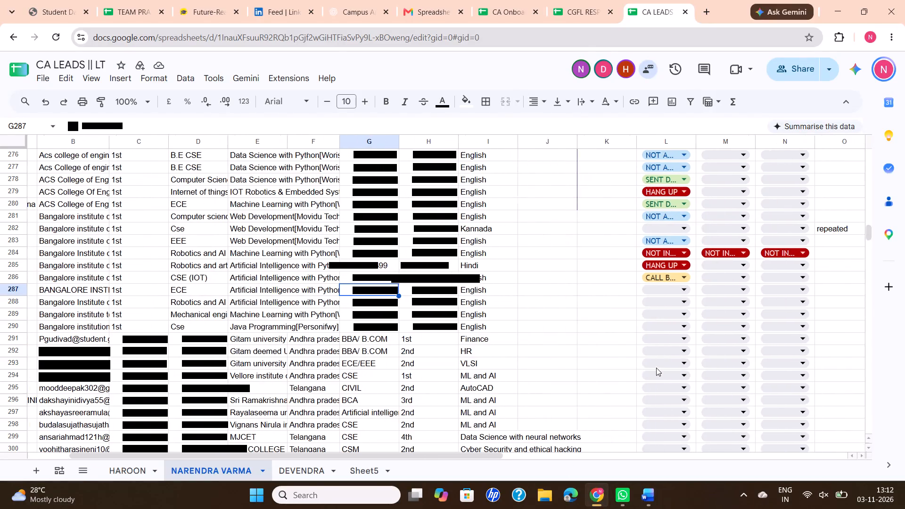
{"action": "left_click_drag", "start_coordinate": [654, 289], "coordinate": [662, 353]}
{"action": "left_click", "coordinate": [658, 347]}
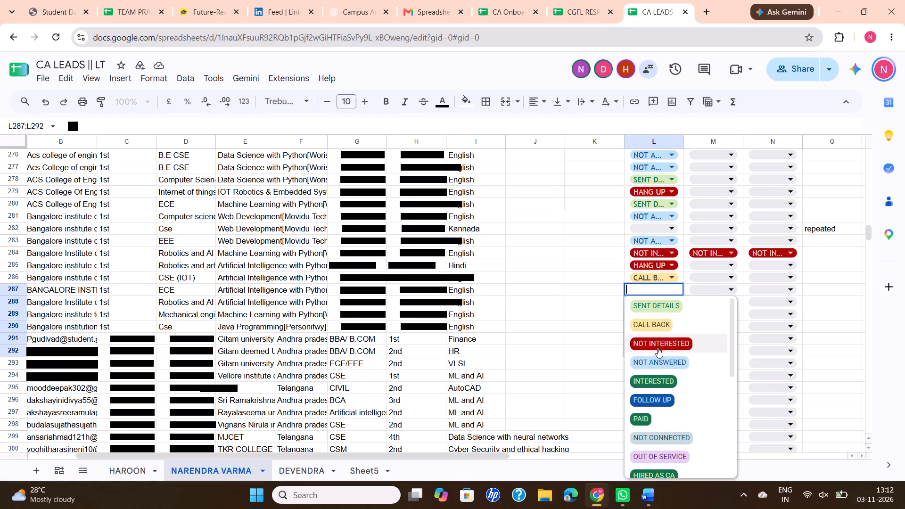
Fill the NOT INTERESTED status in row 287 across the two adjacent status columns, M and N.
{"action": "left_click", "coordinate": [588, 287]}
{"action": "left_click", "coordinate": [685, 283]}
{"action": "left_click_drag", "start_coordinate": [681, 291], "coordinate": [681, 297]}
{"action": "left_click", "coordinate": [682, 293]}
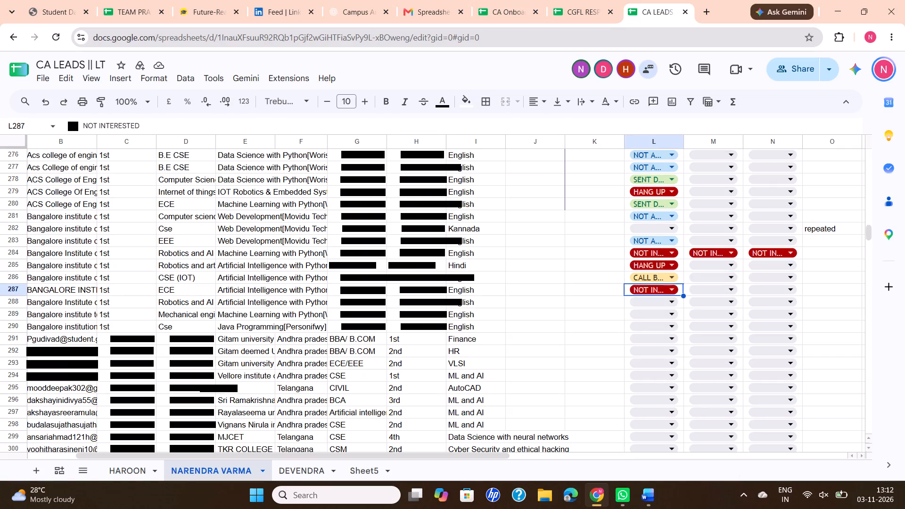
{"action": "left_click_drag", "start_coordinate": [683, 295], "coordinate": [796, 291]}
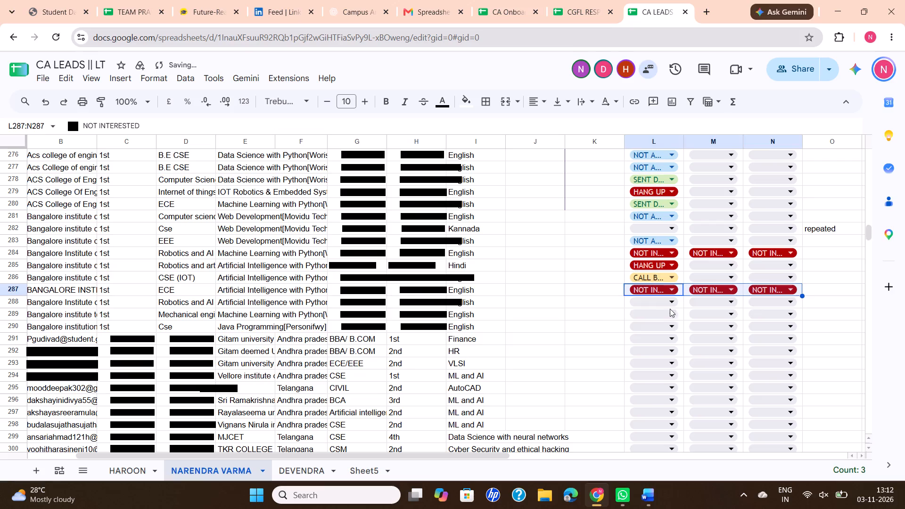
Look up the column G contact number of the lead in row 288.
{"action": "left_click", "coordinate": [603, 302]}
{"action": "scroll", "coordinate": [603, 302], "scroll_direction": "right", "scroll_amount": 2}
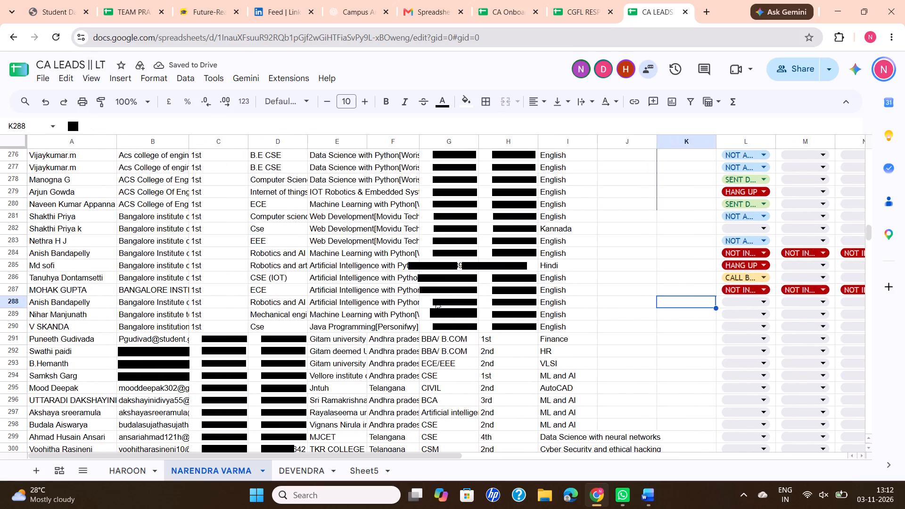
{"action": "left_click", "coordinate": [436, 301]}
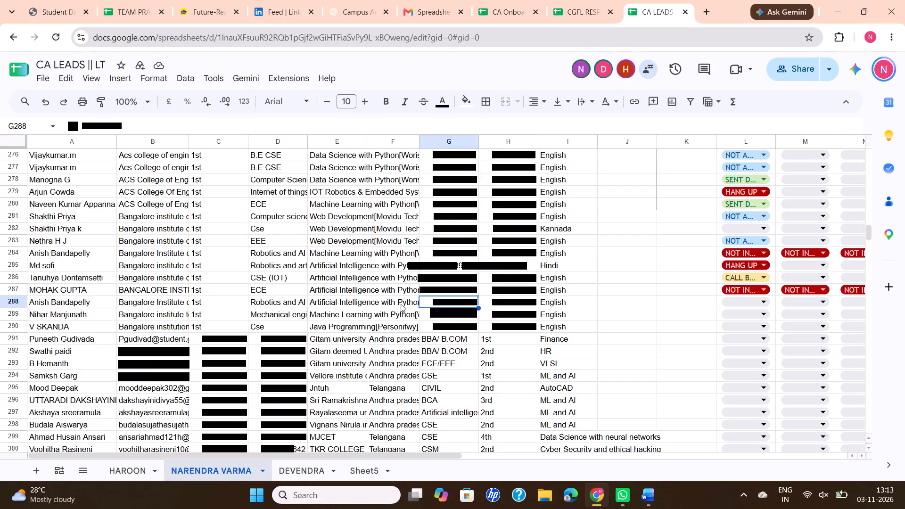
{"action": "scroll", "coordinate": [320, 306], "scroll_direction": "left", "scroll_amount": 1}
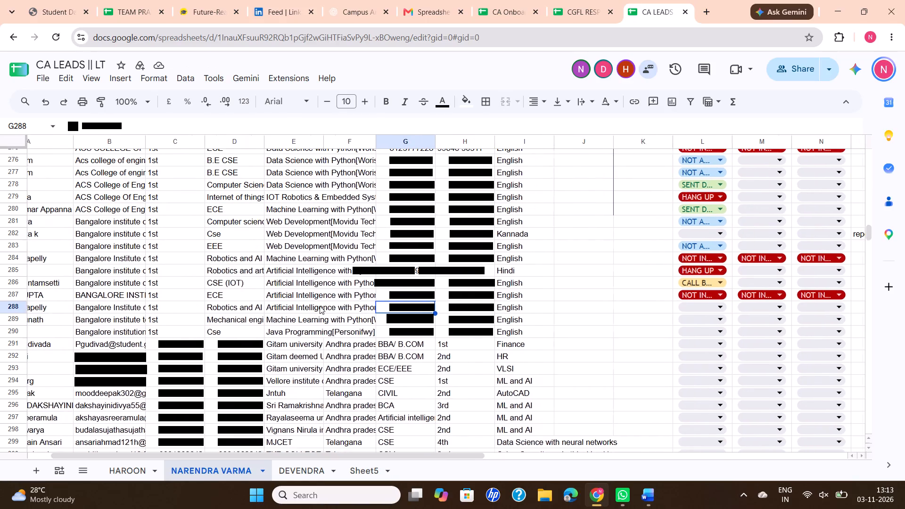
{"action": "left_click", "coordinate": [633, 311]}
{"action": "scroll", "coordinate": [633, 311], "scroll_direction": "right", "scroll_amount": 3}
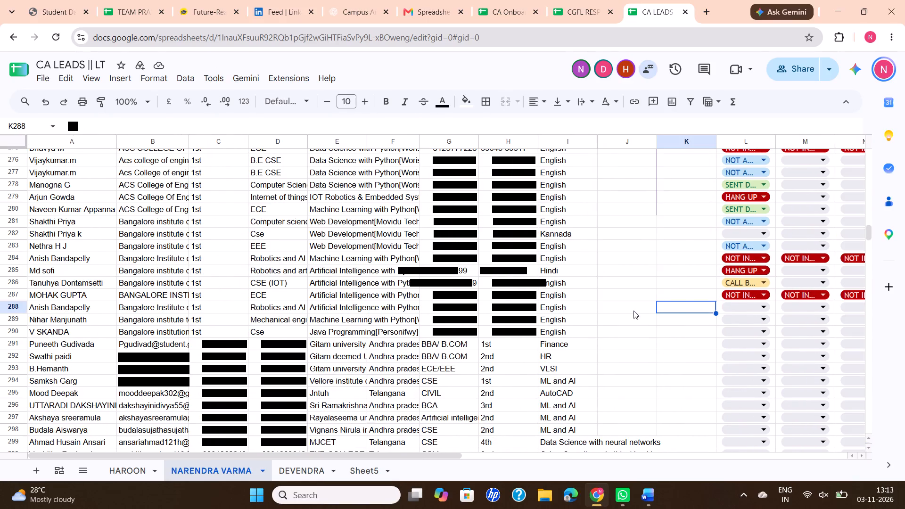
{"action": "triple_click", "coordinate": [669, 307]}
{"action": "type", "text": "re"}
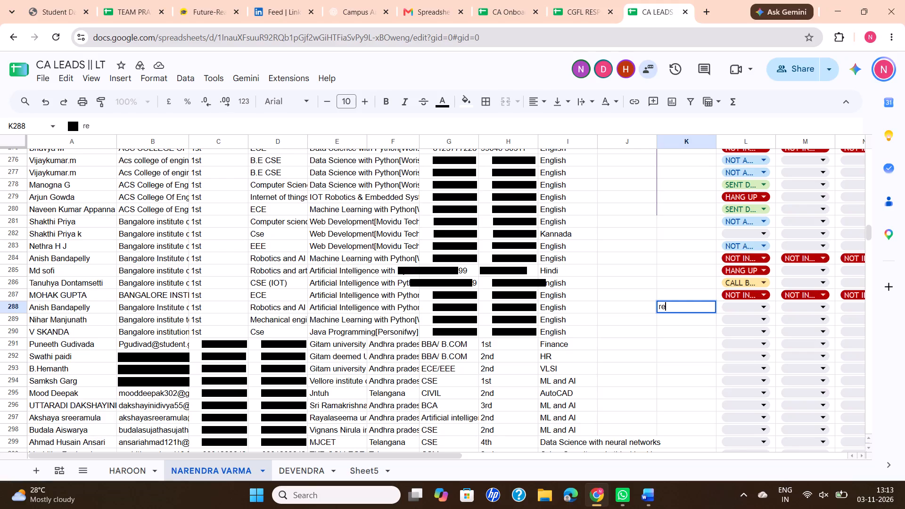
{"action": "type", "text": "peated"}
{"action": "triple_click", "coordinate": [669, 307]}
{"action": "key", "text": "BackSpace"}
Enter the note "repeated" in column O for the lead in row 288.
{"action": "scroll", "coordinate": [669, 307], "scroll_direction": "left", "scroll_amount": 4}
{"action": "scroll", "coordinate": [855, 337], "scroll_direction": "left", "scroll_amount": 3}
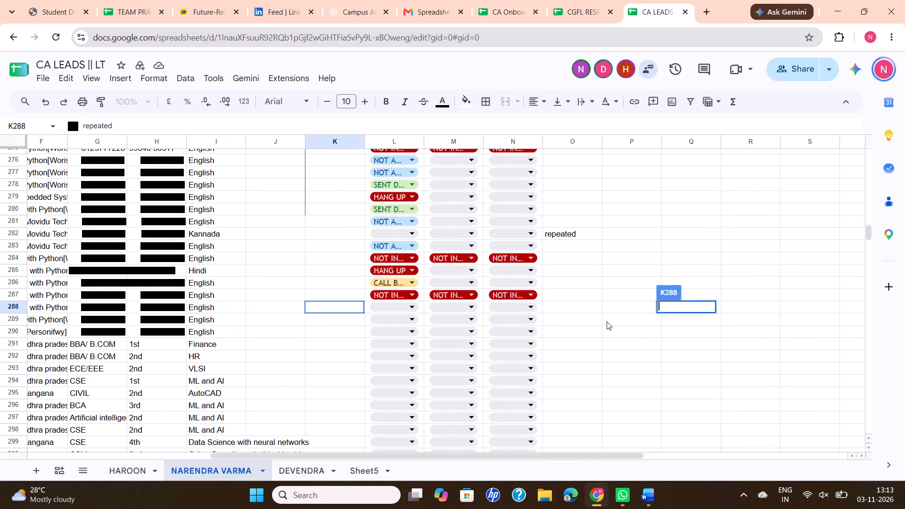
{"action": "triple_click", "coordinate": [554, 304]}
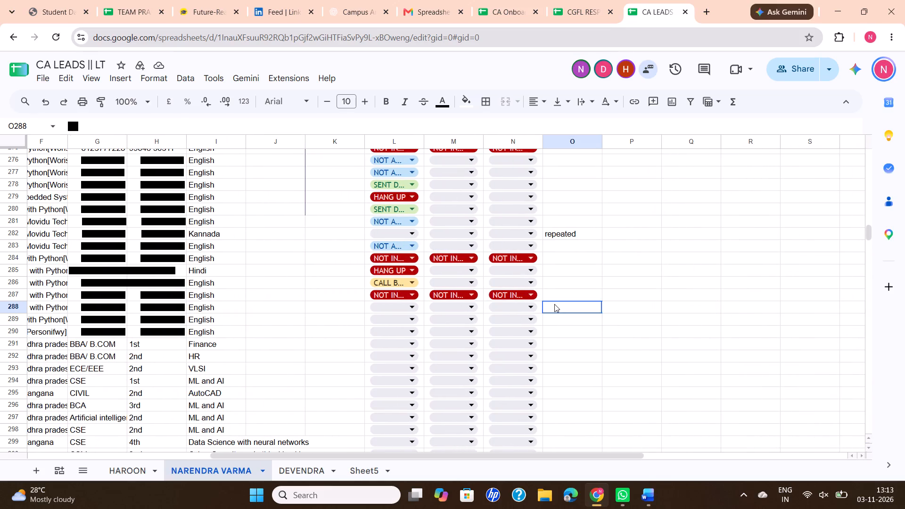
{"action": "type", "text": "repea"}
{"action": "type", "text": "ted"}
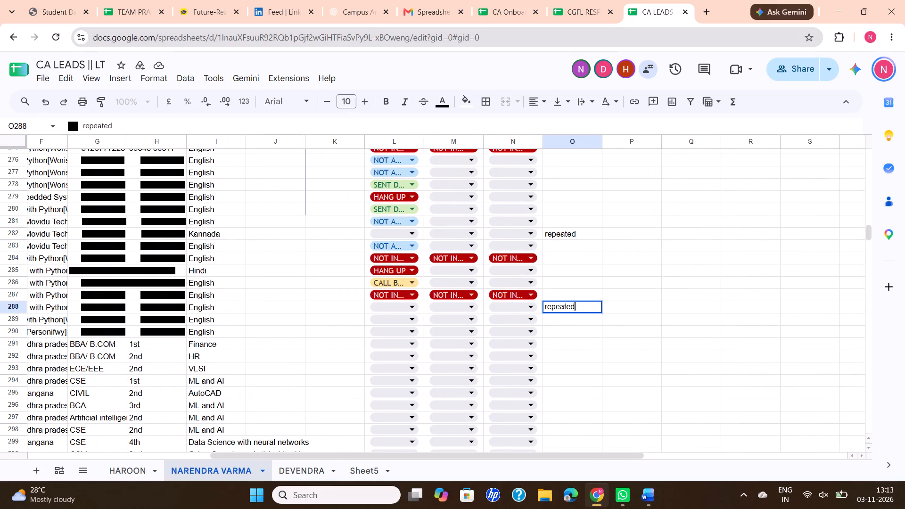
{"action": "left_click", "coordinate": [349, 318]}
Look up the column G contact number of the lead in row 289.
{"action": "scroll", "coordinate": [349, 318], "scroll_direction": "right", "scroll_amount": 4}
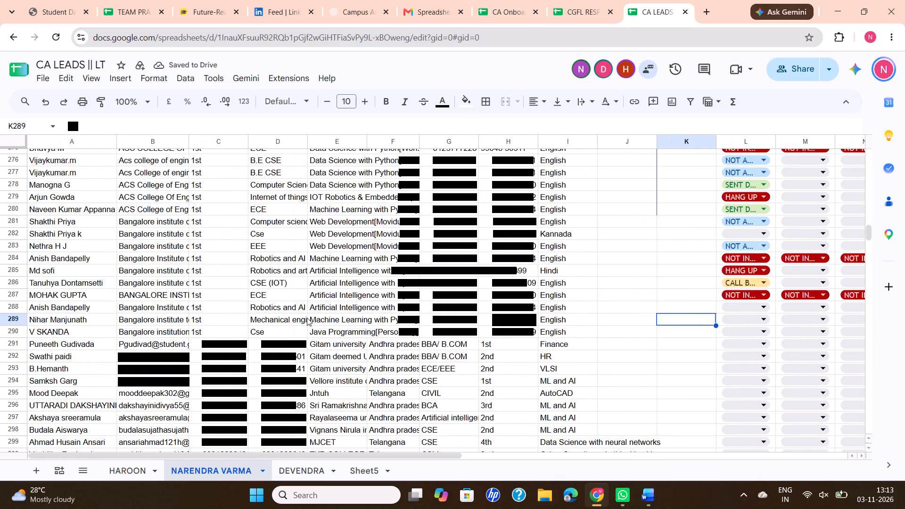
{"action": "left_click", "coordinate": [444, 320]}
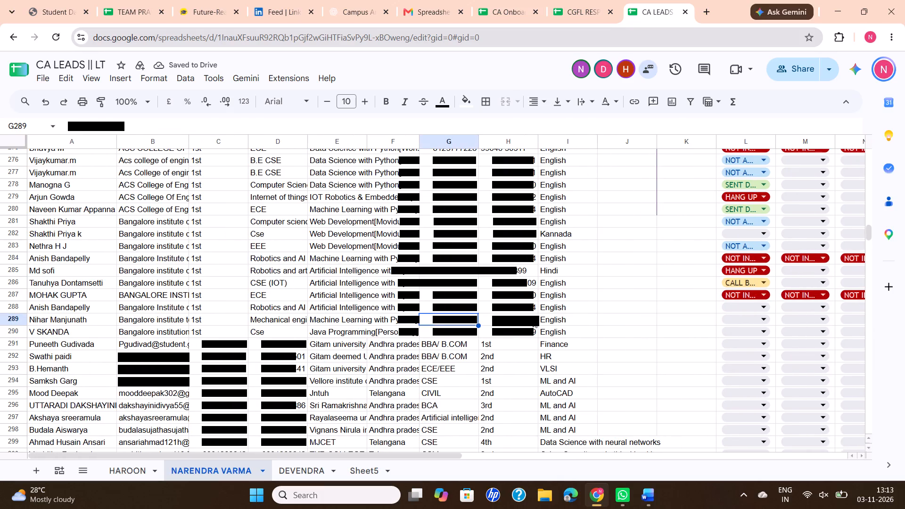
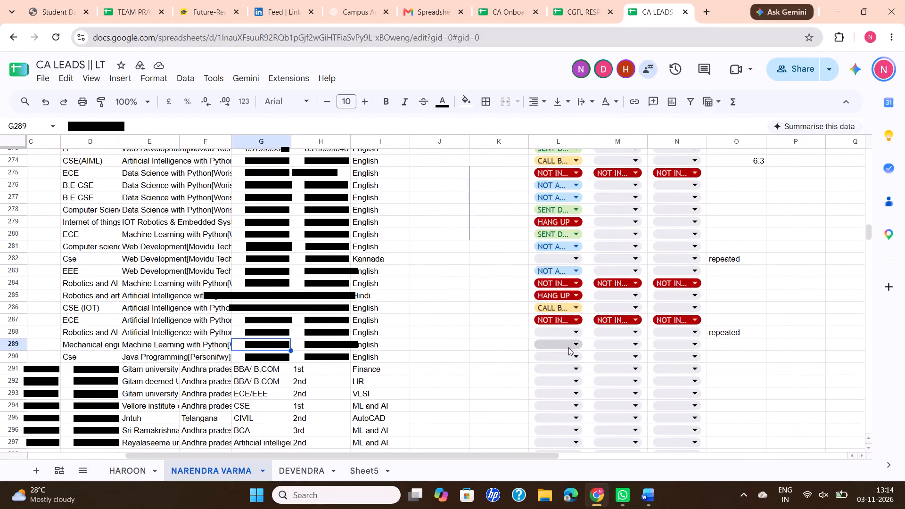
Set the column L call status of the lead in row 289 to NOT CONNECTED.
{"action": "left_click_drag", "start_coordinate": [568, 347], "coordinate": [561, 425]}
{"action": "scroll", "coordinate": [561, 425], "scroll_direction": "down", "scroll_amount": 1}
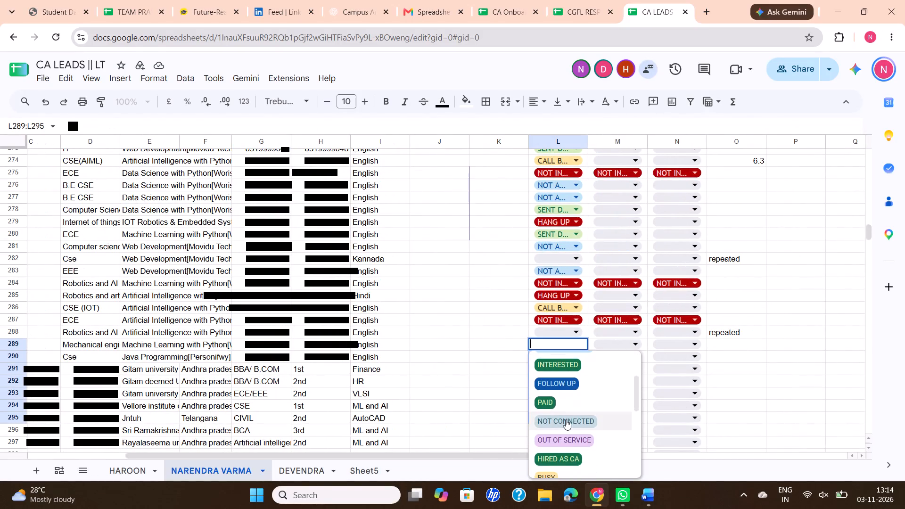
{"action": "left_click", "coordinate": [566, 419]}
{"action": "left_click", "coordinate": [507, 354]}
Look up the column G contact number of the lead in row 290, and recheck the one in row 289.
{"action": "scroll", "coordinate": [507, 354], "scroll_direction": "right", "scroll_amount": 5}
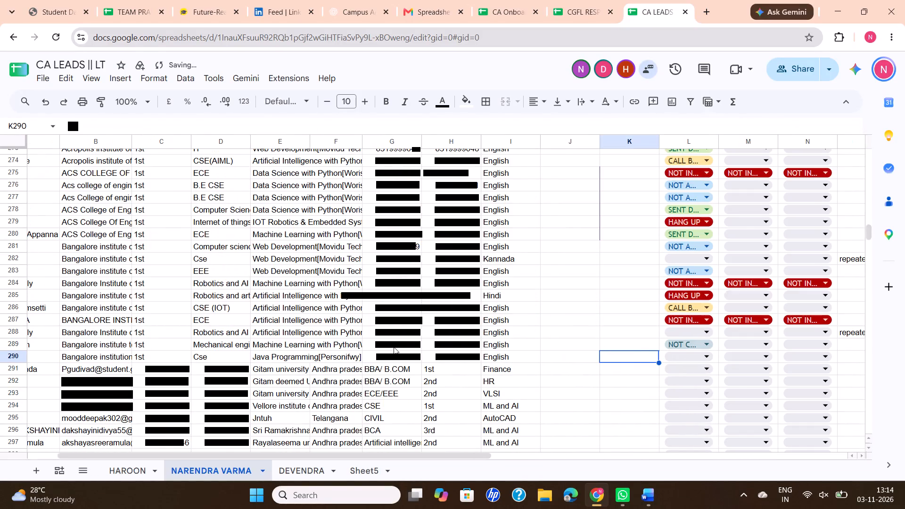
{"action": "left_click", "coordinate": [447, 358]}
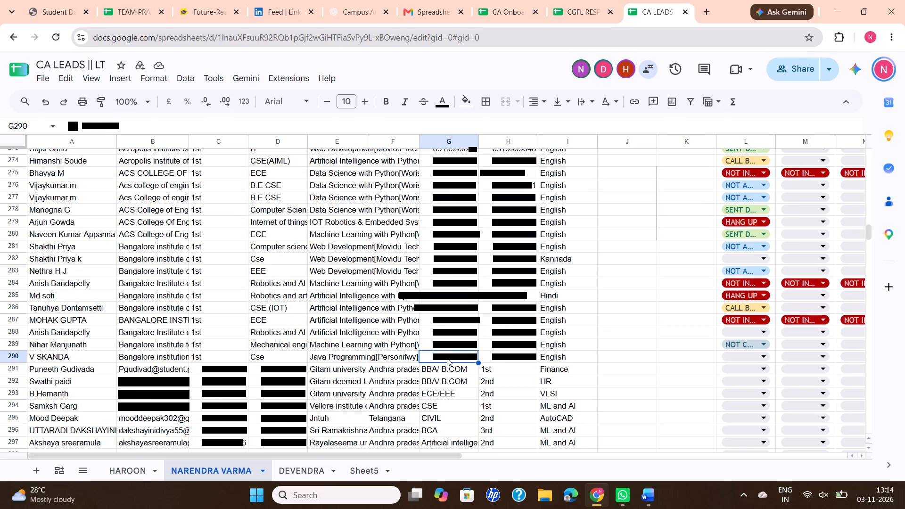
{"action": "left_click", "coordinate": [453, 344]}
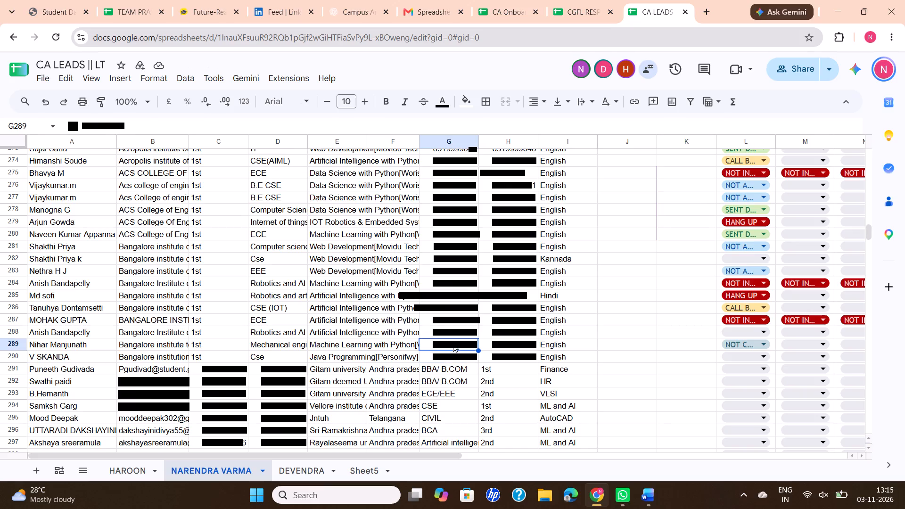
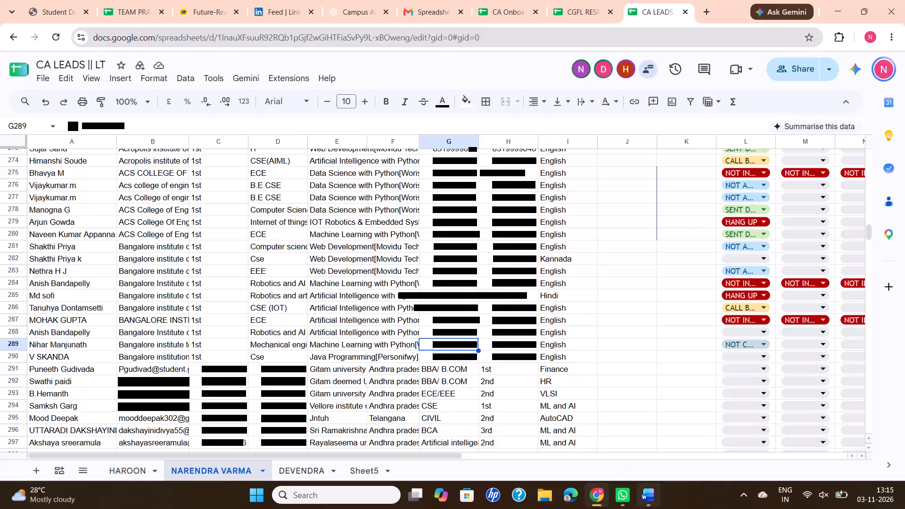
Switch to the LEAD GEN NEW TEAM document in Word to consult the call script.
{"action": "left_click", "coordinate": [644, 499]}
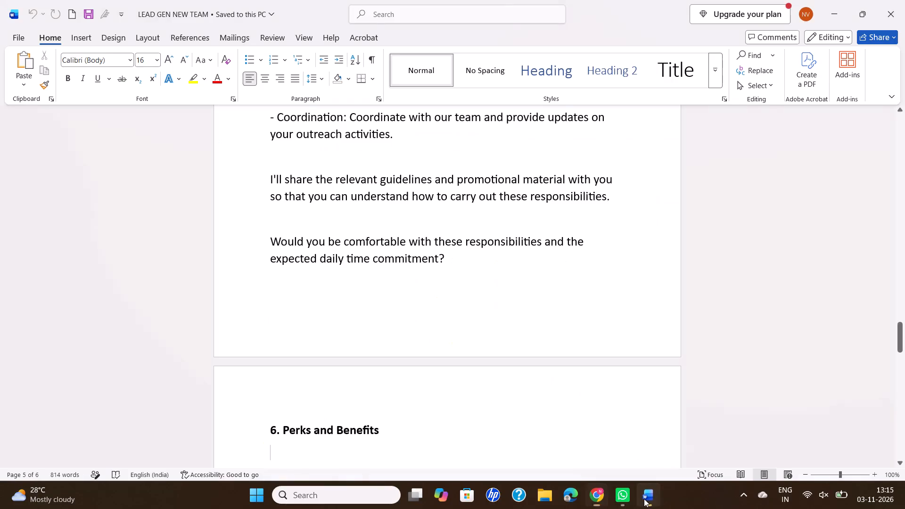
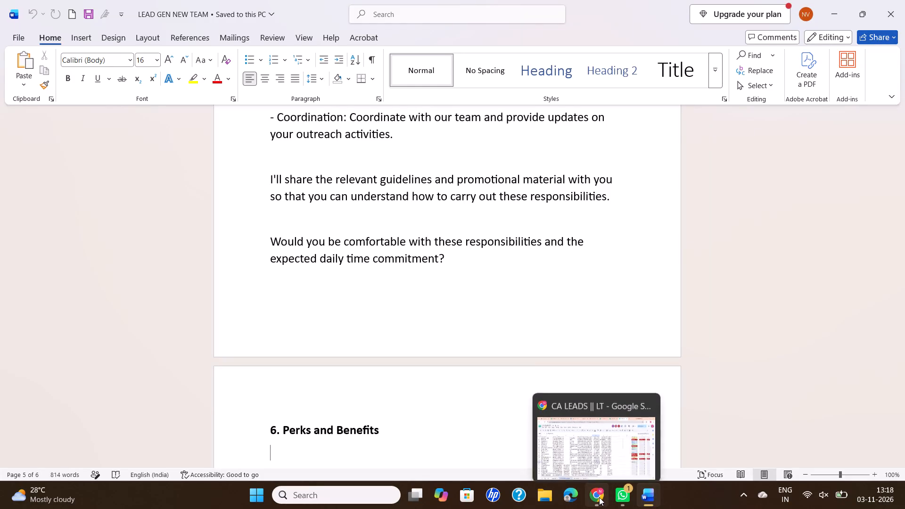
{"action": "left_click", "coordinate": [599, 497]}
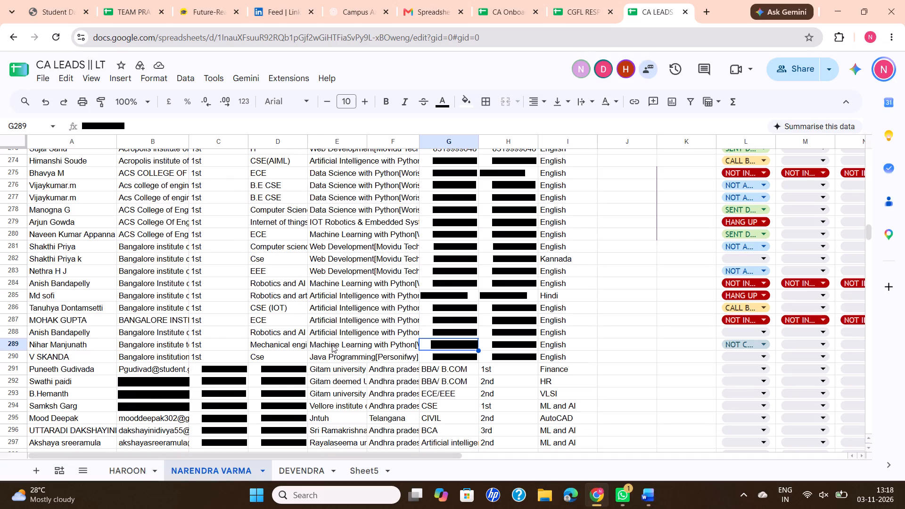
{"action": "triple_click", "coordinate": [451, 345]}
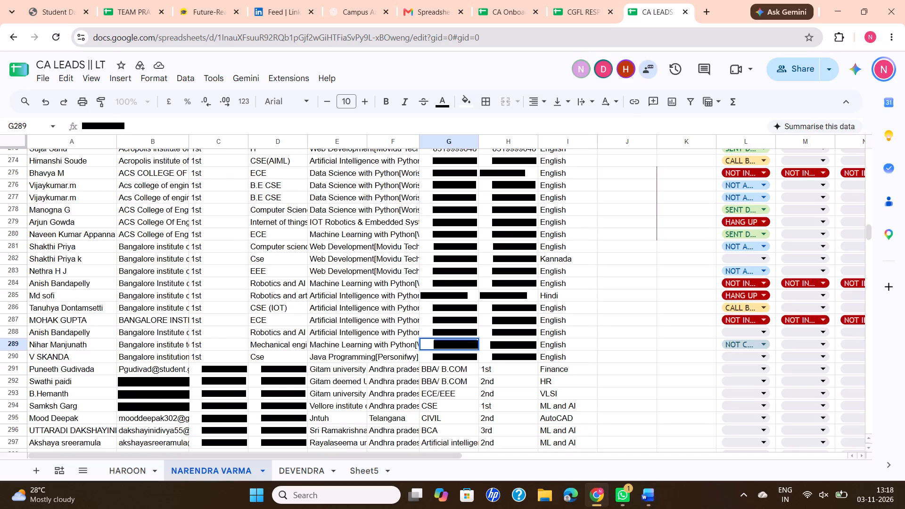
{"action": "key", "text": "ctrl+c"}
{"action": "left_click", "coordinate": [647, 498]}
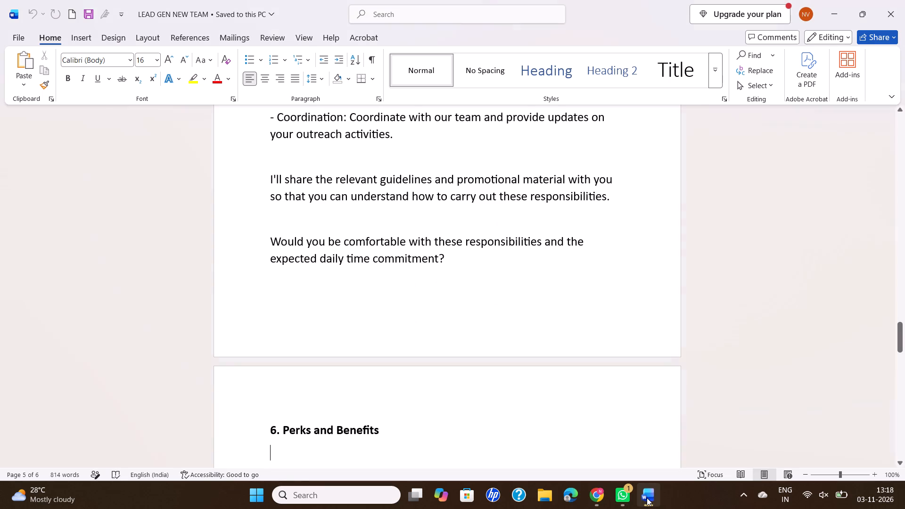
{"action": "left_click", "coordinate": [601, 494]}
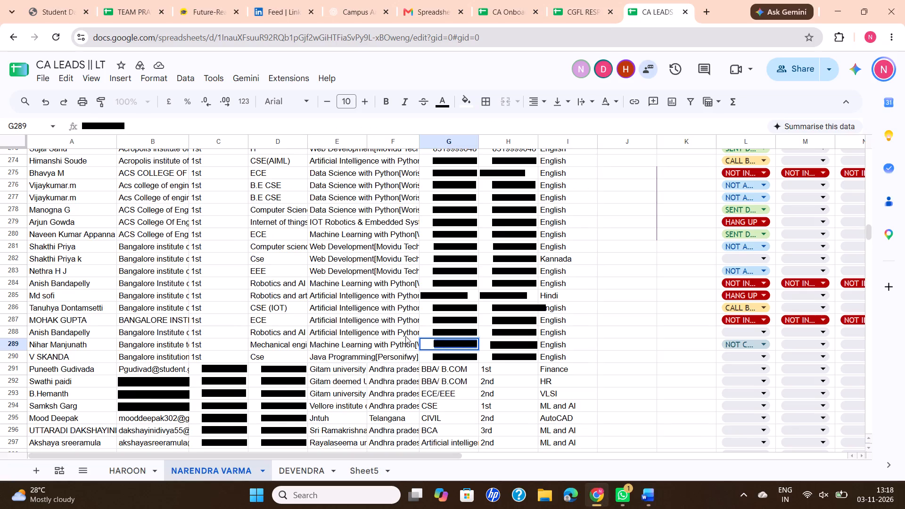
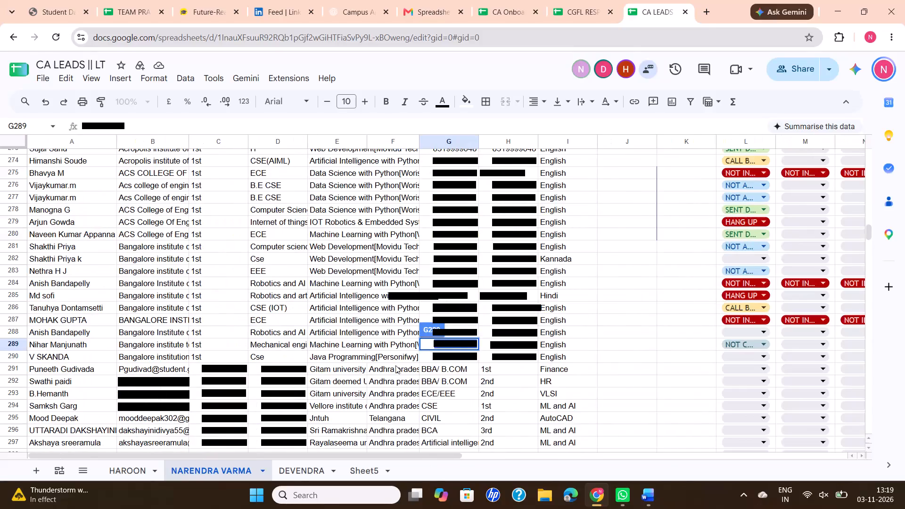
Change the first call status of the lead in row 289 to SENT DETAILS.
{"action": "scroll", "coordinate": [395, 364], "scroll_direction": "left", "scroll_amount": 2}
{"action": "left_click", "coordinate": [565, 343]}
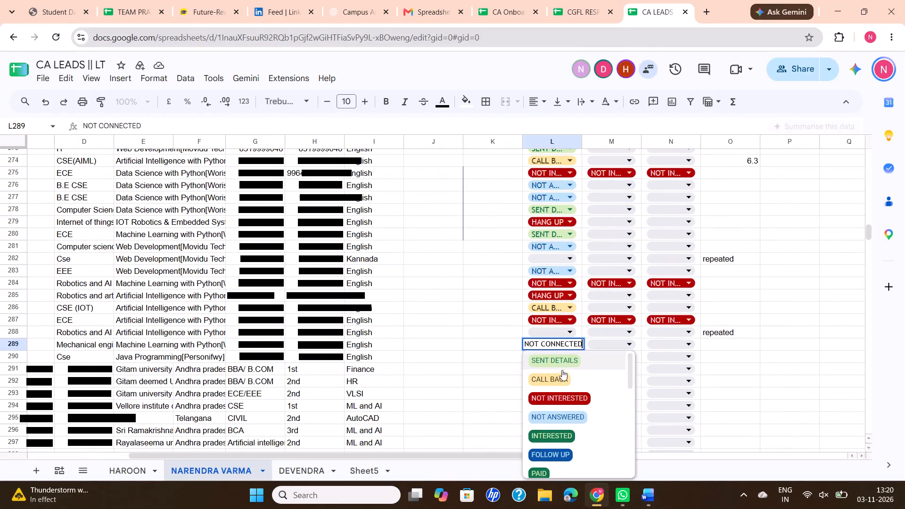
{"action": "left_click", "coordinate": [549, 359]}
{"action": "left_click", "coordinate": [510, 352]}
{"action": "scroll", "coordinate": [510, 352], "scroll_direction": "right", "scroll_amount": 2}
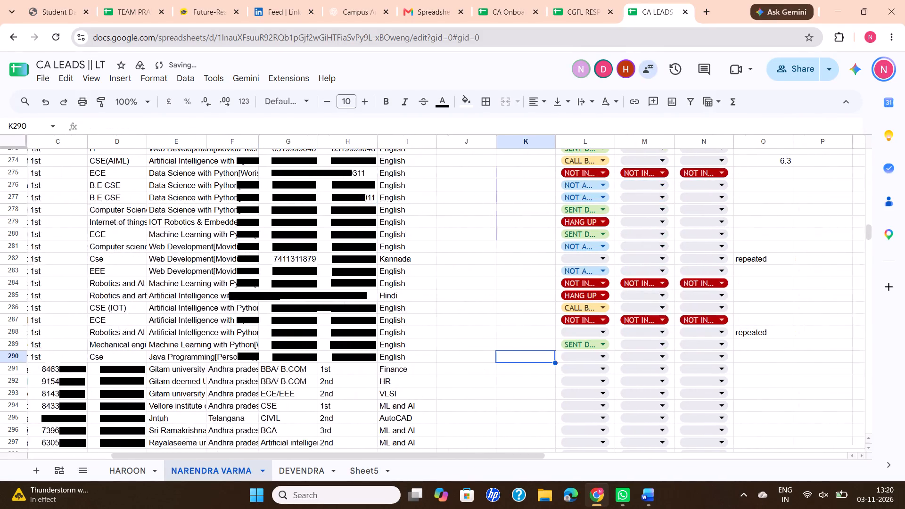
{"action": "scroll", "coordinate": [510, 352], "scroll_direction": "right", "scroll_amount": 1}
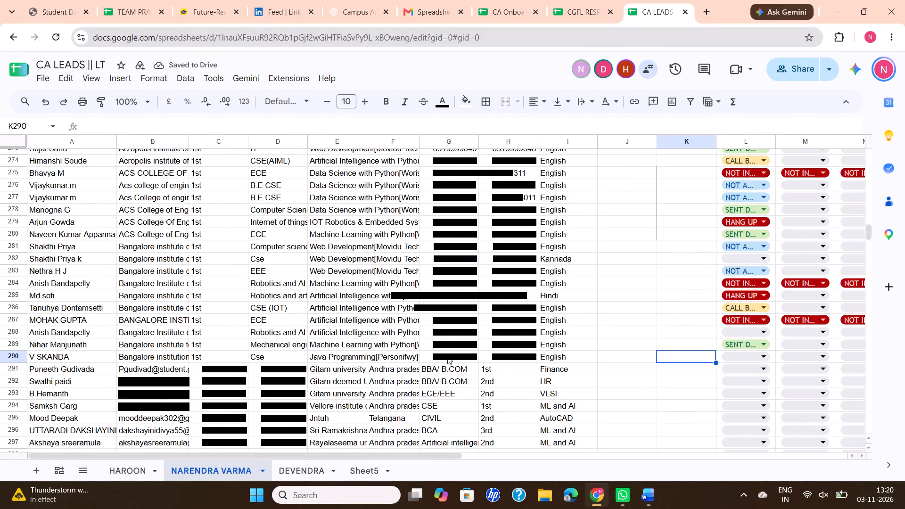
{"action": "left_click", "coordinate": [447, 356]}
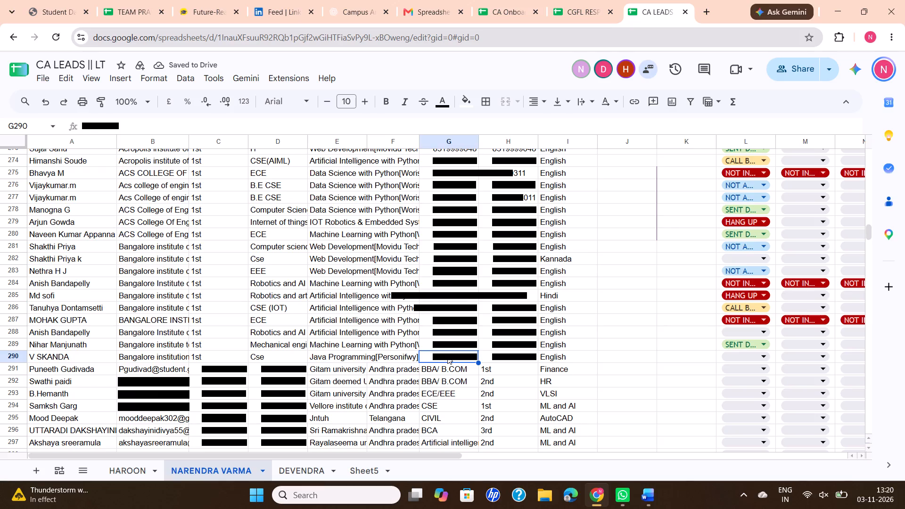
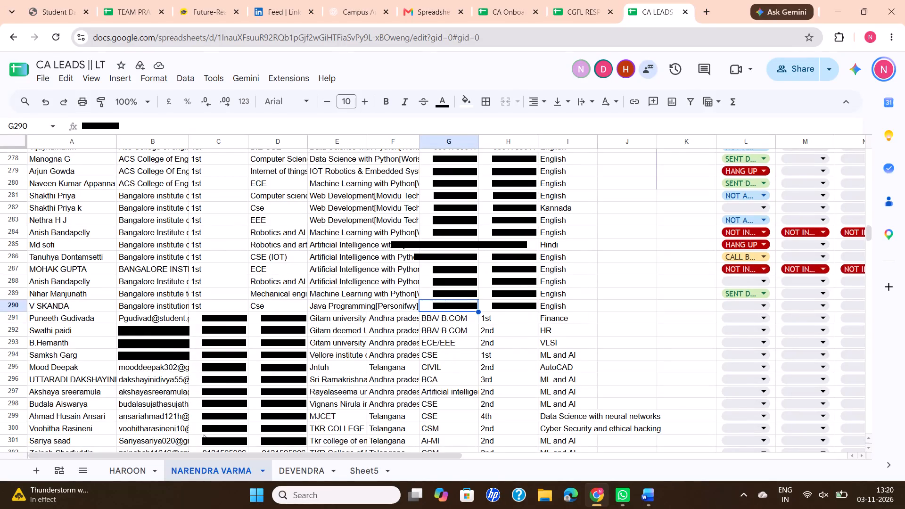
Check the lead lists and call statuses in the HAROON, current and DEVENDRA sheets, and return to the lead in row 290.
{"action": "left_click", "coordinate": [124, 473]}
{"action": "scroll", "coordinate": [354, 312], "scroll_direction": "right", "scroll_amount": 5}
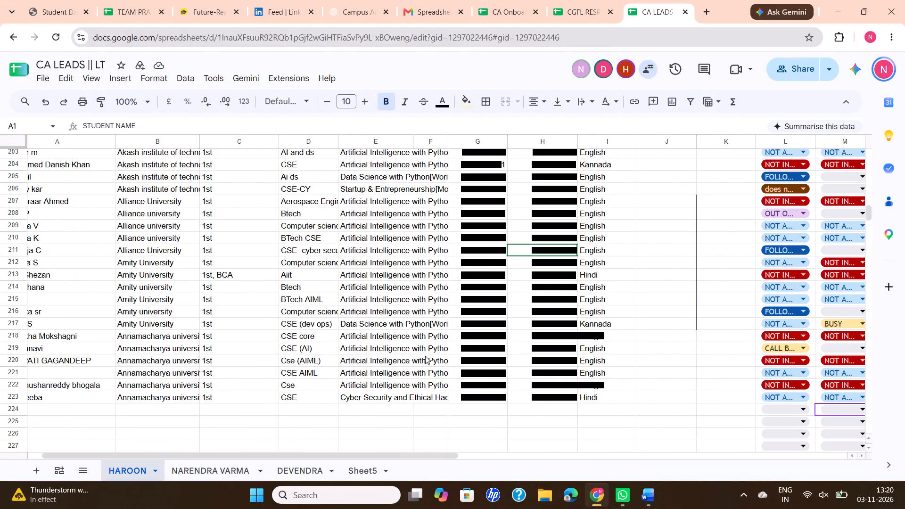
{"action": "left_click", "coordinate": [209, 477]}
{"action": "scroll", "coordinate": [274, 338], "scroll_direction": "down", "scroll_amount": 1}
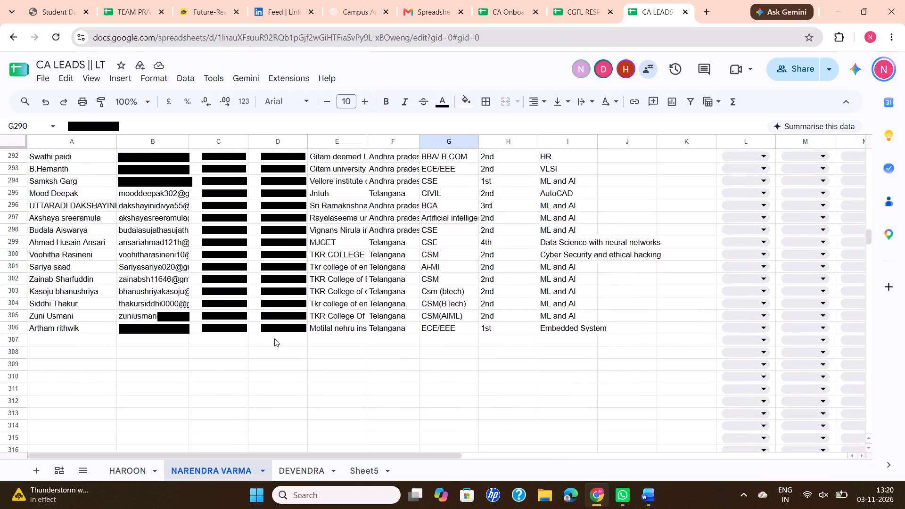
{"action": "scroll", "coordinate": [274, 338], "scroll_direction": "down", "scroll_amount": 1}
{"action": "scroll", "coordinate": [274, 338], "scroll_direction": "up", "scroll_amount": 2}
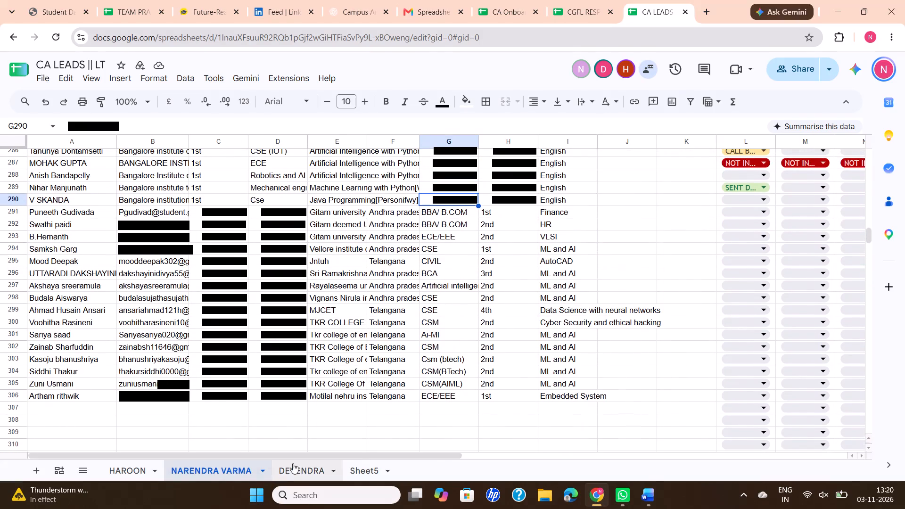
{"action": "left_click", "coordinate": [294, 472]}
{"action": "scroll", "coordinate": [351, 300], "scroll_direction": "down", "scroll_amount": 1}
{"action": "scroll", "coordinate": [351, 300], "scroll_direction": "up", "scroll_amount": 2}
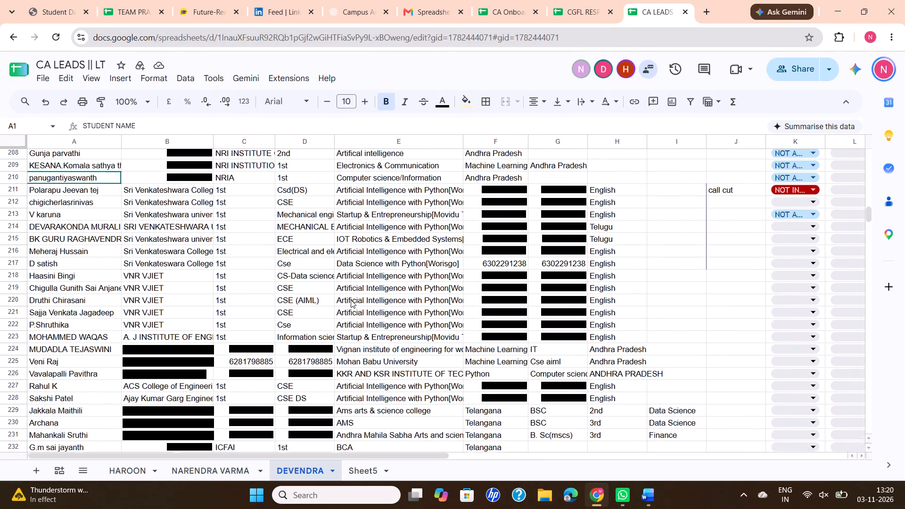
{"action": "scroll", "coordinate": [351, 300], "scroll_direction": "right", "scroll_amount": 1}
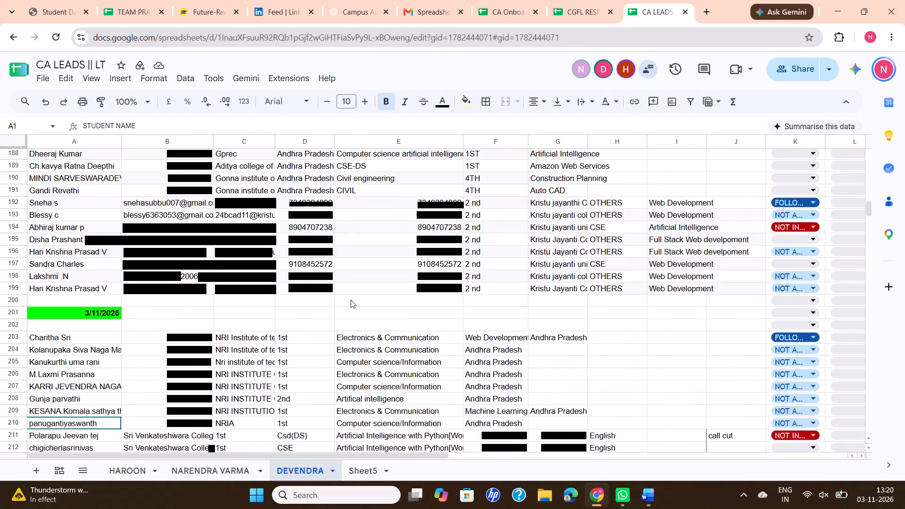
{"action": "scroll", "coordinate": [351, 300], "scroll_direction": "down", "scroll_amount": 2}
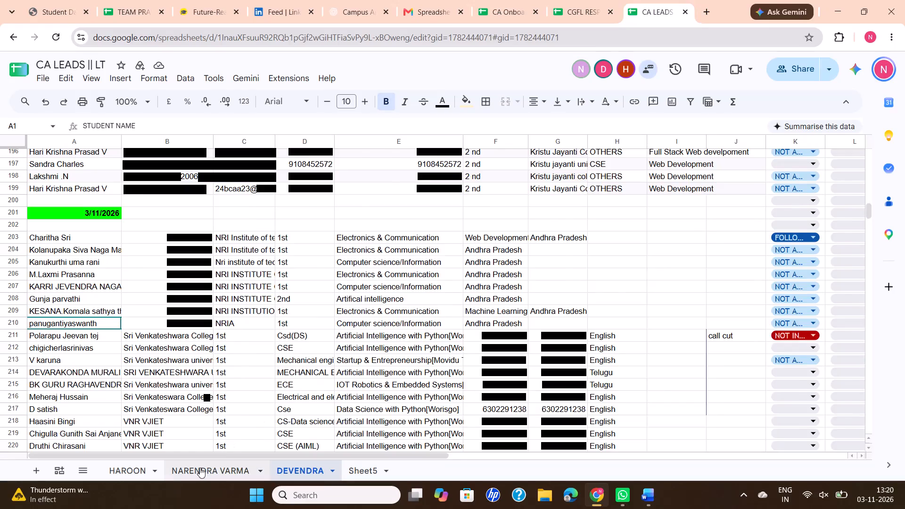
{"action": "left_click", "coordinate": [199, 468]}
{"action": "scroll", "coordinate": [343, 306], "scroll_direction": "up", "scroll_amount": 1}
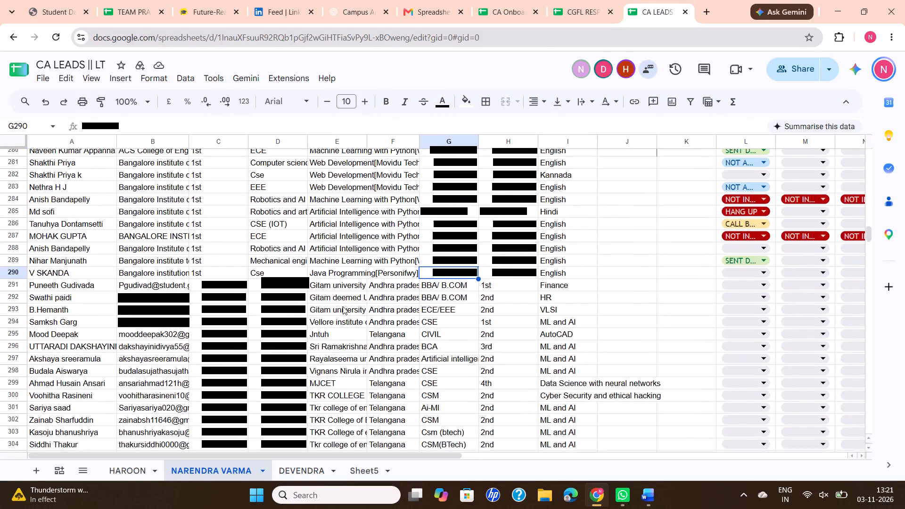
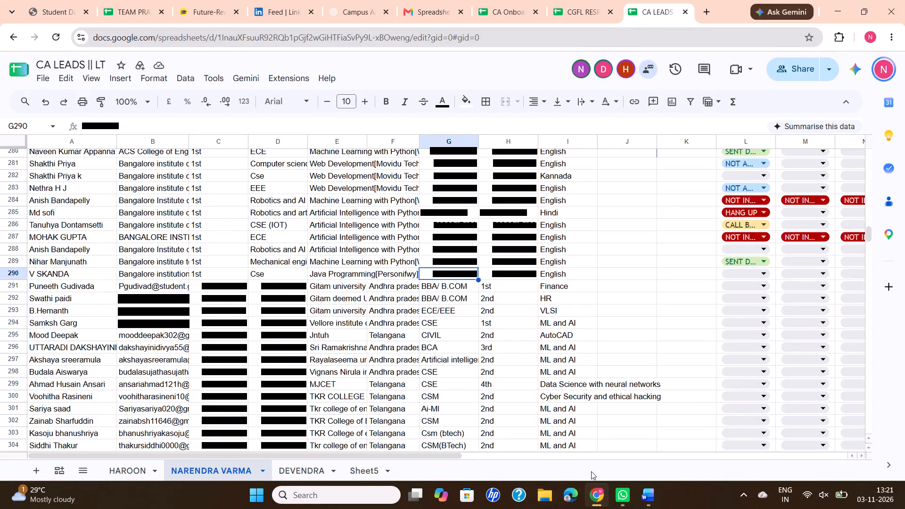
Switch to the LEAD GEN NEW TEAM document in Word and read the script's introduction and student profiling questions from the beginning.
{"action": "left_click", "coordinate": [649, 506]}
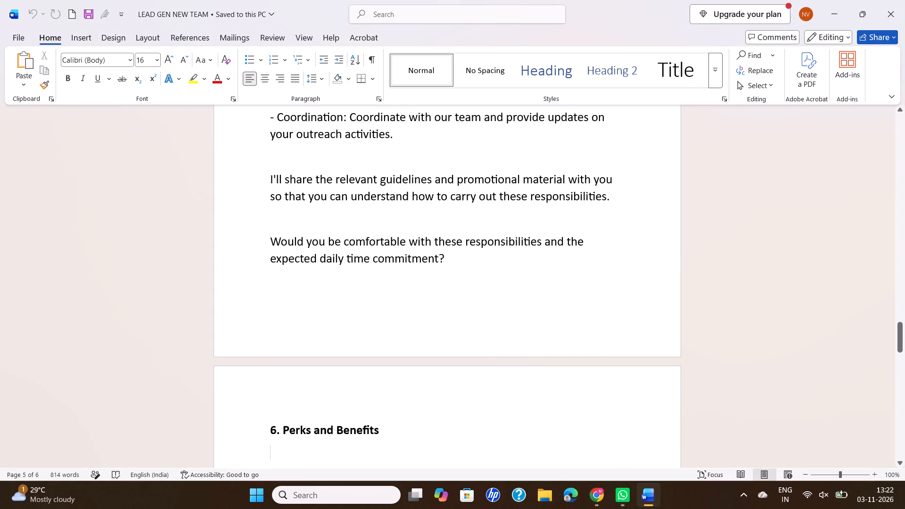
{"action": "scroll", "coordinate": [574, 394], "scroll_direction": "up", "scroll_amount": 2}
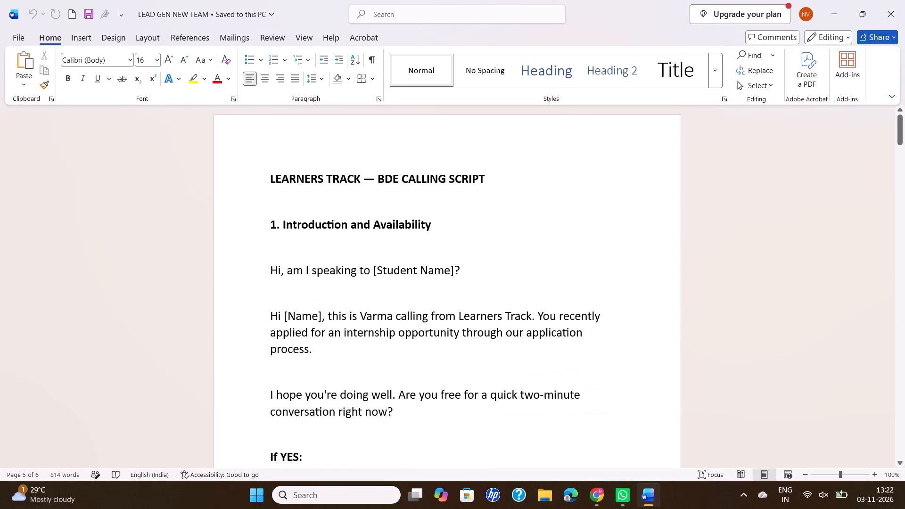
{"action": "key", "text": "Down"}
{"action": "key", "text": "Down"}
{"action": "key", "text": "Down"}
{"action": "key", "text": "Down"}
{"action": "key", "text": "Down"}
{"action": "key", "text": "Down"}
{"action": "key", "text": "Down"}
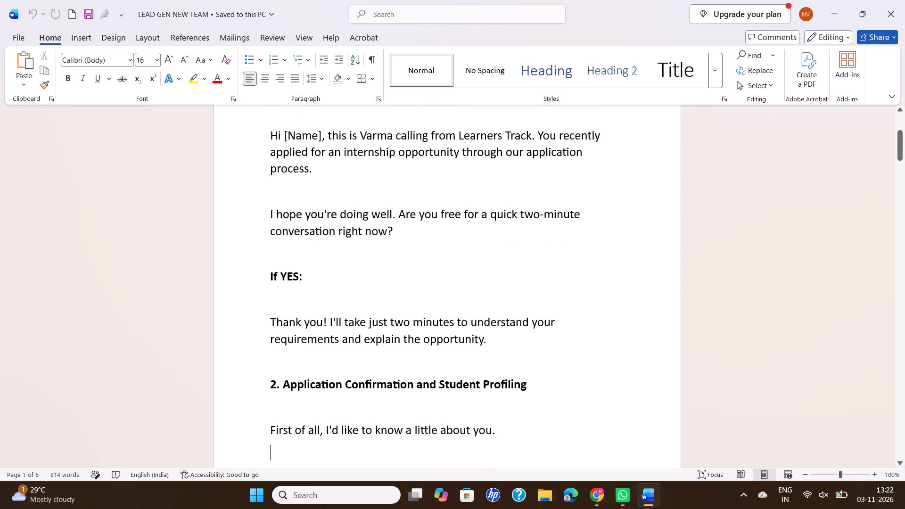
{"action": "key", "text": "Down"}
{"action": "key", "text": "Down"}
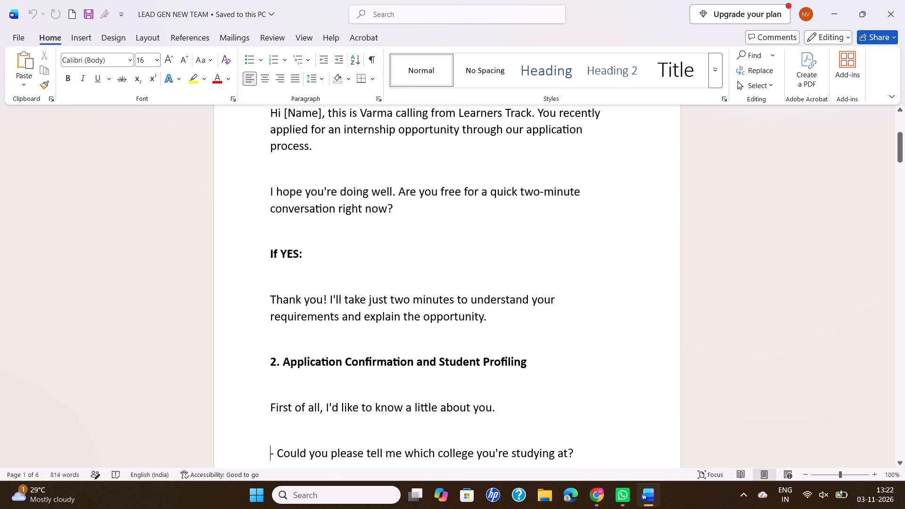
{"action": "key", "text": "Down"}
{"action": "key", "text": "Down"}
{"action": "key", "text": "Down"}
{"action": "key", "text": "Down"}
{"action": "key", "text": "Down"}
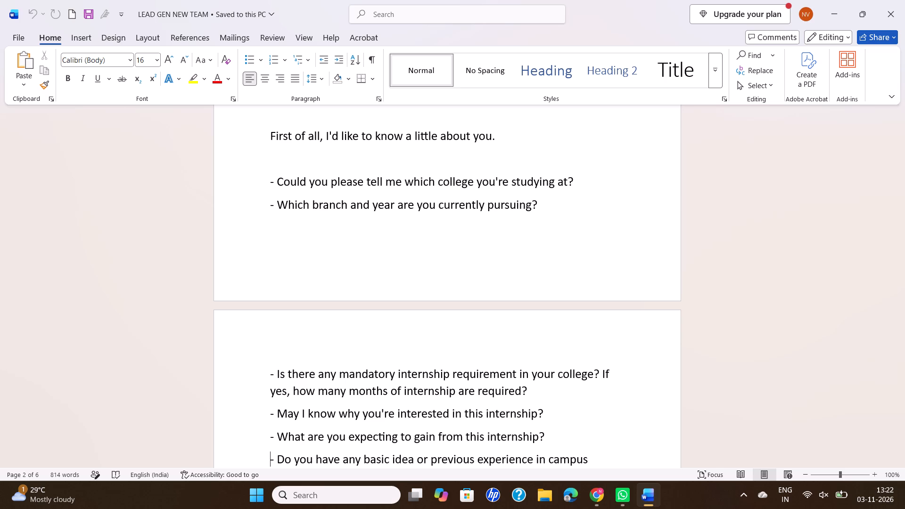
{"action": "key", "text": "Down"}
{"action": "key", "text": "Down"}
{"action": "key", "text": "Down"}
{"action": "key", "text": "Down"}
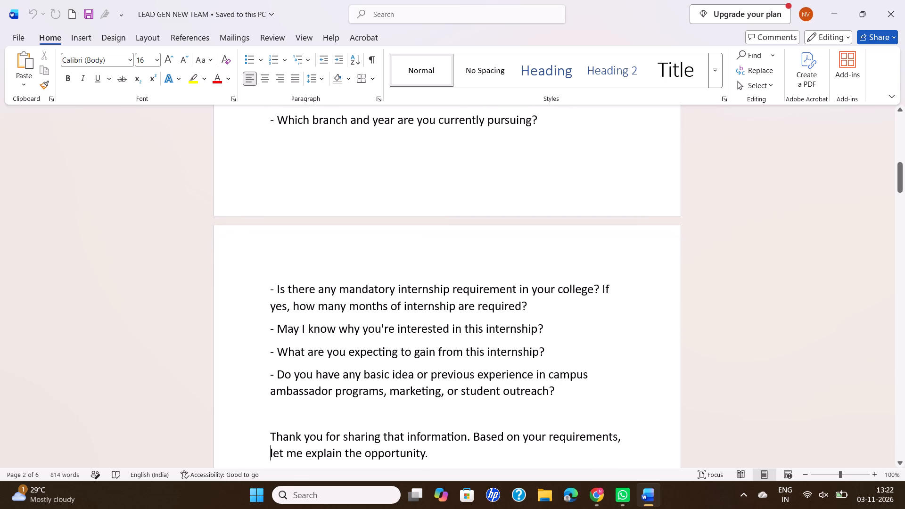
Read section 3, About Learners Track, covering the company's programs, approach, goal and official website.
{"action": "key", "text": "Down"}
{"action": "key", "text": "Down"}
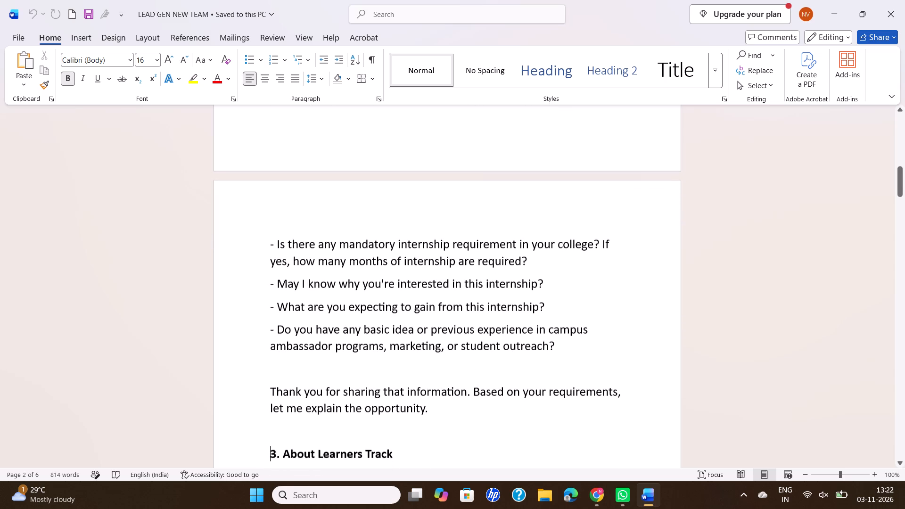
{"action": "key", "text": "Down"}
{"action": "key", "text": "Down"}
{"action": "key", "text": "Down"}
{"action": "key", "text": "Down"}
{"action": "key", "text": "Down"}
{"action": "key", "text": "Down"}
{"action": "key", "text": "Down"}
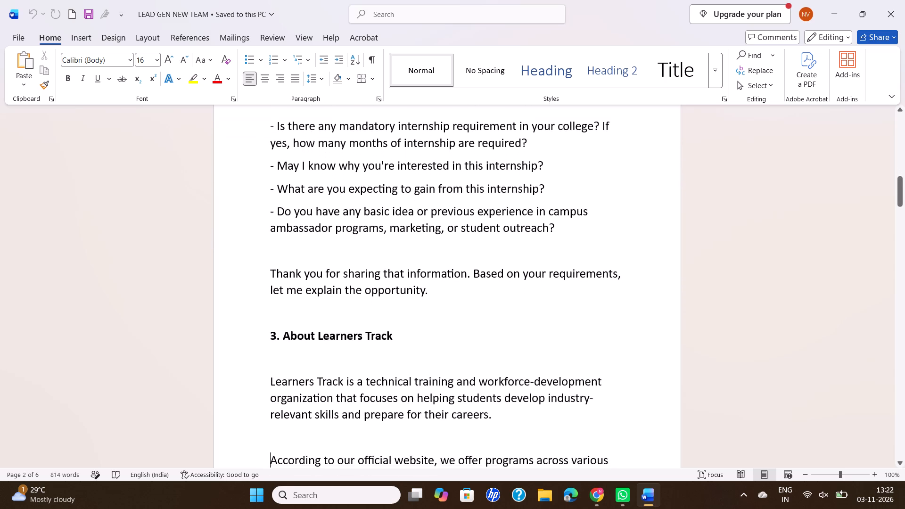
{"action": "key", "text": "Down"}
{"action": "key", "text": "Down"}
{"action": "key", "text": "Down"}
{"action": "key", "text": "Down"}
{"action": "key", "text": "Down"}
{"action": "key", "text": "Down"}
{"action": "key", "text": "Down"}
{"action": "key", "text": "Down"}
{"action": "key", "text": "Down"}
{"action": "key", "text": "Down"}
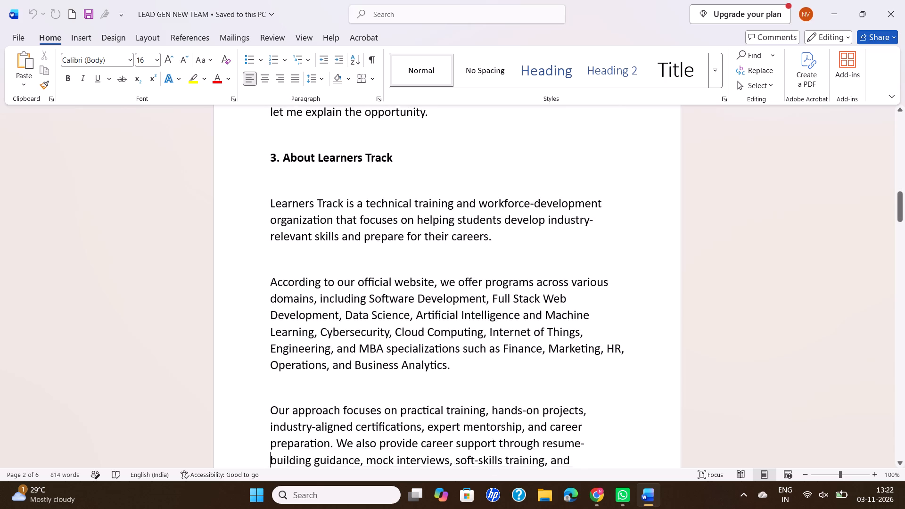
{"action": "key", "text": "Down"}
{"action": "key", "text": "Down"}
{"action": "key", "text": "Down"}
{"action": "key", "text": "Down"}
{"action": "key", "text": "Down"}
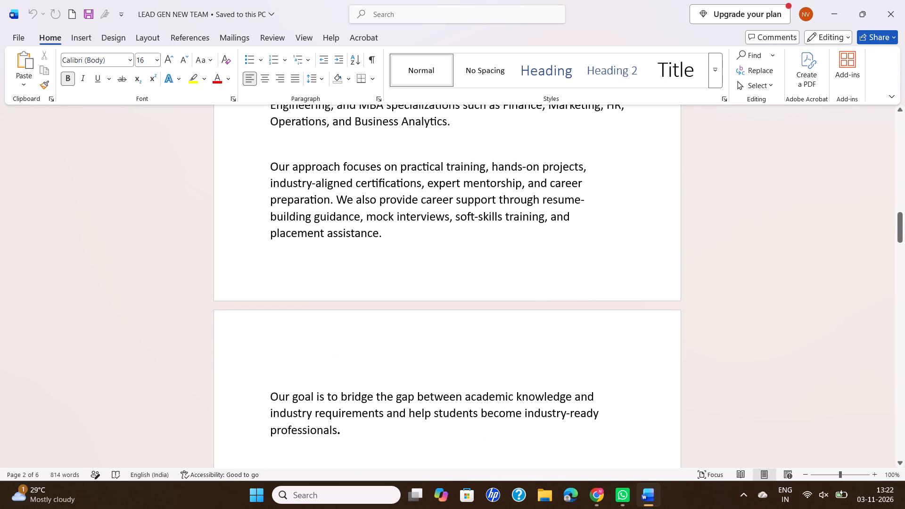
{"action": "key", "text": "Down"}
{"action": "key", "text": "Down"}
{"action": "key", "text": "Down"}
Read section 4, Outline of the Opportunity, covering the Campus Ambassador's purpose and role.
{"action": "key", "text": "Down"}
{"action": "key", "text": "Down"}
{"action": "key", "text": "Down"}
{"action": "key", "text": "Down"}
{"action": "key", "text": "Down"}
{"action": "key", "text": "Down"}
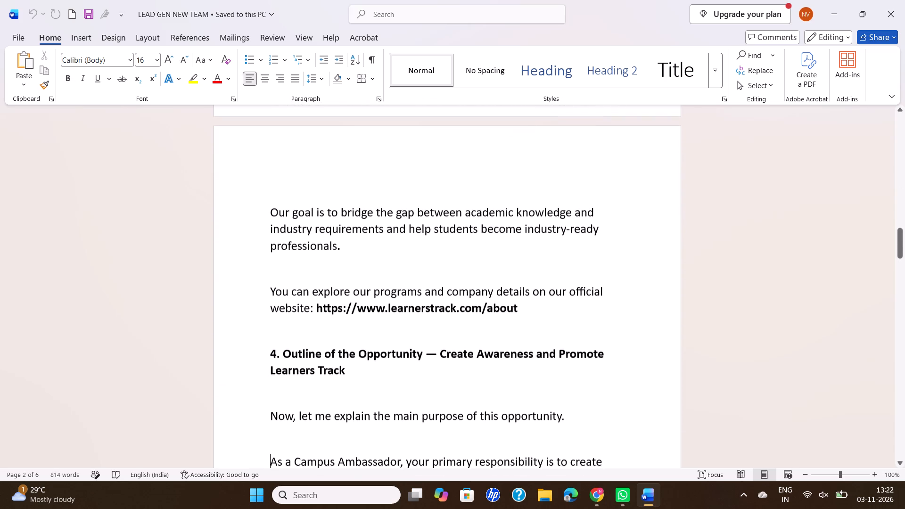
{"action": "key", "text": "Down"}
{"action": "key", "text": "Down"}
{"action": "key", "text": "Down"}
{"action": "key", "text": "Down"}
{"action": "key", "text": "Down"}
{"action": "key", "text": "Down"}
{"action": "key", "text": "Down"}
{"action": "key", "text": "Down"}
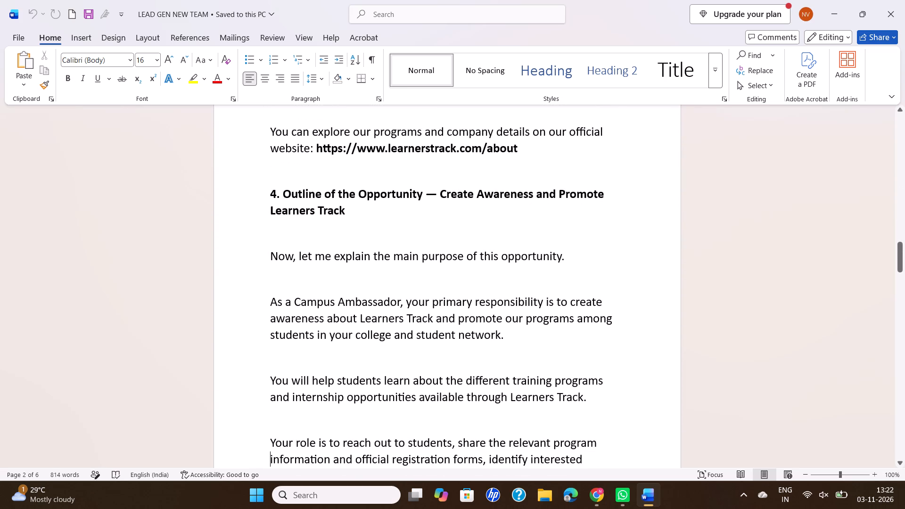
{"action": "key", "text": "Down"}
{"action": "key", "text": "Down"}
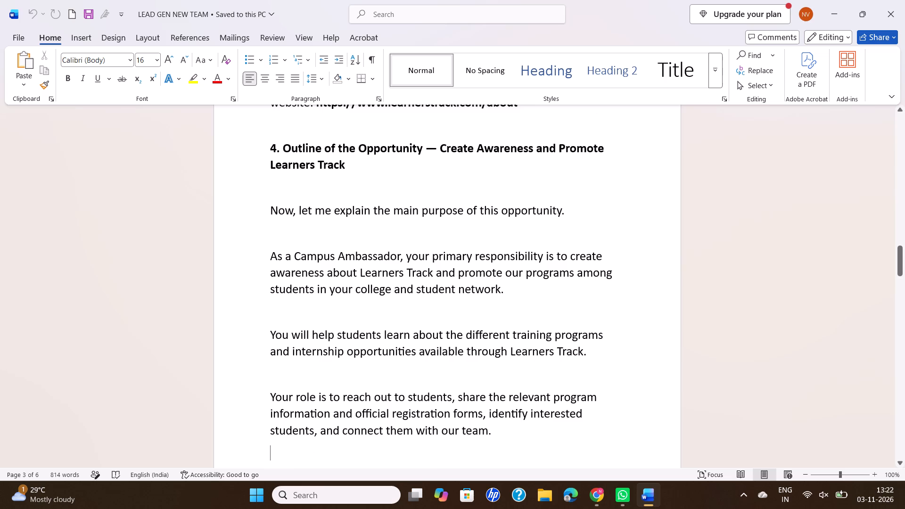
{"action": "key", "text": "Down"}
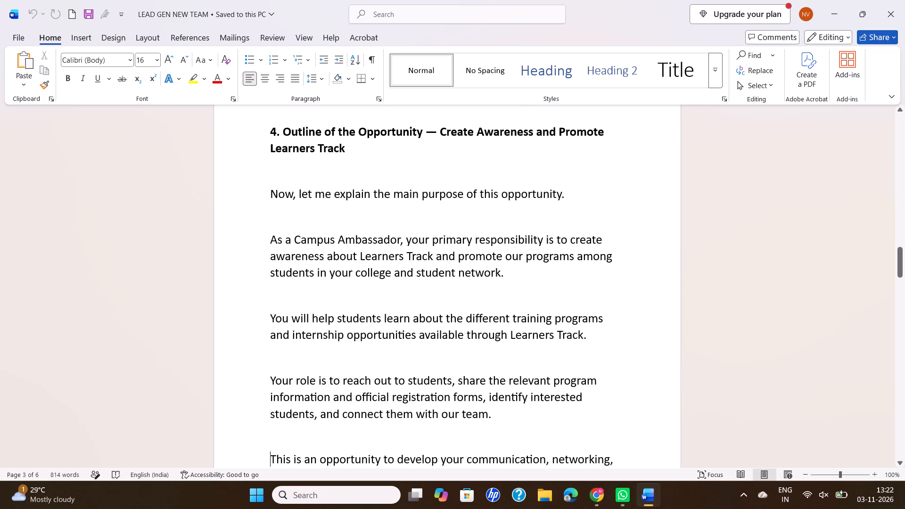
{"action": "key", "text": "Down"}
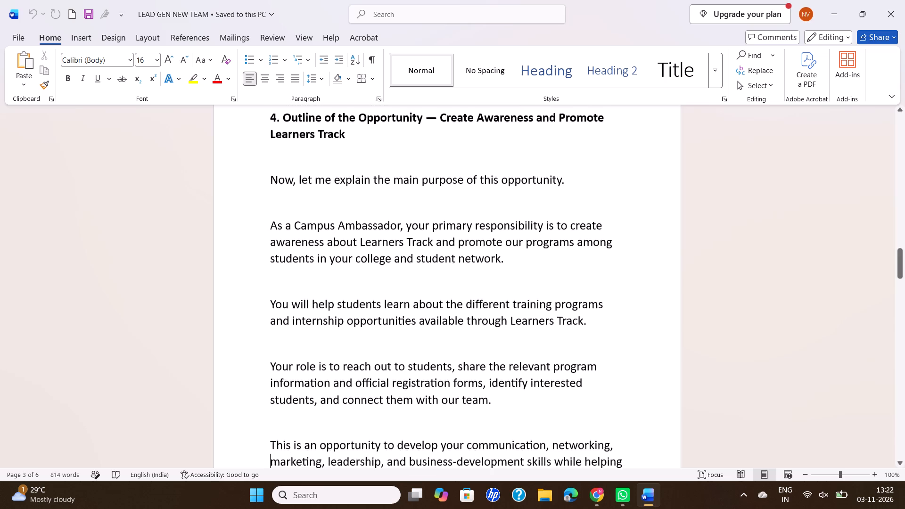
{"action": "key", "text": "Down"}
{"action": "key", "text": "Down"}
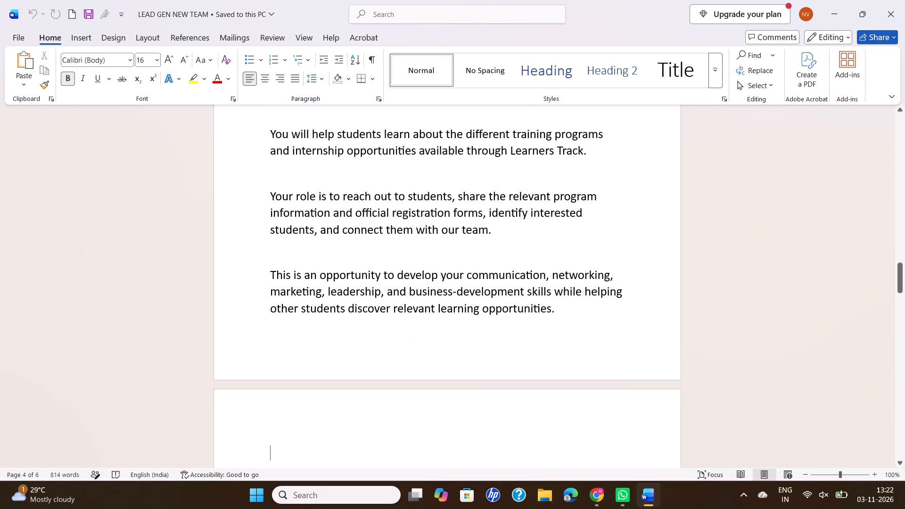
Read the opening of section 5, Roles and Responsibilities, and switch to CA LEADS in Chrome to check the row 290 lead.
{"action": "key", "text": "Down"}
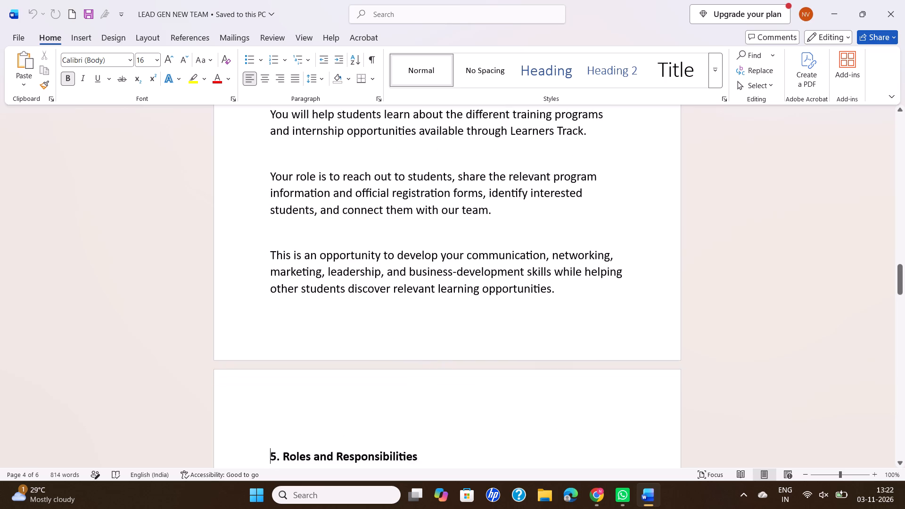
{"action": "key", "text": "Down"}
{"action": "key", "text": "Down"}
{"action": "key", "text": "Down"}
{"action": "key", "text": "Down"}
{"action": "key", "text": "Down"}
{"action": "key", "text": "Down"}
{"action": "key", "text": "Down"}
{"action": "key", "text": "Down"}
{"action": "key", "text": "Down"}
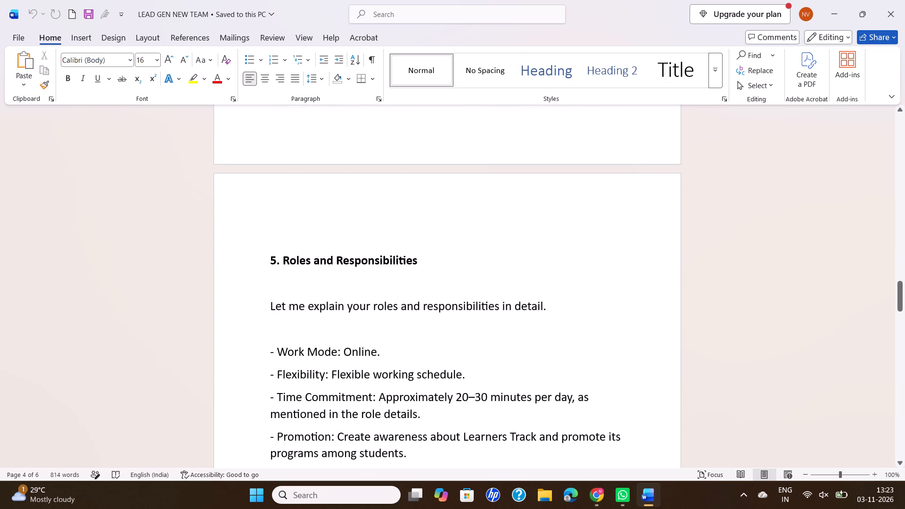
{"action": "left_click", "coordinate": [596, 498]}
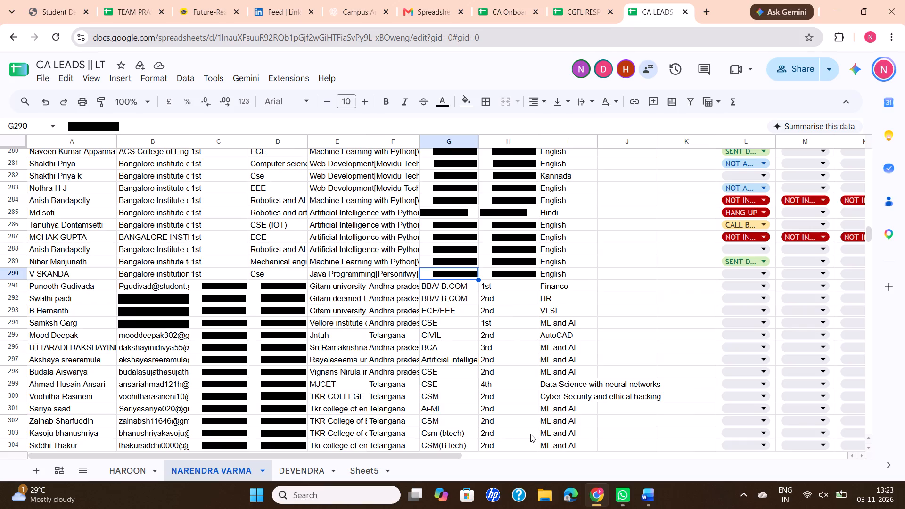
Return to the Word script and read the remaining roles and responsibilities through the question about daily time commitment.
{"action": "left_click", "coordinate": [650, 495]}
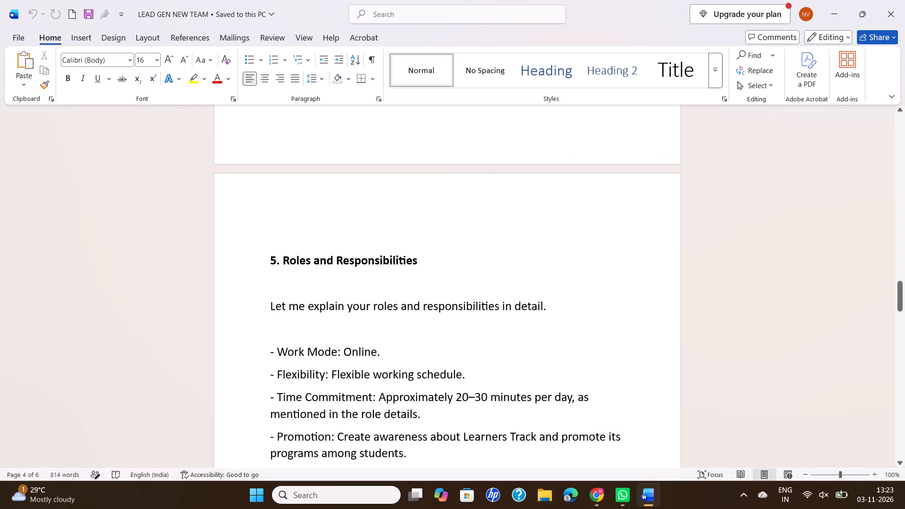
{"action": "key", "text": "Down"}
{"action": "key", "text": "Down"}
{"action": "key", "text": "Down"}
{"action": "key", "text": "Down"}
{"action": "key", "text": "Down"}
{"action": "key", "text": "Down"}
{"action": "key", "text": "Down"}
{"action": "key", "text": "Down"}
{"action": "key", "text": "Down"}
{"action": "key", "text": "Down"}
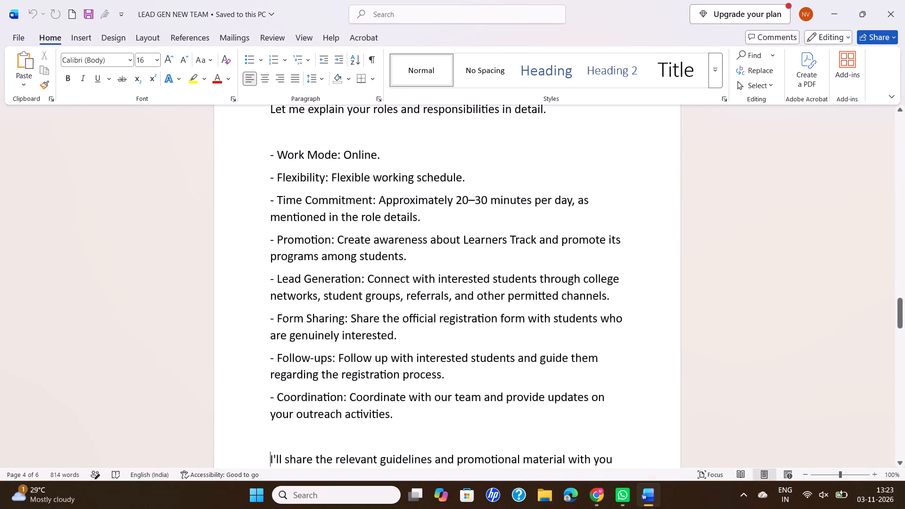
{"action": "key", "text": "Down"}
{"action": "key", "text": "Down"}
{"action": "key", "text": "Down"}
{"action": "key", "text": "Down"}
{"action": "key", "text": "Down"}
Read section 6, Perks and Benefits, through the offer letter and performance-based benefits points.
{"action": "key", "text": "Down"}
{"action": "key", "text": "Down"}
{"action": "key", "text": "Down"}
{"action": "key", "text": "Down"}
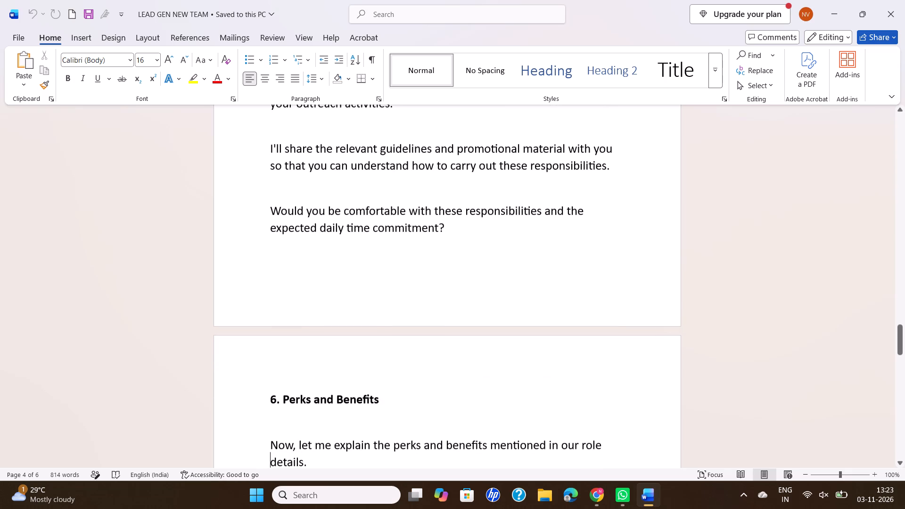
{"action": "key", "text": "Down"}
{"action": "key", "text": "Down"}
{"action": "key", "text": "Down"}
{"action": "key", "text": "Down"}
{"action": "key", "text": "Down"}
{"action": "key", "text": "Down"}
{"action": "key", "text": "Down"}
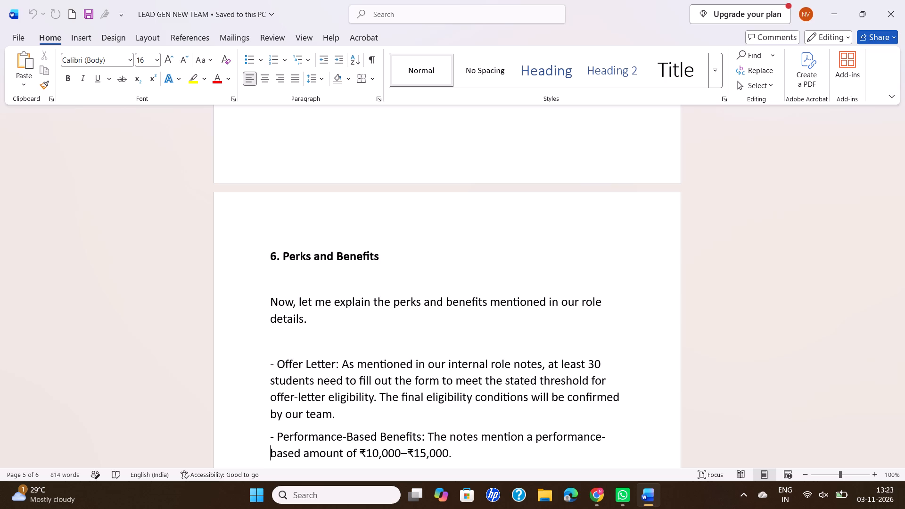
Switch back to CA LEADS in Chrome and copy the row 290 lead's contact number from cell G290.
{"action": "left_click", "coordinate": [584, 502]}
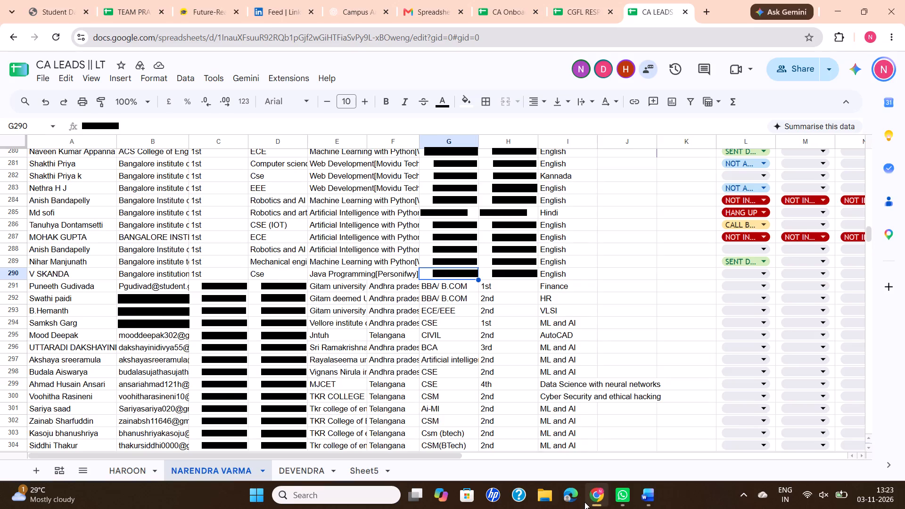
{"action": "triple_click", "coordinate": [445, 276]}
{"action": "key", "text": "ctrl+c"}
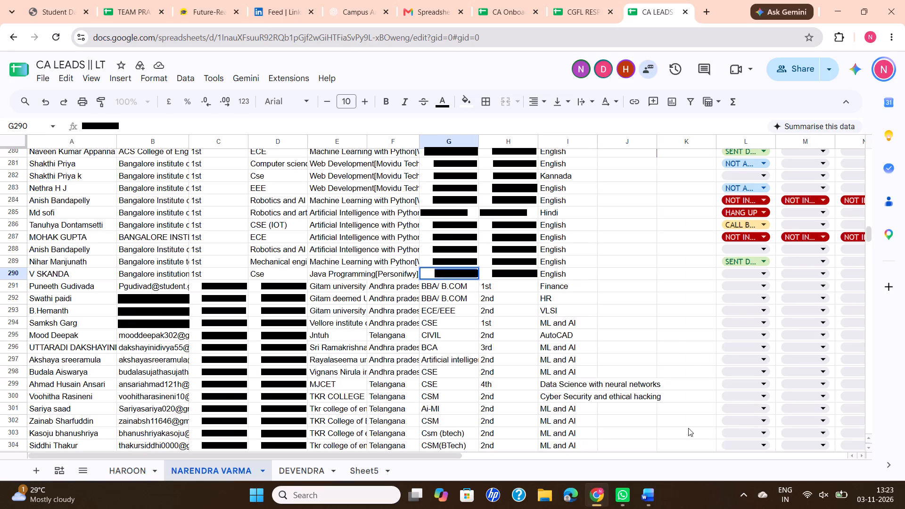
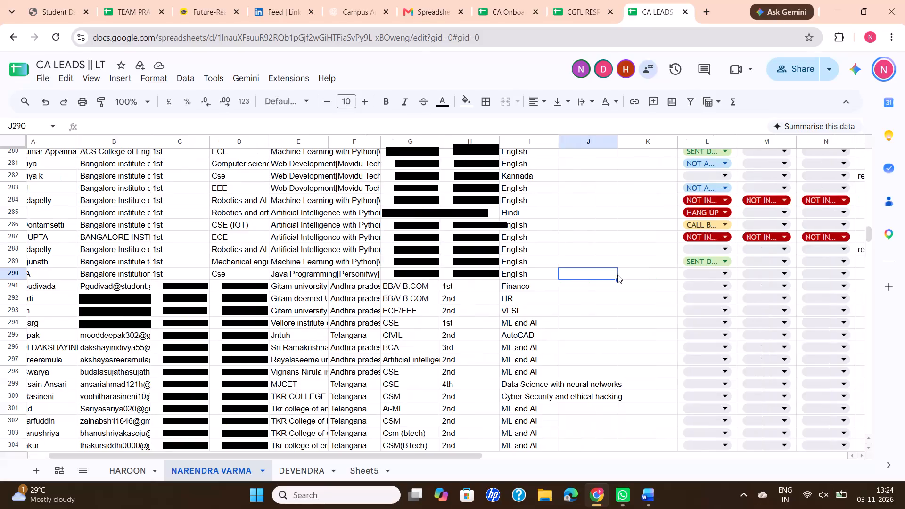
Set the column L status of the lead in row 290 to SENT DETAILS and move on to the row 291 lead.
{"action": "left_click", "coordinate": [527, 270]}
{"action": "left_click", "coordinate": [528, 287]}
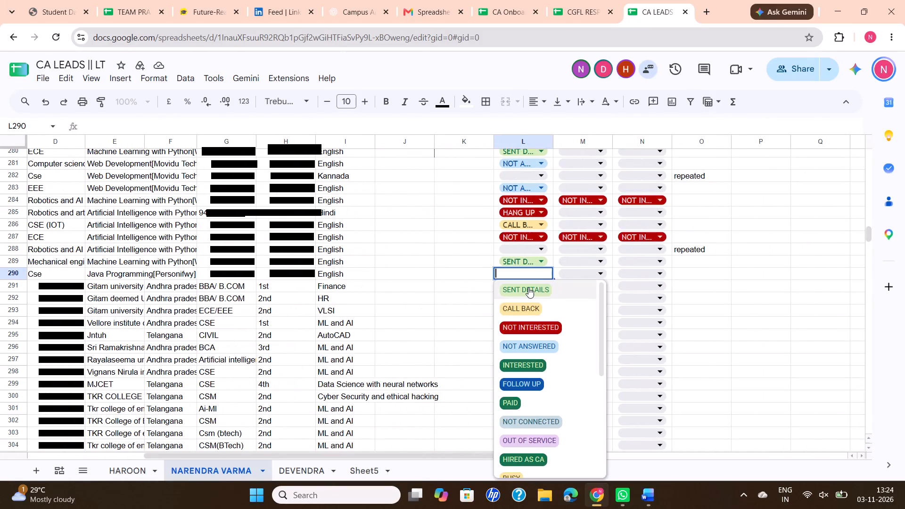
{"action": "left_click", "coordinate": [470, 286]}
{"action": "scroll", "coordinate": [470, 286], "scroll_direction": "right", "scroll_amount": 5}
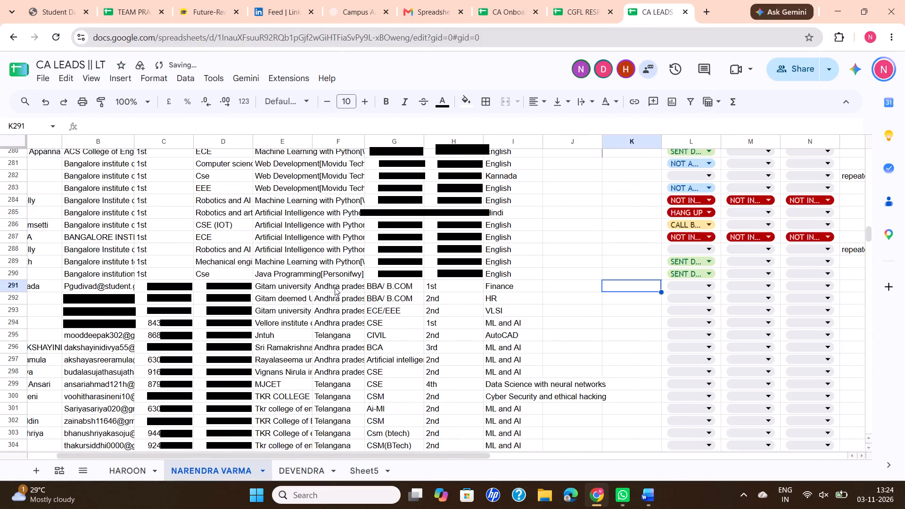
{"action": "left_click", "coordinate": [264, 286]}
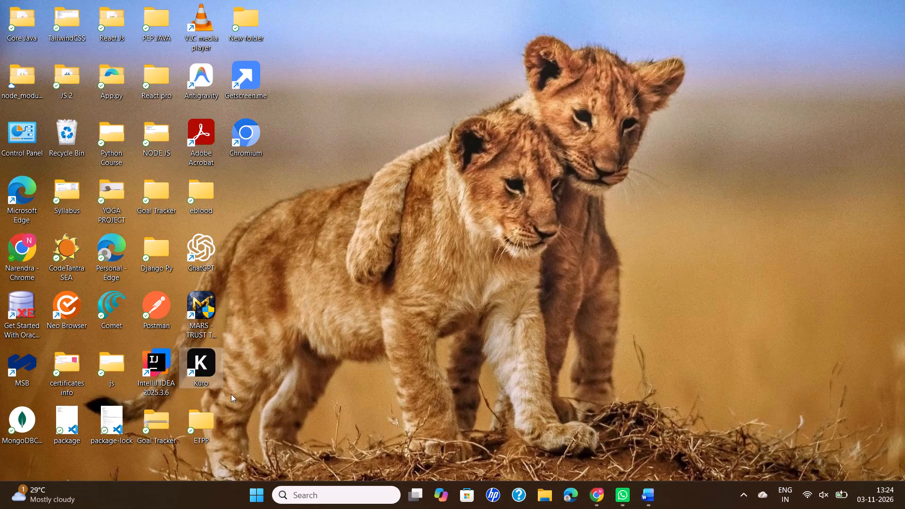
Launch the Kuro application from the desktop.
{"action": "double_click", "coordinate": [215, 376]}
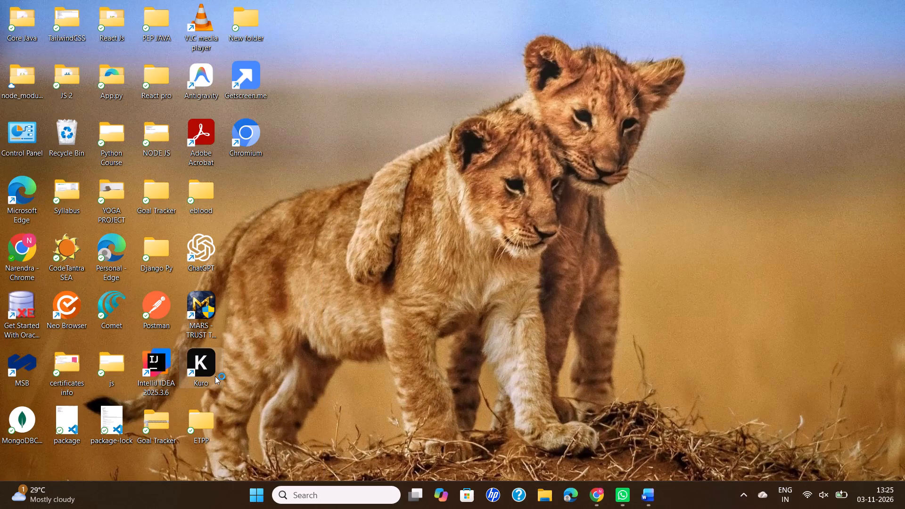
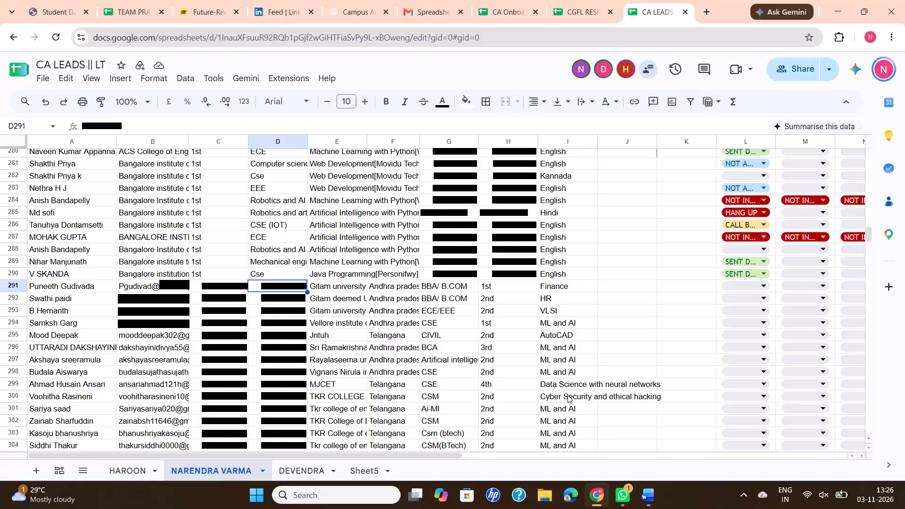
{"action": "left_click", "coordinate": [209, 290]}
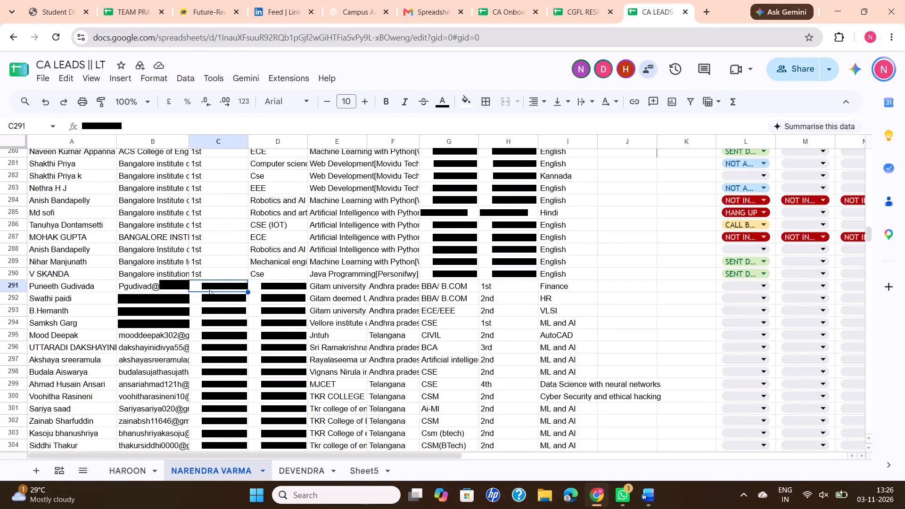
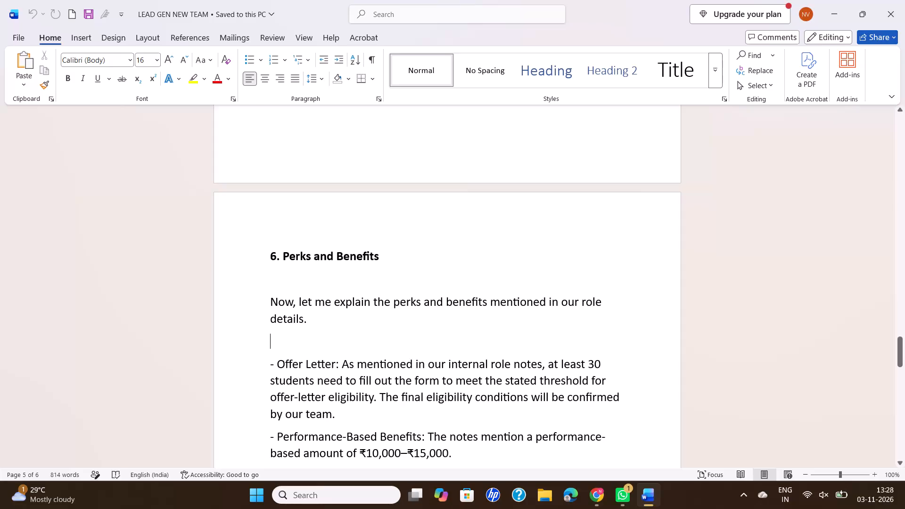
Go back through the LEAD GEN NEW TEAM call script and read section 4, Outline of the Opportunity.
{"action": "key", "text": "Up"}
{"action": "key", "text": "Up"}
{"action": "key", "text": "Up"}
{"action": "key", "text": "Up"}
{"action": "key", "text": "Up"}
{"action": "key", "text": "Up"}
{"action": "key", "text": "Up"}
{"action": "key", "text": "Up"}
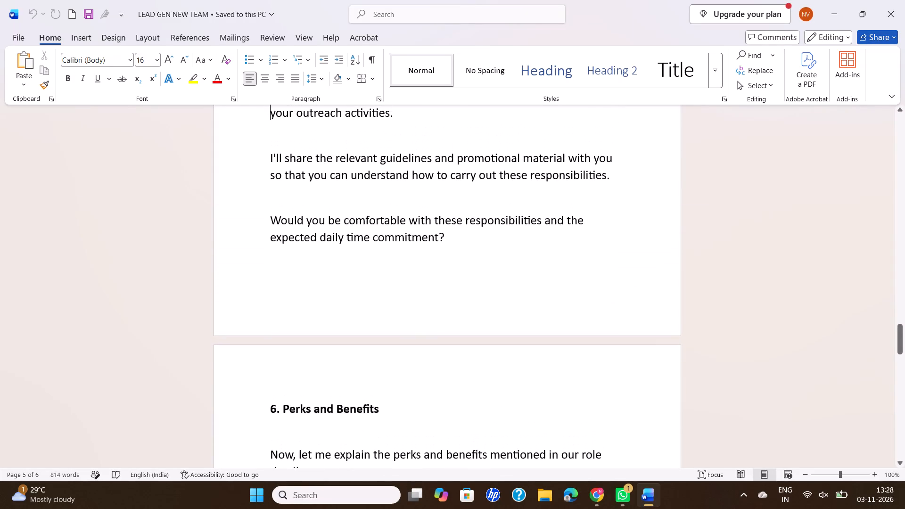
{"action": "key", "text": "Up"}
{"action": "key", "text": "Up"}
{"action": "key", "text": "Up"}
{"action": "key", "text": "Up"}
{"action": "key", "text": "Up"}
{"action": "key", "text": "Up"}
{"action": "key", "text": "Up"}
{"action": "key", "text": "Up"}
{"action": "key", "text": "Up"}
{"action": "key", "text": "Up"}
{"action": "key", "text": "Up"}
{"action": "key", "text": "Up"}
{"action": "key", "text": "Up"}
{"action": "key", "text": "Up"}
{"action": "key", "text": "Up"}
{"action": "key", "text": "Up"}
{"action": "key", "text": "Up"}
{"action": "key", "text": "Up"}
{"action": "key", "text": "Up"}
{"action": "key", "text": "Up"}
{"action": "key", "text": "Up"}
{"action": "key", "text": "Up"}
{"action": "key", "text": "Up"}
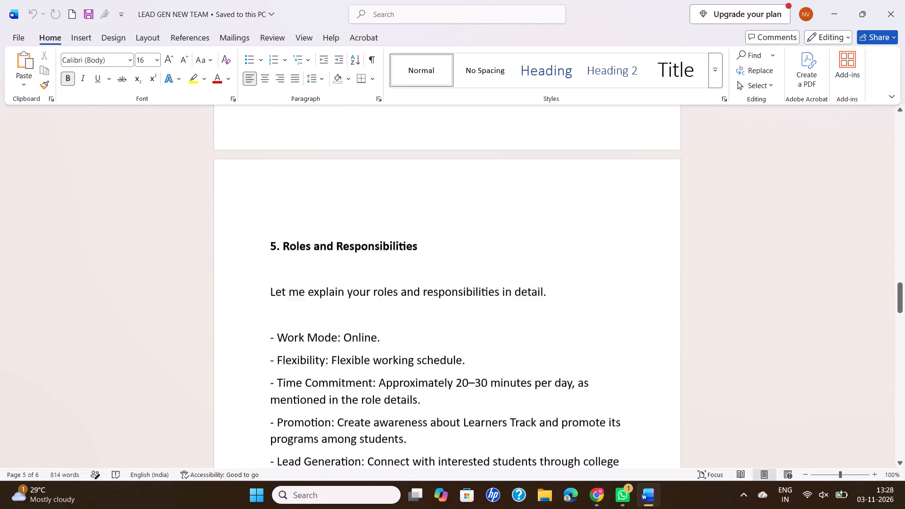
{"action": "key", "text": "Up"}
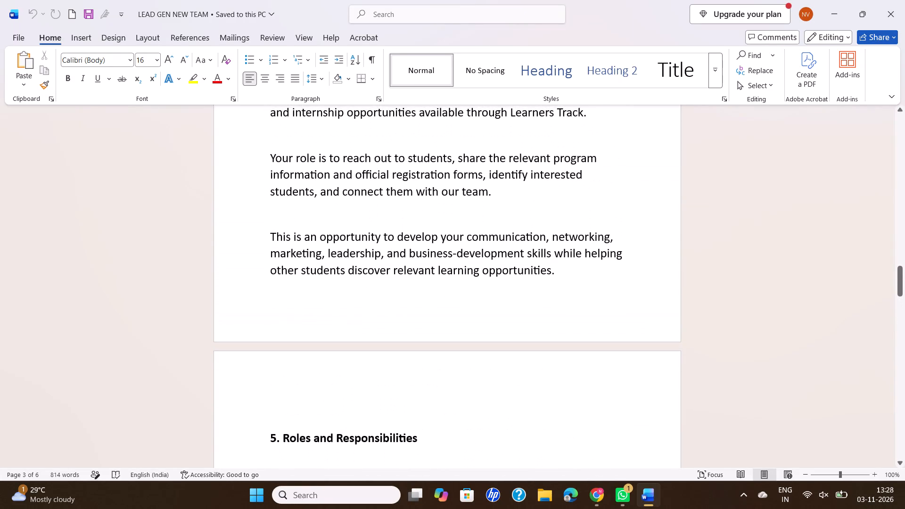
{"action": "key", "text": "Up"}
{"action": "key", "text": "Up"}
{"action": "key", "text": "Up"}
{"action": "key", "text": "Up"}
{"action": "key", "text": "Up"}
{"action": "key", "text": "Up"}
{"action": "key", "text": "Up"}
{"action": "key", "text": "Up"}
{"action": "key", "text": "Up"}
{"action": "key", "text": "Up"}
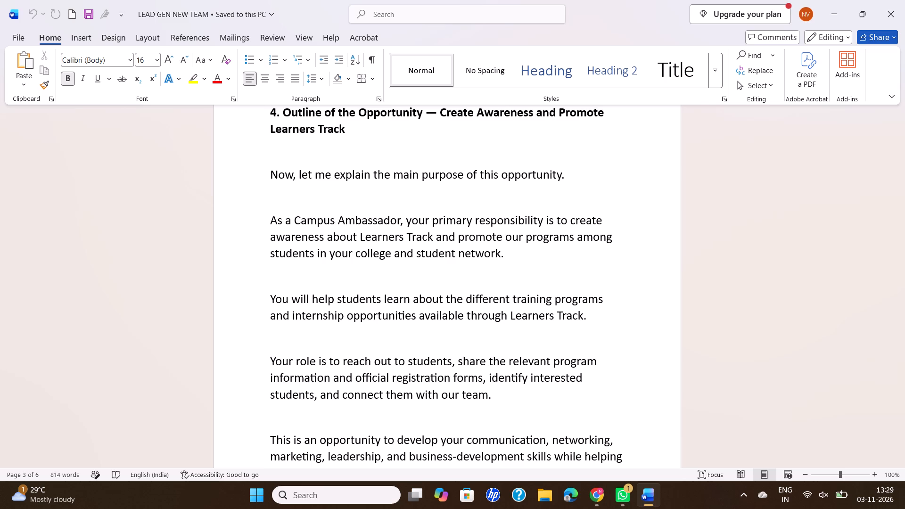
{"action": "key", "text": "Down"}
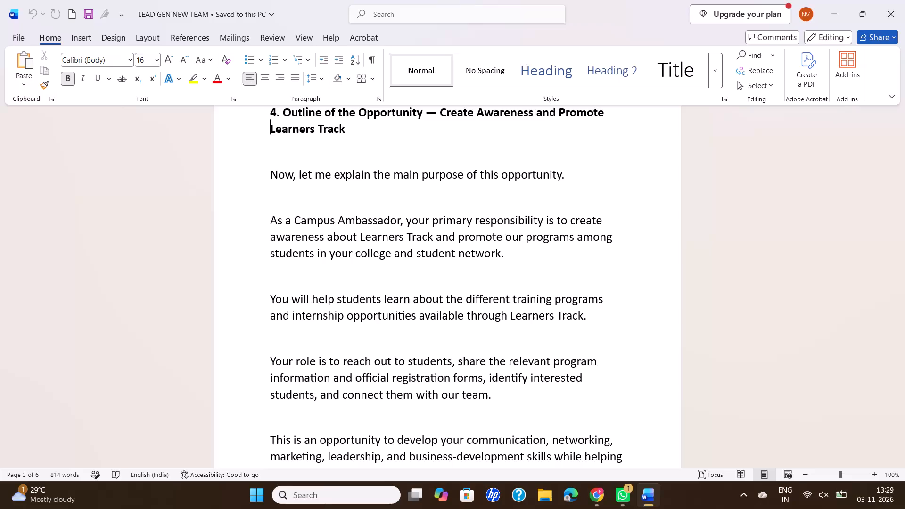
{"action": "key", "text": "Down"}
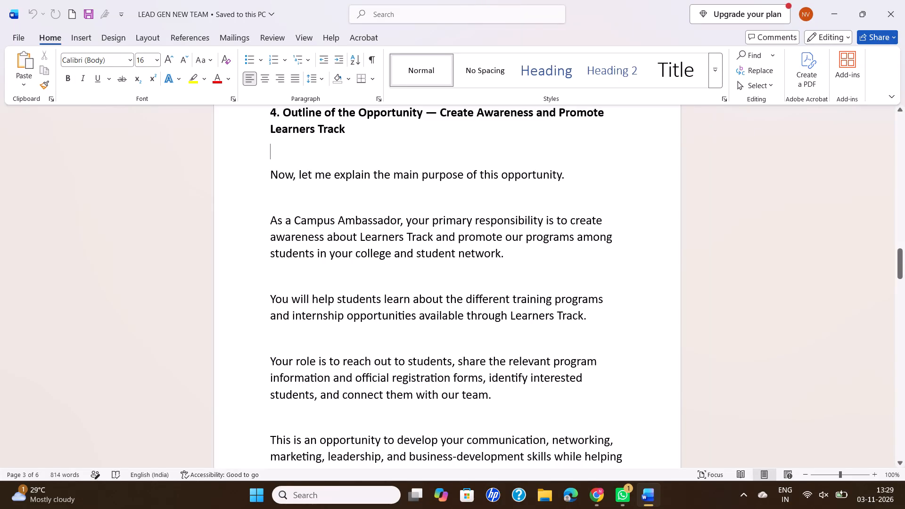
Read section 5, Roles and Responsibilities, and section 6, Perks and Benefits, of the call script.
{"action": "scroll", "coordinate": [560, 313], "scroll_direction": "down", "scroll_amount": 1}
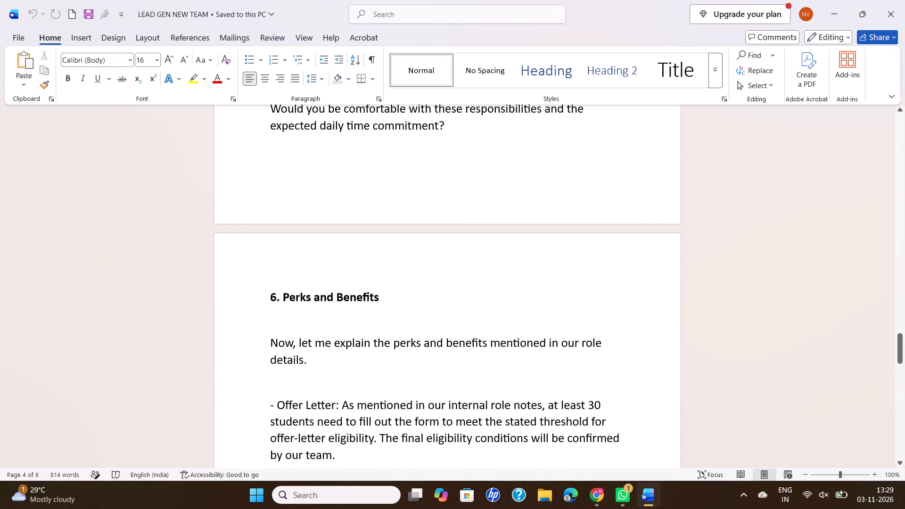
{"action": "scroll", "coordinate": [560, 313], "scroll_direction": "up", "scroll_amount": 1}
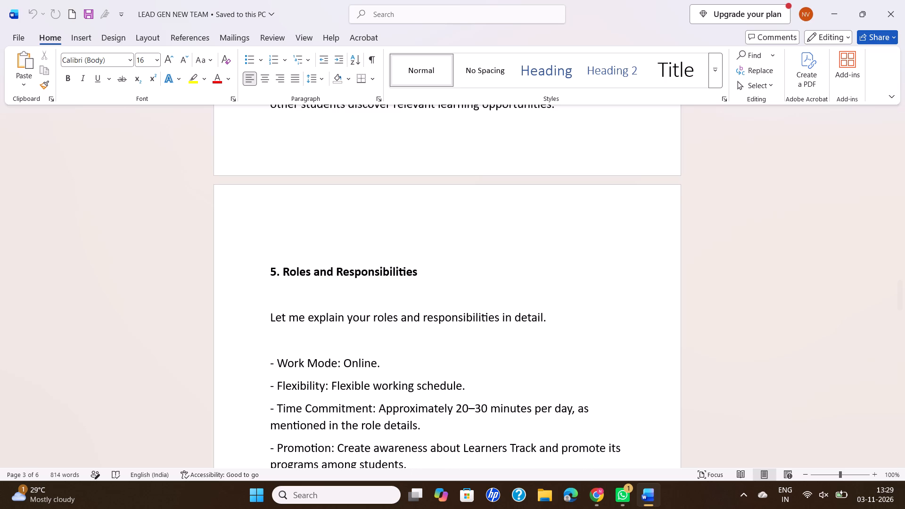
{"action": "scroll", "coordinate": [560, 313], "scroll_direction": "left", "scroll_amount": 1}
{"action": "scroll", "coordinate": [584, 363], "scroll_direction": "down", "scroll_amount": 1}
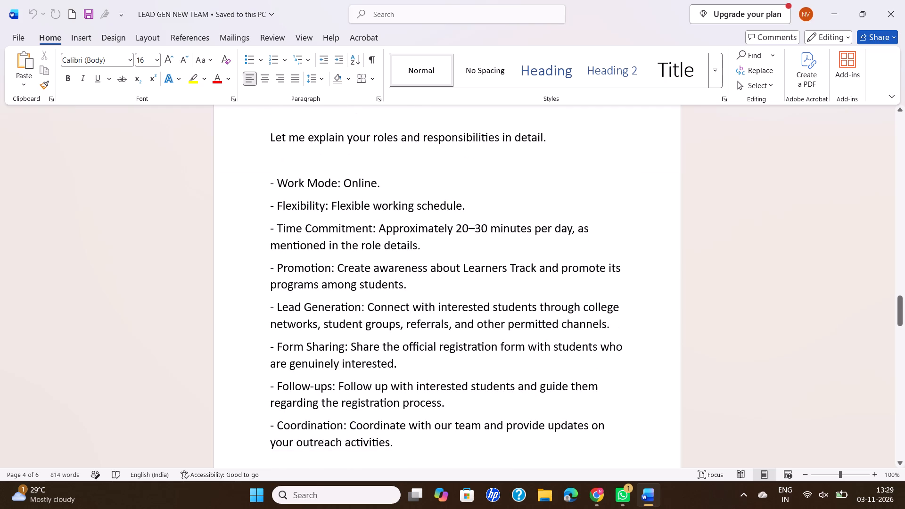
{"action": "scroll", "coordinate": [584, 363], "scroll_direction": "down", "scroll_amount": 2}
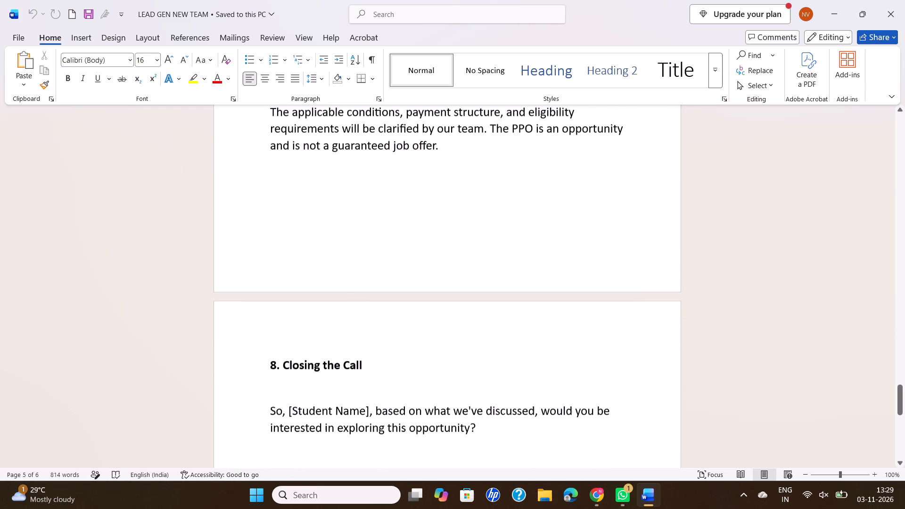
{"action": "scroll", "coordinate": [583, 270], "scroll_direction": "up", "scroll_amount": 1}
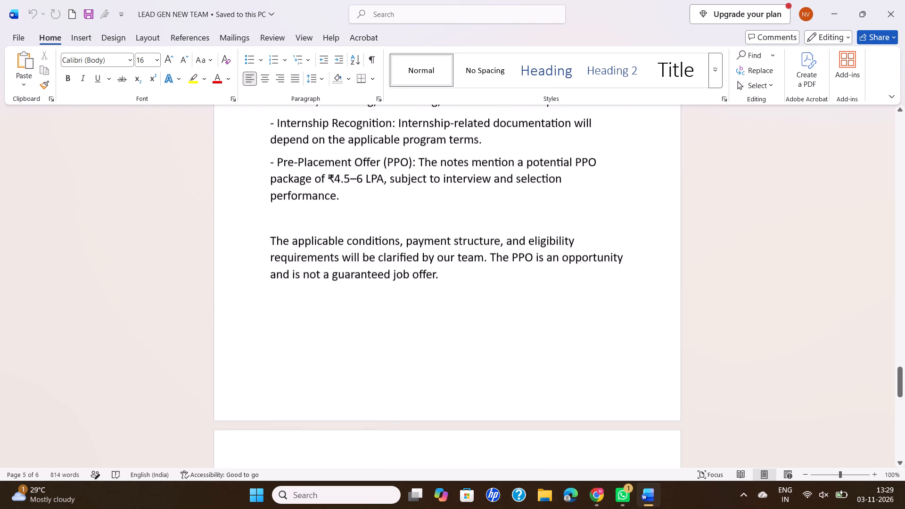
{"action": "scroll", "coordinate": [583, 270], "scroll_direction": "up", "scroll_amount": 1}
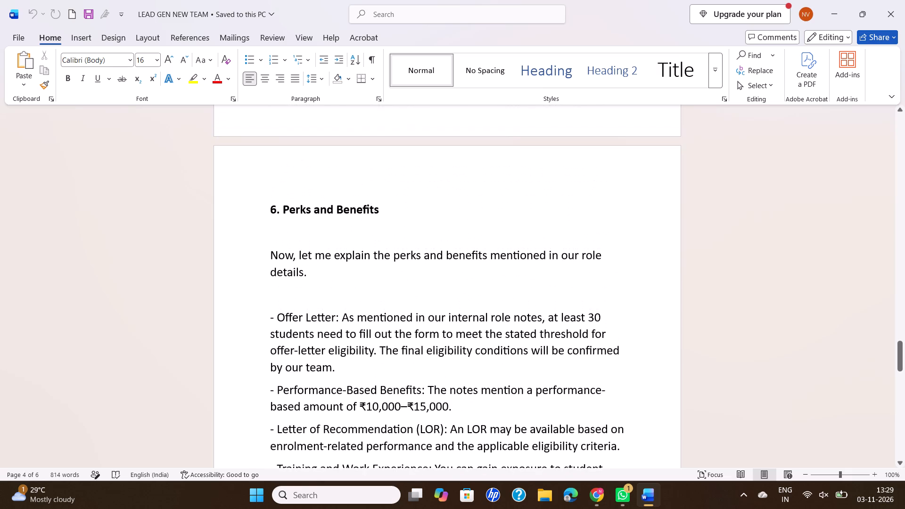
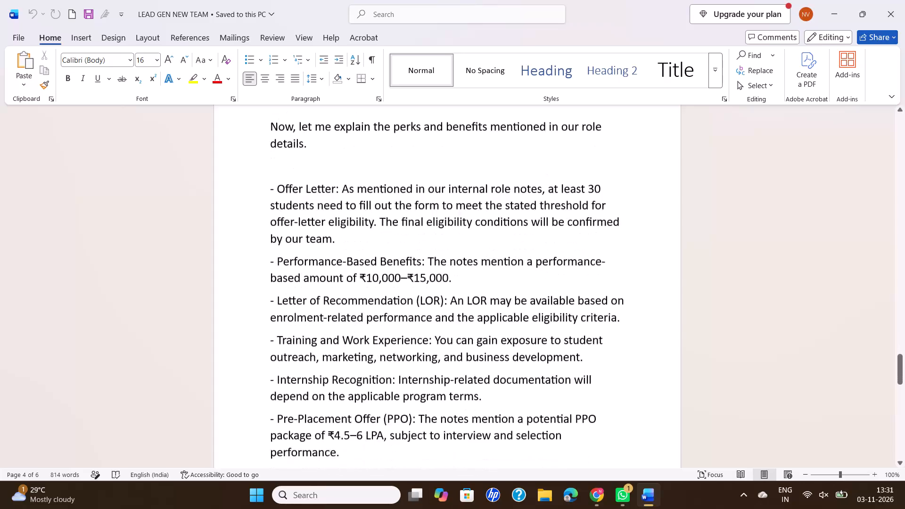
Read on through the end of the perks section to section 8, Closing the Call, including the If YES response.
{"action": "key", "text": "Down"}
{"action": "key", "text": "Down"}
{"action": "key", "text": "Down"}
{"action": "key", "text": "Down"}
{"action": "key", "text": "Down"}
{"action": "key", "text": "Down"}
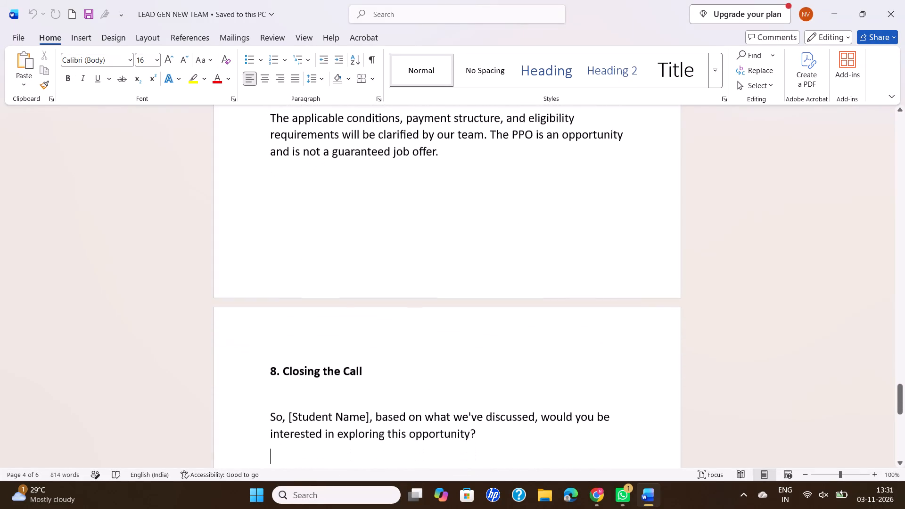
{"action": "key", "text": "Down"}
{"action": "key", "text": "Down"}
{"action": "key", "text": "Down"}
{"action": "key", "text": "Down"}
{"action": "key", "text": "Down"}
{"action": "key", "text": "Down"}
{"action": "key", "text": "Down"}
{"action": "key", "text": "Down"}
{"action": "key", "text": "Down"}
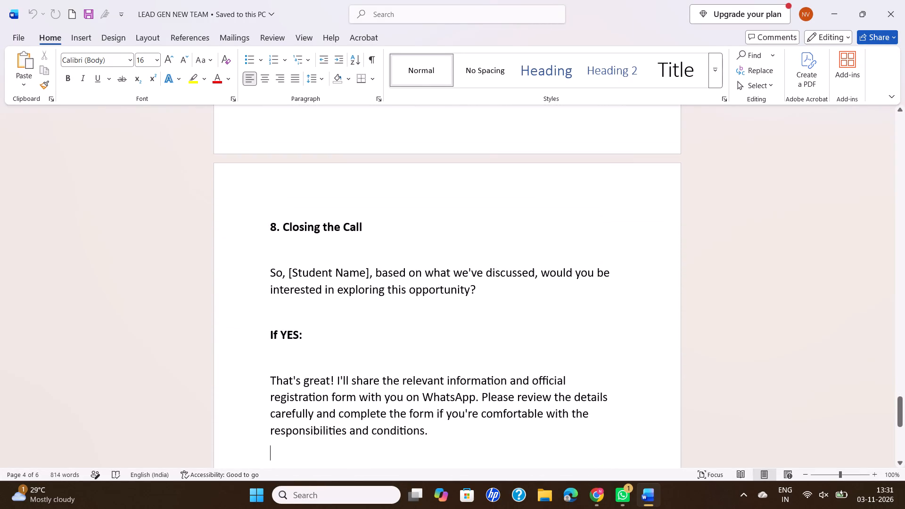
{"action": "key", "text": "Down"}
{"action": "key", "text": "Down"}
{"action": "key", "text": "Down"}
{"action": "key", "text": "Down"}
{"action": "key", "text": "Down"}
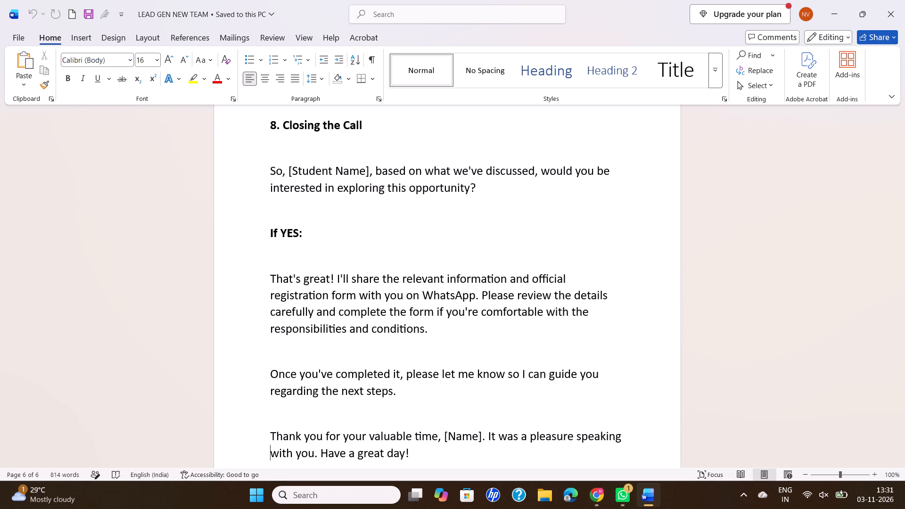
{"action": "key", "text": "Up"}
{"action": "key", "text": "Up"}
{"action": "key", "text": "Up"}
{"action": "key", "text": "Up"}
{"action": "key", "text": "Up"}
{"action": "key", "text": "Up"}
{"action": "key", "text": "Up"}
{"action": "key", "text": "Up"}
Return to the beginning of the call script and skim from section 1, Introduction and Availability, through the student questions.
{"action": "scroll", "coordinate": [677, 257], "scroll_direction": "up", "scroll_amount": 4}
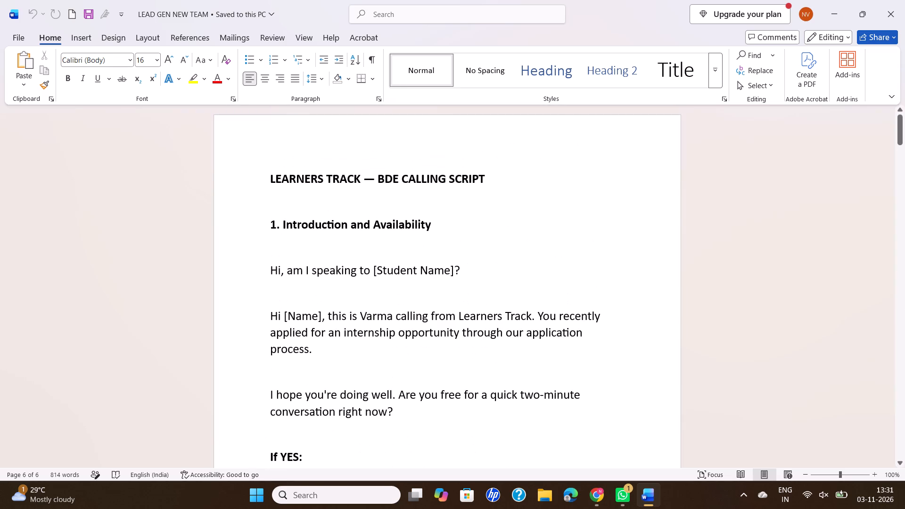
{"action": "key", "text": "Down"}
{"action": "key", "text": "Down"}
{"action": "key", "text": "Down"}
{"action": "key", "text": "Down"}
{"action": "key", "text": "Down"}
{"action": "key", "text": "Down"}
{"action": "key", "text": "Down"}
{"action": "key", "text": "Down"}
{"action": "key", "text": "Down"}
{"action": "key", "text": "Down"}
{"action": "key", "text": "Down"}
{"action": "key", "text": "Down"}
{"action": "key", "text": "Down"}
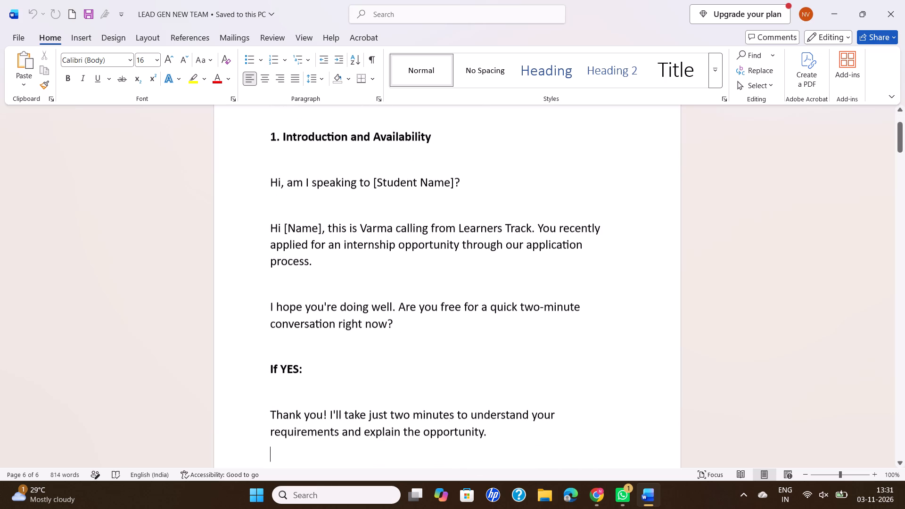
{"action": "key", "text": "Down"}
{"action": "key", "text": "Down"}
{"action": "key", "text": "Down"}
{"action": "key", "text": "Down"}
{"action": "key", "text": "Down"}
{"action": "key", "text": "Down"}
{"action": "key", "text": "Down"}
{"action": "key", "text": "Down"}
{"action": "key", "text": "Down"}
{"action": "key", "text": "Down"}
{"action": "key", "text": "Down"}
{"action": "key", "text": "Down"}
{"action": "key", "text": "Down"}
{"action": "key", "text": "Down"}
{"action": "key", "text": "Down"}
{"action": "key", "text": "Down"}
{"action": "key", "text": "Down"}
{"action": "key", "text": "Down"}
{"action": "key", "text": "Down"}
{"action": "key", "text": "Down"}
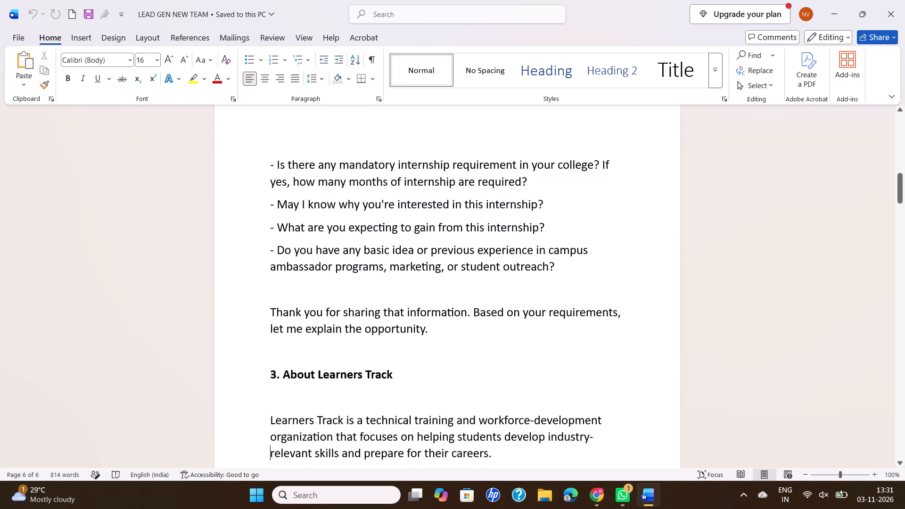
Read section 3, About Learners Track, and the opening of section 4, Outline of the Opportunity.
{"action": "key", "text": "Down"}
{"action": "key", "text": "Down"}
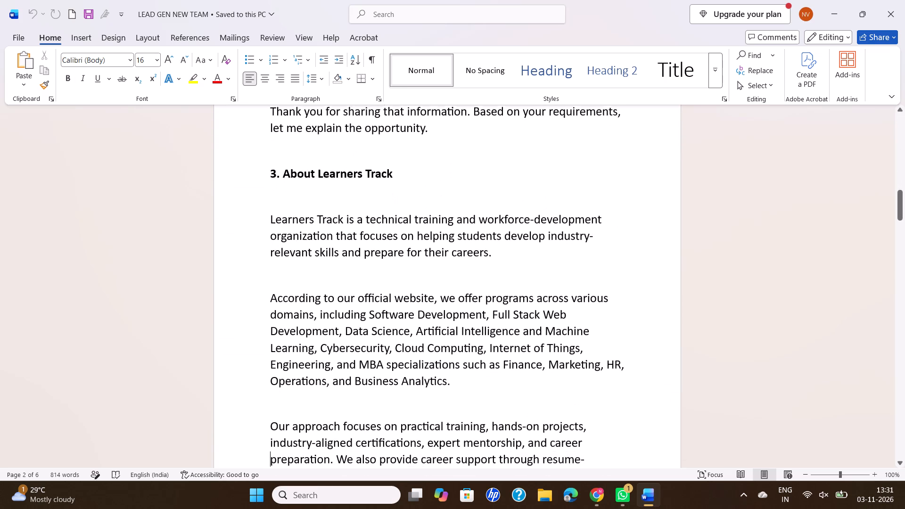
{"action": "key", "text": "Down"}
{"action": "key", "text": "Down"}
{"action": "key", "text": "Down"}
{"action": "key", "text": "Down"}
{"action": "key", "text": "Down"}
{"action": "key", "text": "Down"}
{"action": "key", "text": "Down"}
{"action": "key", "text": "Down"}
{"action": "key", "text": "Down"}
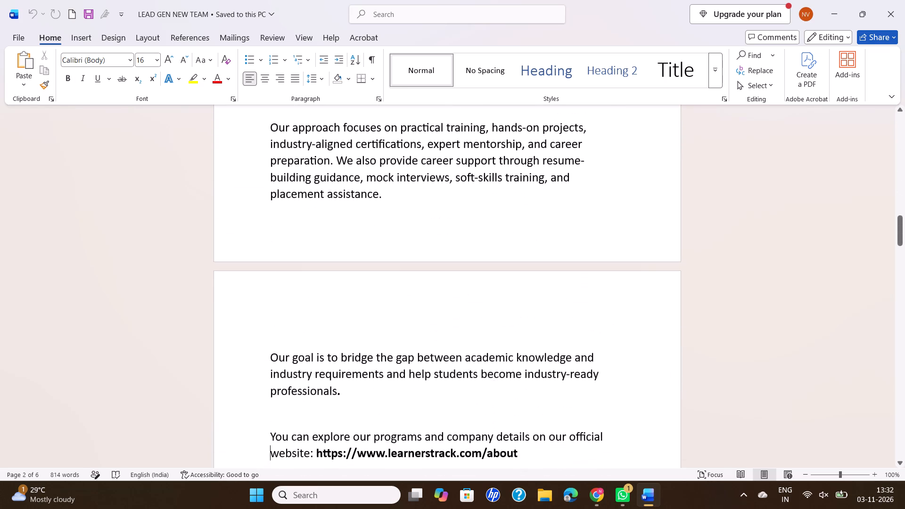
{"action": "key", "text": "Down"}
{"action": "key", "text": "Down"}
{"action": "key", "text": "Down"}
{"action": "key", "text": "Down"}
{"action": "key", "text": "Down"}
{"action": "key", "text": "Down"}
{"action": "key", "text": "Down"}
{"action": "key", "text": "Down"}
{"action": "key", "text": "Down"}
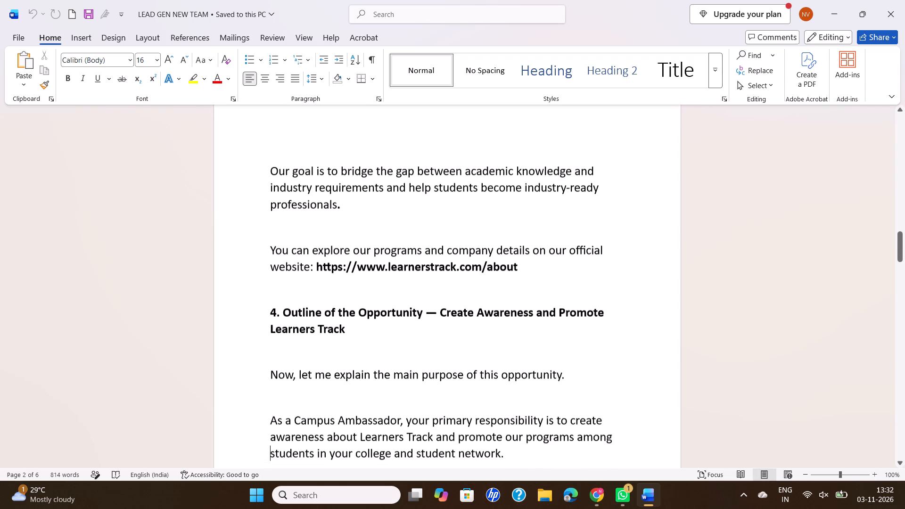
{"action": "key", "text": "Down"}
{"action": "key", "text": "Down"}
{"action": "key", "text": "Down"}
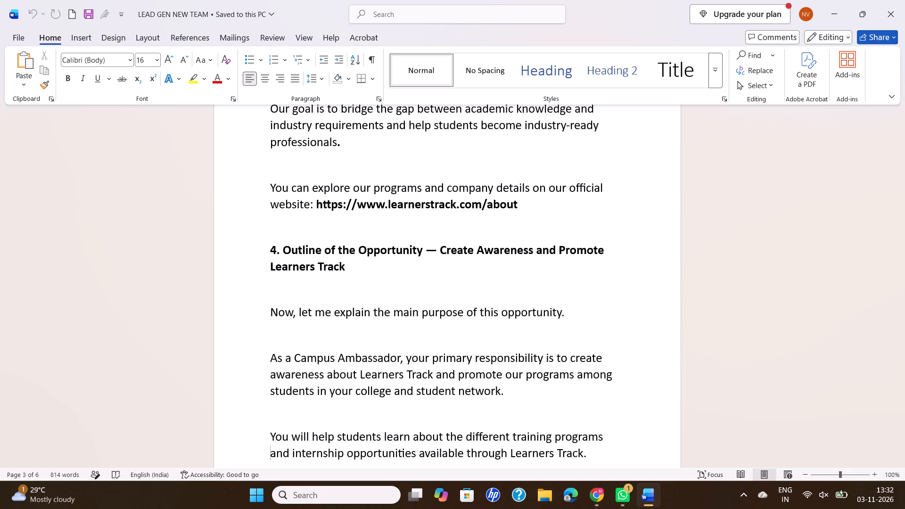
Go back over the end of section 3, covering the training approach, company goal and website, up to the section 4 heading.
{"action": "key", "text": "Up"}
{"action": "key", "text": "Up"}
{"action": "key", "text": "Up"}
{"action": "key", "text": "Up"}
{"action": "key", "text": "Up"}
{"action": "key", "text": "Up"}
{"action": "key", "text": "Up"}
{"action": "key", "text": "Up"}
{"action": "key", "text": "Up"}
{"action": "key", "text": "Up"}
{"action": "key", "text": "Up"}
{"action": "key", "text": "Up"}
{"action": "key", "text": "Up"}
{"action": "key", "text": "Up"}
{"action": "key", "text": "Up"}
{"action": "key", "text": "Up"}
{"action": "key", "text": "Up"}
{"action": "key", "text": "Up"}
{"action": "key", "text": "Up"}
{"action": "key", "text": "Up"}
{"action": "key", "text": "Up"}
{"action": "key", "text": "Up"}
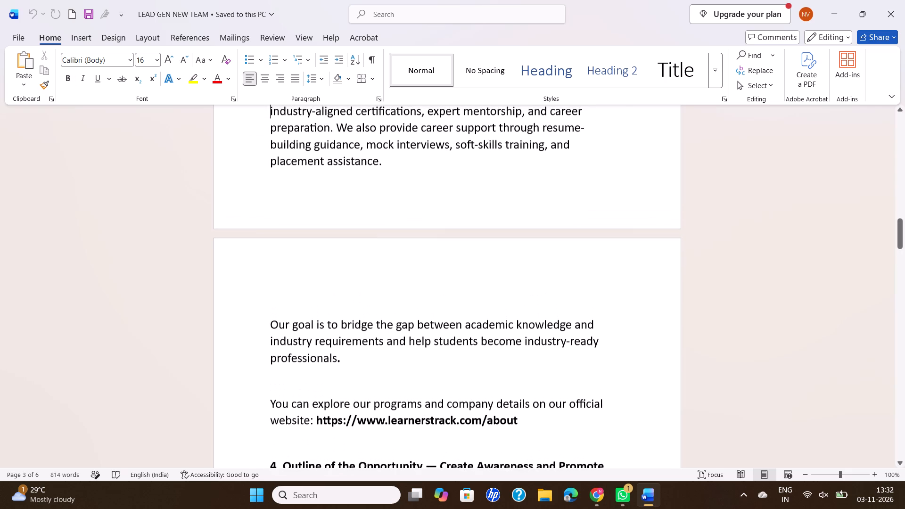
{"action": "key", "text": "Down"}
{"action": "key", "text": "Down"}
{"action": "key", "text": "Down"}
{"action": "key", "text": "Down"}
{"action": "key", "text": "Down"}
{"action": "key", "text": "Down"}
{"action": "key", "text": "Down"}
{"action": "key", "text": "Down"}
{"action": "key", "text": "Down"}
{"action": "key", "text": "Down"}
{"action": "key", "text": "Down"}
{"action": "key", "text": "Down"}
{"action": "key", "text": "Down"}
{"action": "key", "text": "Down"}
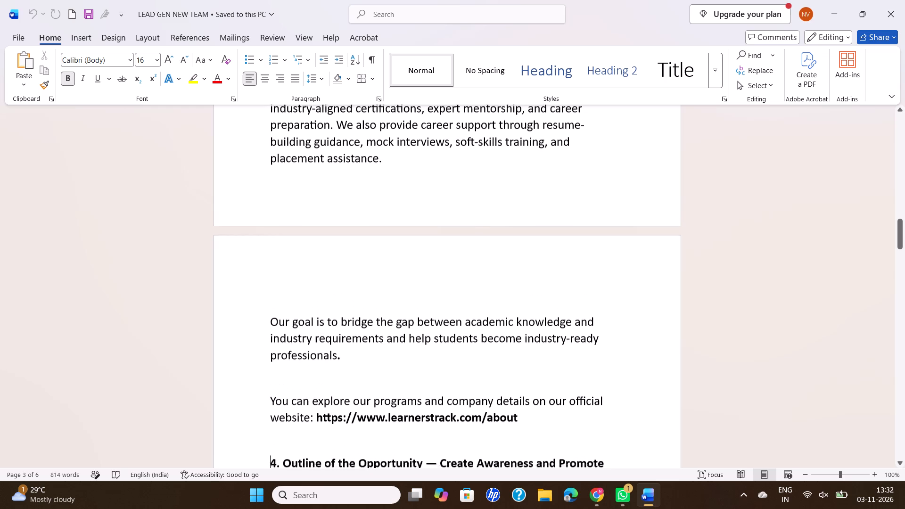
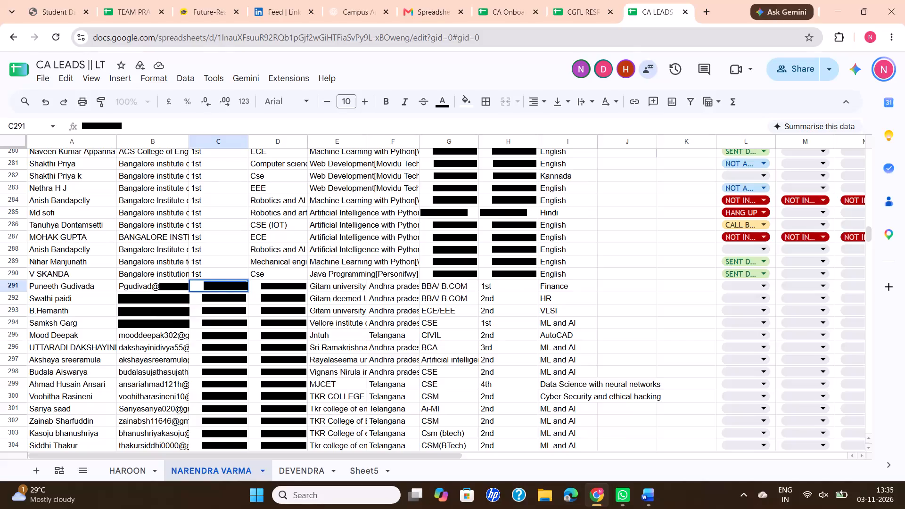
{"action": "key", "text": "ctrl+c"}
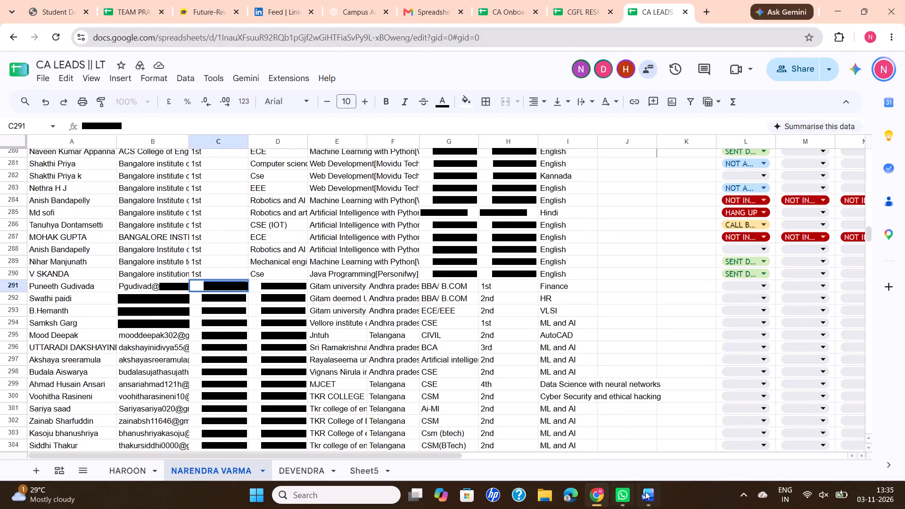
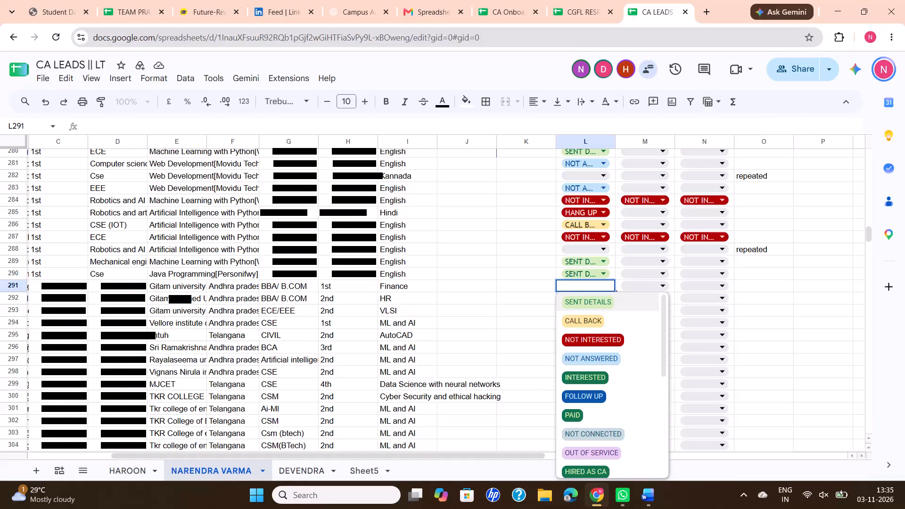
Set the first contact status of the row 291 lead in column L to CALL BACK.
{"action": "left_click", "coordinate": [588, 317]}
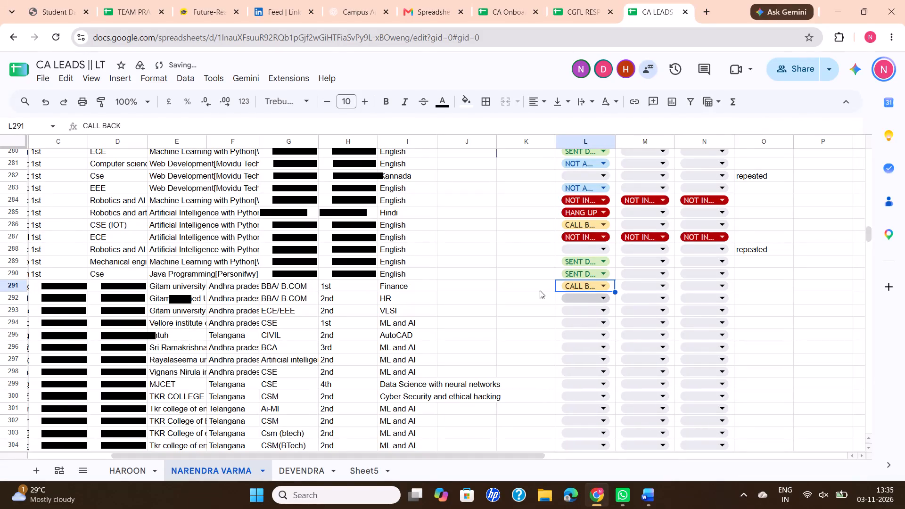
{"action": "left_click", "coordinate": [520, 293]}
Switch to the CA Onboarding Application responses and examine the latest entries, including their internship domain, referrer and LEAD GEN BD NAME columns.
{"action": "left_click", "coordinate": [504, 4]}
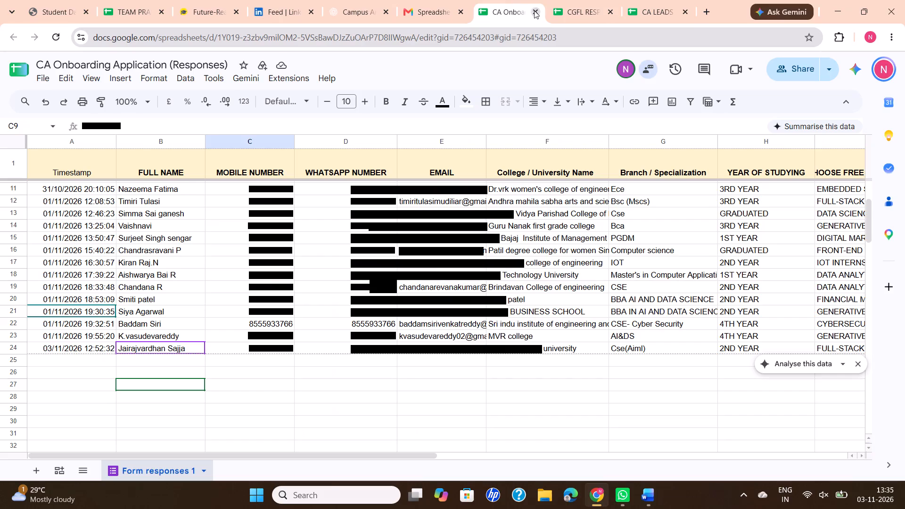
{"action": "scroll", "coordinate": [477, 327], "scroll_direction": "left", "scroll_amount": 3}
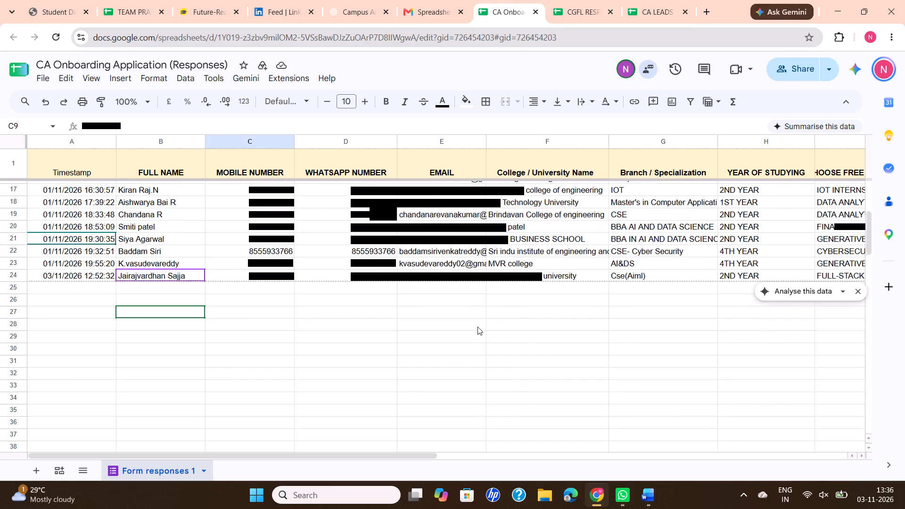
{"action": "scroll", "coordinate": [477, 327], "scroll_direction": "left", "scroll_amount": 1}
{"action": "scroll", "coordinate": [565, 340], "scroll_direction": "left", "scroll_amount": 1}
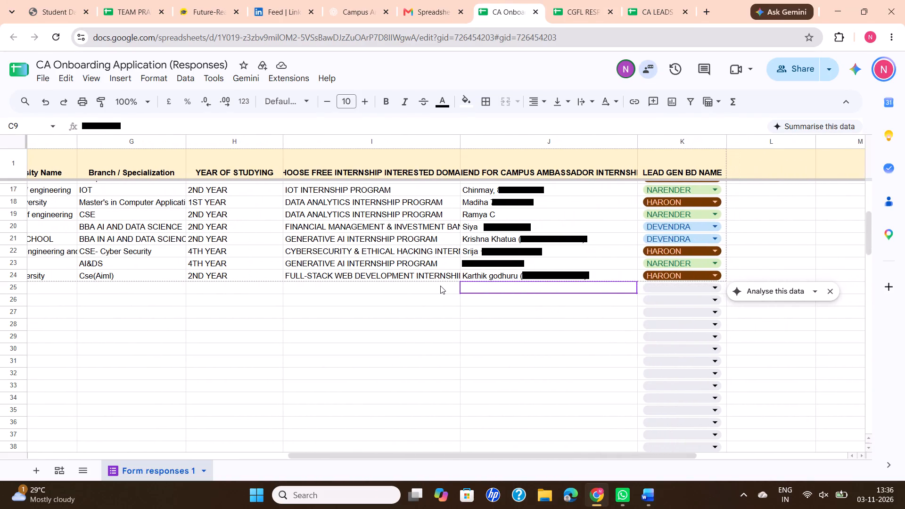
{"action": "left_click", "coordinate": [440, 286]}
{"action": "scroll", "coordinate": [440, 286], "scroll_direction": "right", "scroll_amount": 8}
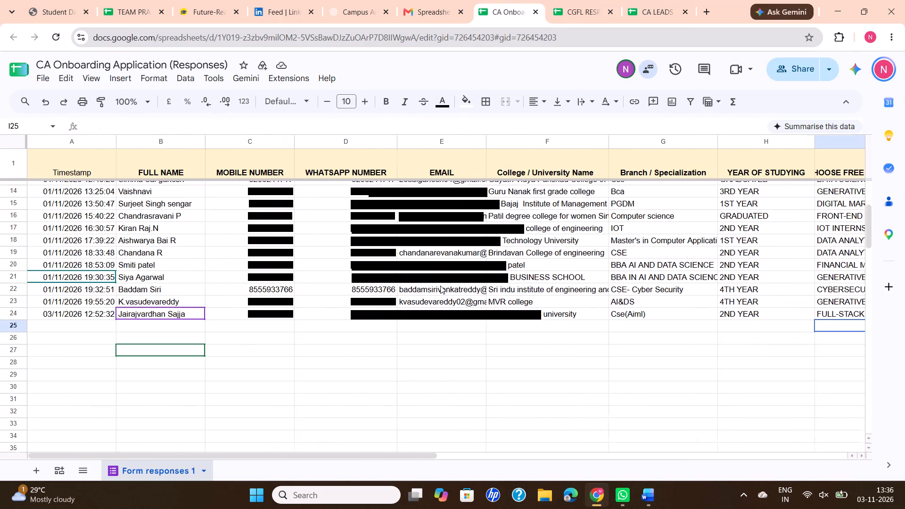
Switch to the CGFL RESPONSES SHEET, check the latest form entries and reload the spreadsheet for new submissions.
{"action": "left_click", "coordinate": [609, 0]}
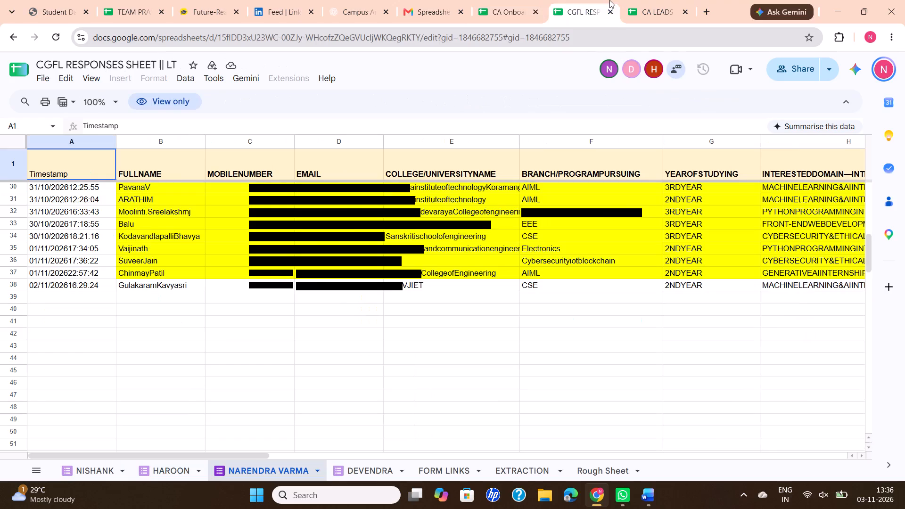
{"action": "scroll", "coordinate": [368, 300], "scroll_direction": "up", "scroll_amount": 2}
{"action": "scroll", "coordinate": [368, 300], "scroll_direction": "down", "scroll_amount": 1}
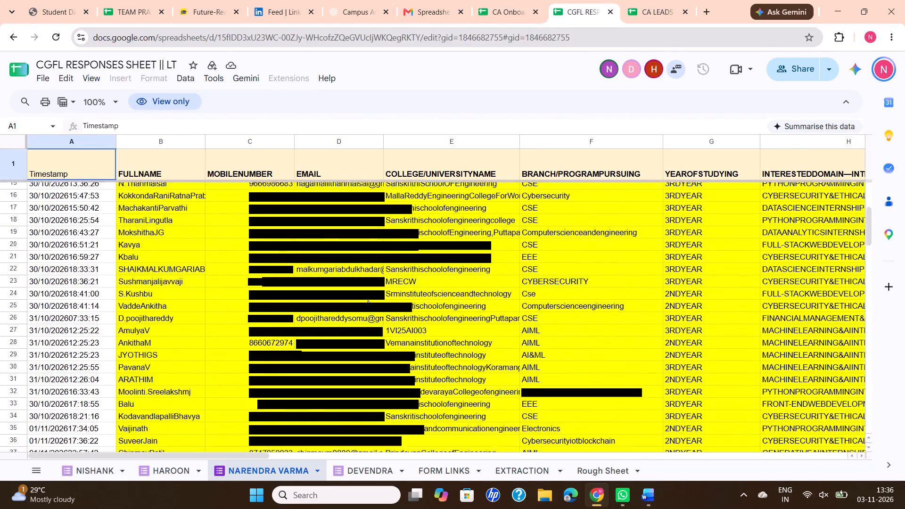
{"action": "scroll", "coordinate": [368, 300], "scroll_direction": "down", "scroll_amount": 4}
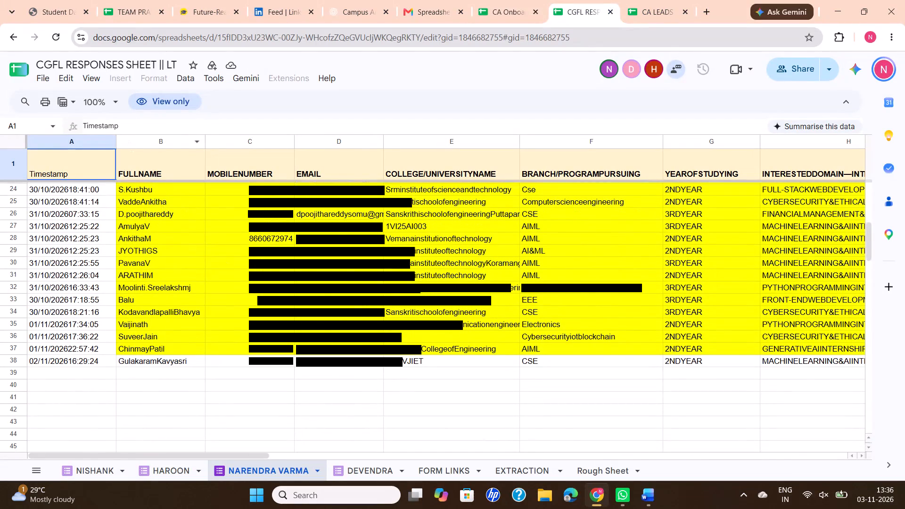
{"action": "left_click", "coordinate": [47, 41]}
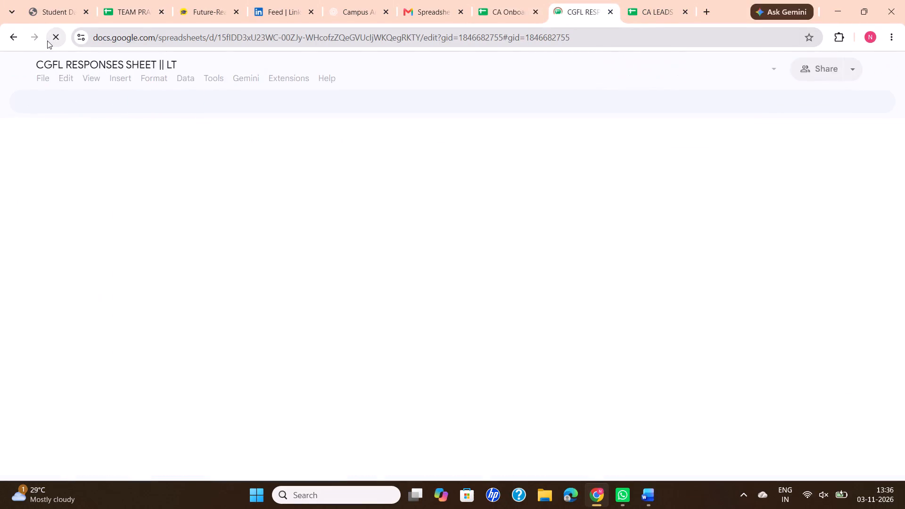
{"action": "scroll", "coordinate": [330, 284], "scroll_direction": "down", "scroll_amount": 4}
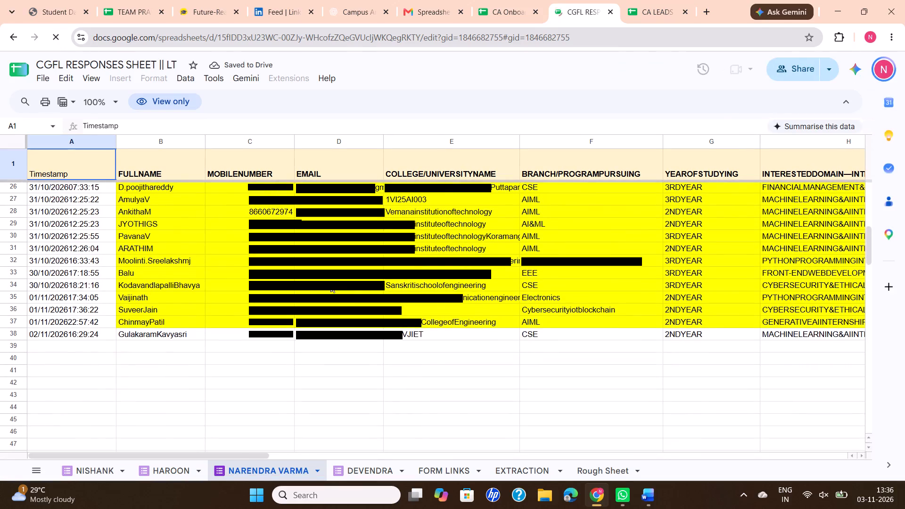
Examine the class representative, referral code and WhatsApp number columns of the latest CGFL responses, including cell Q34.
{"action": "scroll", "coordinate": [330, 284], "scroll_direction": "up", "scroll_amount": 9}
{"action": "scroll", "coordinate": [479, 332], "scroll_direction": "left", "scroll_amount": 7}
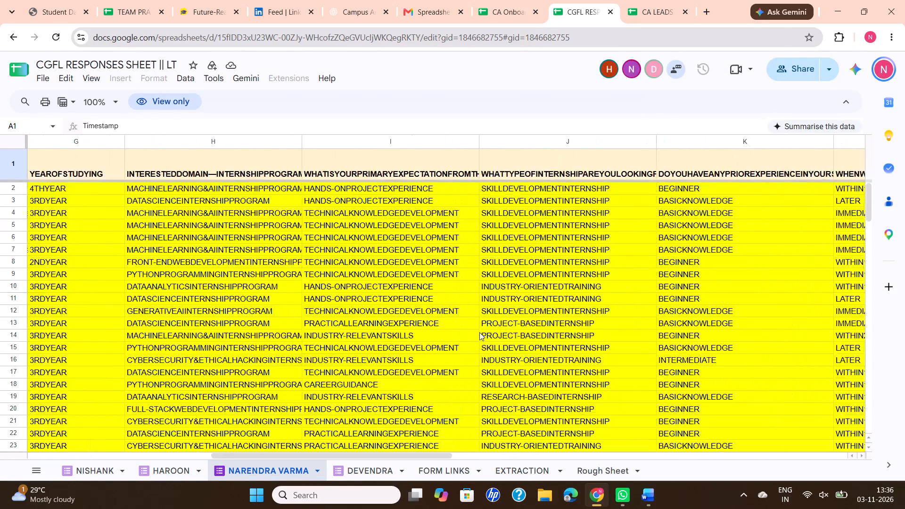
{"action": "scroll", "coordinate": [479, 332], "scroll_direction": "left", "scroll_amount": 2}
{"action": "scroll", "coordinate": [479, 332], "scroll_direction": "down", "scroll_amount": 1}
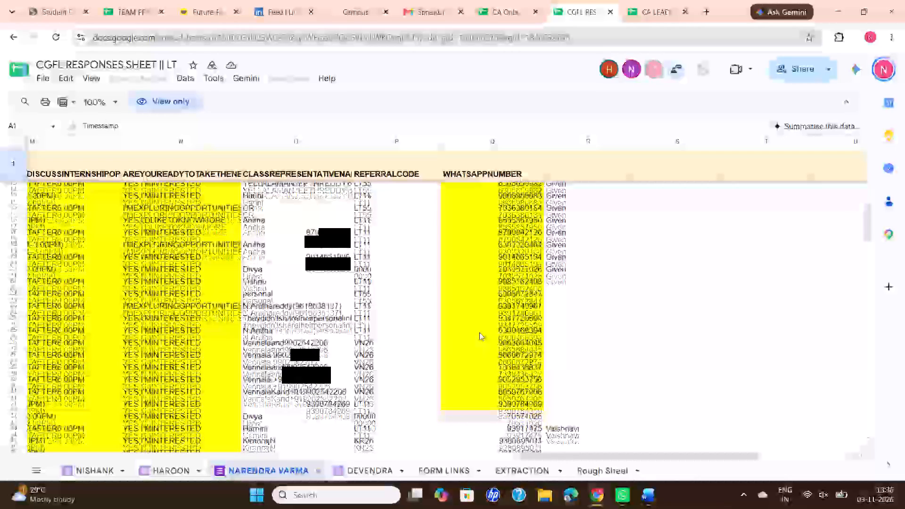
{"action": "scroll", "coordinate": [479, 332], "scroll_direction": "down", "scroll_amount": 1}
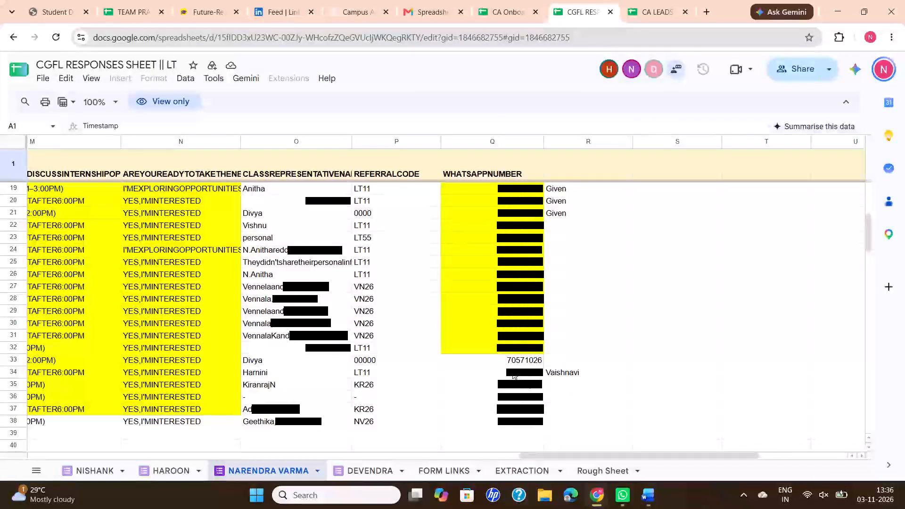
{"action": "left_click", "coordinate": [512, 371]}
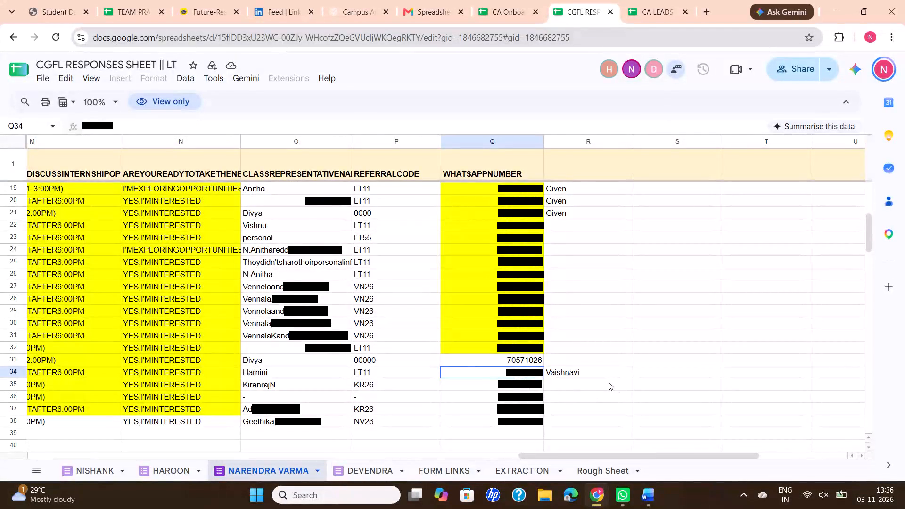
{"action": "scroll", "coordinate": [609, 382], "scroll_direction": "up", "scroll_amount": 8}
{"action": "scroll", "coordinate": [609, 382], "scroll_direction": "down", "scroll_amount": 3}
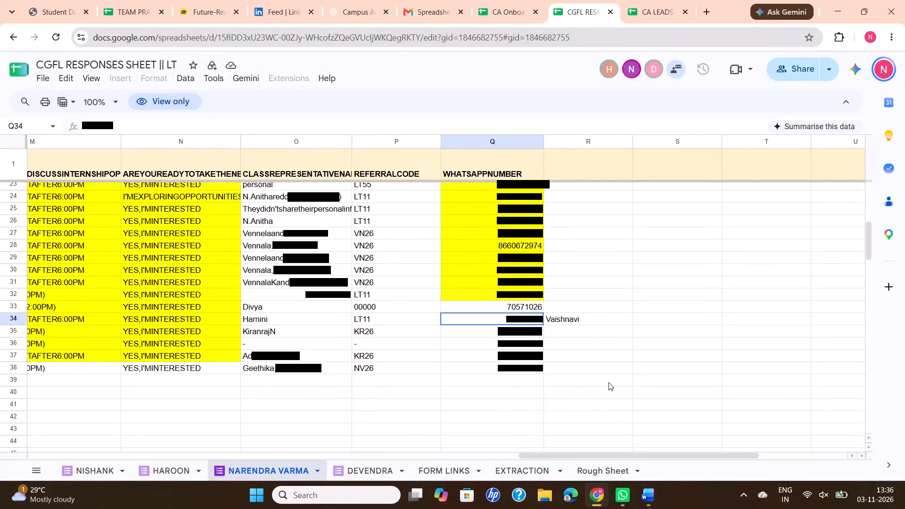
{"action": "scroll", "coordinate": [609, 382], "scroll_direction": "right", "scroll_amount": 6}
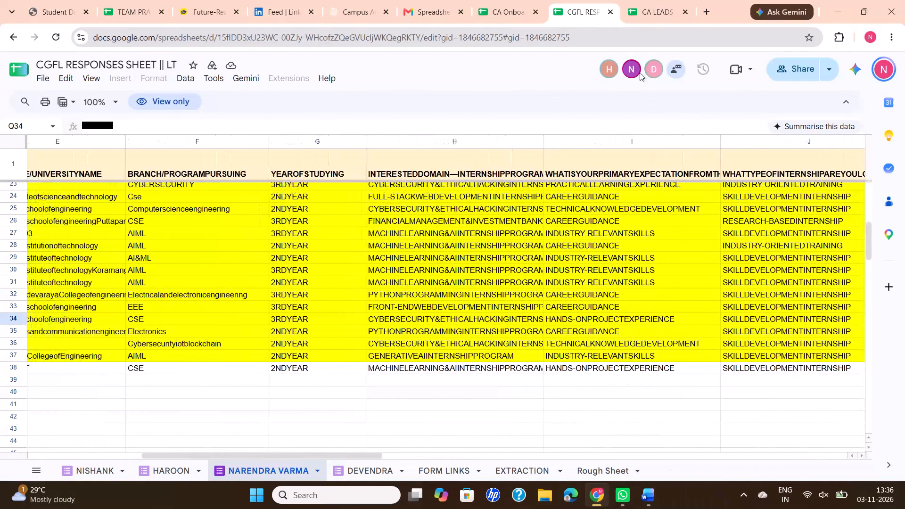
Return to the CA LEADS spreadsheet and go to the row 292 lead's name and contact details.
{"action": "left_click", "coordinate": [658, 14]}
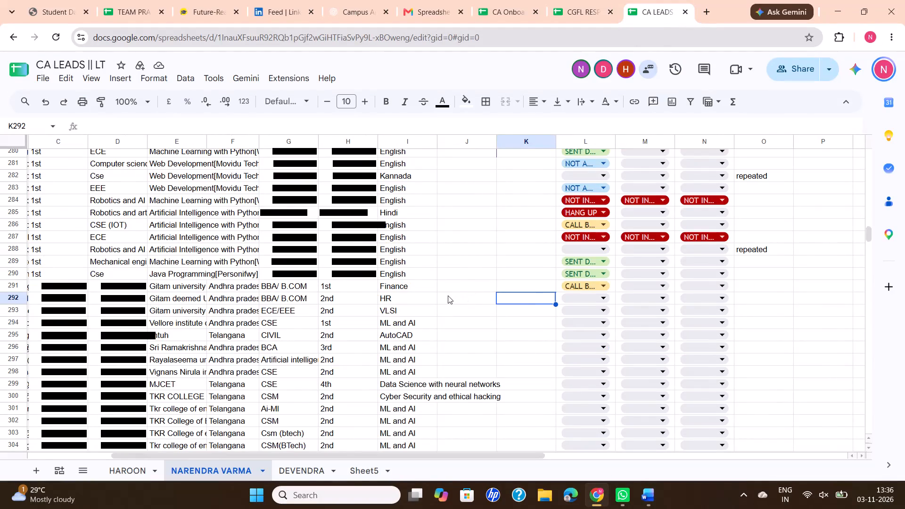
{"action": "scroll", "coordinate": [448, 296], "scroll_direction": "right", "scroll_amount": 3}
{"action": "left_click", "coordinate": [395, 299]}
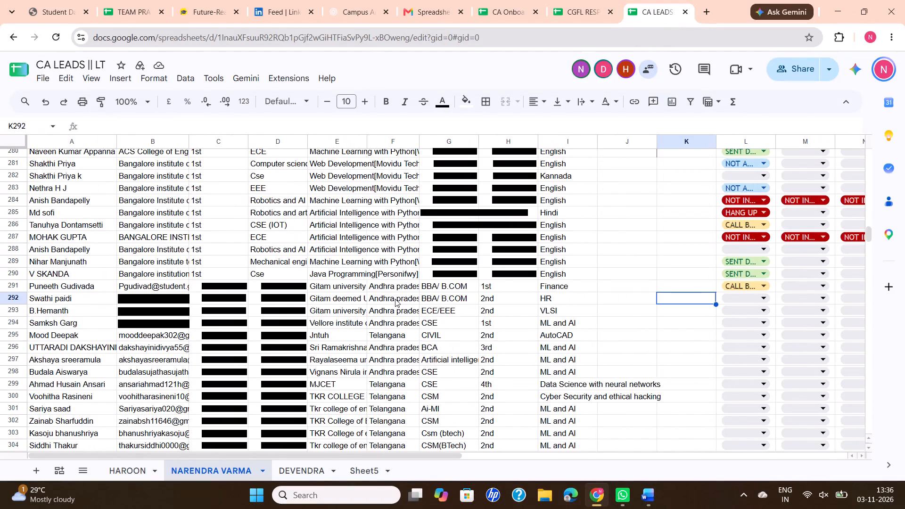
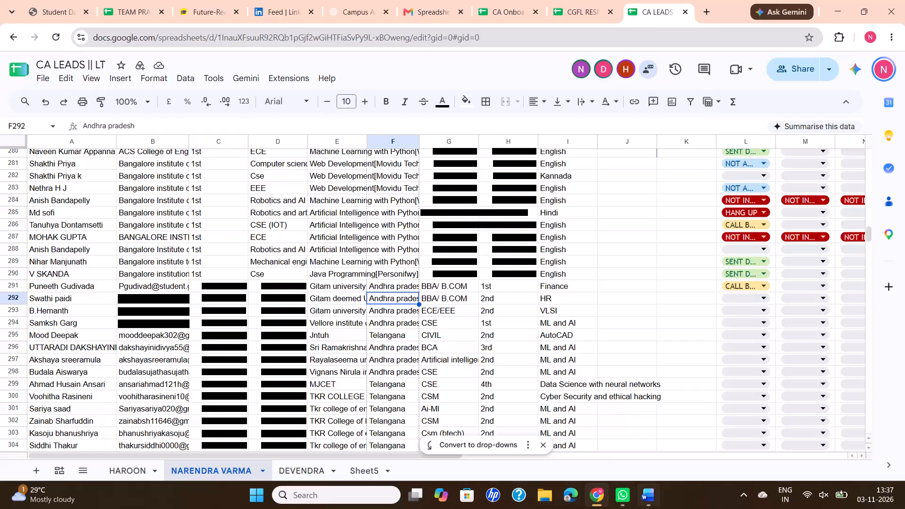
Switch to the LEAD GEN NEW TEAM document in Word and read the calling script's introduction and student profiling questions.
{"action": "left_click", "coordinate": [649, 497]}
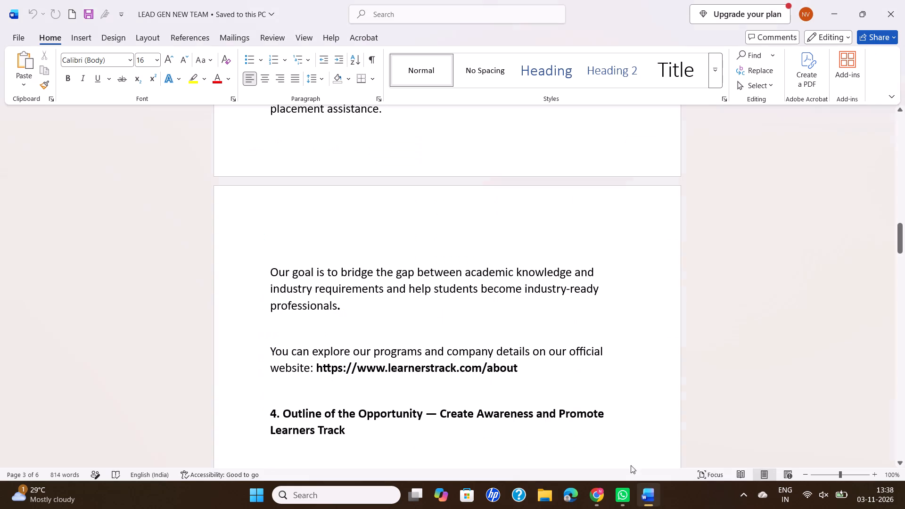
{"action": "scroll", "coordinate": [558, 342], "scroll_direction": "up", "scroll_amount": 1}
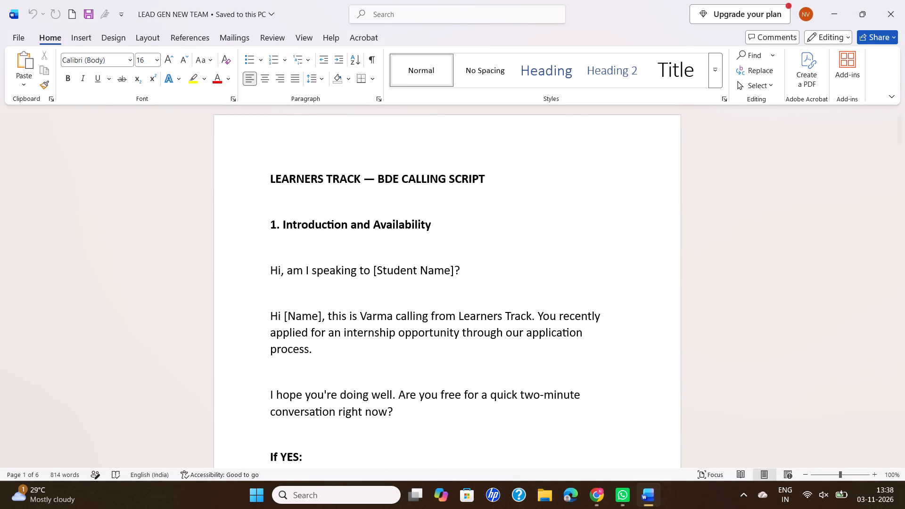
{"action": "key", "text": "Down"}
{"action": "key", "text": "Down"}
{"action": "key", "text": "Down"}
{"action": "key", "text": "Down"}
{"action": "key", "text": "Down"}
{"action": "key", "text": "Down"}
{"action": "key", "text": "Down"}
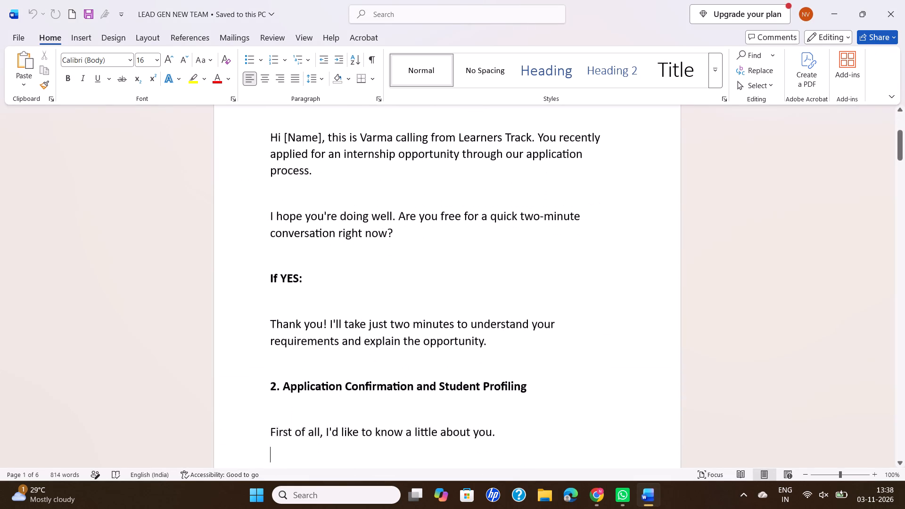
{"action": "key", "text": "Down"}
{"action": "key", "text": "Down"}
{"action": "key", "text": "Down"}
{"action": "key", "text": "Down"}
{"action": "key", "text": "Down"}
{"action": "key", "text": "Down"}
{"action": "key", "text": "Down"}
{"action": "key", "text": "Down"}
{"action": "key", "text": "Down"}
{"action": "key", "text": "Down"}
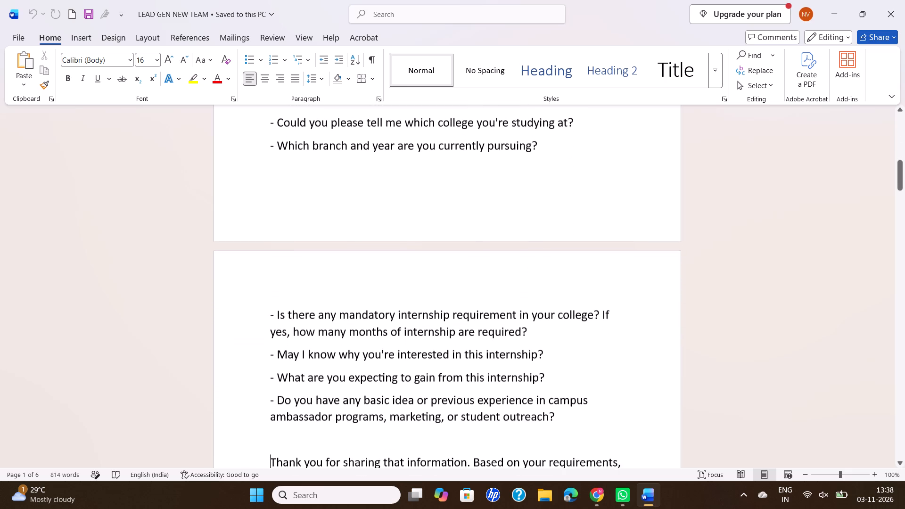
{"action": "key", "text": "Down"}
{"action": "key", "text": "Down"}
{"action": "key", "text": "Down"}
{"action": "key", "text": "Down"}
{"action": "key", "text": "Down"}
{"action": "key", "text": "Down"}
{"action": "key", "text": "Down"}
{"action": "key", "text": "Down"}
{"action": "key", "text": "Down"}
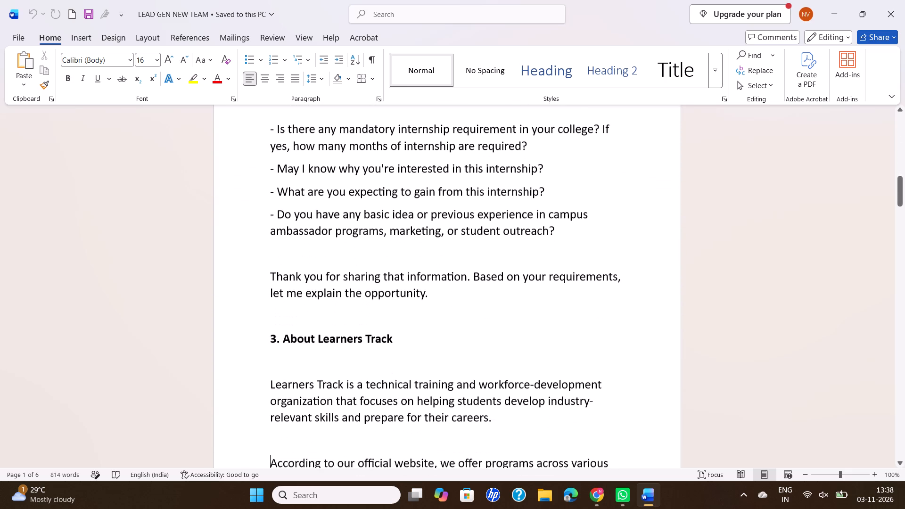
Read script section 3, About Learners Track, and the start of section 4 outlining the Campus Ambassador opportunity.
{"action": "key", "text": "Down"}
{"action": "key", "text": "Down"}
{"action": "key", "text": "Down"}
{"action": "key", "text": "Down"}
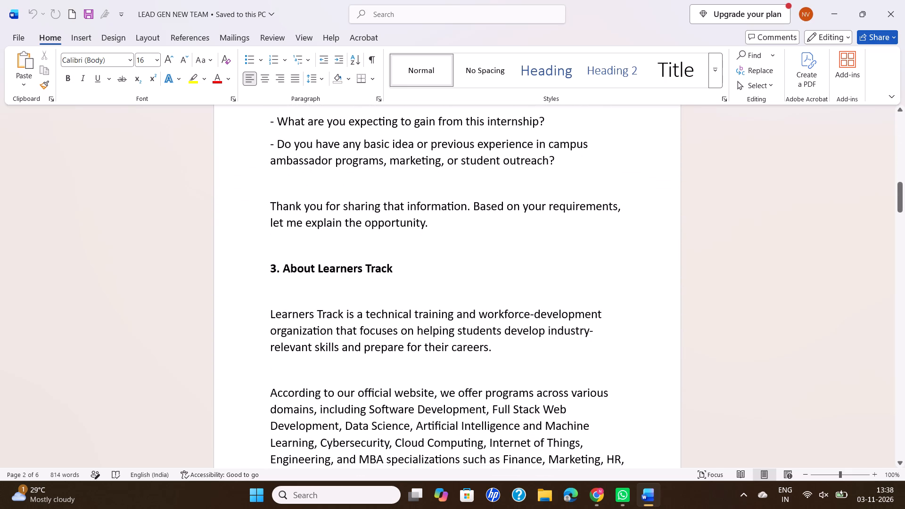
{"action": "key", "text": "Down"}
{"action": "key", "text": "Down"}
{"action": "key", "text": "Down"}
{"action": "key", "text": "Down"}
{"action": "key", "text": "Down"}
{"action": "key", "text": "Down"}
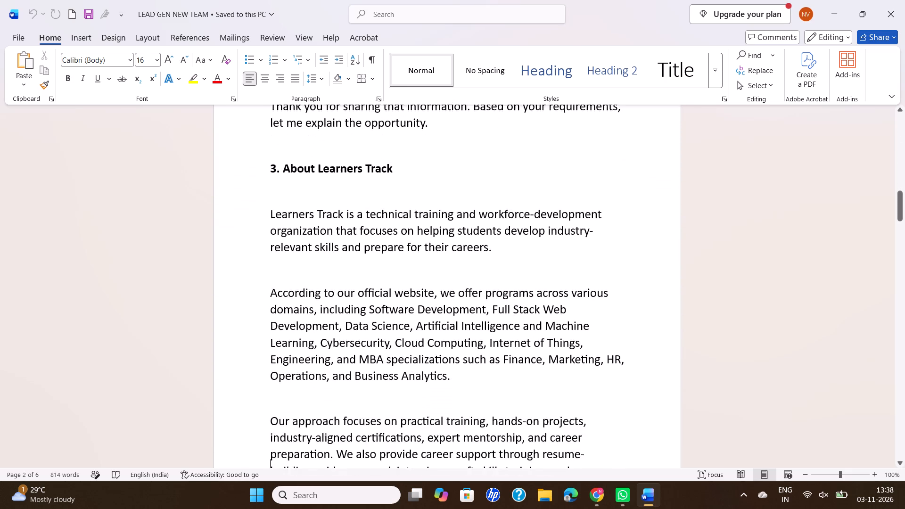
{"action": "key", "text": "Down"}
{"action": "key", "text": "Down"}
{"action": "key", "text": "Down"}
{"action": "key", "text": "Down"}
{"action": "key", "text": "Down"}
{"action": "key", "text": "Down"}
{"action": "key", "text": "Down"}
{"action": "key", "text": "Down"}
{"action": "key", "text": "Down"}
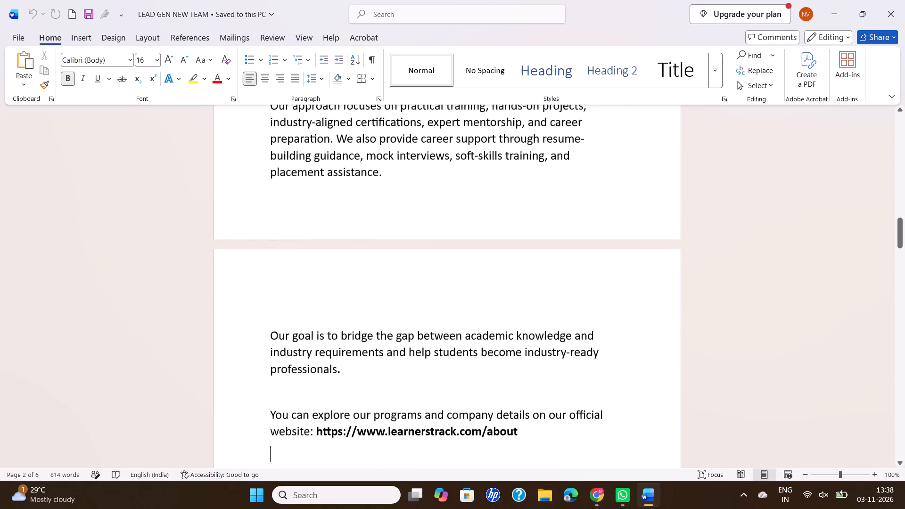
{"action": "key", "text": "Down"}
{"action": "key", "text": "Down"}
{"action": "key", "text": "Down"}
{"action": "key", "text": "Down"}
{"action": "key", "text": "Down"}
{"action": "key", "text": "Down"}
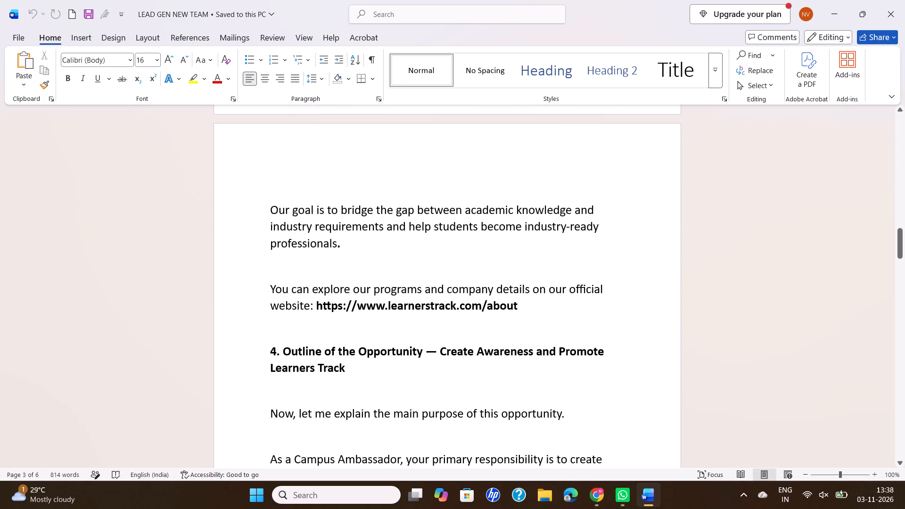
{"action": "key", "text": "Down"}
{"action": "key", "text": "Down"}
{"action": "key", "text": "Down"}
{"action": "key", "text": "Down"}
{"action": "key", "text": "Down"}
{"action": "key", "text": "Down"}
{"action": "key", "text": "Down"}
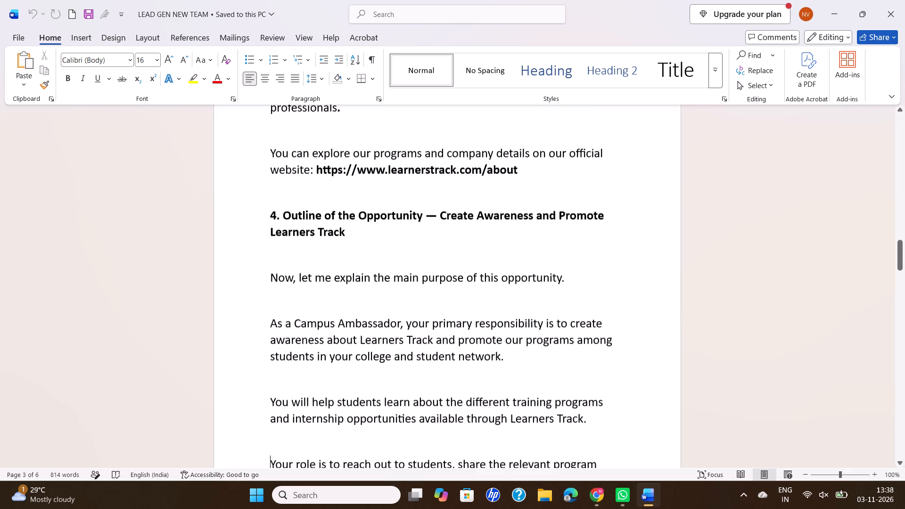
Return to section 3 of the script and reread the program domains, training approach, company goal and website paragraphs.
{"action": "key", "text": "Up"}
{"action": "key", "text": "Up"}
{"action": "key", "text": "Up"}
{"action": "key", "text": "Up"}
{"action": "key", "text": "Up"}
{"action": "key", "text": "Up"}
{"action": "key", "text": "Up"}
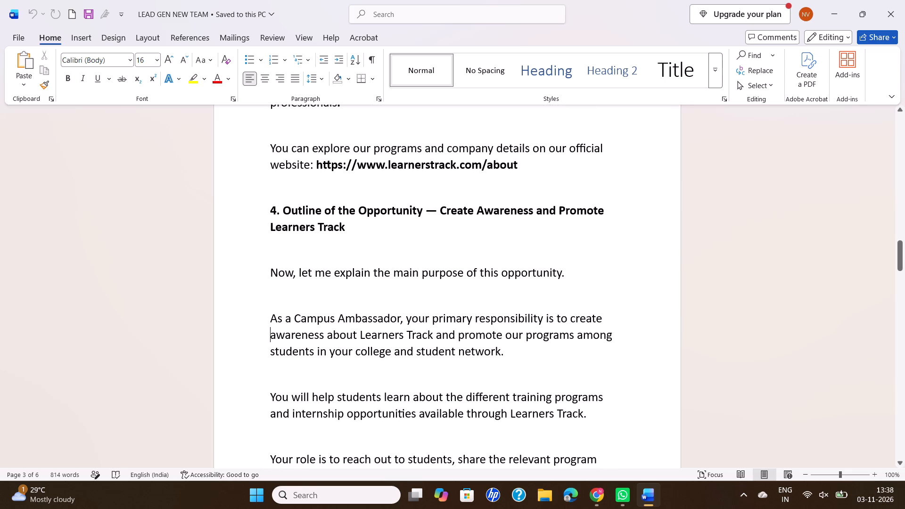
{"action": "key", "text": "Up"}
{"action": "key", "text": "Up"}
{"action": "key", "text": "Up"}
{"action": "key", "text": "Up"}
{"action": "key", "text": "Up"}
{"action": "key", "text": "Up"}
{"action": "key", "text": "Up"}
{"action": "key", "text": "Up"}
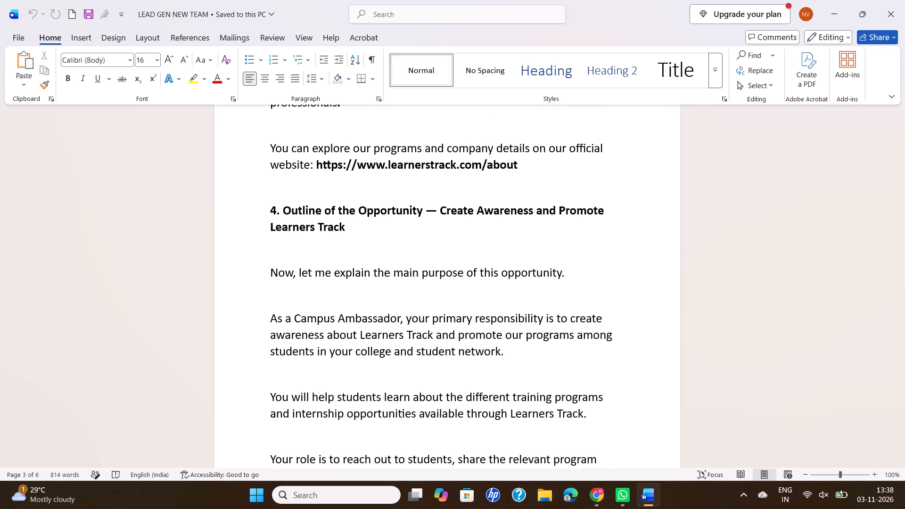
{"action": "key", "text": "Up"}
{"action": "key", "text": "Up"}
{"action": "key", "text": "Up"}
{"action": "key", "text": "Up"}
{"action": "key", "text": "Up"}
{"action": "key", "text": "Up"}
{"action": "key", "text": "Up"}
{"action": "key", "text": "Up"}
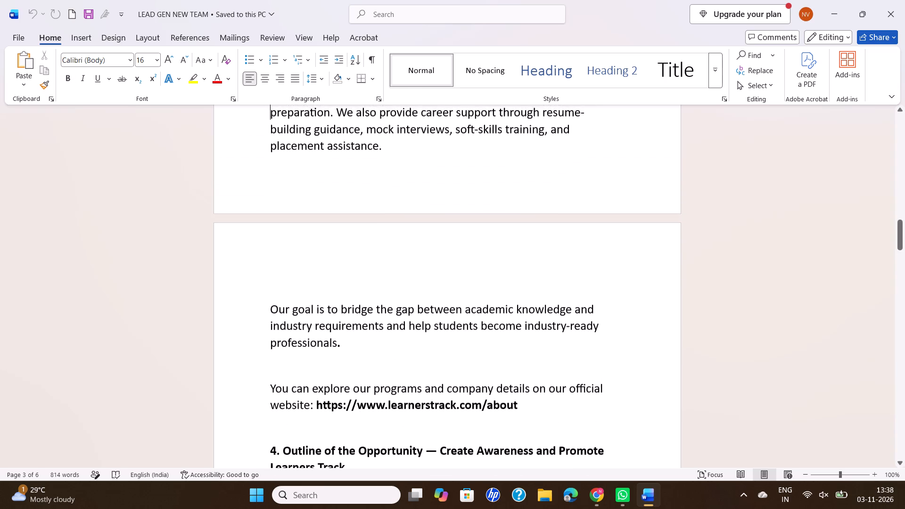
{"action": "key", "text": "Up"}
{"action": "key", "text": "Up"}
{"action": "key", "text": "Up"}
{"action": "key", "text": "Up"}
{"action": "key", "text": "Up"}
{"action": "key", "text": "Up"}
{"action": "key", "text": "Up"}
{"action": "key", "text": "Up"}
{"action": "key", "text": "Up"}
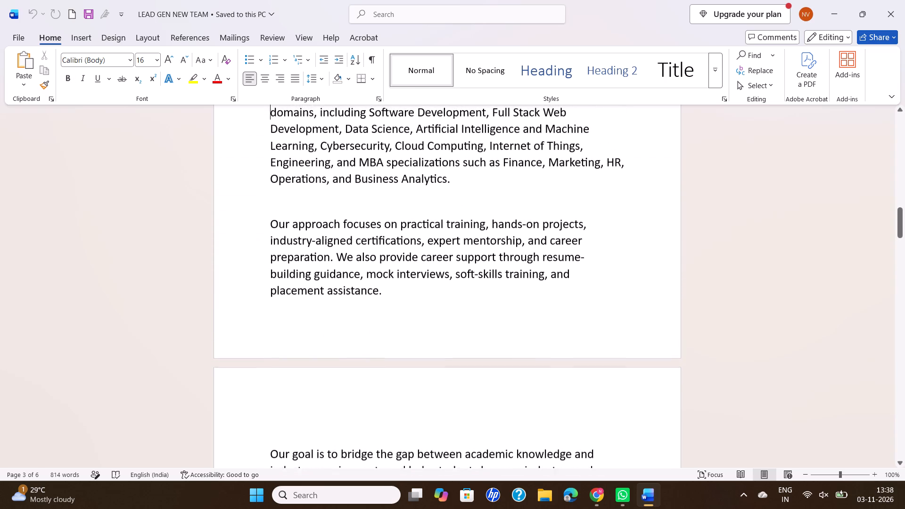
{"action": "key", "text": "Down"}
{"action": "key", "text": "Down"}
{"action": "key", "text": "Down"}
{"action": "key", "text": "Down"}
{"action": "key", "text": "Down"}
{"action": "key", "text": "Down"}
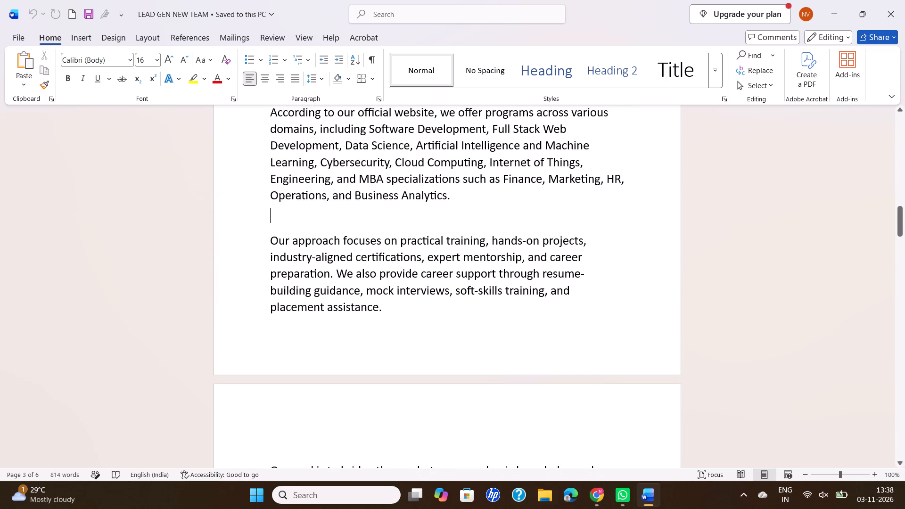
{"action": "key", "text": "Down"}
{"action": "key", "text": "Down"}
{"action": "key", "text": "Down"}
{"action": "key", "text": "Down"}
{"action": "key", "text": "Down"}
{"action": "key", "text": "Down"}
{"action": "key", "text": "Down"}
{"action": "key", "text": "Down"}
{"action": "key", "text": "Down"}
{"action": "key", "text": "Down"}
{"action": "key", "text": "Down"}
{"action": "key", "text": "Down"}
{"action": "key", "text": "Down"}
{"action": "key", "text": "Down"}
{"action": "key", "text": "Down"}
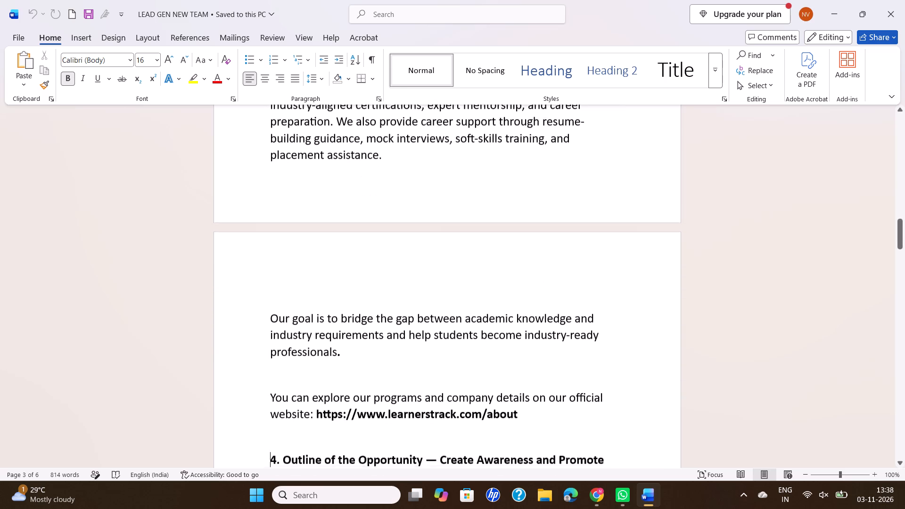
Read script section 4 on the Campus Ambassador's purpose, awareness and promotion duties, and skills gained.
{"action": "key", "text": "Down"}
{"action": "key", "text": "Down"}
{"action": "key", "text": "Down"}
{"action": "key", "text": "Down"}
{"action": "key", "text": "Down"}
{"action": "key", "text": "Down"}
{"action": "key", "text": "Down"}
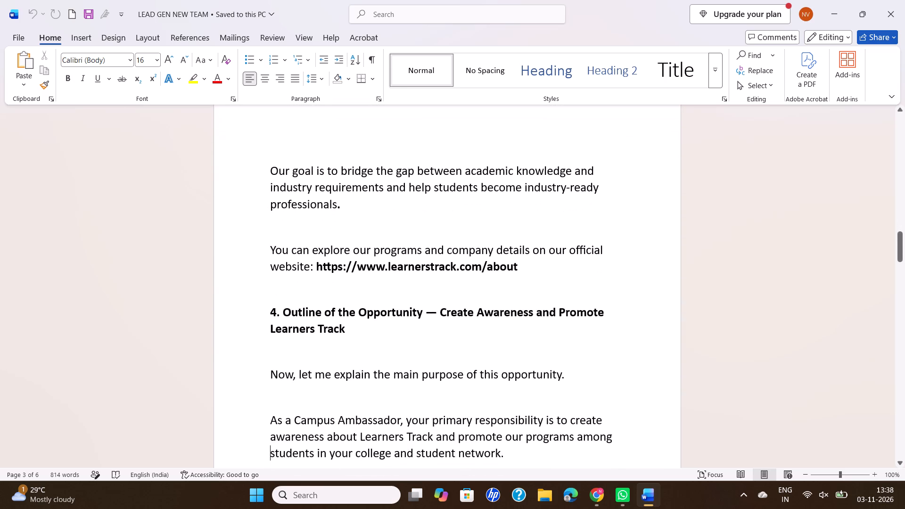
{"action": "key", "text": "Down"}
{"action": "key", "text": "Down"}
{"action": "key", "text": "Down"}
{"action": "key", "text": "Down"}
{"action": "key", "text": "Down"}
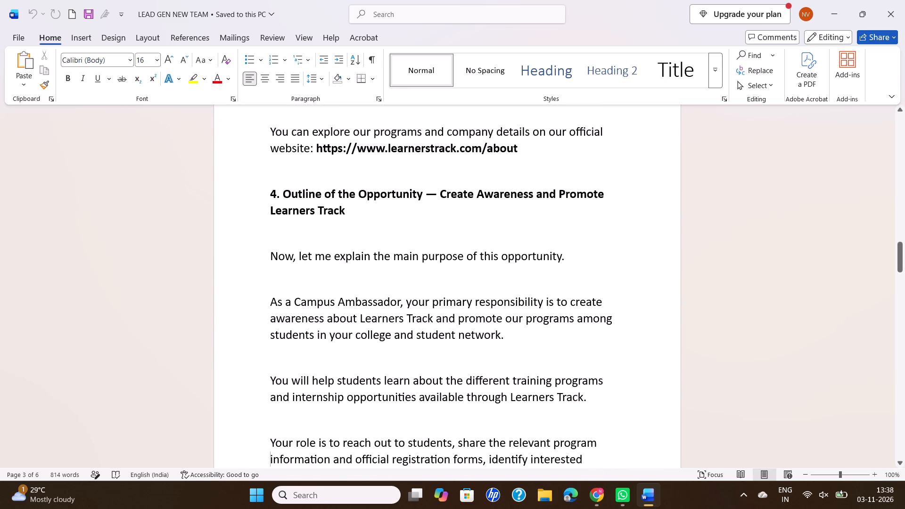
{"action": "key", "text": "Down"}
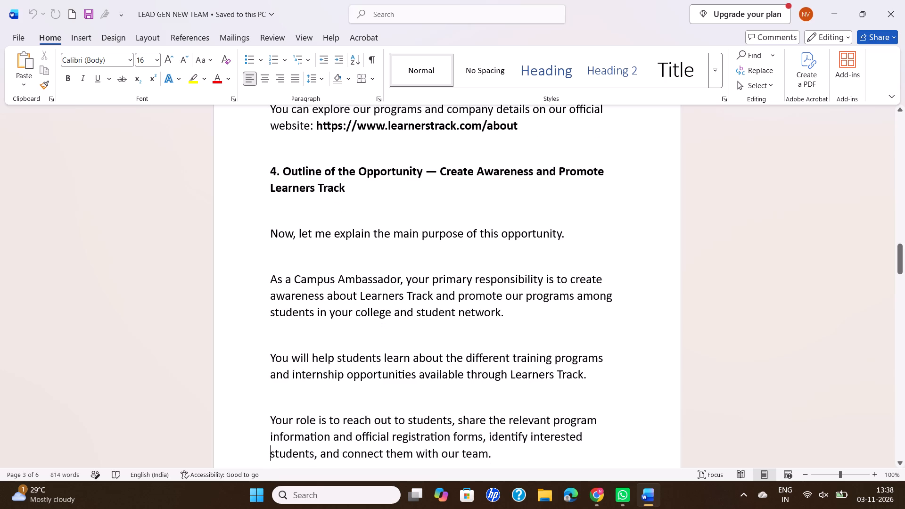
{"action": "key", "text": "Down"}
{"action": "key", "text": "Down"}
{"action": "key", "text": "Down"}
{"action": "key", "text": "Down"}
{"action": "key", "text": "Down"}
{"action": "key", "text": "Down"}
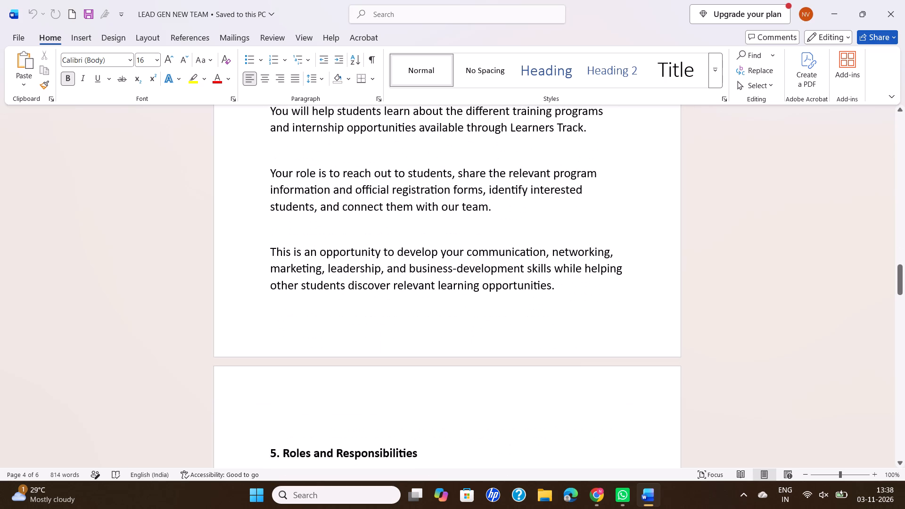
Read script section 5, Roles and Responsibilities, from work mode and time commitment through form sharing and follow-ups.
{"action": "key", "text": "Down"}
{"action": "key", "text": "Down"}
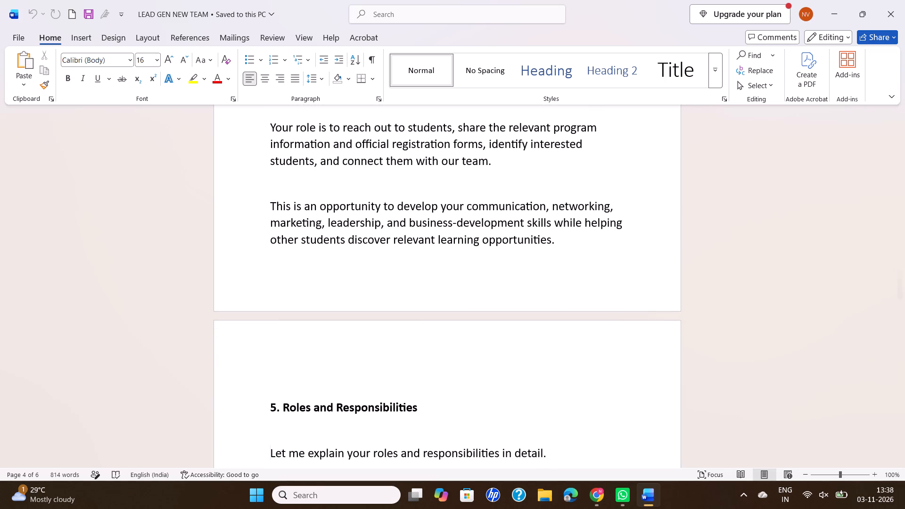
{"action": "key", "text": "Down"}
{"action": "key", "text": "Down"}
{"action": "key", "text": "Down"}
{"action": "key", "text": "Down"}
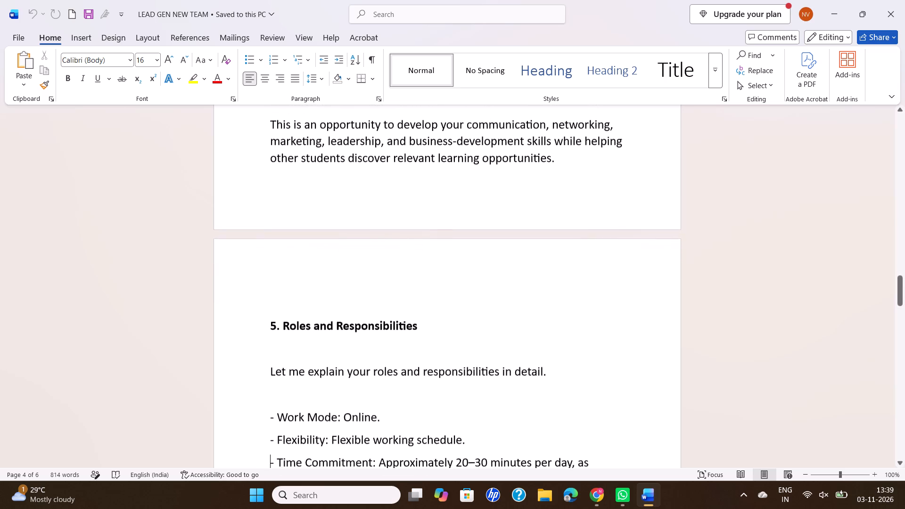
{"action": "key", "text": "Down"}
{"action": "key", "text": "Down"}
{"action": "key", "text": "Down"}
{"action": "key", "text": "Down"}
{"action": "key", "text": "Down"}
{"action": "key", "text": "Down"}
{"action": "key", "text": "Down"}
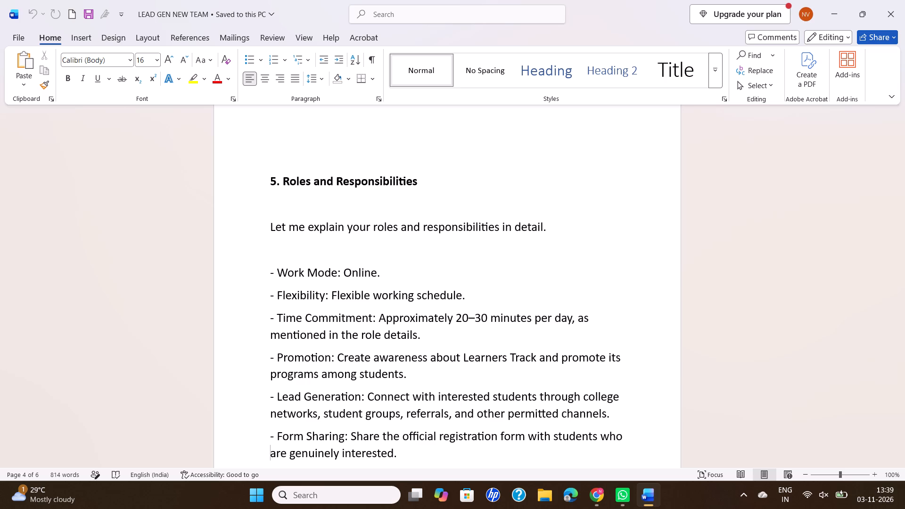
{"action": "key", "text": "Down"}
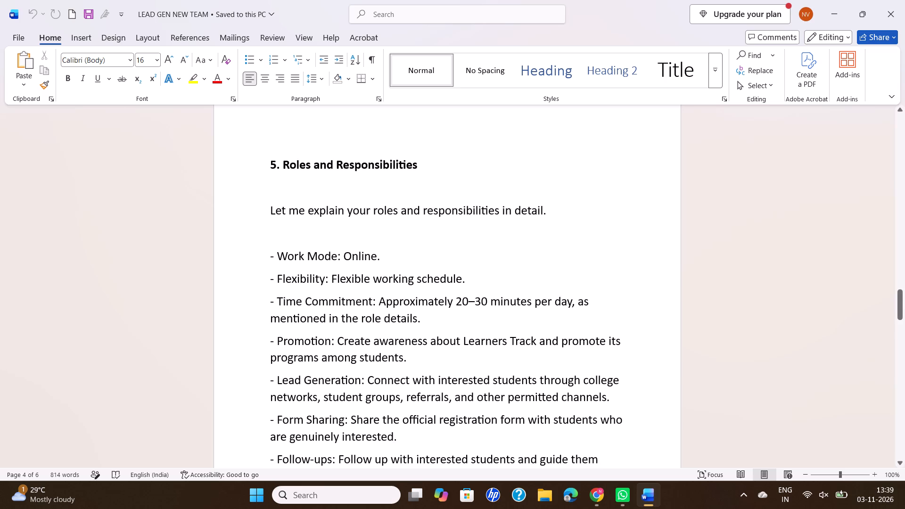
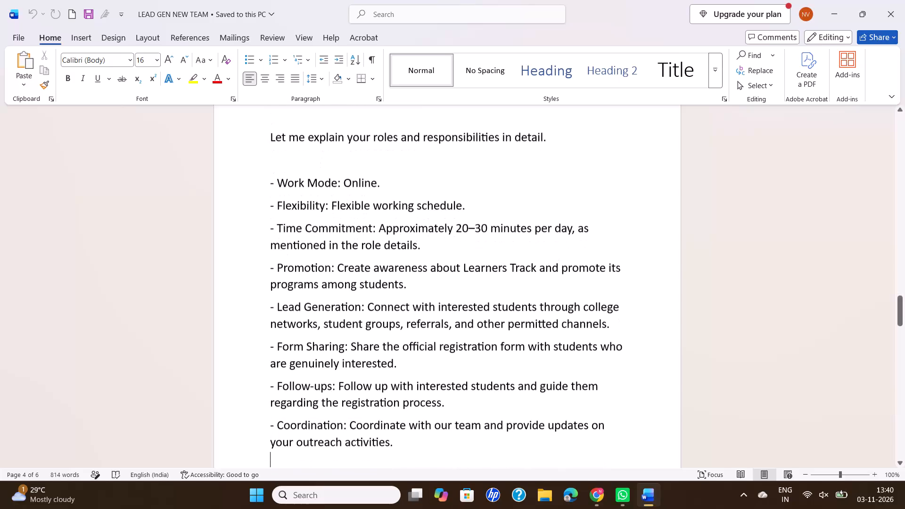
Read the coordination duty and closing question of script section 5, continuing into the offer letter and performance-based benefits in section 6, Perks and Benefits.
{"action": "key", "text": "Down"}
{"action": "key", "text": "Down"}
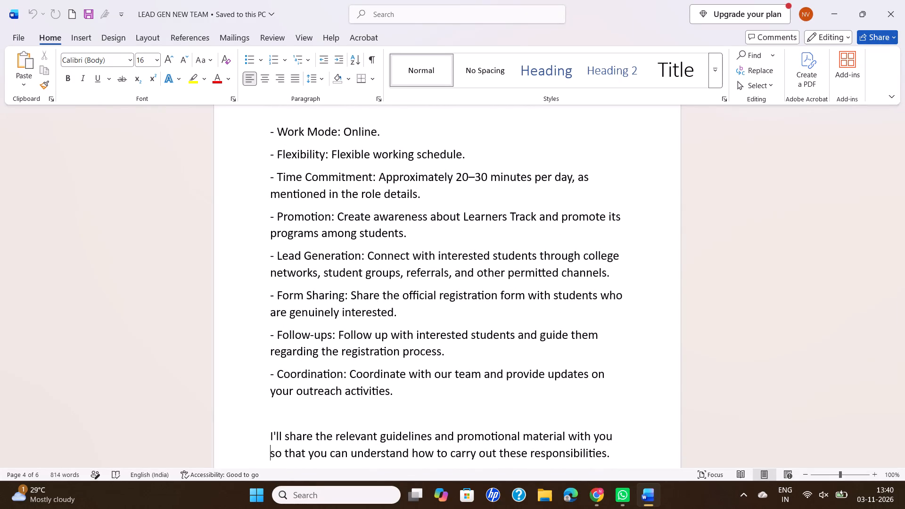
{"action": "key", "text": "Down"}
{"action": "key", "text": "Down"}
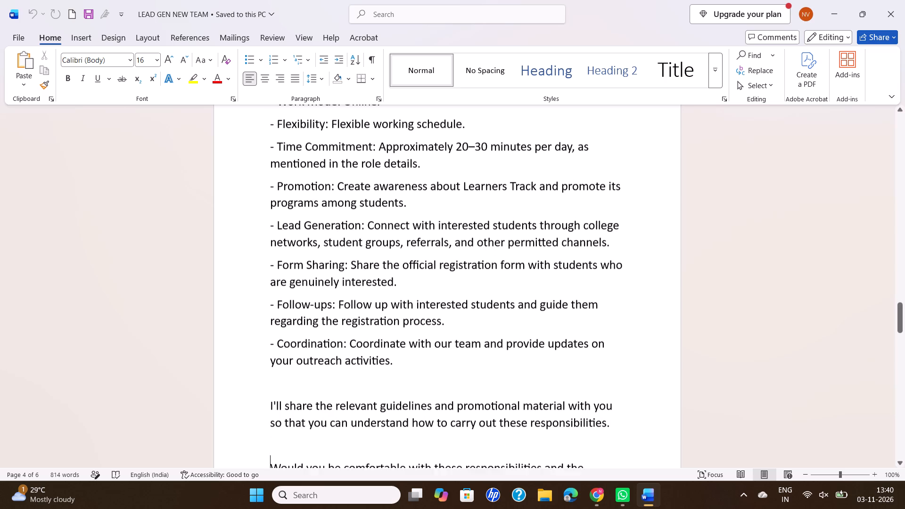
{"action": "key", "text": "Down"}
{"action": "key", "text": "Down"}
{"action": "key", "text": "Down"}
{"action": "key", "text": "Down"}
{"action": "key", "text": "Down"}
{"action": "key", "text": "Down"}
{"action": "key", "text": "Down"}
{"action": "key", "text": "Down"}
{"action": "key", "text": "Down"}
{"action": "key", "text": "Down"}
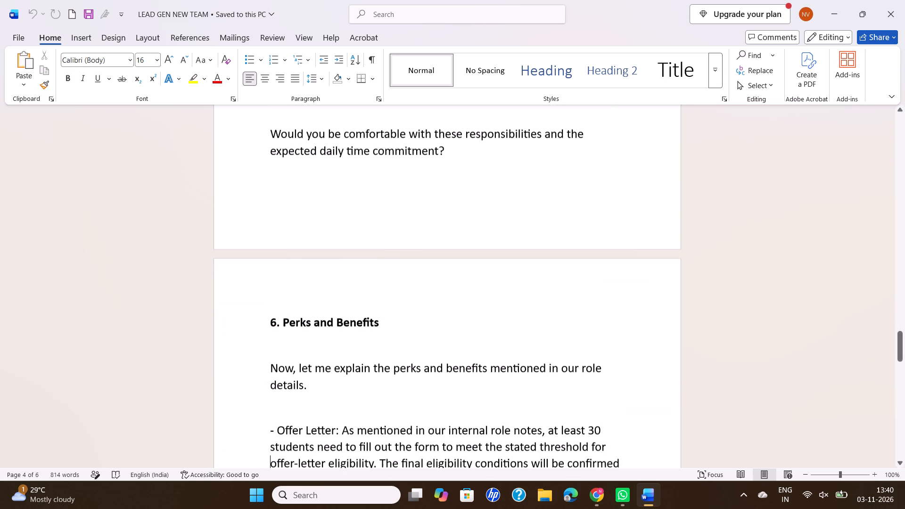
{"action": "key", "text": "Down"}
{"action": "key", "text": "Down"}
{"action": "key", "text": "Down"}
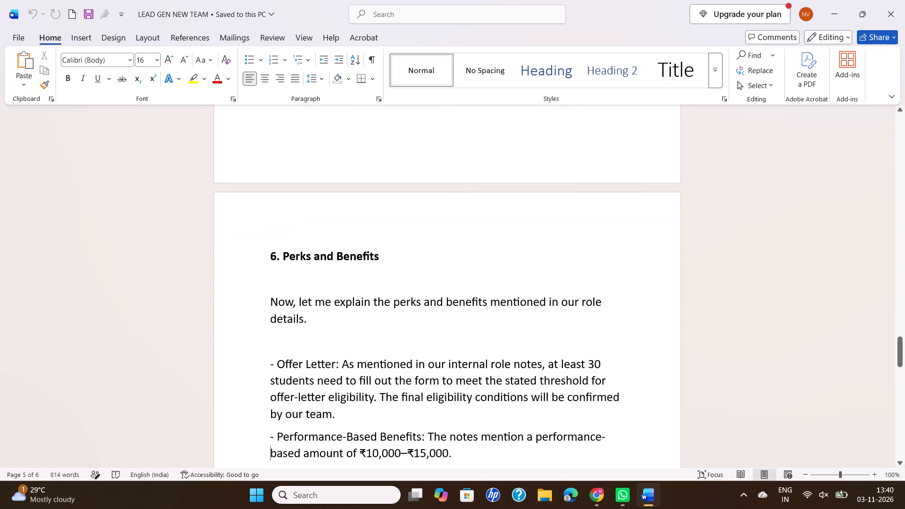
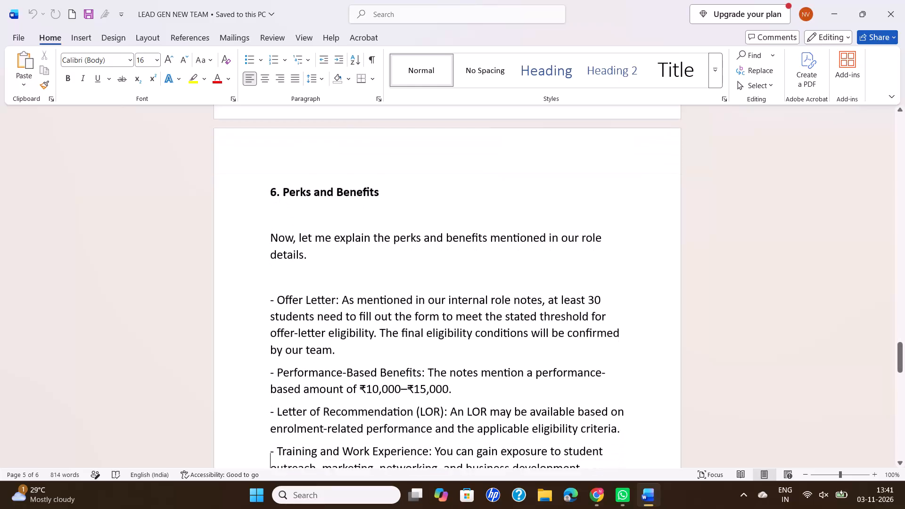
Read on through section 6, Perks and Benefits, covering the recommendation letter, training and work experience, internship recognition and Pre-Placement Offer points.
{"action": "key", "text": "Down"}
{"action": "key", "text": "Down"}
{"action": "key", "text": "Down"}
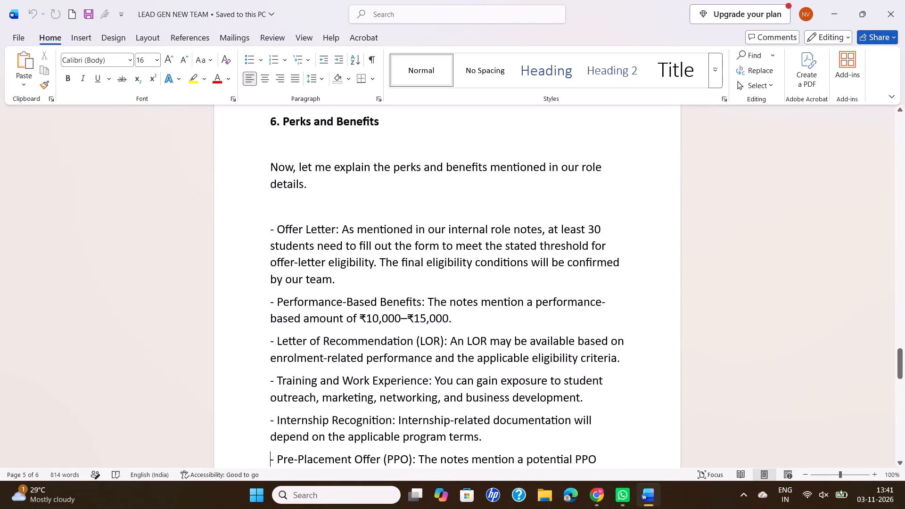
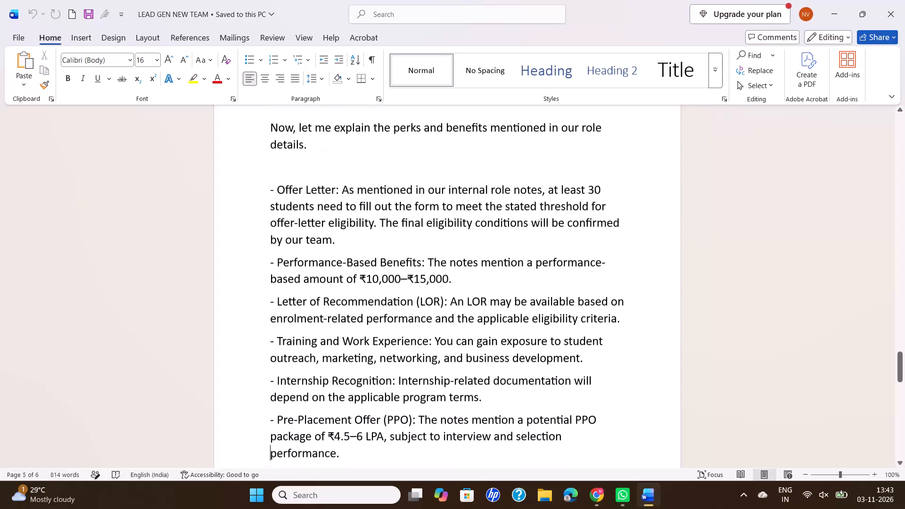
Read on past the perks conditions into section 8, Closing the Call, through the interest question and the If YES reply.
{"action": "key", "text": "Down"}
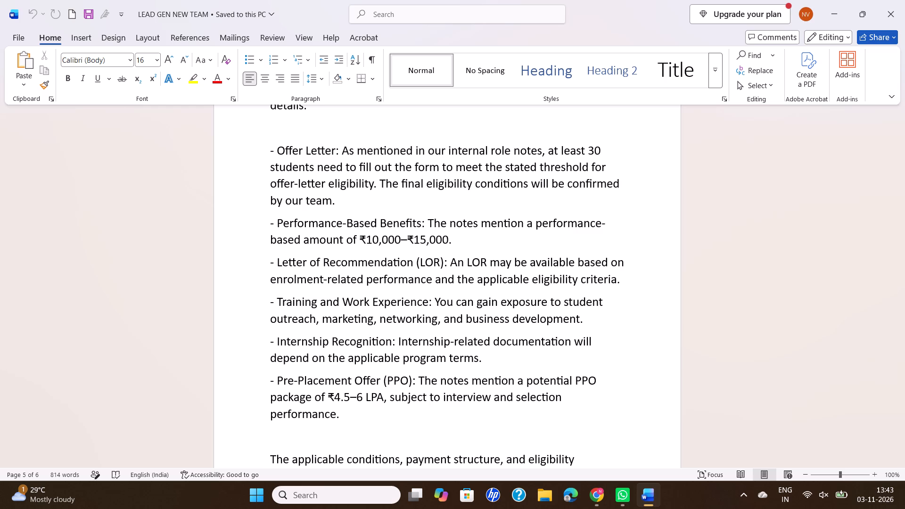
{"action": "key", "text": "Down"}
{"action": "key", "text": "Down"}
{"action": "key", "text": "Down"}
{"action": "key", "text": "Down"}
{"action": "key", "text": "Down"}
{"action": "key", "text": "Down"}
{"action": "key", "text": "Down"}
{"action": "key", "text": "Down"}
{"action": "key", "text": "Down"}
{"action": "key", "text": "Down"}
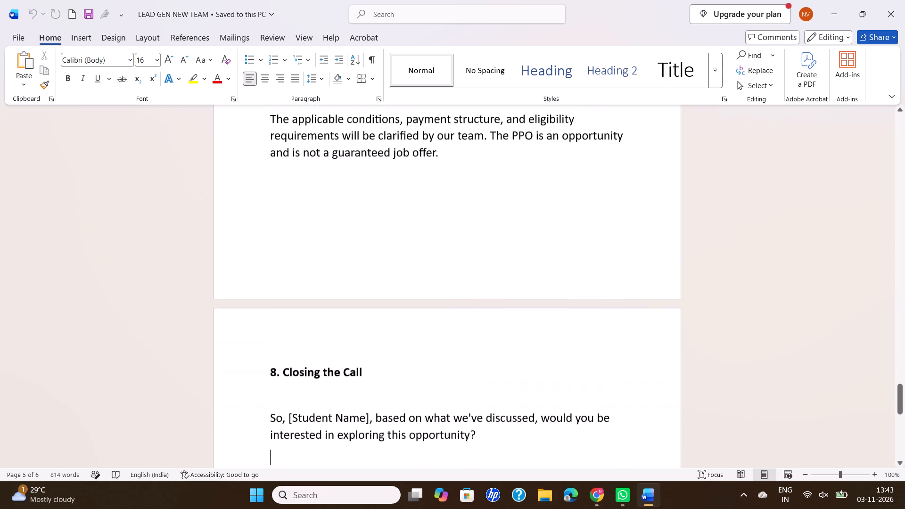
{"action": "key", "text": "Down"}
{"action": "key", "text": "Down"}
{"action": "key", "text": "Down"}
{"action": "key", "text": "Down"}
{"action": "key", "text": "Down"}
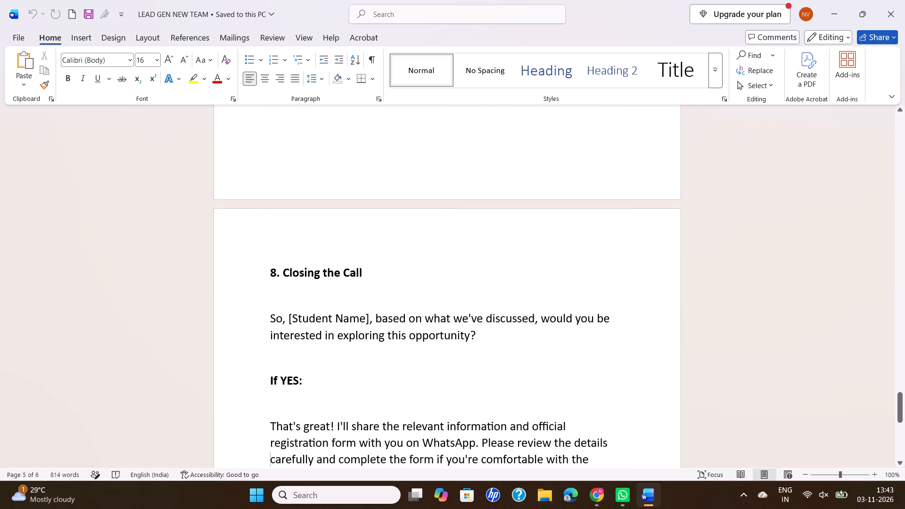
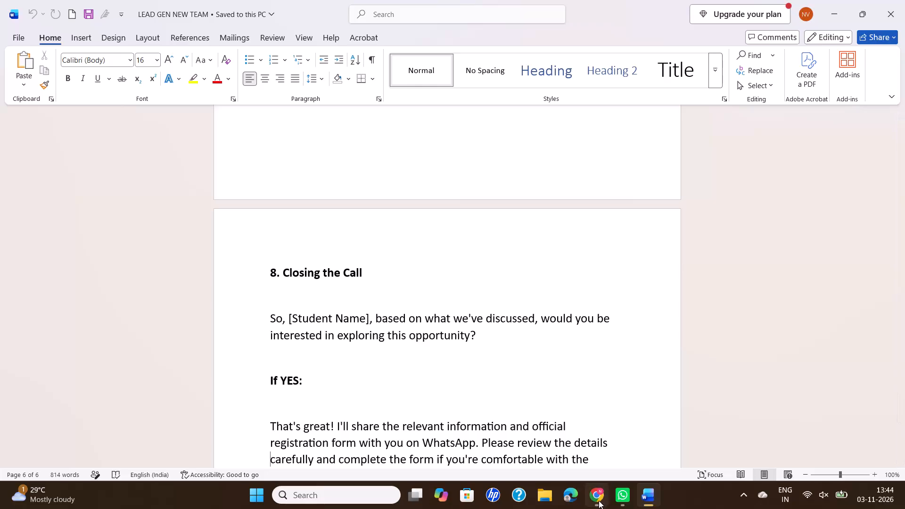
Switch to the CA LEADS spreadsheet in Chrome and copy the lead's contact number from cell D292.
{"action": "left_click", "coordinate": [599, 501]}
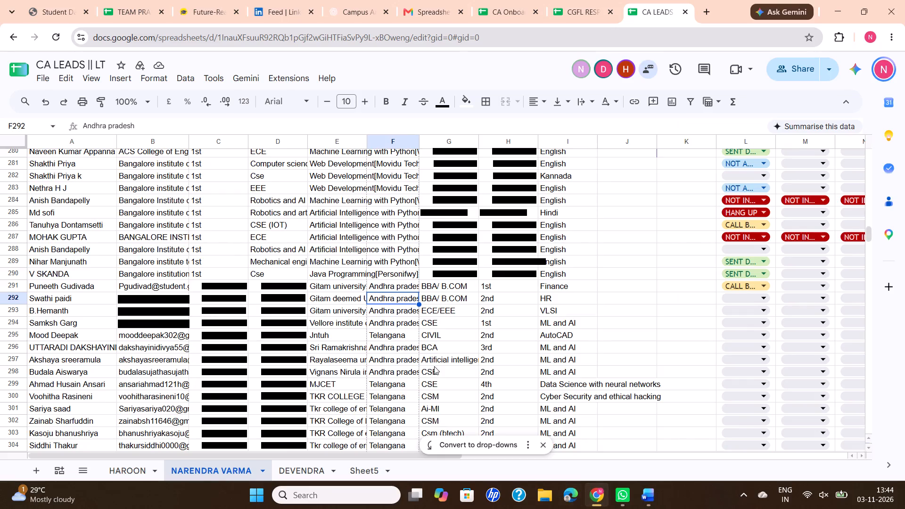
{"action": "triple_click", "coordinate": [285, 297]}
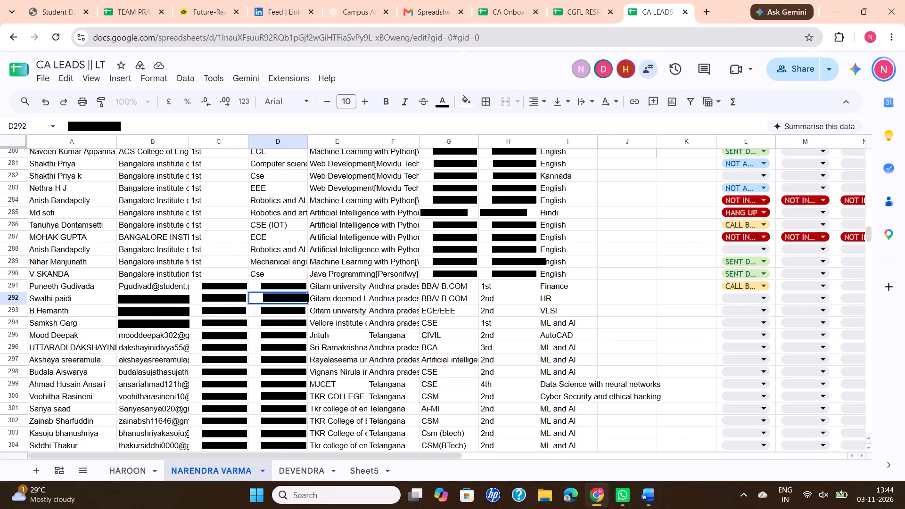
{"action": "key", "text": "ctrl+c"}
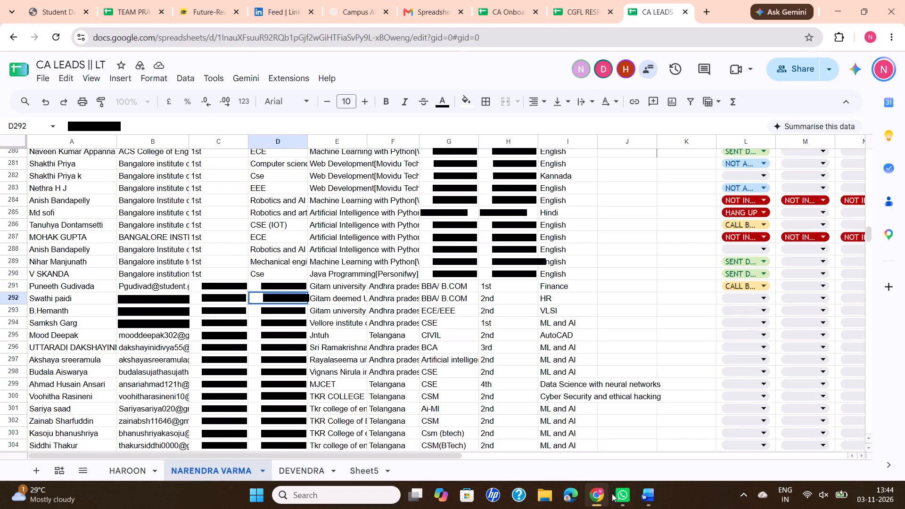
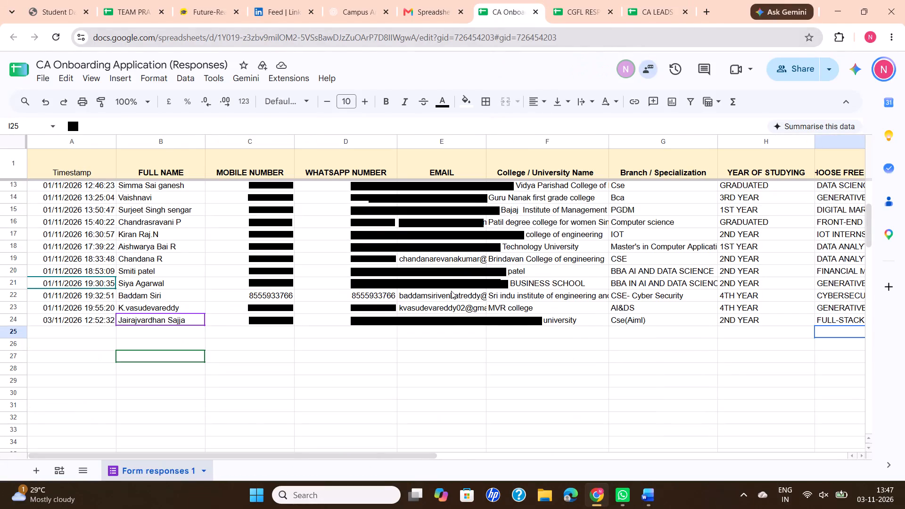
Reload the CA Onboarding Application responses and check the newest entries, including the internship domain, referred friend and LEAD GEN BD NAME columns.
{"action": "left_click", "coordinate": [348, 352]}
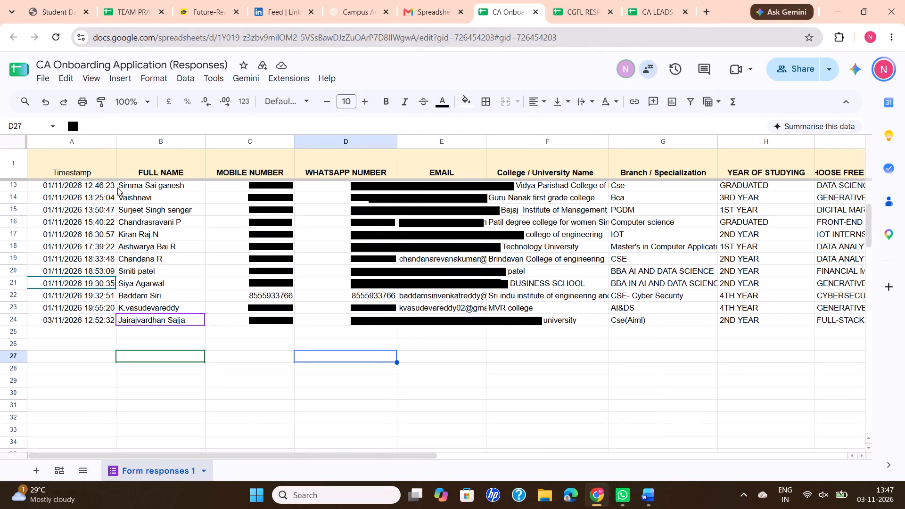
{"action": "left_click", "coordinate": [58, 31]}
{"action": "scroll", "coordinate": [178, 288], "scroll_direction": "down", "scroll_amount": 1}
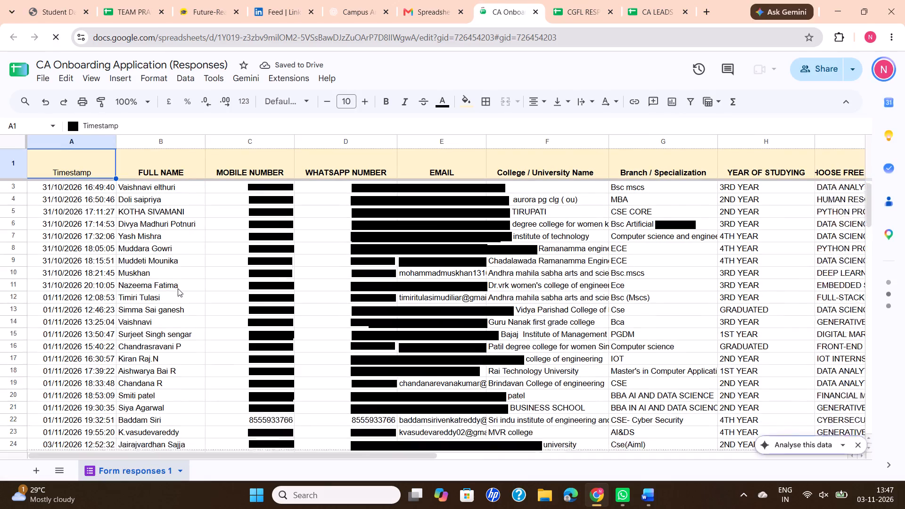
{"action": "scroll", "coordinate": [178, 288], "scroll_direction": "down", "scroll_amount": 2}
{"action": "scroll", "coordinate": [203, 337], "scroll_direction": "left", "scroll_amount": 3}
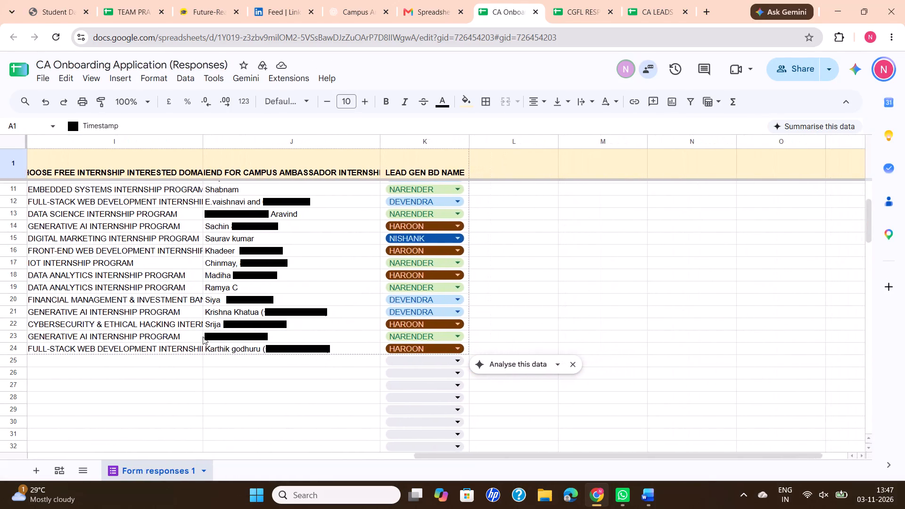
{"action": "scroll", "coordinate": [203, 337], "scroll_direction": "right", "scroll_amount": 3}
{"action": "scroll", "coordinate": [214, 295], "scroll_direction": "down", "scroll_amount": 1}
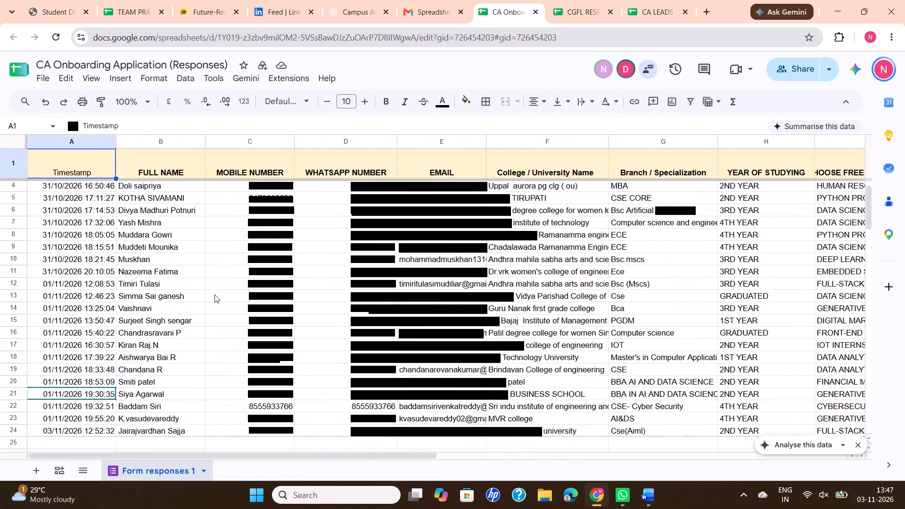
{"action": "scroll", "coordinate": [214, 295], "scroll_direction": "down", "scroll_amount": 2}
{"action": "left_click", "coordinate": [158, 323]}
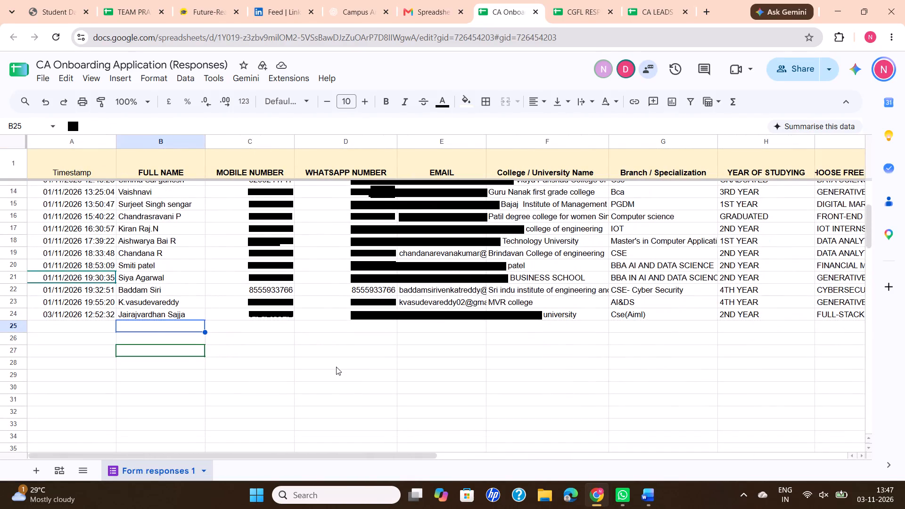
{"action": "left_click", "coordinate": [639, 6]}
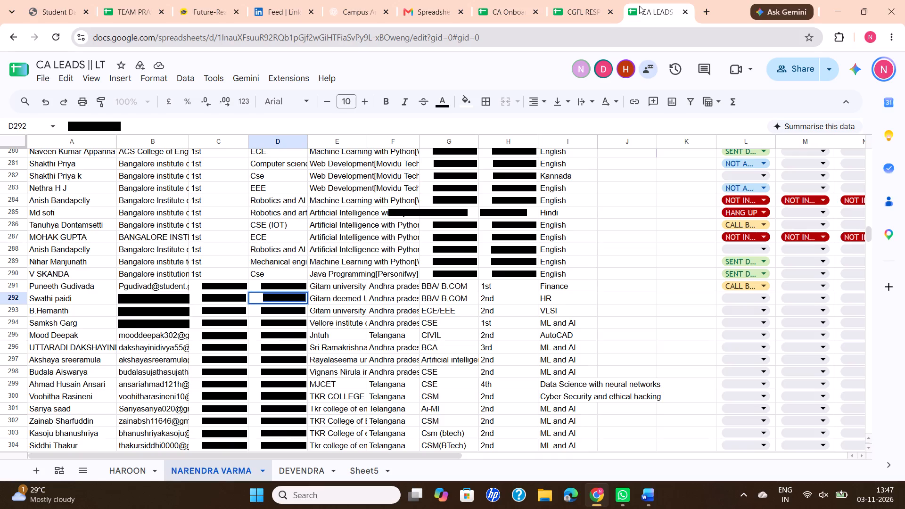
{"action": "scroll", "coordinate": [504, 277], "scroll_direction": "down", "scroll_amount": 1}
{"action": "scroll", "coordinate": [484, 292], "scroll_direction": "up", "scroll_amount": 1}
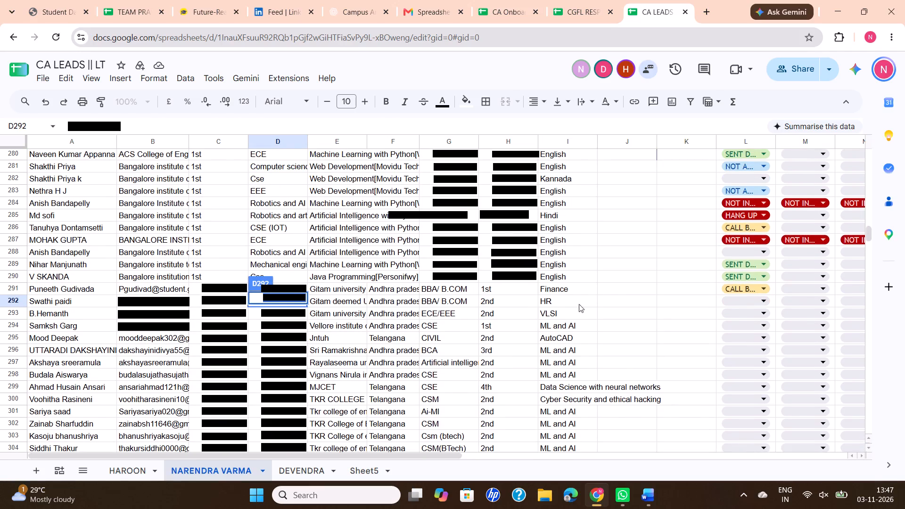
Set the first contact status in column L of the row 292 lead to INTERESTED.
{"action": "left_click", "coordinate": [618, 300]}
{"action": "left_click", "coordinate": [744, 300]}
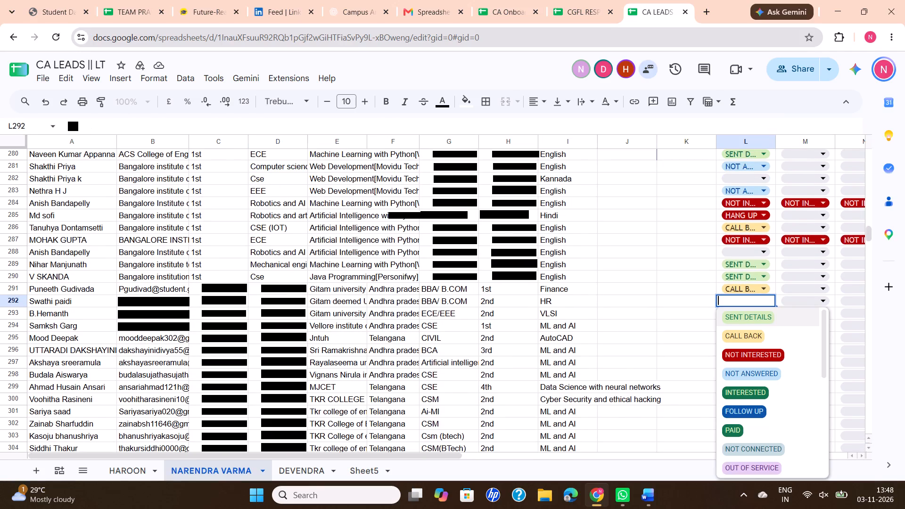
{"action": "left_click", "coordinate": [737, 392]}
Add the remark "Net slow" in column O for the row 292 lead.
{"action": "scroll", "coordinate": [701, 333], "scroll_direction": "left", "scroll_amount": 1}
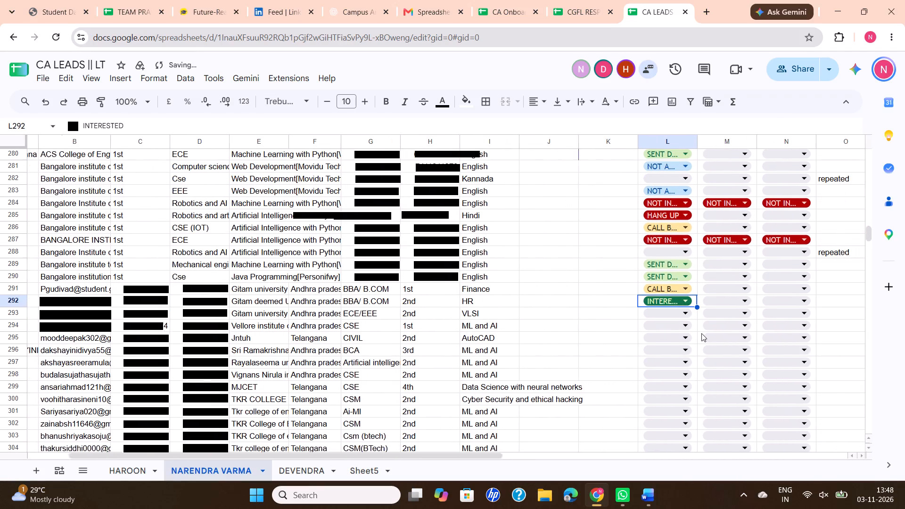
{"action": "double_click", "coordinate": [777, 303]}
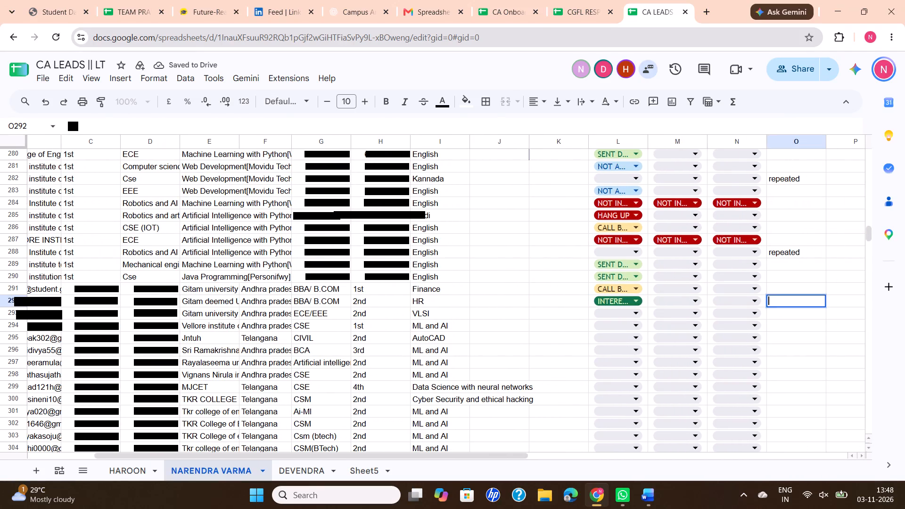
{"action": "type", "text": "Net slow"}
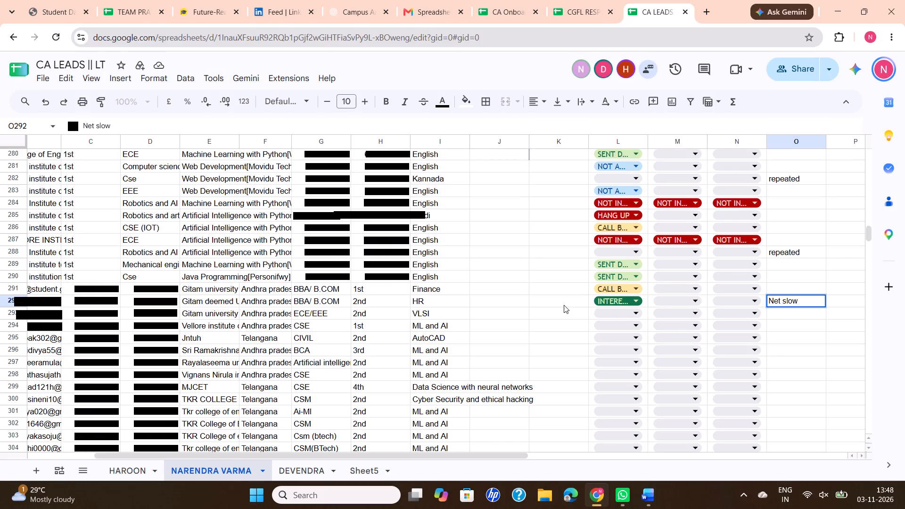
{"action": "left_click", "coordinate": [564, 305]}
{"action": "left_click", "coordinate": [555, 311]}
Move on to the next lead in row 293 and select its column D contact detail.
{"action": "scroll", "coordinate": [555, 311], "scroll_direction": "right", "scroll_amount": 1}
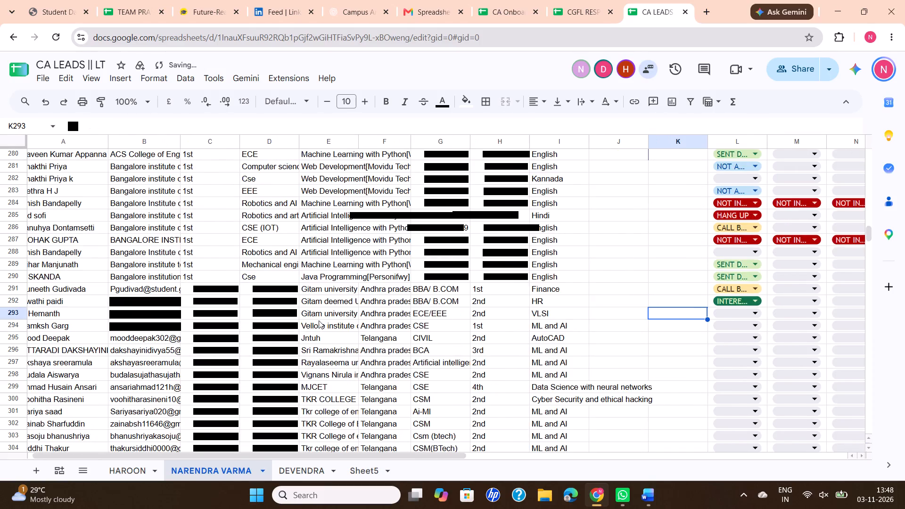
{"action": "left_click", "coordinate": [289, 317]}
{"action": "scroll", "coordinate": [315, 324], "scroll_direction": "down", "scroll_amount": 1}
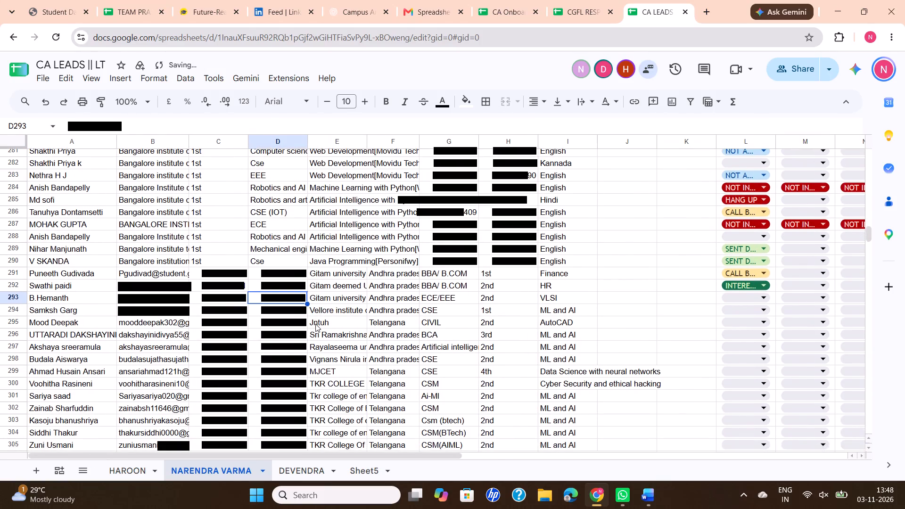
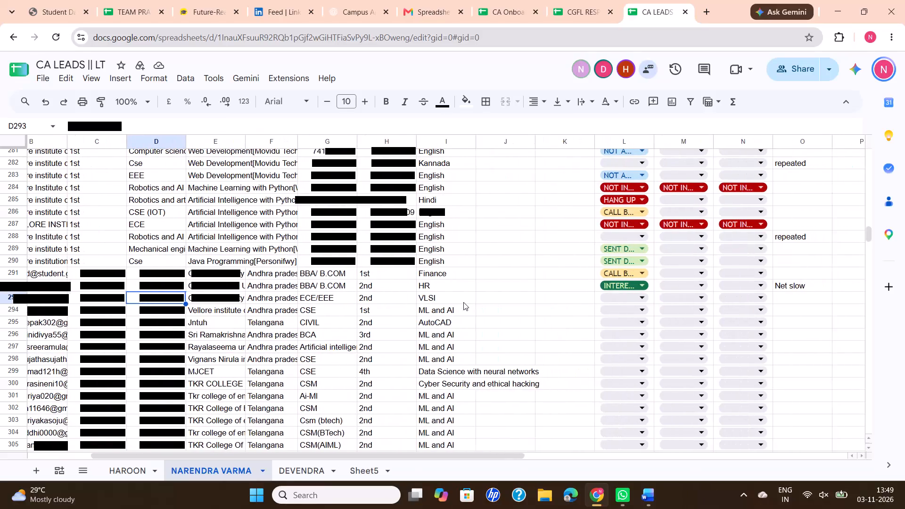
Set the first contact status in column L of the row 293 lead to CALL BACK.
{"action": "left_click_drag", "start_coordinate": [632, 296], "coordinate": [619, 338]}
{"action": "left_click", "coordinate": [619, 338]}
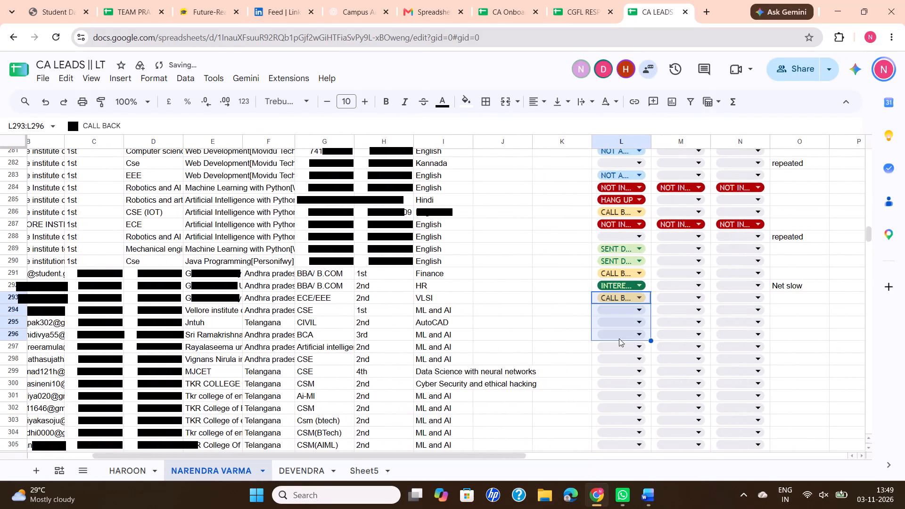
Add the remark "3" in column O for the row 293 lead.
{"action": "left_click", "coordinate": [782, 296]}
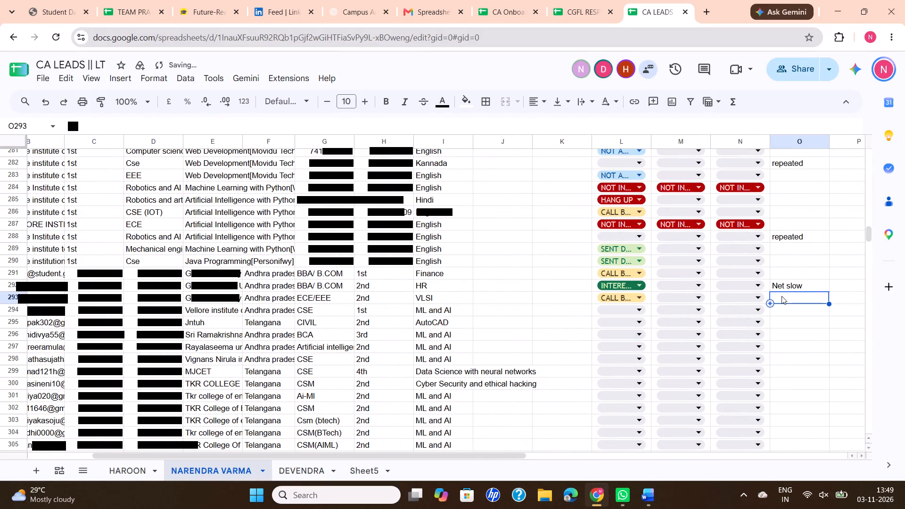
{"action": "double_click", "coordinate": [782, 296]}
{"action": "key", "text": "3"}
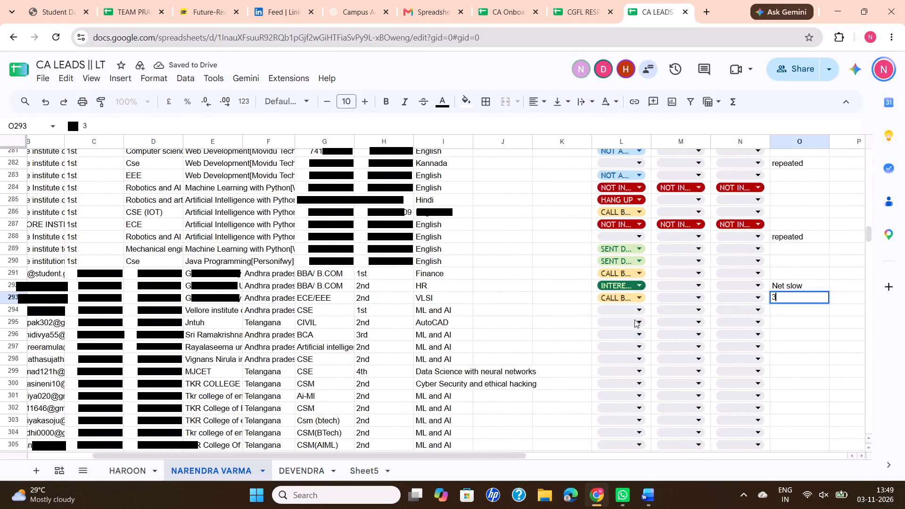
{"action": "left_click", "coordinate": [552, 309]}
Move on to the next lead in row 294 and select its column D contact detail.
{"action": "scroll", "coordinate": [552, 309], "scroll_direction": "right", "scroll_amount": 1}
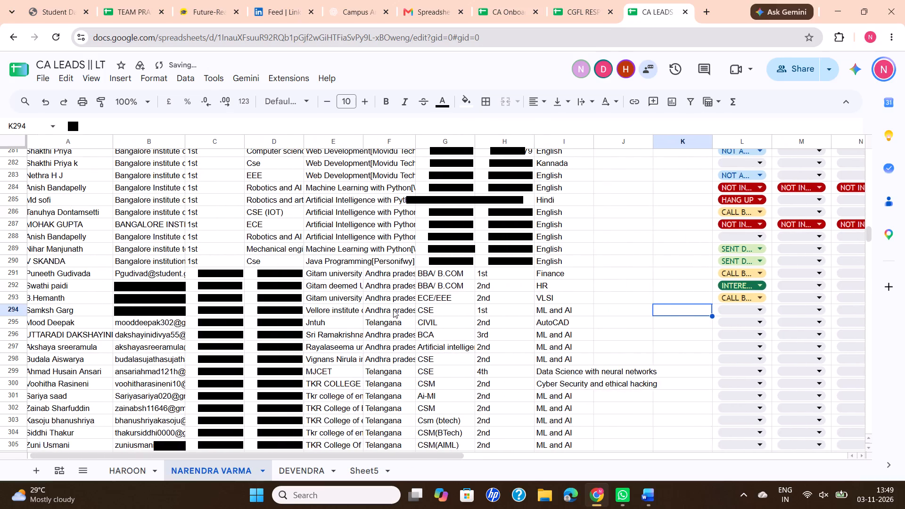
{"action": "left_click", "coordinate": [272, 310]}
{"action": "scroll", "coordinate": [272, 310], "scroll_direction": "right", "scroll_amount": 1}
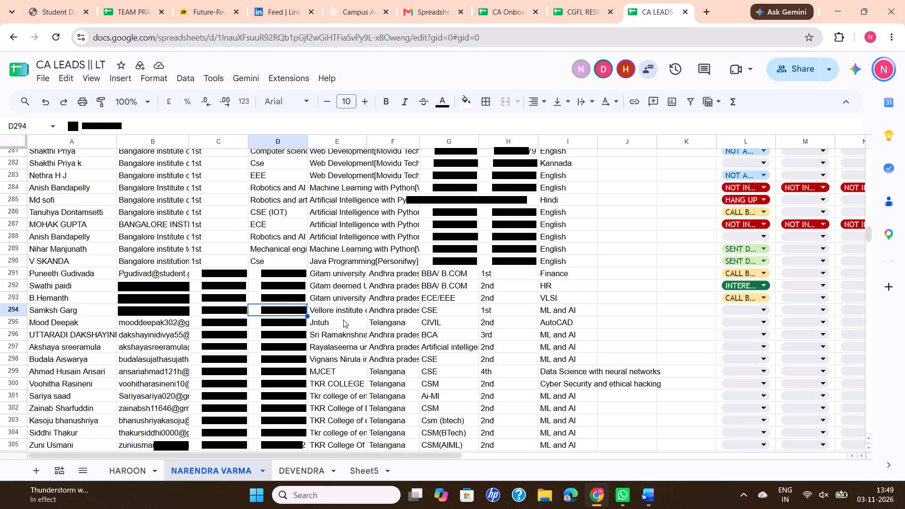
Switch to the calling script in Word and return to its beginning for the next call.
{"action": "left_click", "coordinate": [651, 491]}
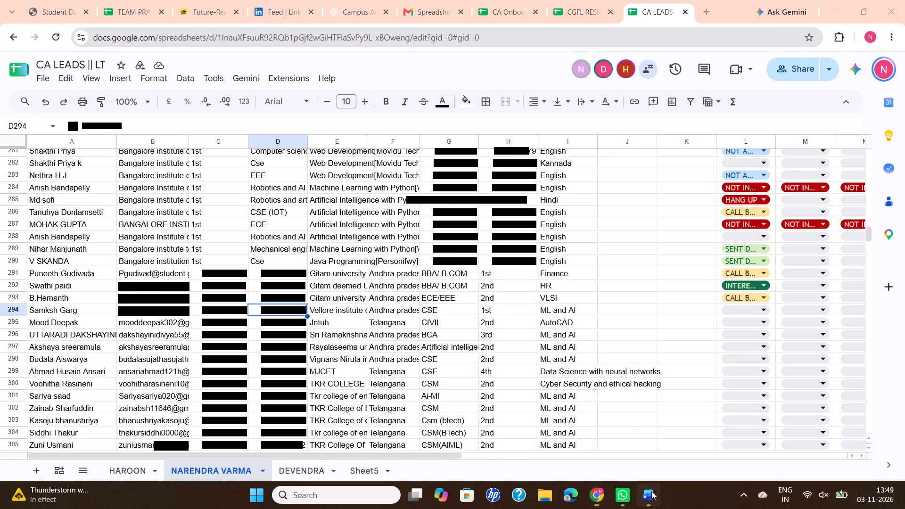
{"action": "key", "text": "Up"}
{"action": "key", "text": "Up"}
{"action": "key", "text": "Up"}
{"action": "key", "text": "Up"}
{"action": "key", "text": "Up"}
{"action": "key", "text": "Up"}
{"action": "key", "text": "Up"}
{"action": "key", "text": "Up"}
{"action": "key", "text": "Up"}
{"action": "key", "text": "Up"}
{"action": "key", "text": "Up"}
{"action": "key", "text": "Up"}
{"action": "key", "text": "Up"}
{"action": "key", "text": "Up"}
{"action": "key", "text": "Up"}
{"action": "key", "text": "Up"}
{"action": "key", "text": "Up"}
{"action": "key", "text": "Up"}
{"action": "key", "text": "Up"}
{"action": "key", "text": "Up"}
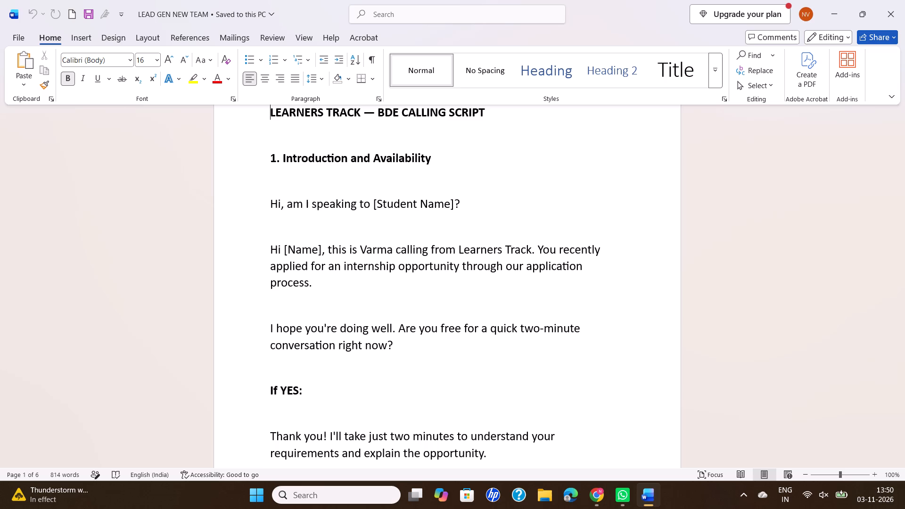
Read through the script's Introduction and Availability section.
{"action": "key", "text": "Down"}
{"action": "key", "text": "Down"}
{"action": "key", "text": "Down"}
{"action": "key", "text": "Down"}
{"action": "key", "text": "Down"}
{"action": "key", "text": "Down"}
{"action": "key", "text": "Down"}
{"action": "key", "text": "Down"}
{"action": "key", "text": "Down"}
{"action": "key", "text": "Down"}
{"action": "key", "text": "Down"}
{"action": "key", "text": "Down"}
{"action": "key", "text": "Down"}
{"action": "key", "text": "Down"}
Go through the script's Application Confirmation and Student Profiling questions.
{"action": "key", "text": "Down"}
{"action": "key", "text": "Down"}
{"action": "key", "text": "Down"}
{"action": "key", "text": "Down"}
{"action": "key", "text": "Down"}
{"action": "key", "text": "Down"}
{"action": "key", "text": "Down"}
{"action": "key", "text": "Down"}
{"action": "key", "text": "Down"}
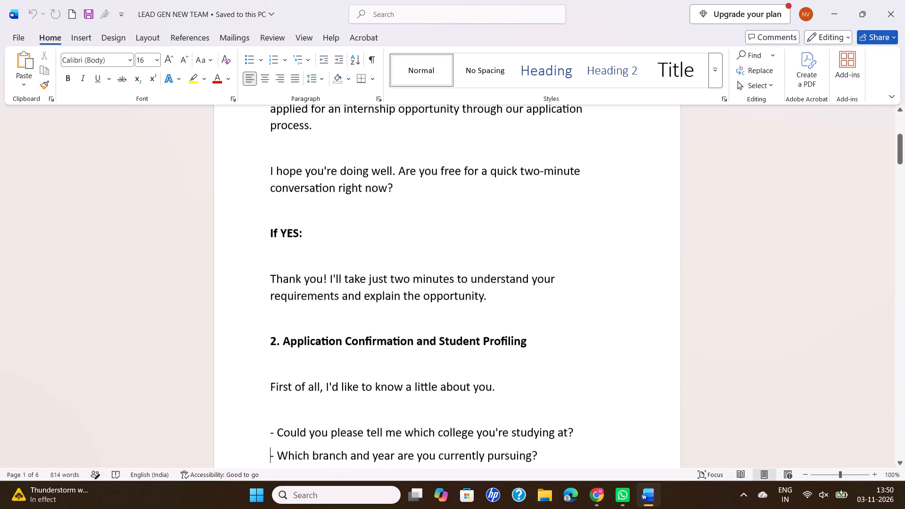
{"action": "key", "text": "Down"}
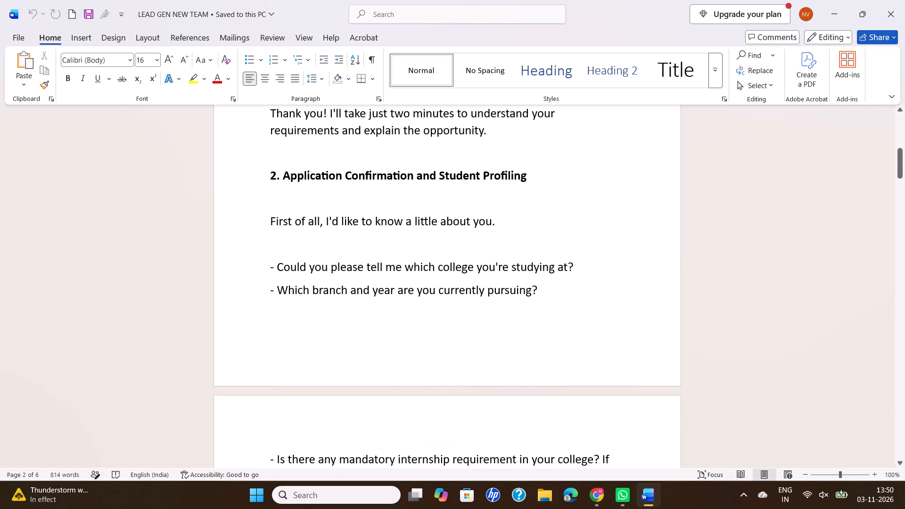
{"action": "key", "text": "Down"}
{"action": "key", "text": "Down"}
{"action": "key", "text": "Down"}
{"action": "key", "text": "Down"}
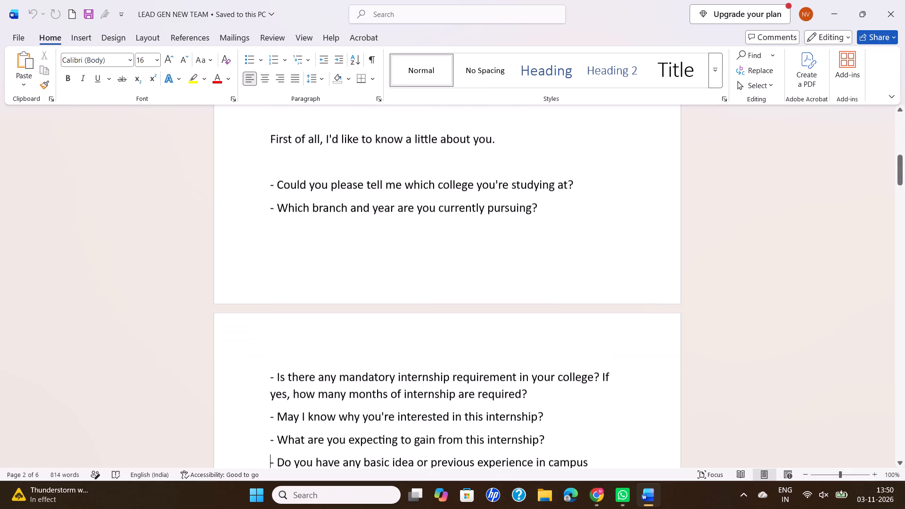
{"action": "key", "text": "Down"}
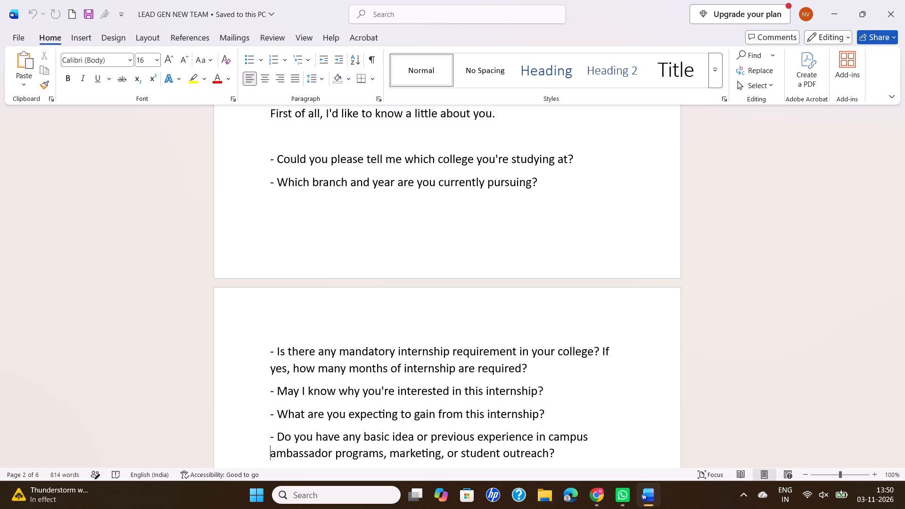
{"action": "key", "text": "Down"}
{"action": "key", "text": "Down"}
{"action": "key", "text": "Down"}
{"action": "key", "text": "Down"}
{"action": "key", "text": "Down"}
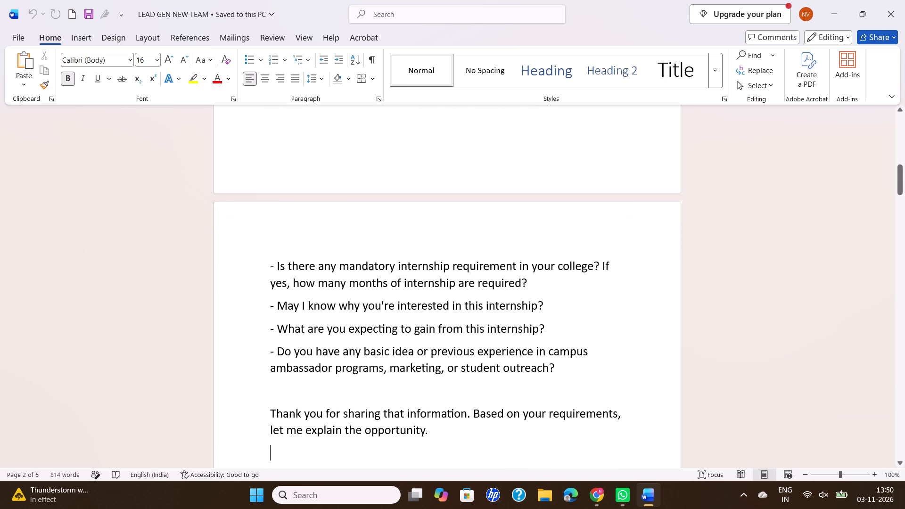
Read through the script's About Learners Track section on programs, training approach and career support.
{"action": "key", "text": "Down"}
{"action": "key", "text": "Down"}
{"action": "key", "text": "Down"}
{"action": "key", "text": "Down"}
{"action": "key", "text": "Down"}
{"action": "key", "text": "Down"}
{"action": "key", "text": "Down"}
{"action": "key", "text": "Down"}
{"action": "key", "text": "Down"}
{"action": "key", "text": "Down"}
{"action": "key", "text": "Down"}
{"action": "key", "text": "Down"}
{"action": "key", "text": "Down"}
{"action": "key", "text": "Down"}
{"action": "key", "text": "Down"}
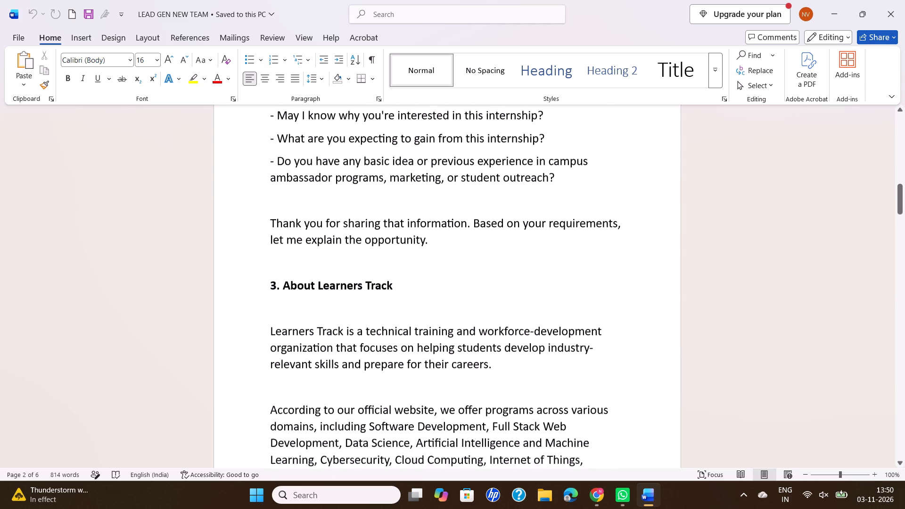
{"action": "key", "text": "Down"}
{"action": "key", "text": "Down"}
{"action": "key", "text": "Down"}
{"action": "key", "text": "Down"}
{"action": "key", "text": "Down"}
{"action": "key", "text": "Down"}
{"action": "key", "text": "Down"}
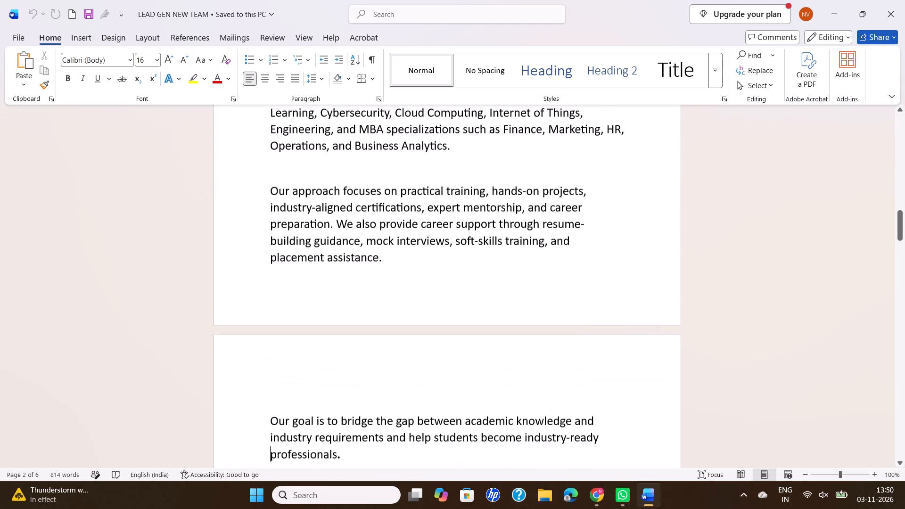
Read through the script's Outline of the Opportunity section describing the Campus Ambassador role.
{"action": "key", "text": "Down"}
{"action": "key", "text": "Down"}
{"action": "key", "text": "Down"}
{"action": "key", "text": "Down"}
{"action": "key", "text": "Down"}
{"action": "key", "text": "Down"}
{"action": "key", "text": "Down"}
{"action": "key", "text": "Down"}
{"action": "key", "text": "Down"}
{"action": "key", "text": "Down"}
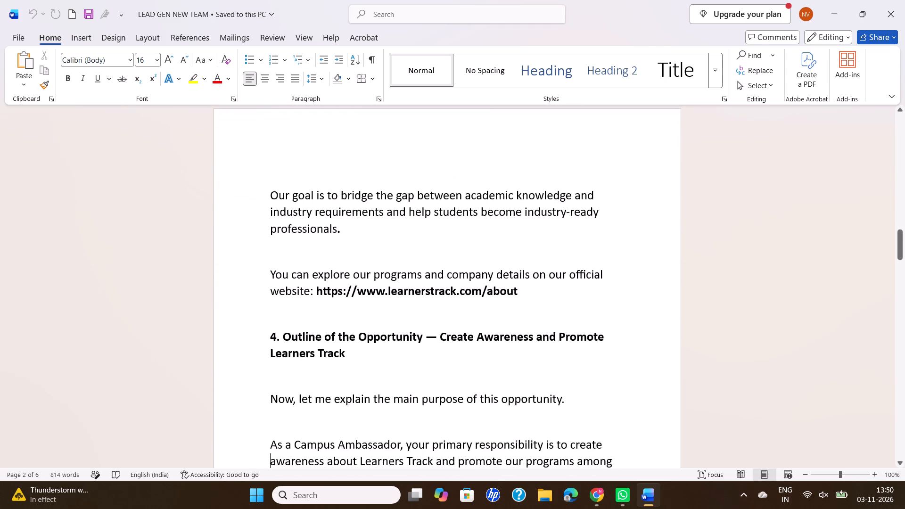
{"action": "key", "text": "Down"}
{"action": "key", "text": "Down"}
{"action": "key", "text": "Down"}
{"action": "key", "text": "Down"}
{"action": "key", "text": "Down"}
{"action": "key", "text": "Down"}
{"action": "key", "text": "Down"}
{"action": "key", "text": "Down"}
{"action": "key", "text": "Down"}
{"action": "key", "text": "Down"}
{"action": "key", "text": "Down"}
{"action": "key", "text": "Down"}
{"action": "key", "text": "Down"}
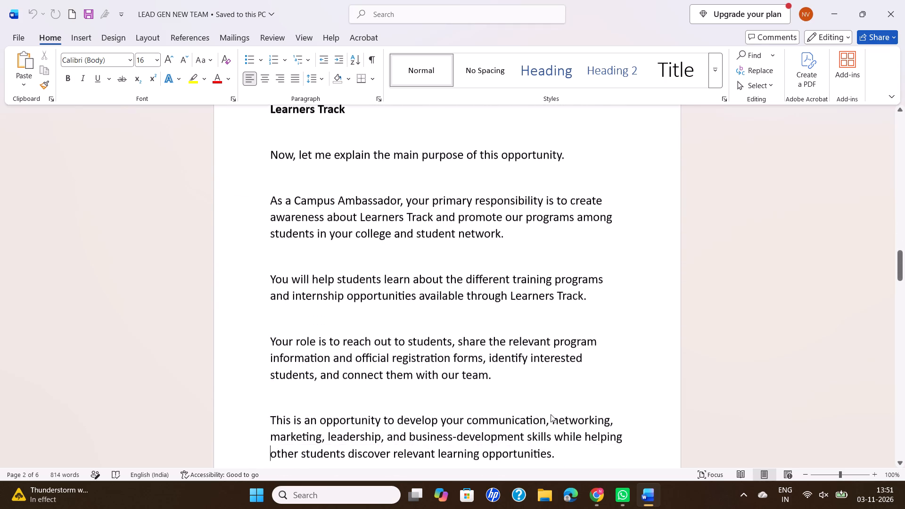
Read the script's Roles and Responsibilities section covering work mode, flexibility and time commitment.
{"action": "key", "text": "Down"}
{"action": "key", "text": "Down"}
{"action": "key", "text": "Down"}
{"action": "key", "text": "Down"}
{"action": "key", "text": "Down"}
{"action": "key", "text": "Down"}
{"action": "key", "text": "Down"}
{"action": "key", "text": "Down"}
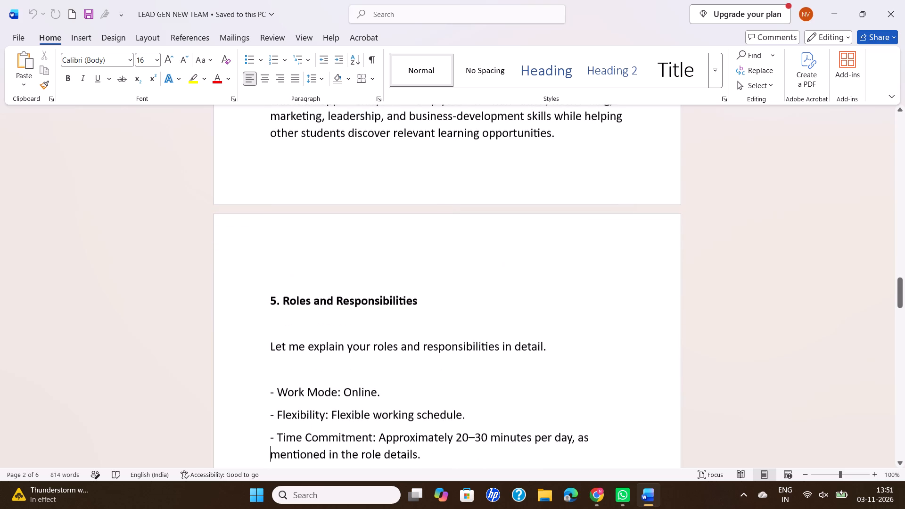
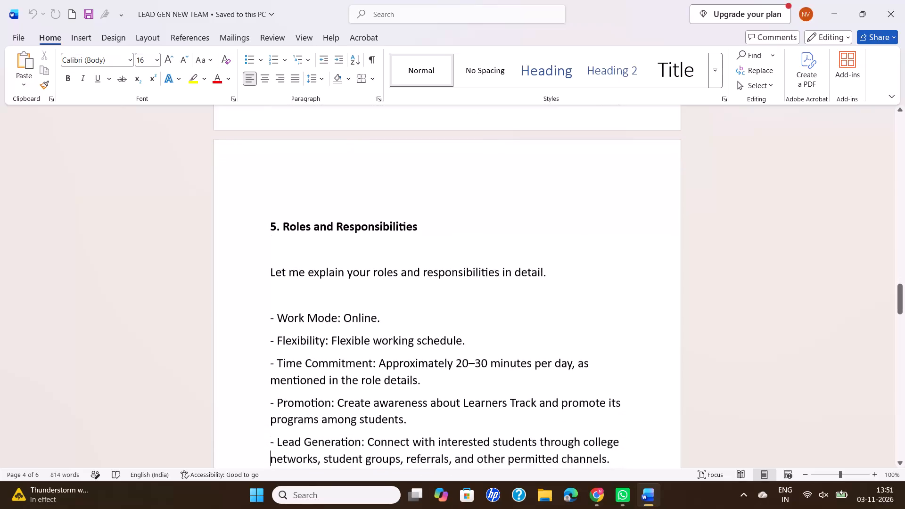
Read the remaining Roles and Responsibilities points on promotion, lead generation, form sharing, follow-ups and coordination, through the closing comfort question.
{"action": "key", "text": "Down"}
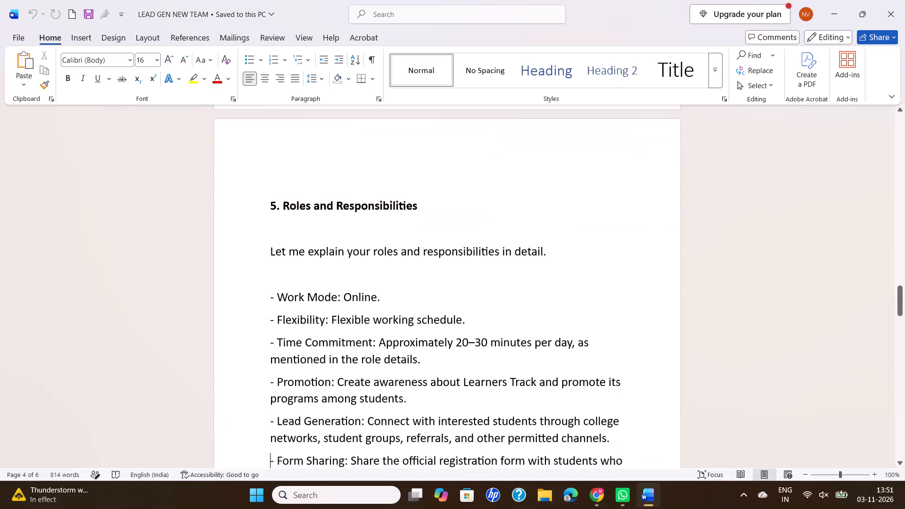
{"action": "key", "text": "Down"}
{"action": "key", "text": "Down"}
{"action": "key", "text": "Down"}
{"action": "key", "text": "Down"}
{"action": "key", "text": "Down"}
{"action": "key", "text": "Down"}
{"action": "key", "text": "Down"}
{"action": "key", "text": "Down"}
{"action": "key", "text": "Down"}
{"action": "key", "text": "Down"}
{"action": "key", "text": "Down"}
{"action": "key", "text": "Down"}
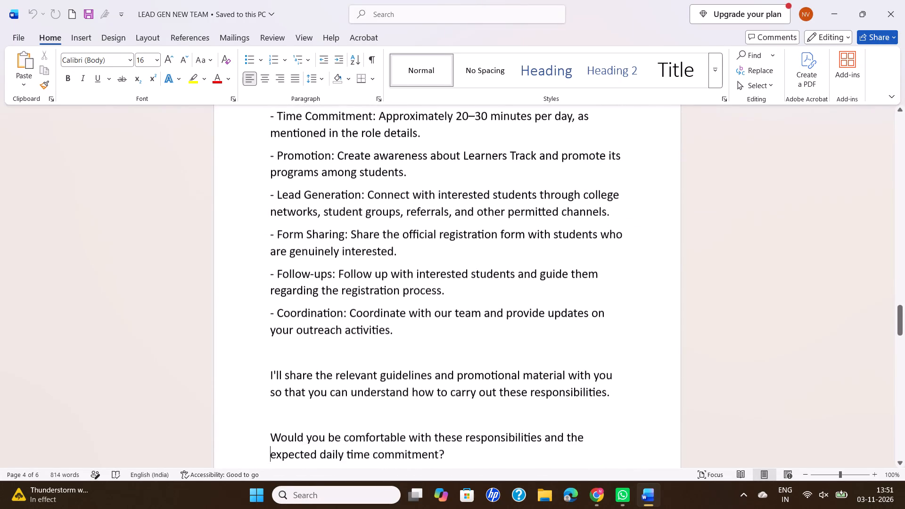
Read through the script's Perks and Benefits section, from the offer letter and performance-based benefits to internship recognition and the pre-placement offer.
{"action": "key", "text": "Down"}
{"action": "key", "text": "Down"}
{"action": "key", "text": "Down"}
{"action": "key", "text": "Down"}
{"action": "key", "text": "Down"}
{"action": "key", "text": "Down"}
{"action": "key", "text": "Down"}
{"action": "key", "text": "Down"}
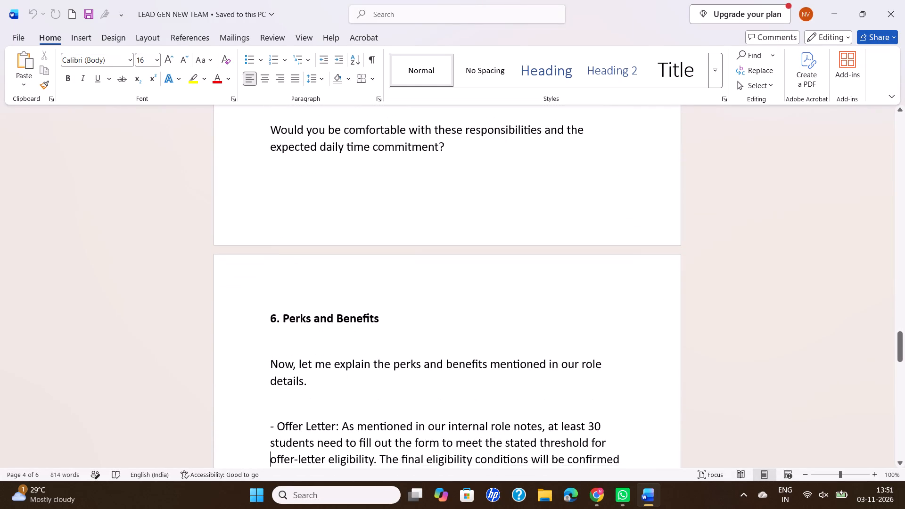
{"action": "key", "text": "Down"}
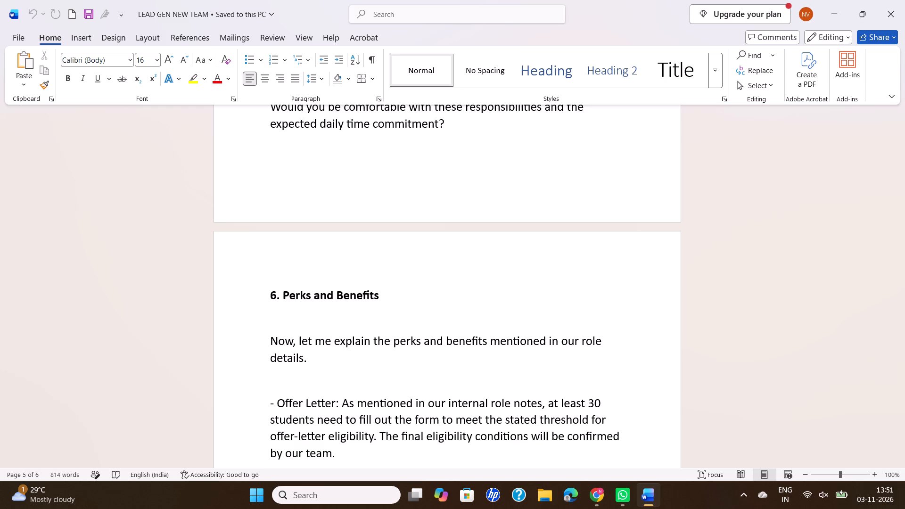
{"action": "key", "text": "Down"}
{"action": "key", "text": "Down"}
{"action": "key", "text": "Down"}
{"action": "key", "text": "Down"}
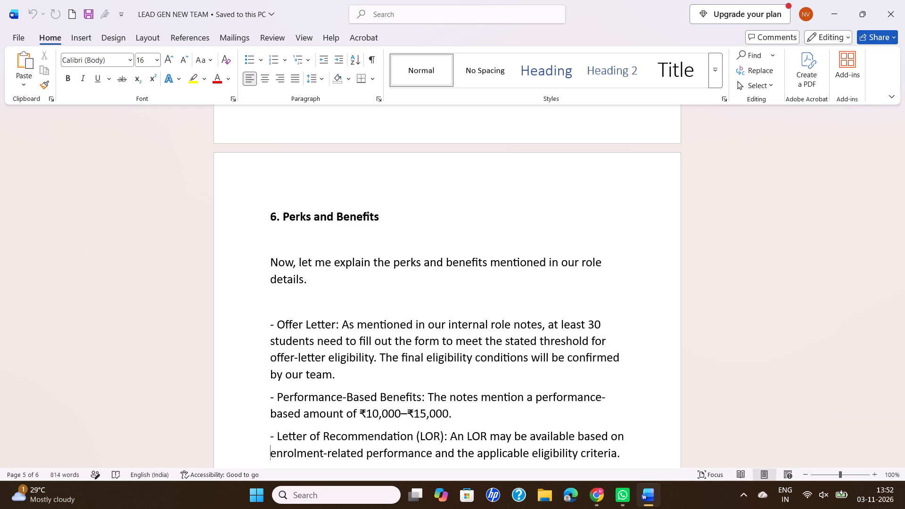
{"action": "key", "text": "Down"}
{"action": "key", "text": "Down"}
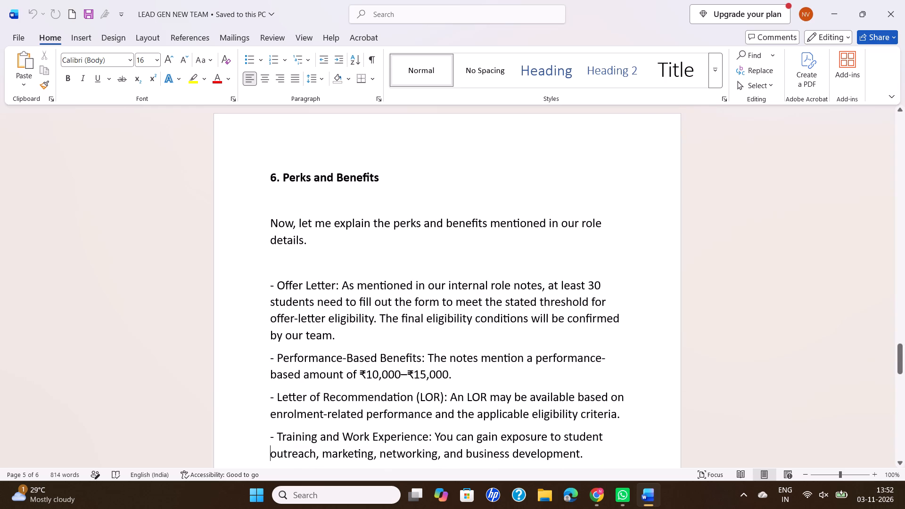
{"action": "key", "text": "Down"}
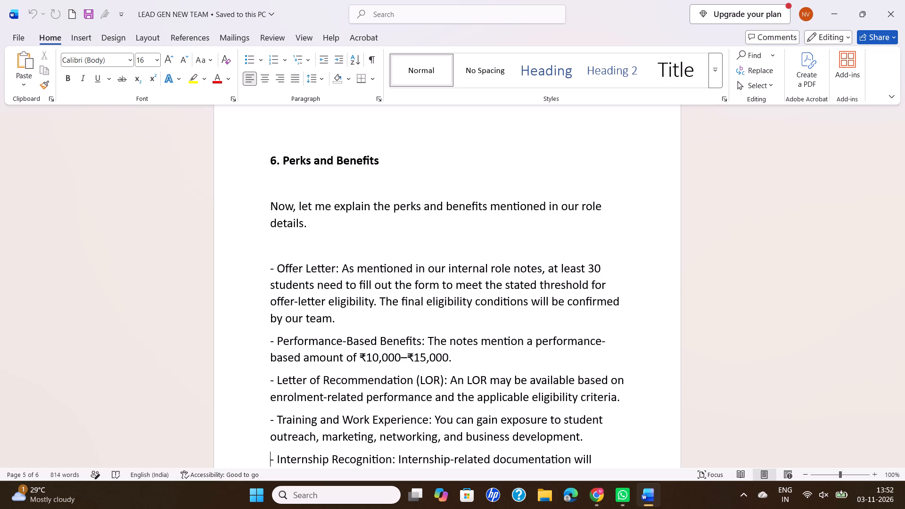
{"action": "key", "text": "Down"}
{"action": "key", "text": "Down"}
{"action": "key", "text": "Down"}
{"action": "key", "text": "Down"}
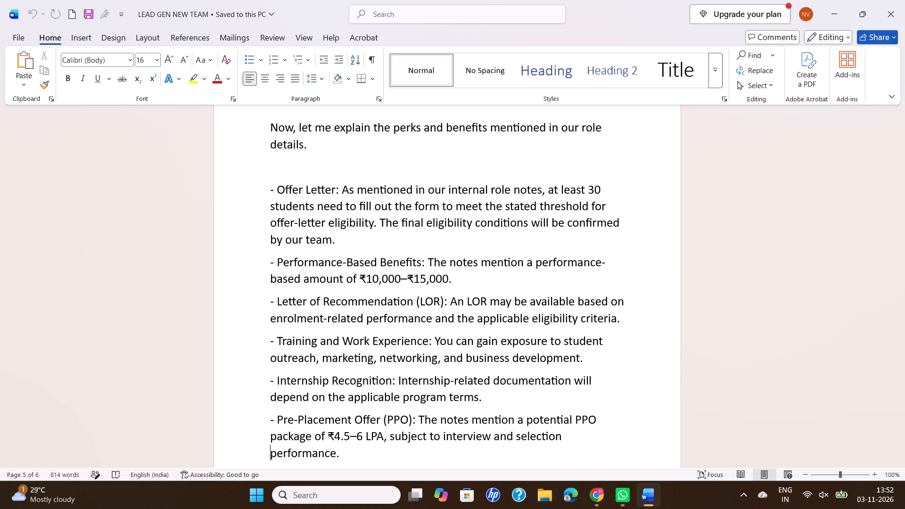
Read the note on conditions and eligibility that ends the Perks and Benefits section, through the start of Closing the Call.
{"action": "key", "text": "Down"}
{"action": "key", "text": "Down"}
{"action": "key", "text": "Down"}
{"action": "key", "text": "Down"}
{"action": "key", "text": "Down"}
{"action": "key", "text": "Down"}
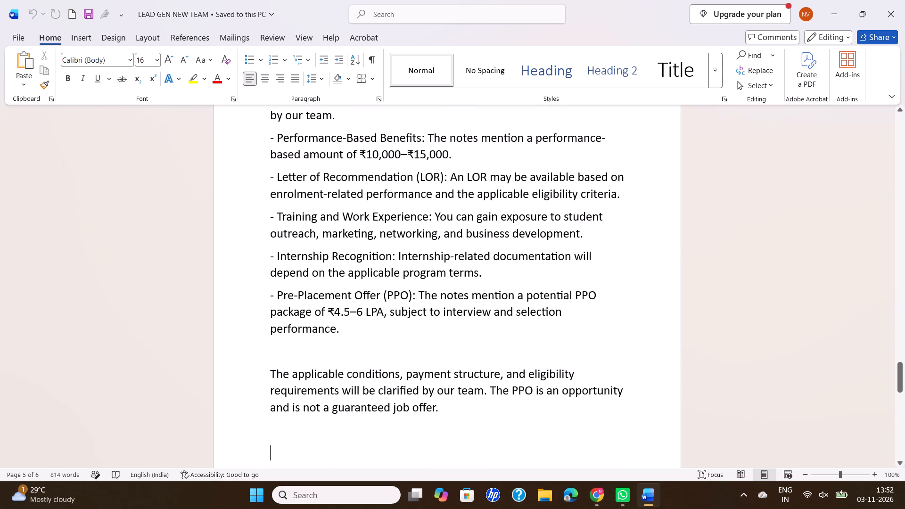
{"action": "key", "text": "Down"}
{"action": "key", "text": "Down"}
{"action": "key", "text": "Down"}
{"action": "key", "text": "Down"}
{"action": "key", "text": "Down"}
{"action": "key", "text": "Down"}
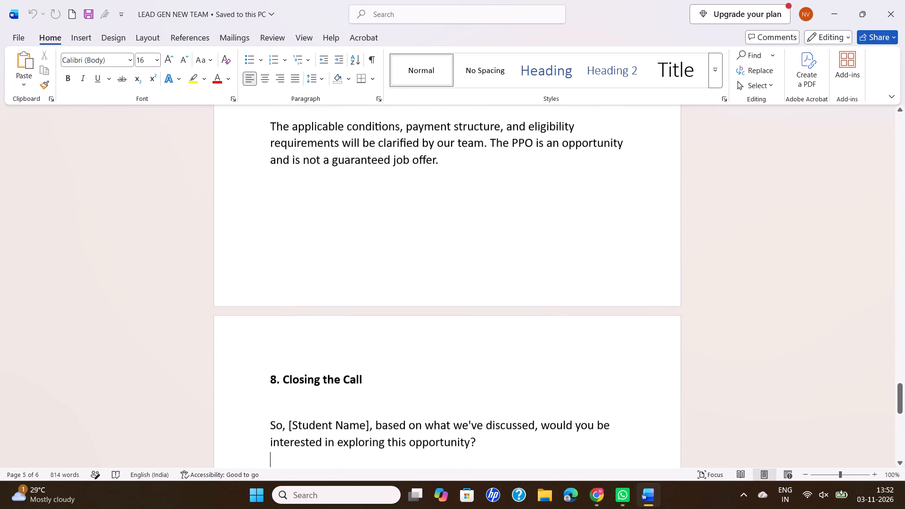
Return to the end of the Perks and Benefits list to review the internship recognition and pre-placement offer points.
{"action": "key", "text": "Up"}
{"action": "key", "text": "Up"}
{"action": "key", "text": "Up"}
{"action": "key", "text": "Up"}
{"action": "key", "text": "Up"}
{"action": "key", "text": "Up"}
{"action": "key", "text": "Up"}
{"action": "key", "text": "Up"}
{"action": "key", "text": "Up"}
{"action": "key", "text": "Up"}
{"action": "key", "text": "Up"}
{"action": "key", "text": "Up"}
{"action": "key", "text": "Up"}
{"action": "key", "text": "Up"}
{"action": "key", "text": "Up"}
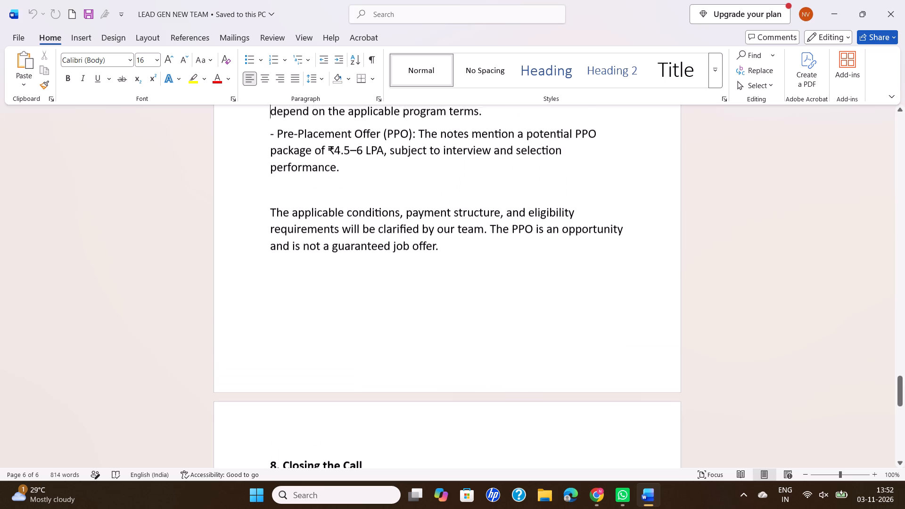
{"action": "key", "text": "Up"}
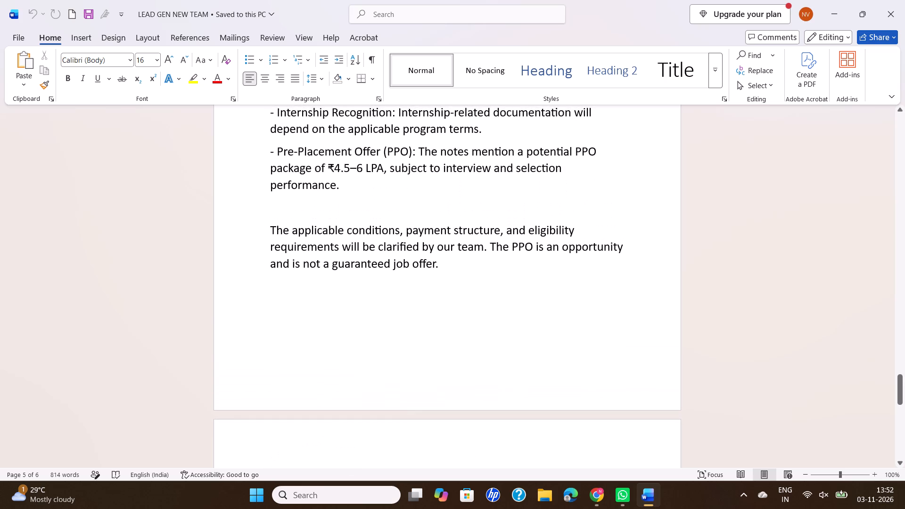
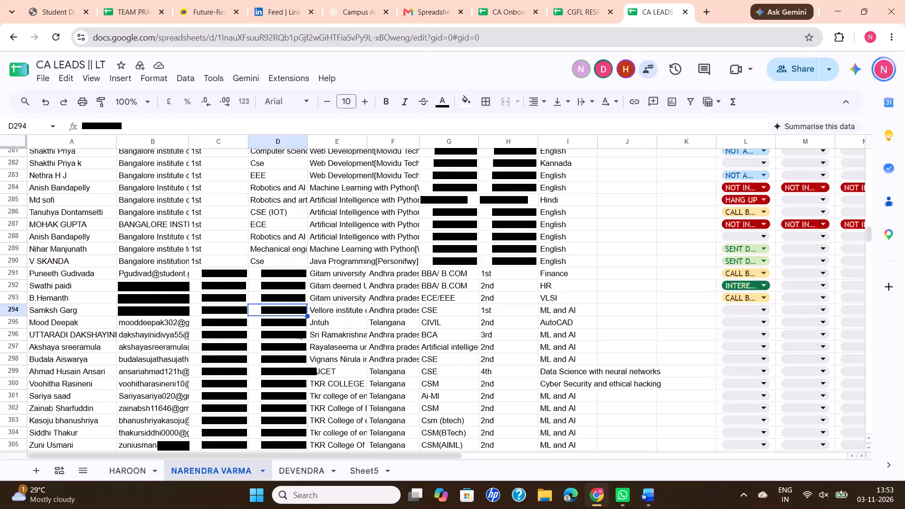
{"action": "triple_click", "coordinate": [282, 310]}
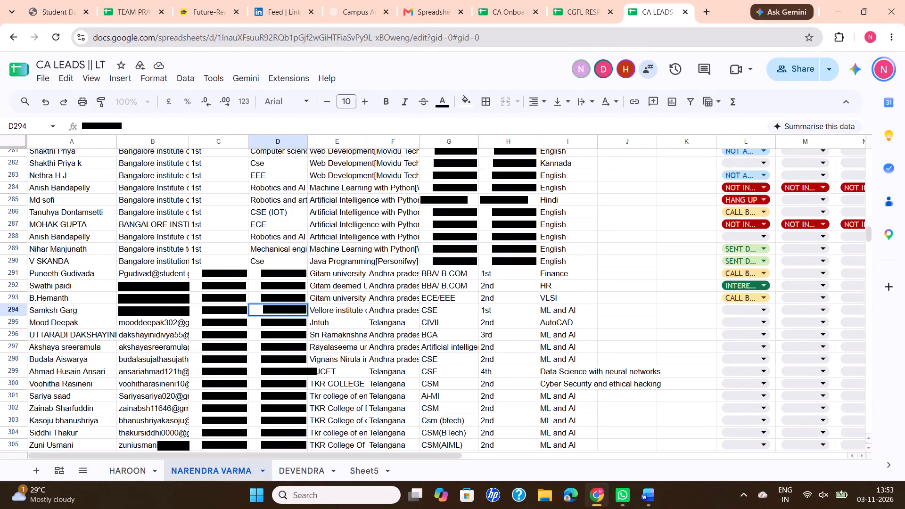
{"action": "key", "text": "ctrl+c"}
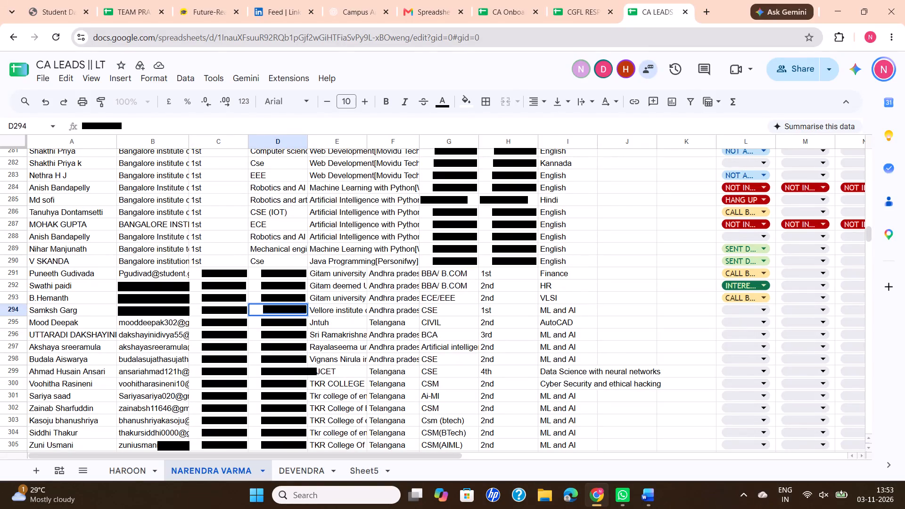
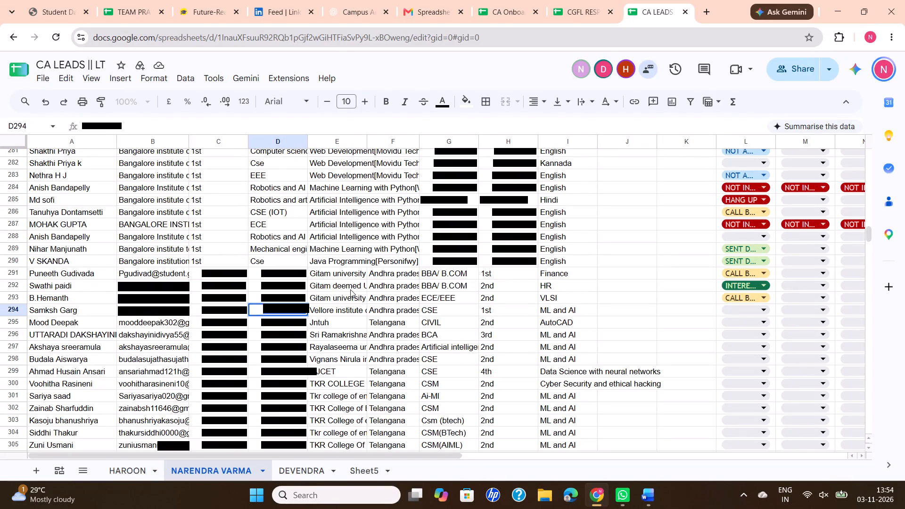
Review the earlier leads back to the contact number in row 271, and look up the contact number of the lead in row 294.
{"action": "scroll", "coordinate": [446, 247], "scroll_direction": "up", "scroll_amount": 2}
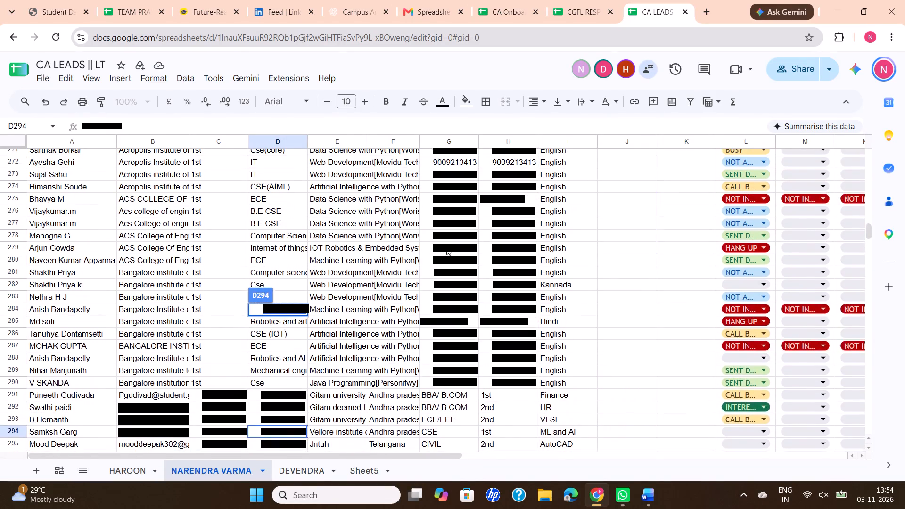
{"action": "scroll", "coordinate": [446, 247], "scroll_direction": "up", "scroll_amount": 1}
{"action": "left_click", "coordinate": [452, 178]}
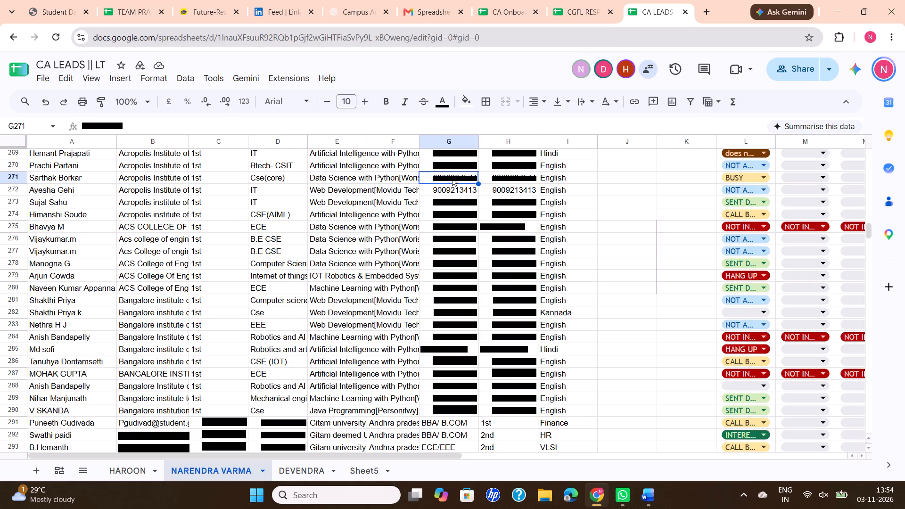
{"action": "scroll", "coordinate": [423, 223], "scroll_direction": "down", "scroll_amount": 2}
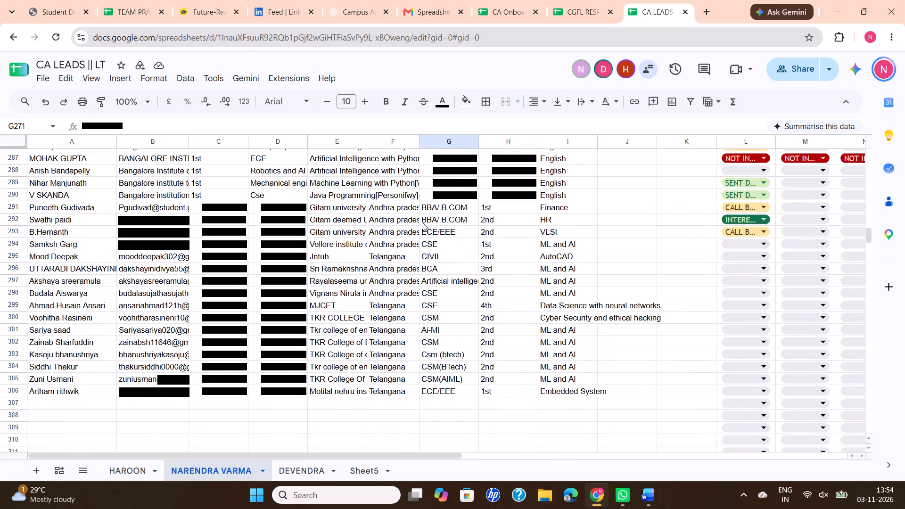
{"action": "scroll", "coordinate": [423, 223], "scroll_direction": "up", "scroll_amount": 1}
{"action": "left_click", "coordinate": [231, 259]}
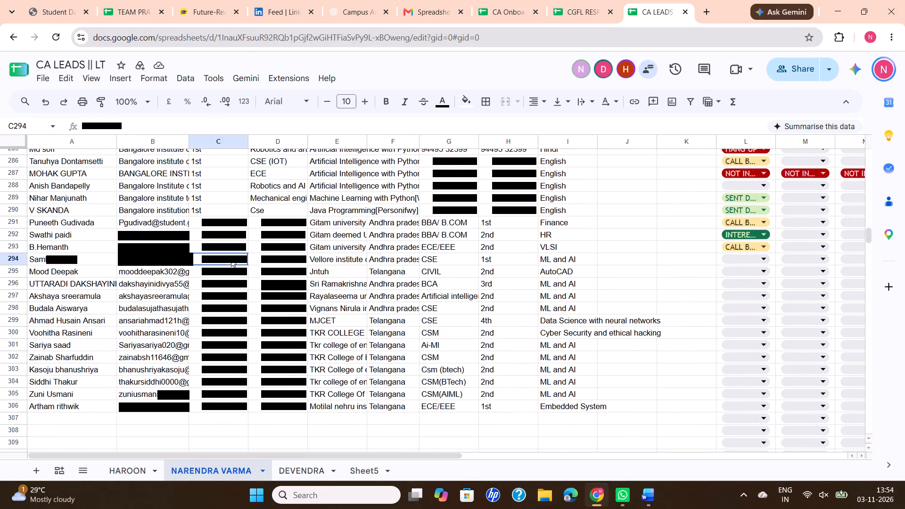
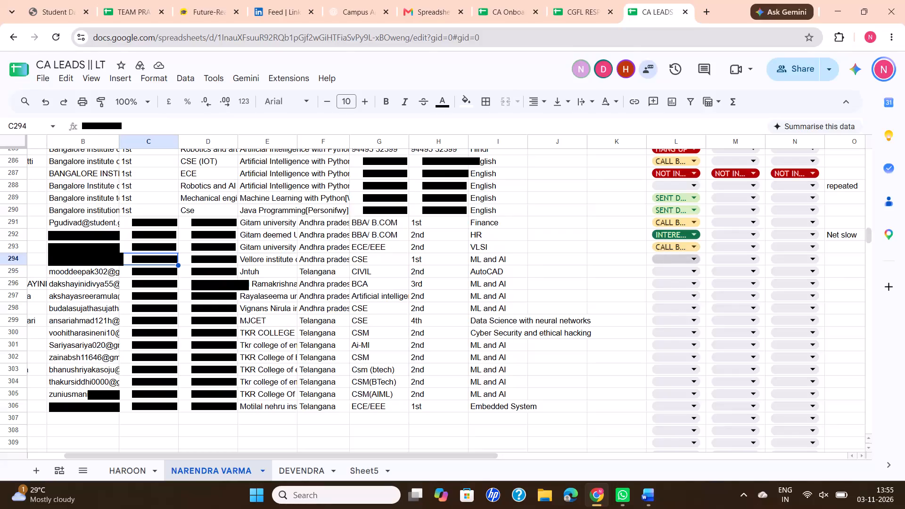
Set the first contact status of the lead in row 294 to INTERESTED.
{"action": "left_click", "coordinate": [667, 346]}
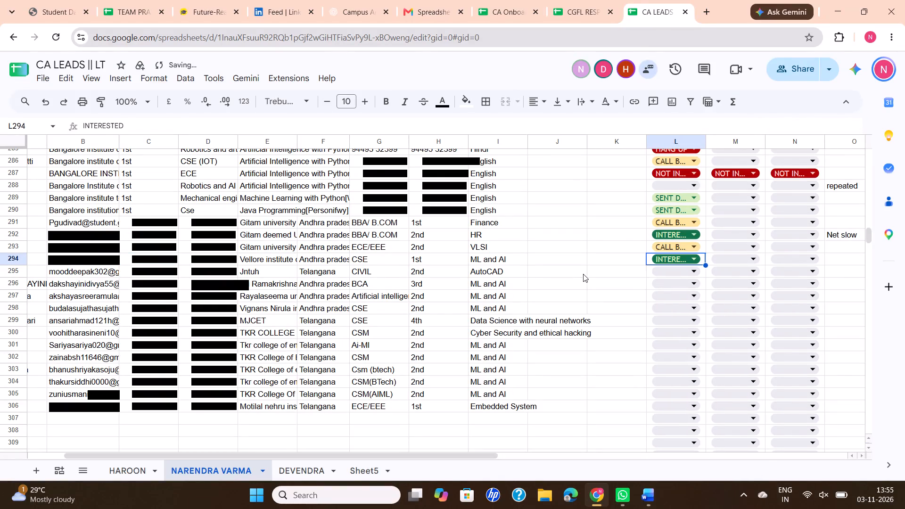
Look up the contact number of the lead in row 295.
{"action": "left_click", "coordinate": [633, 269]}
{"action": "scroll", "coordinate": [633, 269], "scroll_direction": "right", "scroll_amount": 1}
{"action": "left_click", "coordinate": [570, 270]}
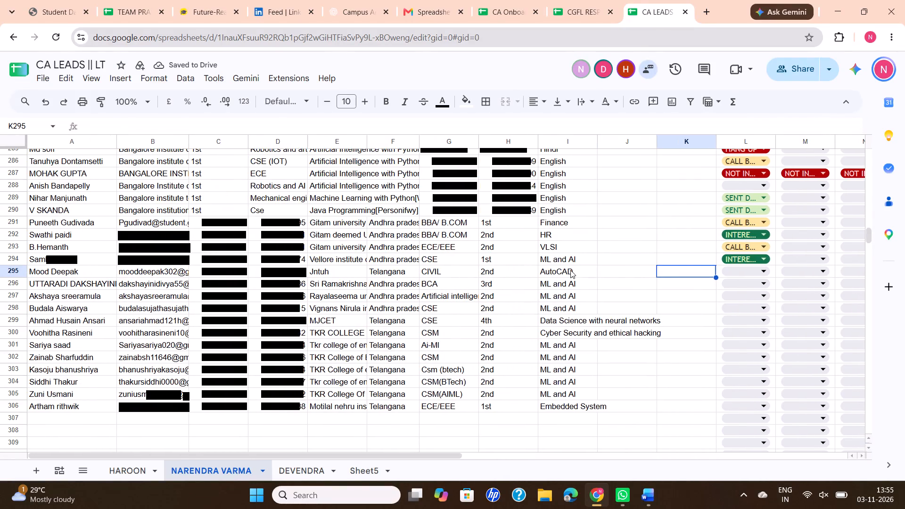
{"action": "scroll", "coordinate": [570, 270], "scroll_direction": "right", "scroll_amount": 3}
{"action": "left_click", "coordinate": [369, 270]}
{"action": "left_click", "coordinate": [297, 273]}
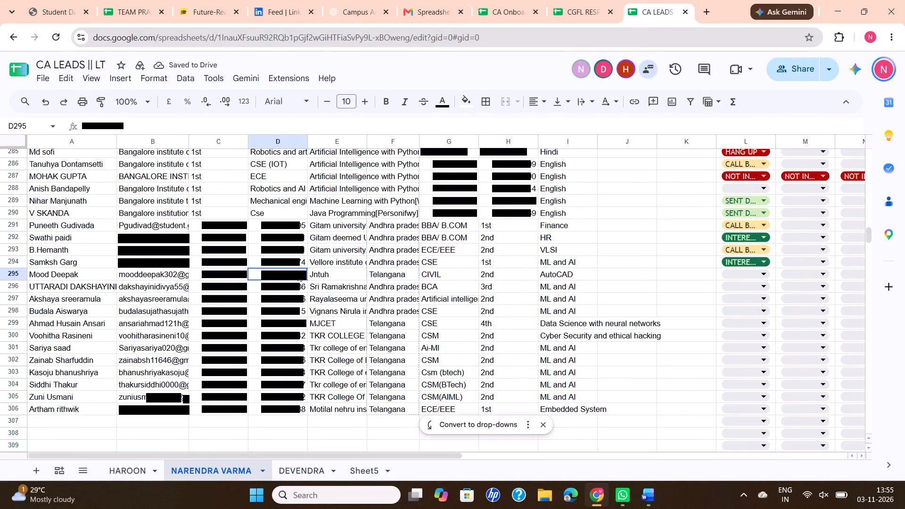
{"action": "scroll", "coordinate": [297, 273], "scroll_direction": "right", "scroll_amount": 2}
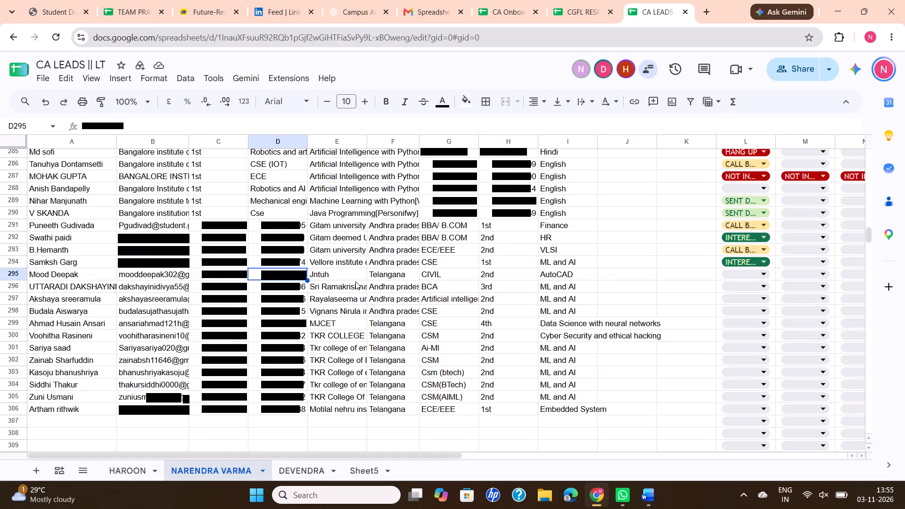
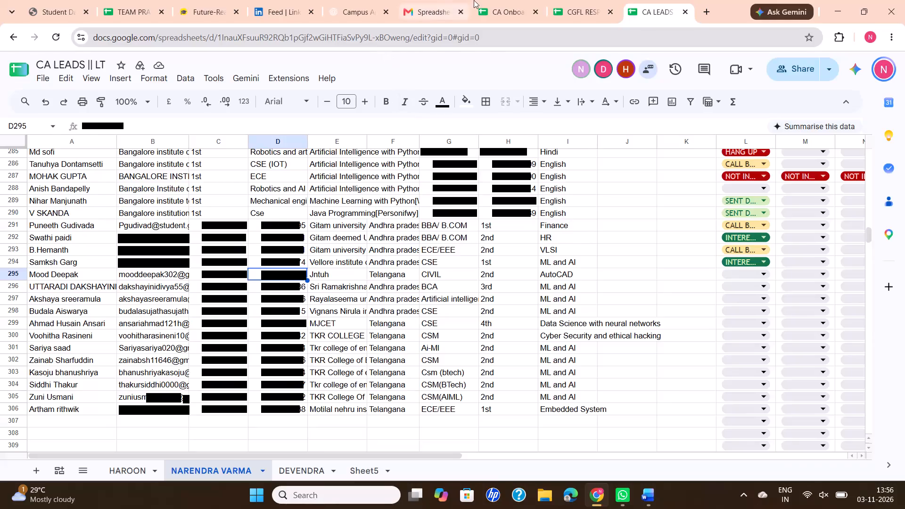
In the CA Onboarding Application responses sheet, set the lead gen BD name for the response in row 26 to NARENDER.
{"action": "left_click", "coordinate": [495, 2]}
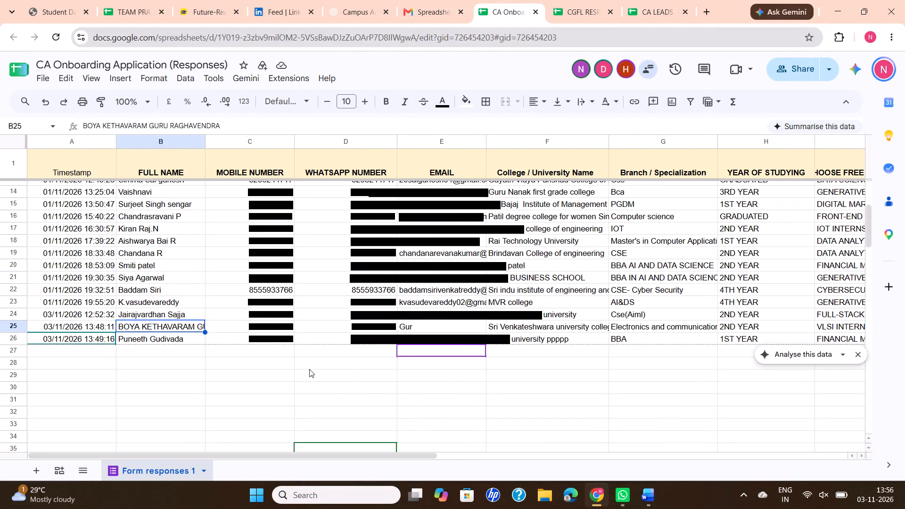
{"action": "scroll", "coordinate": [309, 369], "scroll_direction": "left", "scroll_amount": 4}
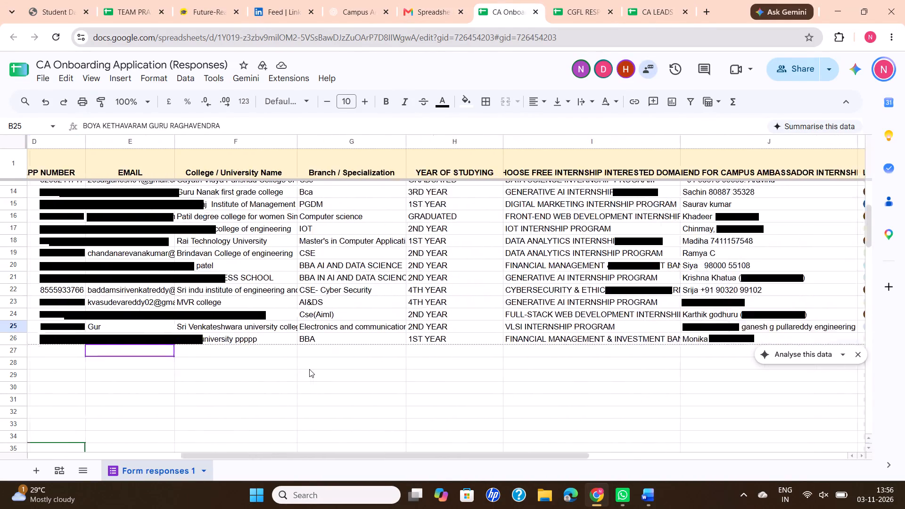
{"action": "left_click", "coordinate": [429, 341]}
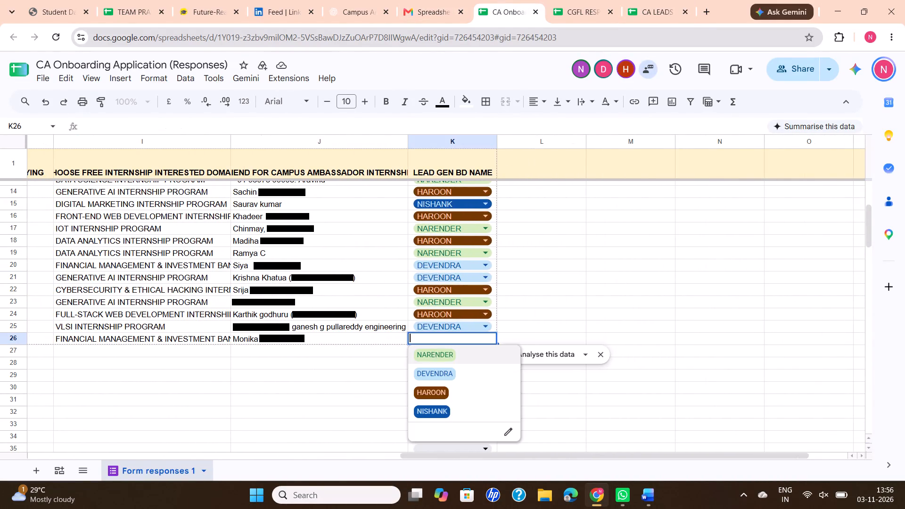
{"action": "left_click", "coordinate": [433, 353]}
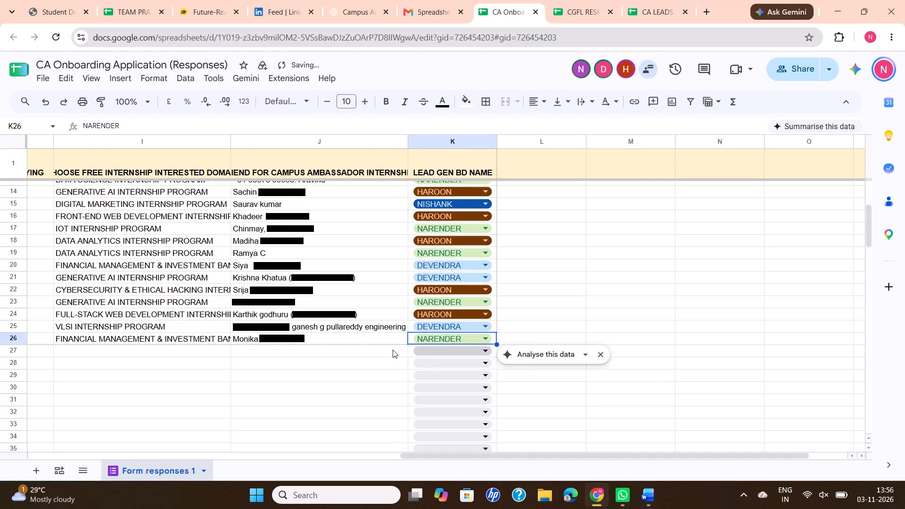
{"action": "left_click", "coordinate": [384, 350]}
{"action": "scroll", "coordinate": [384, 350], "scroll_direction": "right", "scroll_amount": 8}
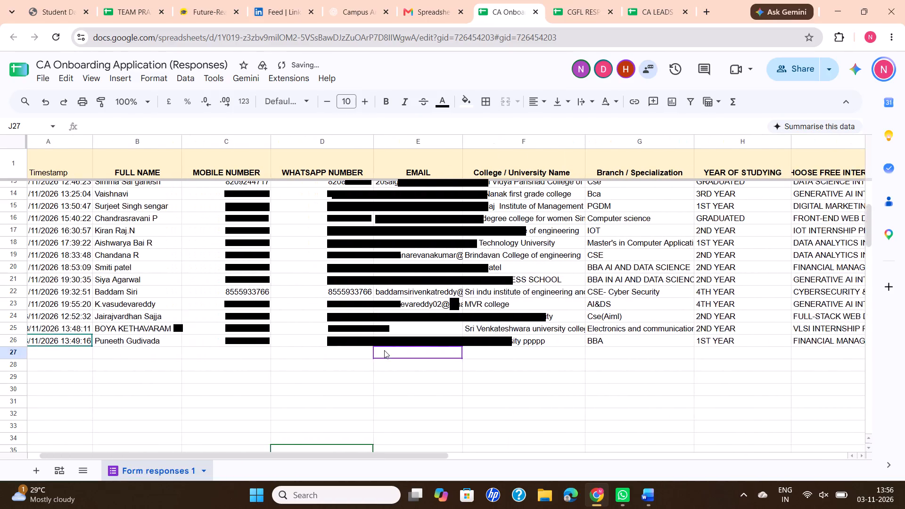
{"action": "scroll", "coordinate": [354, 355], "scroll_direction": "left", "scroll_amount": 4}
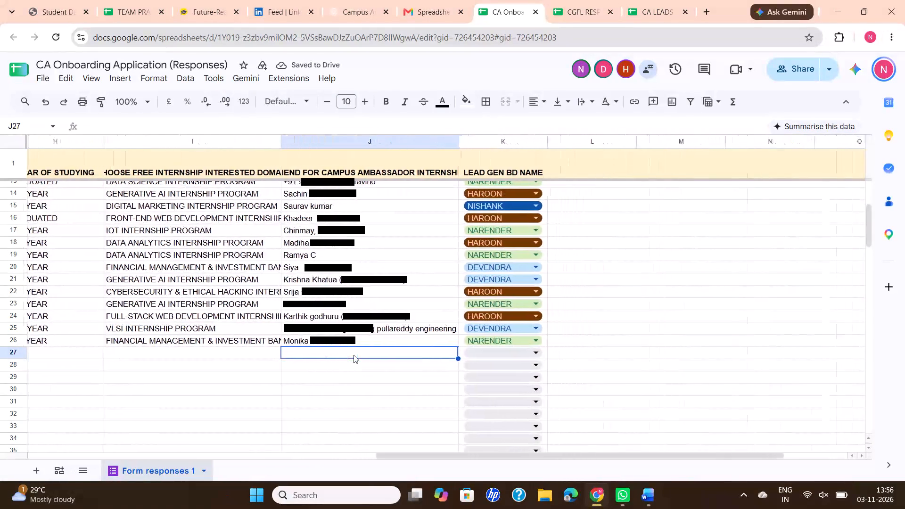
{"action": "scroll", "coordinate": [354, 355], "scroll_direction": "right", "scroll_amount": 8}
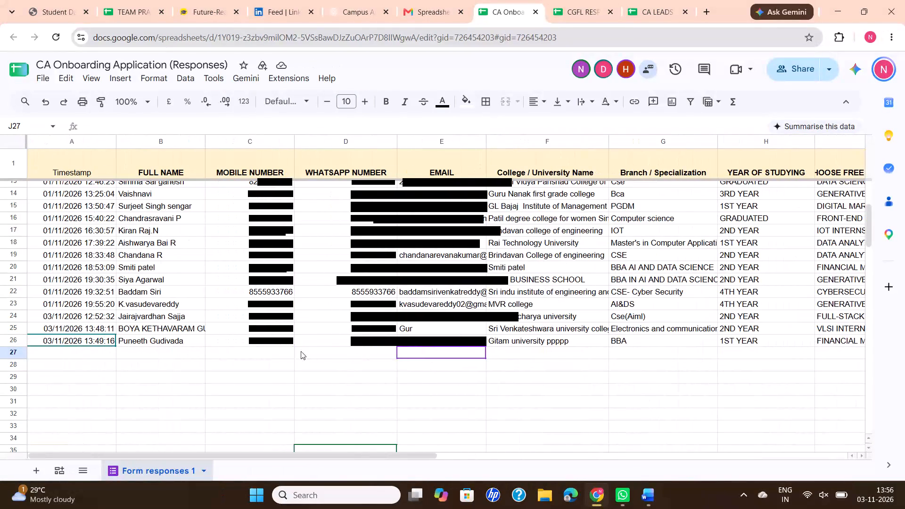
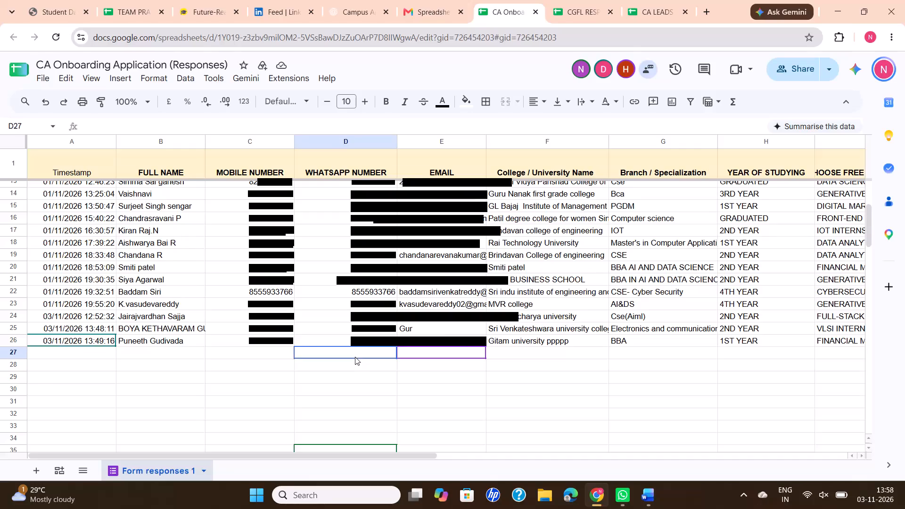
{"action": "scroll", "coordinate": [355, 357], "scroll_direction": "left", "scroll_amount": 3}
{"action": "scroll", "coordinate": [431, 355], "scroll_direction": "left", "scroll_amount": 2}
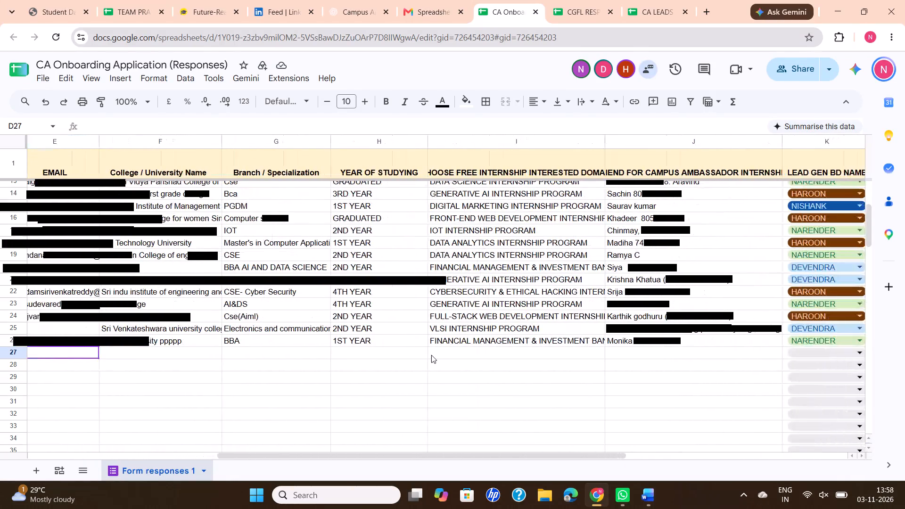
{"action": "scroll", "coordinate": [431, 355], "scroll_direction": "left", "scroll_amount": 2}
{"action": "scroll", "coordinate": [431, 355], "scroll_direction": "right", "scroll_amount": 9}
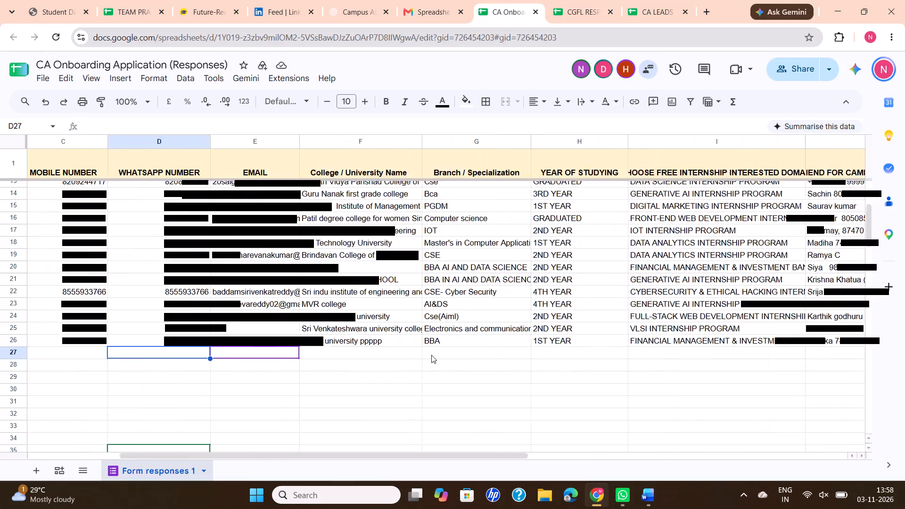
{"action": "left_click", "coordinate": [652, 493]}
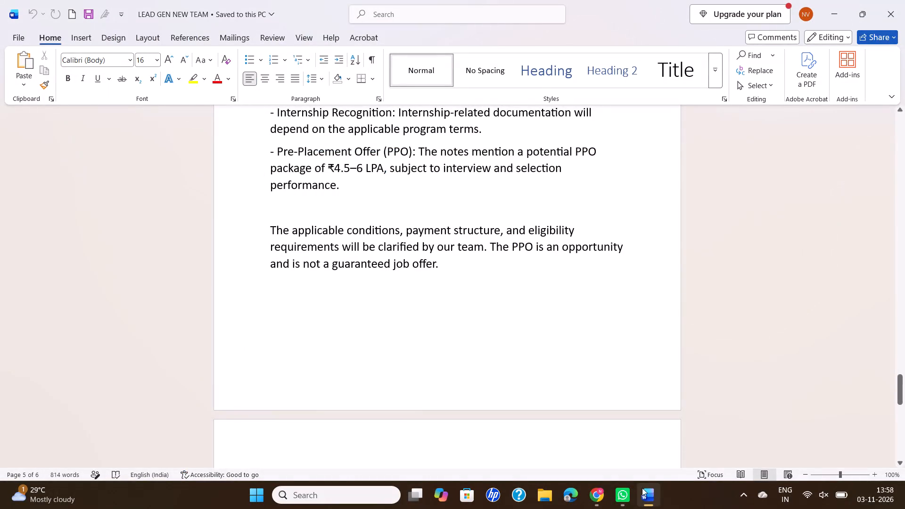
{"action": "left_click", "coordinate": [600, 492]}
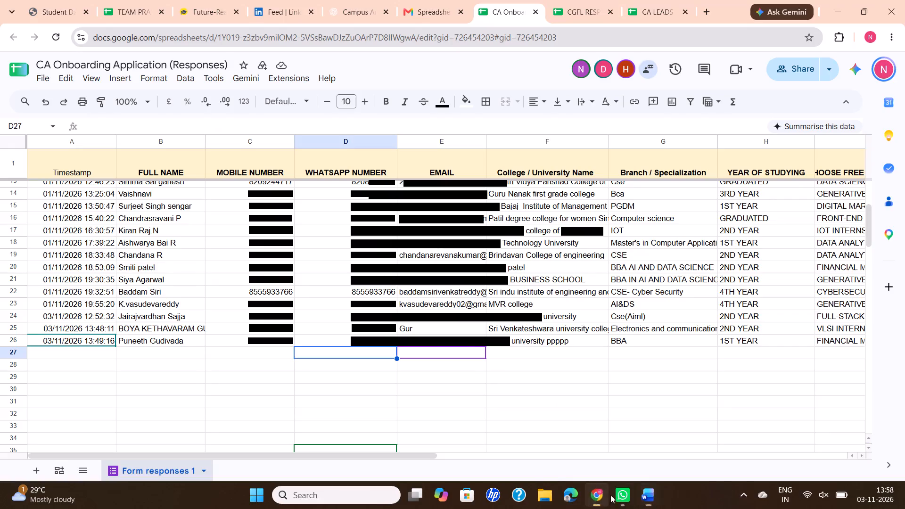
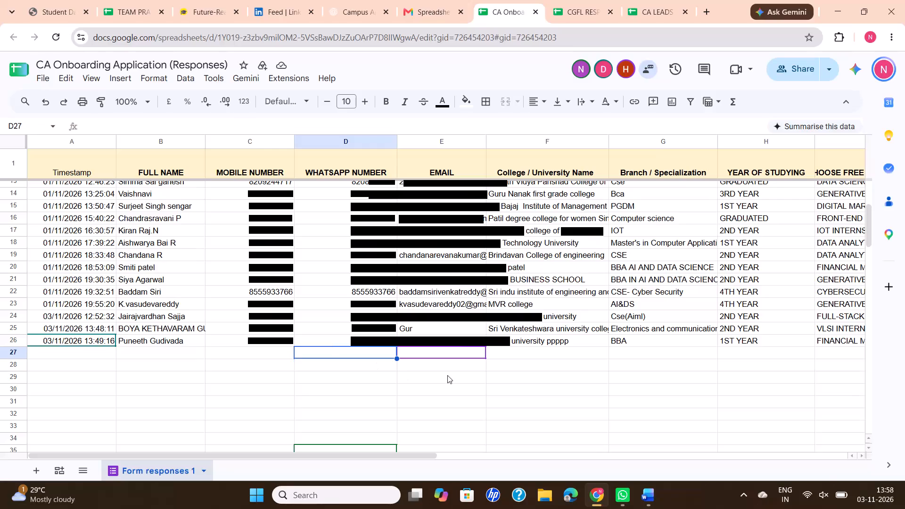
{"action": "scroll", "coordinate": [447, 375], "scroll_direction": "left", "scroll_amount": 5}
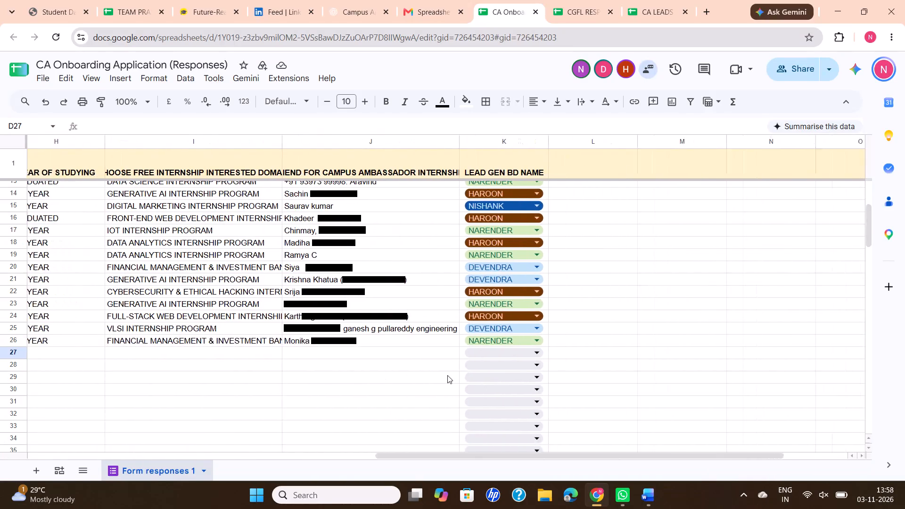
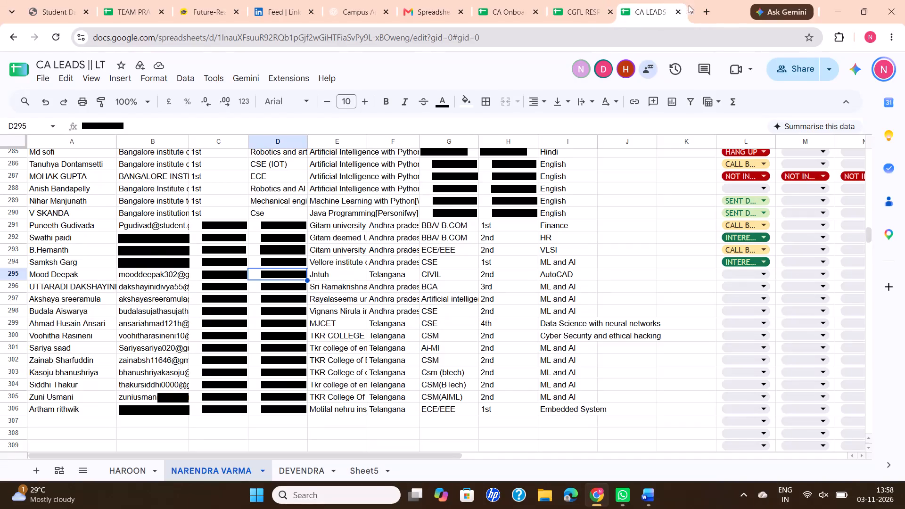
Set the contact status in column L to INTERESTED for the lead in row 291.
{"action": "scroll", "coordinate": [626, 149], "scroll_direction": "down", "scroll_amount": 1}
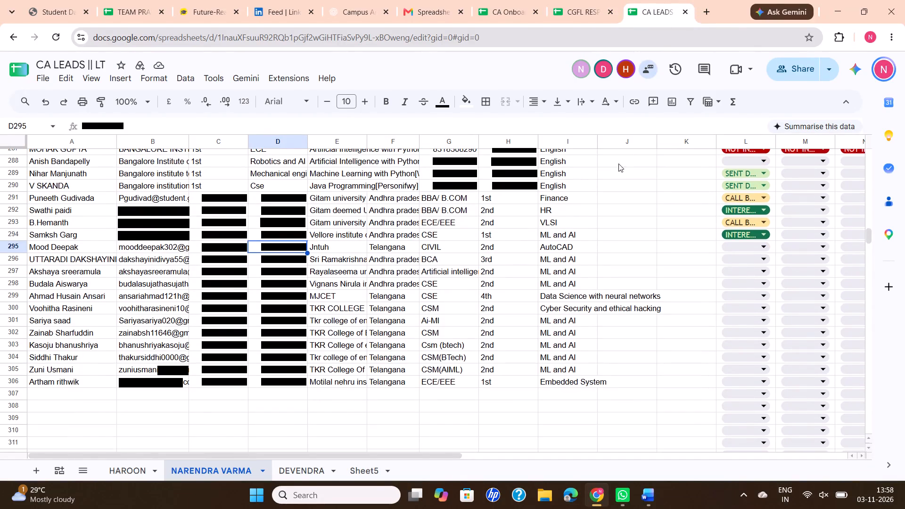
{"action": "scroll", "coordinate": [563, 197], "scroll_direction": "up", "scroll_amount": 2}
{"action": "scroll", "coordinate": [202, 372], "scroll_direction": "down", "scroll_amount": 1}
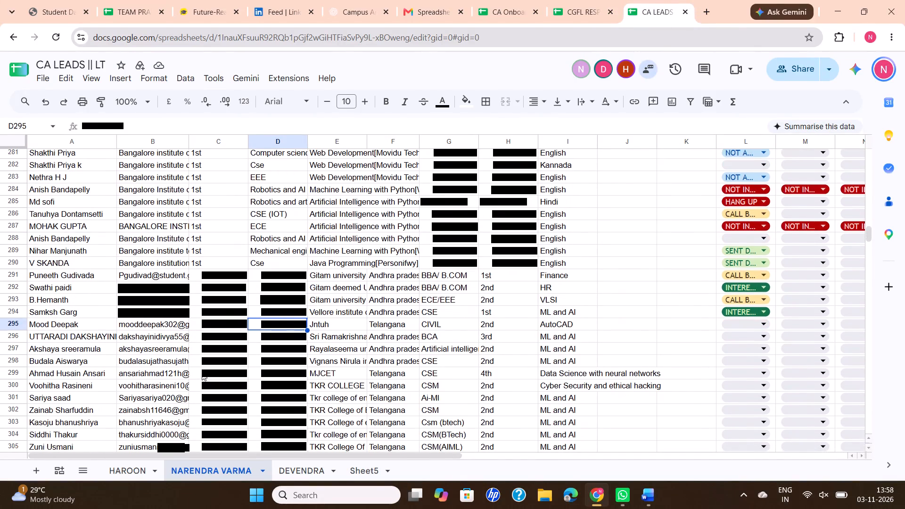
{"action": "left_click", "coordinate": [696, 275]}
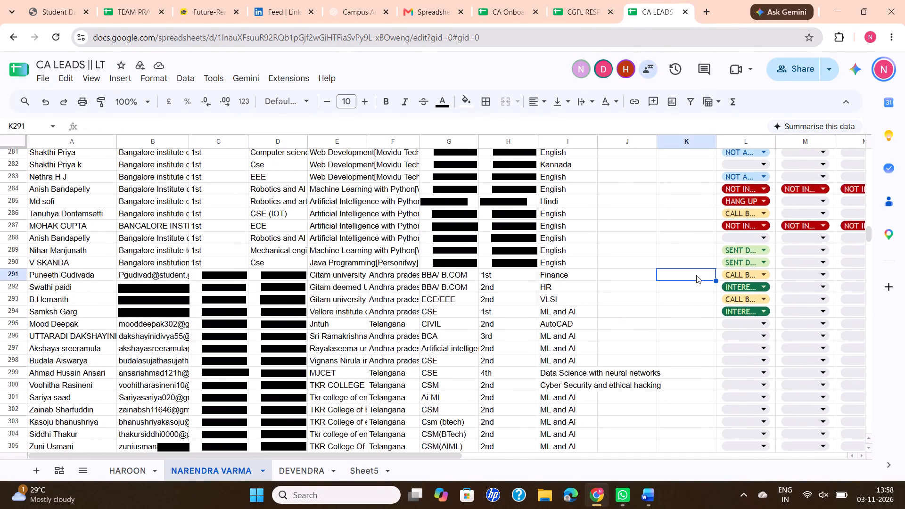
{"action": "left_click", "coordinate": [764, 276]}
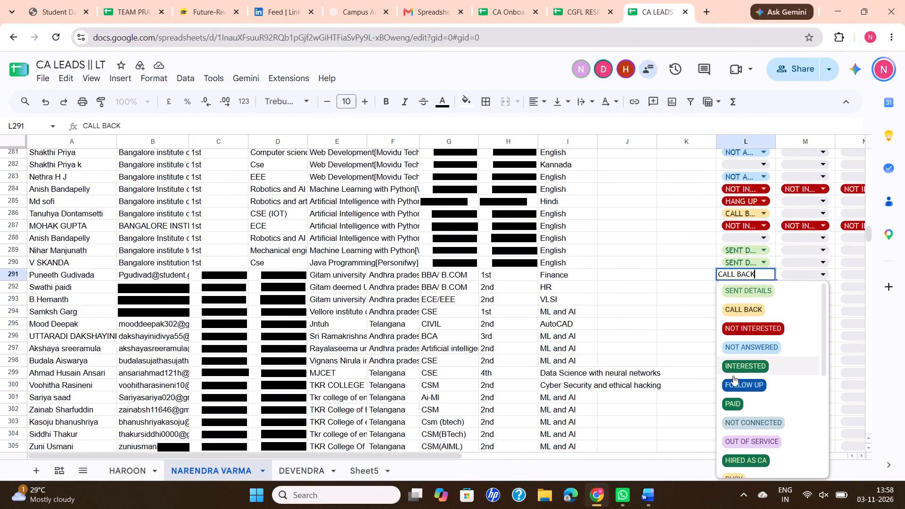
{"action": "left_click", "coordinate": [731, 366]}
Enter PG26 in cell K291, beside the contact status of the row 291 lead.
{"action": "triple_click", "coordinate": [698, 272]}
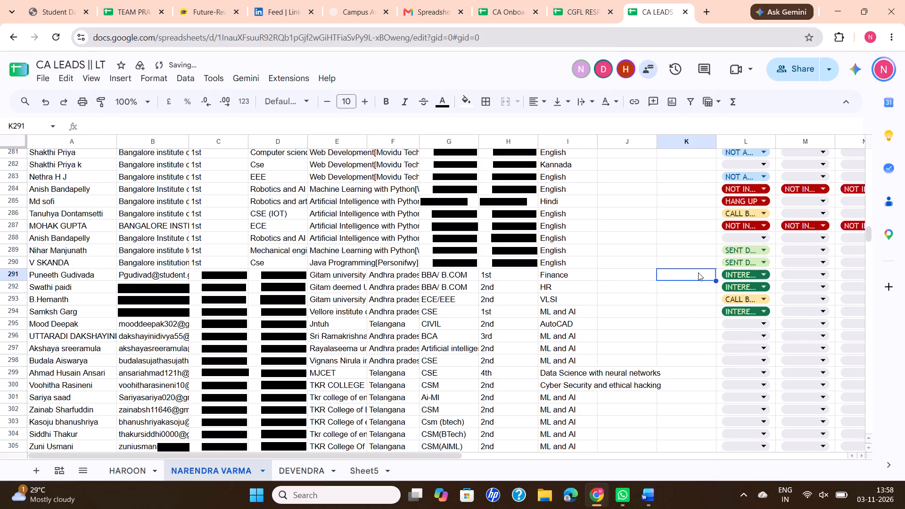
{"action": "type", "text": "PG26"}
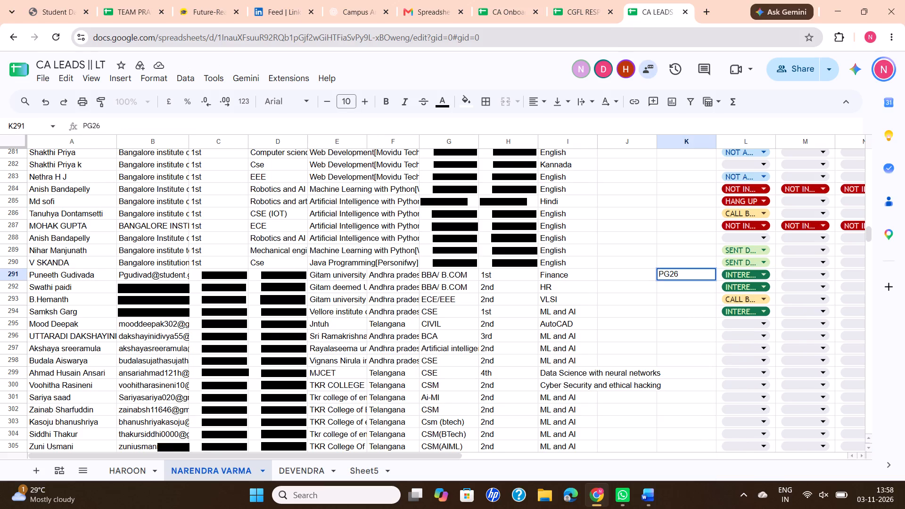
{"action": "left_click", "coordinate": [696, 320]}
Select cell D295 to look up the contact details of the lead in row 295.
{"action": "scroll", "coordinate": [696, 320], "scroll_direction": "right", "scroll_amount": 1}
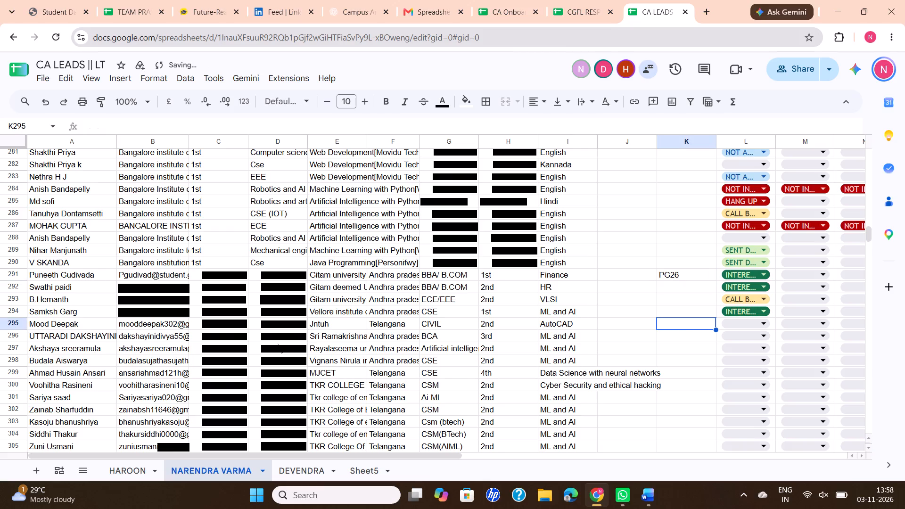
{"action": "left_click", "coordinate": [273, 320]}
{"action": "scroll", "coordinate": [368, 310], "scroll_direction": "down", "scroll_amount": 1}
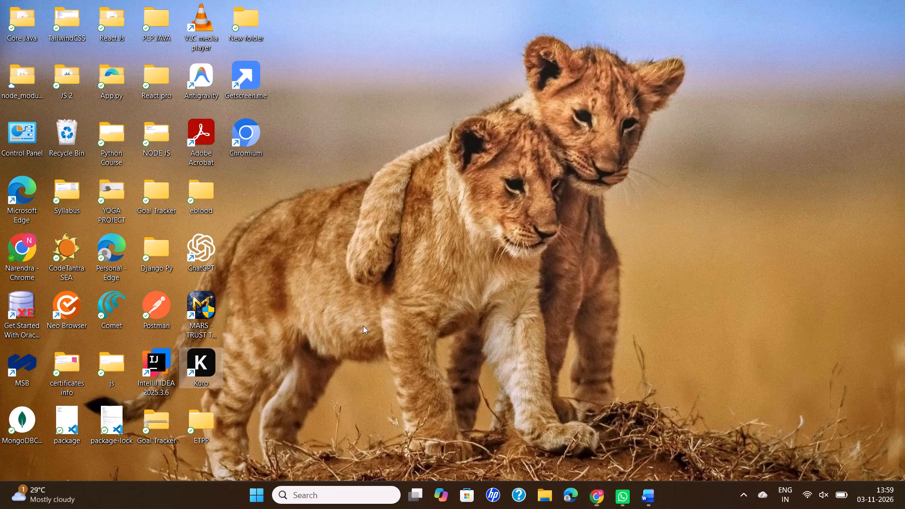
Launch the Kuro application from the desktop.
{"action": "double_click", "coordinate": [210, 355]}
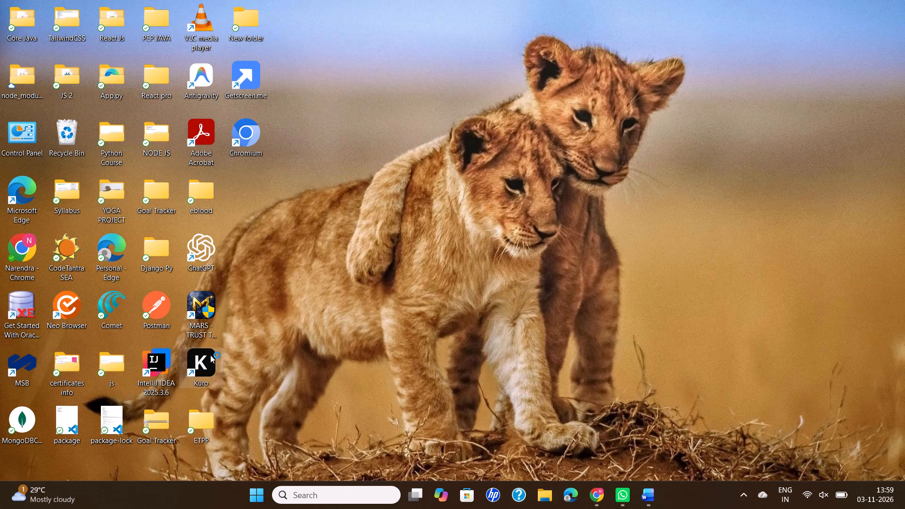
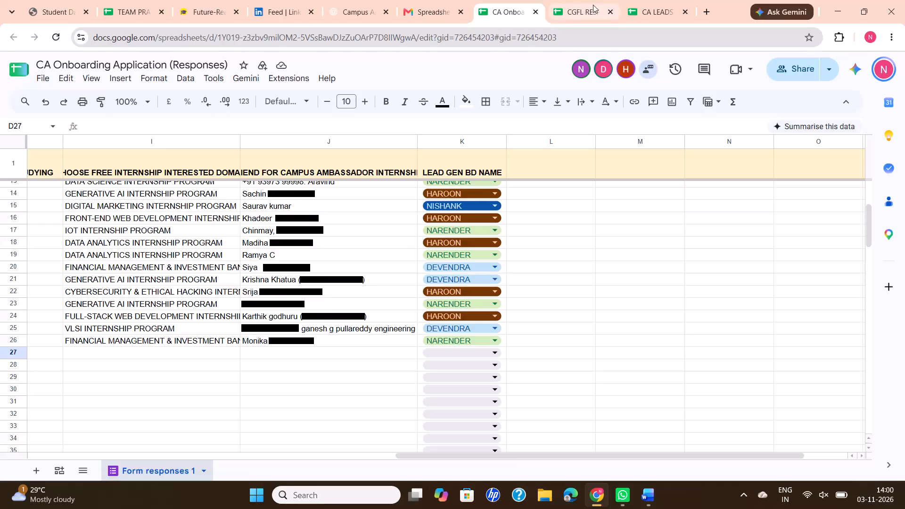
{"action": "left_click", "coordinate": [593, 5]}
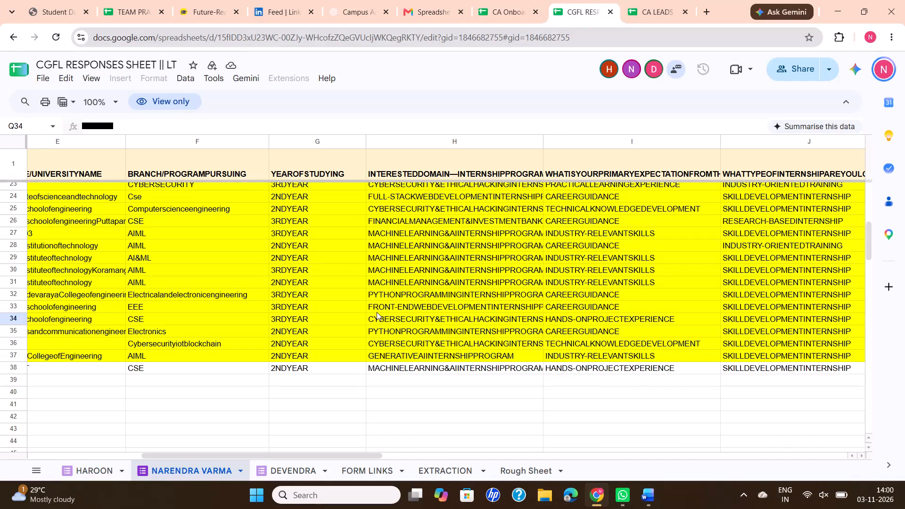
{"action": "scroll", "coordinate": [377, 312], "scroll_direction": "down", "scroll_amount": 1}
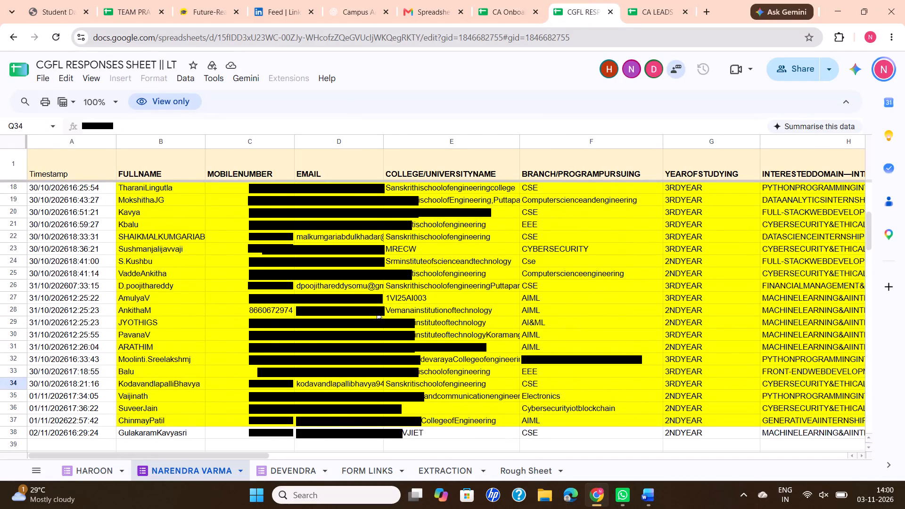
{"action": "scroll", "coordinate": [334, 367], "scroll_direction": "down", "scroll_amount": 1}
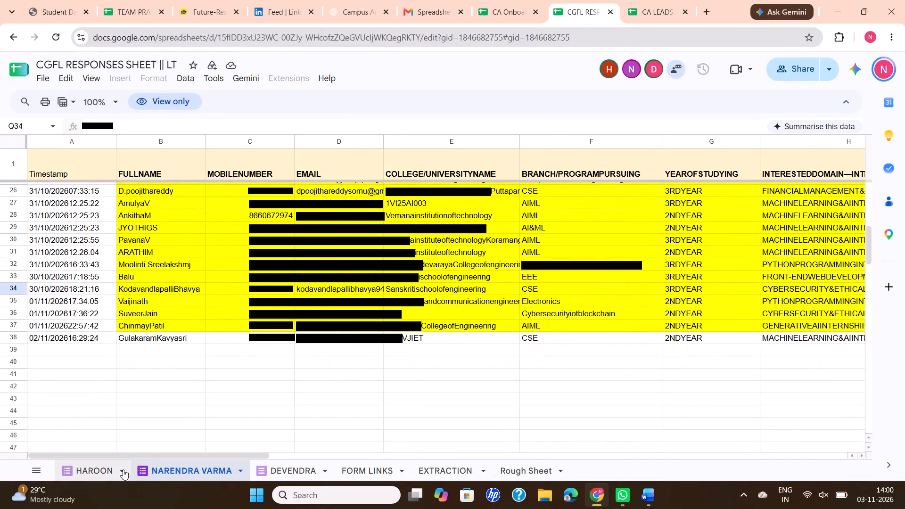
Examine the most recent responses on the HAROON sheet, including the timestamp in cell A80 and the college and internship details.
{"action": "left_click", "coordinate": [108, 469]}
{"action": "scroll", "coordinate": [276, 360], "scroll_direction": "down", "scroll_amount": 4}
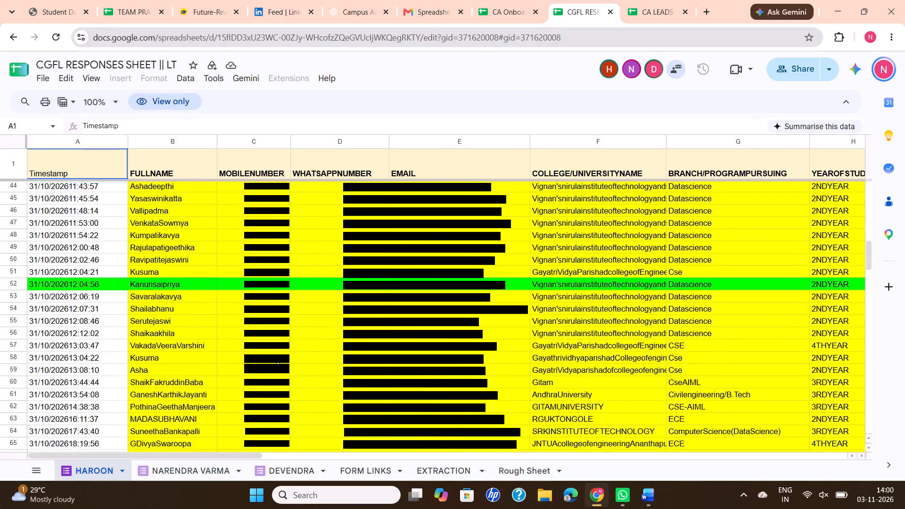
{"action": "scroll", "coordinate": [276, 360], "scroll_direction": "down", "scroll_amount": 4}
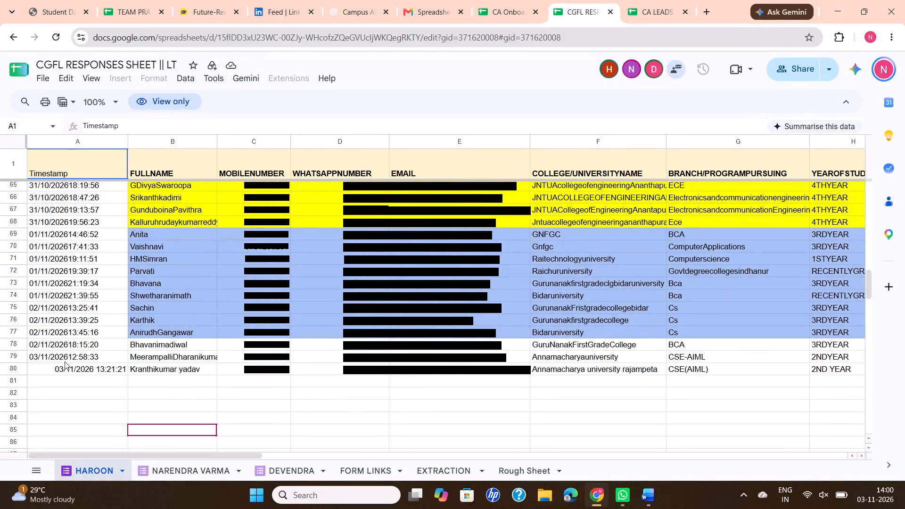
{"action": "scroll", "coordinate": [65, 361], "scroll_direction": "right", "scroll_amount": 2}
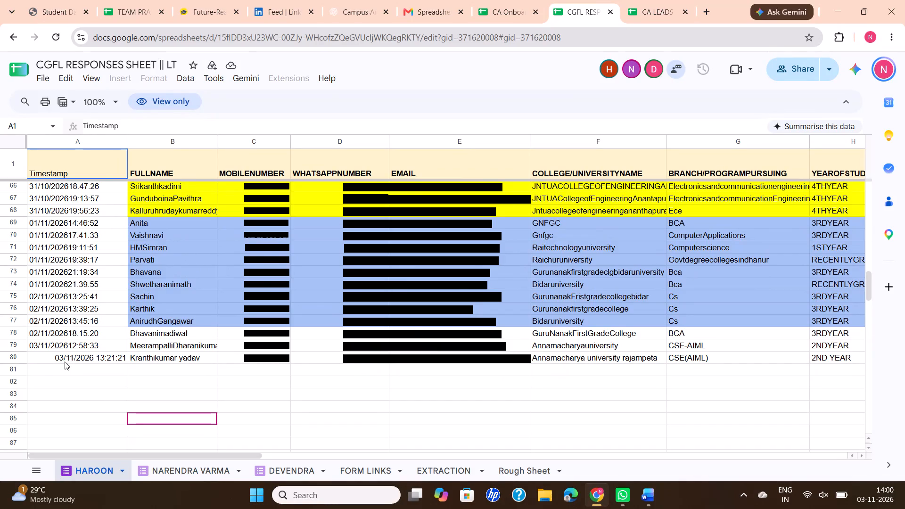
{"action": "scroll", "coordinate": [183, 347], "scroll_direction": "down", "scroll_amount": 1}
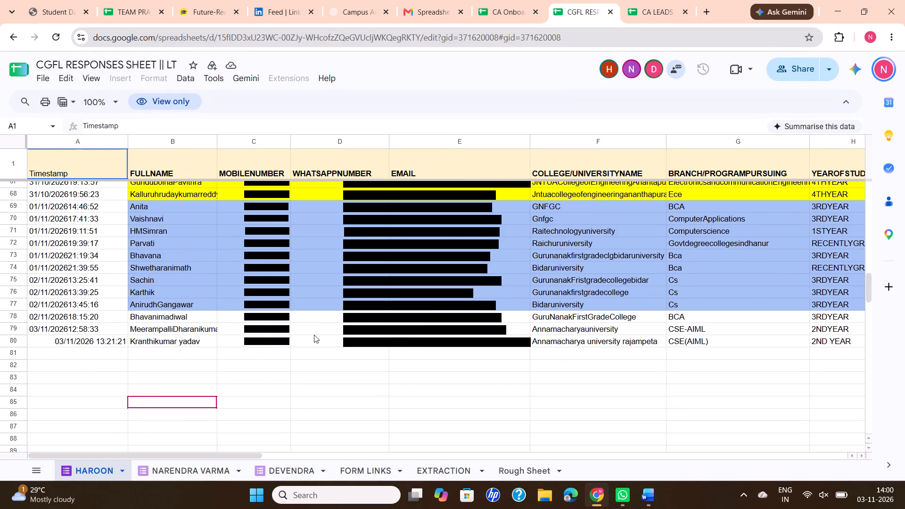
{"action": "left_click_drag", "start_coordinate": [310, 337], "coordinate": [249, 345]}
{"action": "left_click", "coordinate": [249, 345]}
{"action": "left_click", "coordinate": [86, 343]}
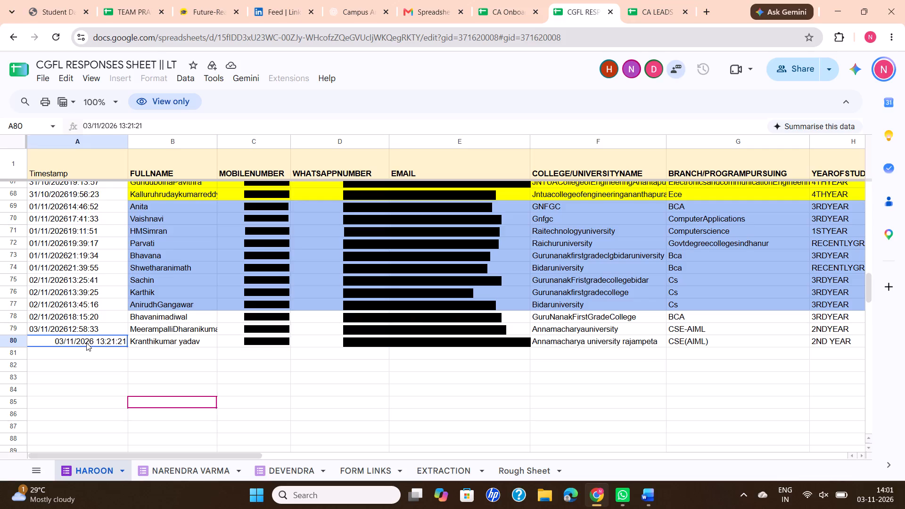
{"action": "scroll", "coordinate": [86, 343], "scroll_direction": "down", "scroll_amount": 1}
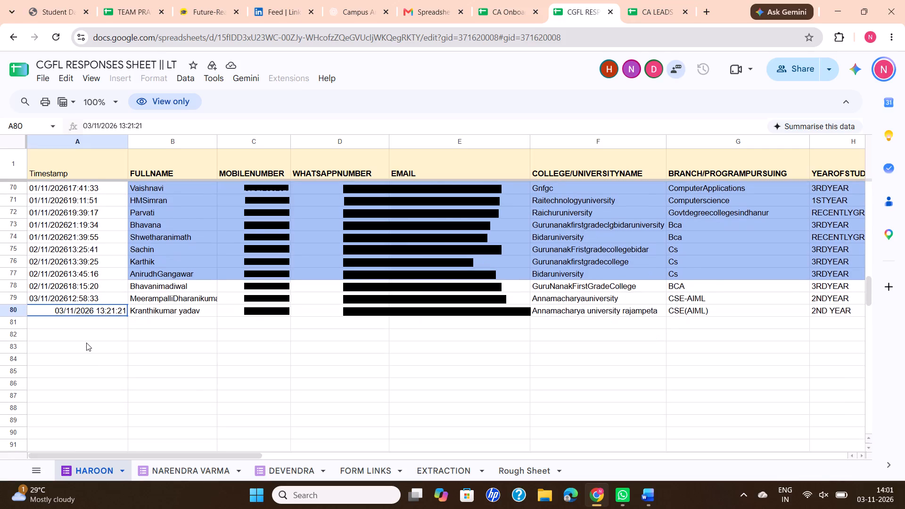
{"action": "scroll", "coordinate": [329, 355], "scroll_direction": "left", "scroll_amount": 3}
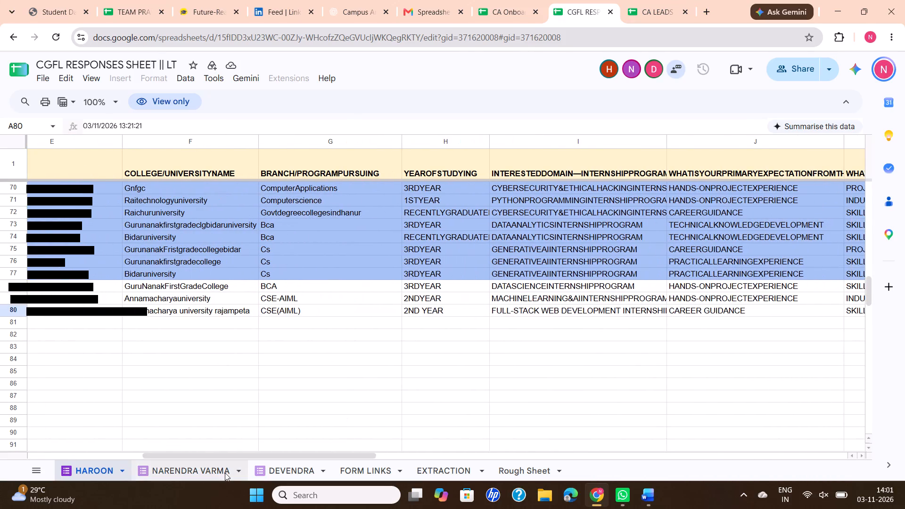
{"action": "left_click", "coordinate": [225, 473]}
{"action": "scroll", "coordinate": [323, 387], "scroll_direction": "up", "scroll_amount": 2}
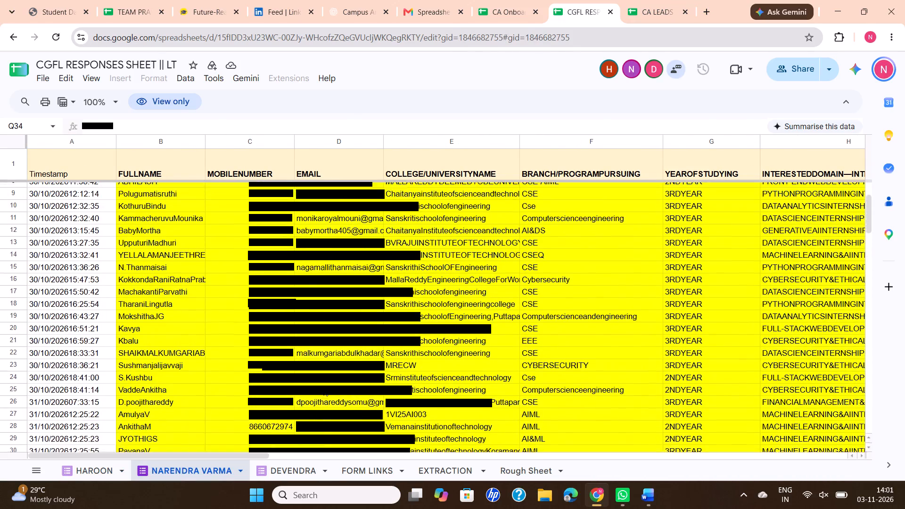
{"action": "scroll", "coordinate": [323, 387], "scroll_direction": "down", "scroll_amount": 2}
Return to the CA LEADS || LT spreadsheet and look over the uncontacted leads from row 295 onward.
{"action": "left_click", "coordinate": [653, 3]}
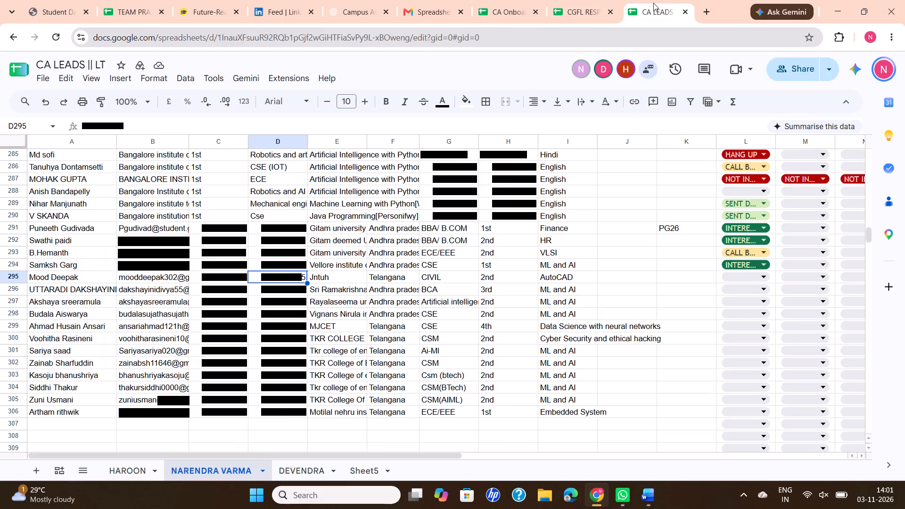
{"action": "scroll", "coordinate": [549, 220], "scroll_direction": "down", "scroll_amount": 1}
{"action": "scroll", "coordinate": [549, 220], "scroll_direction": "up", "scroll_amount": 1}
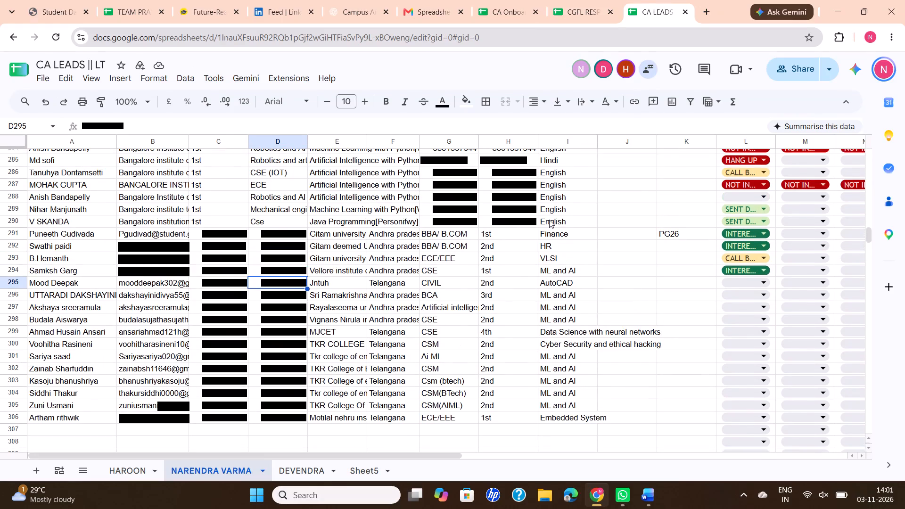
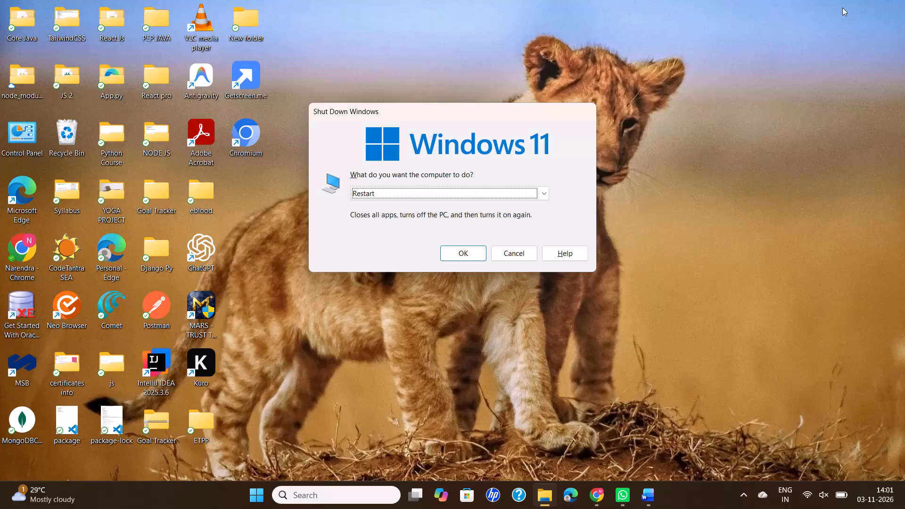
Put the computer to sleep by choosing Sleep as the Windows shutdown action.
{"action": "key", "text": "Down"}
{"action": "key", "text": "Up"}
{"action": "key", "text": "Up"}
{"action": "key", "text": "Return"}
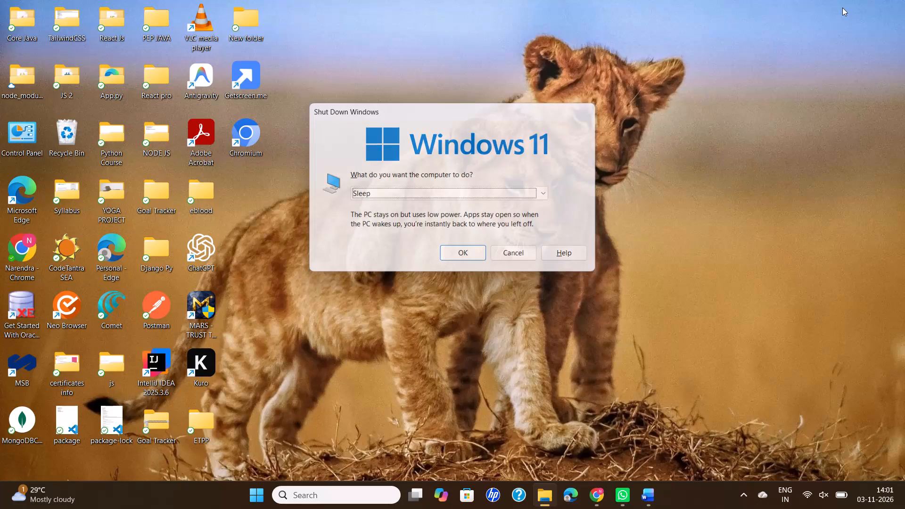